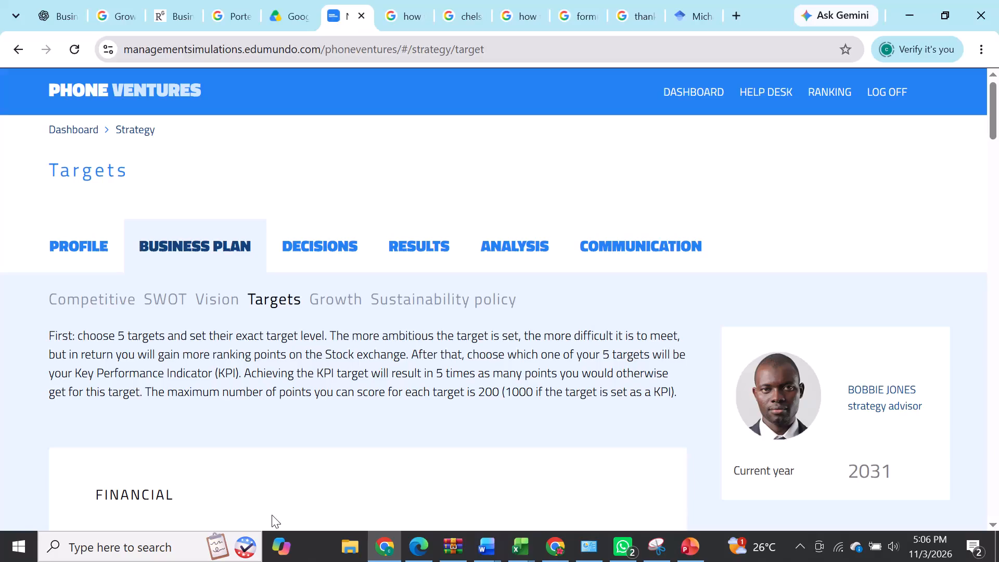
# Open the Downloads folder in File Explorer.
pyautogui.doubleClick(345, 554)
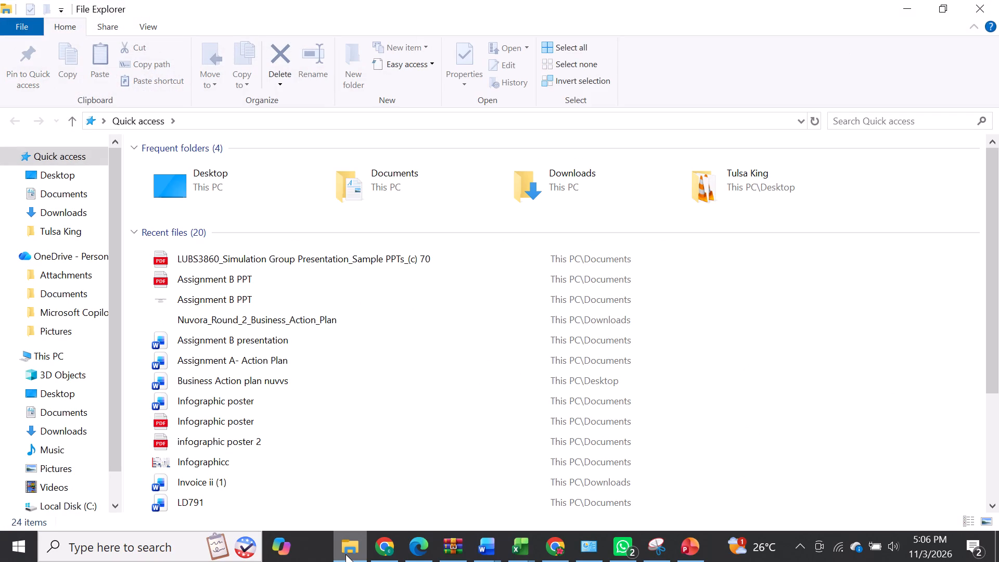
pyautogui.doubleClick(520, 182)
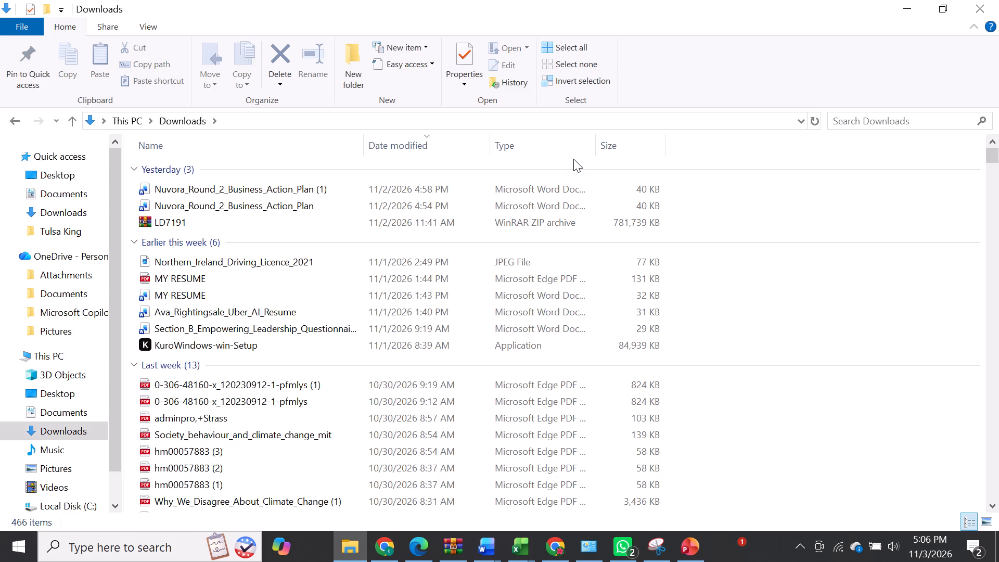
# Filter the Downloads folder by type to show only WinRAR ZIP archive files.
pyautogui.scroll(-2, 259, 322)
pyautogui.hscroll(1, 259, 322)
pyautogui.scroll(3, 259, 322)
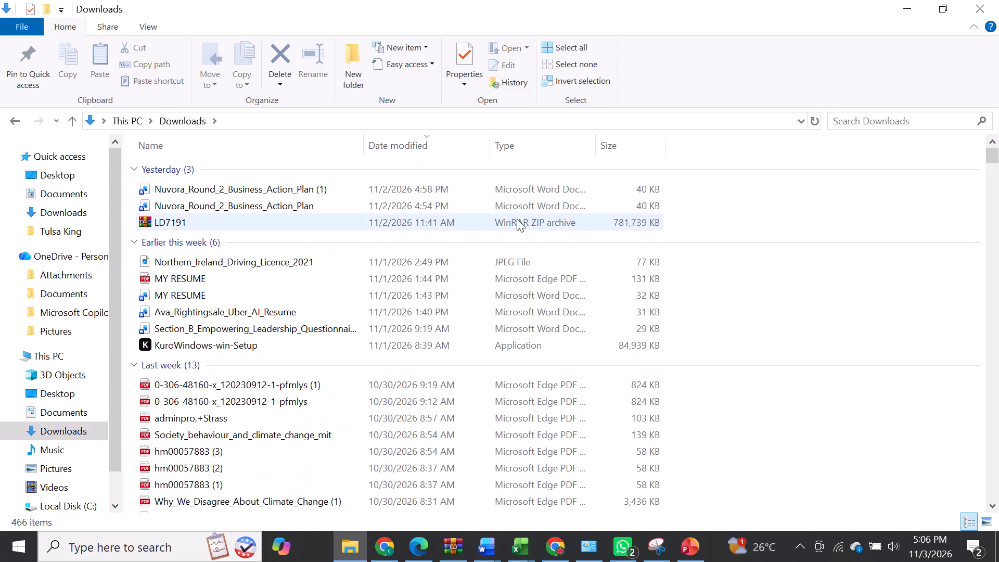
pyautogui.click(589, 145)
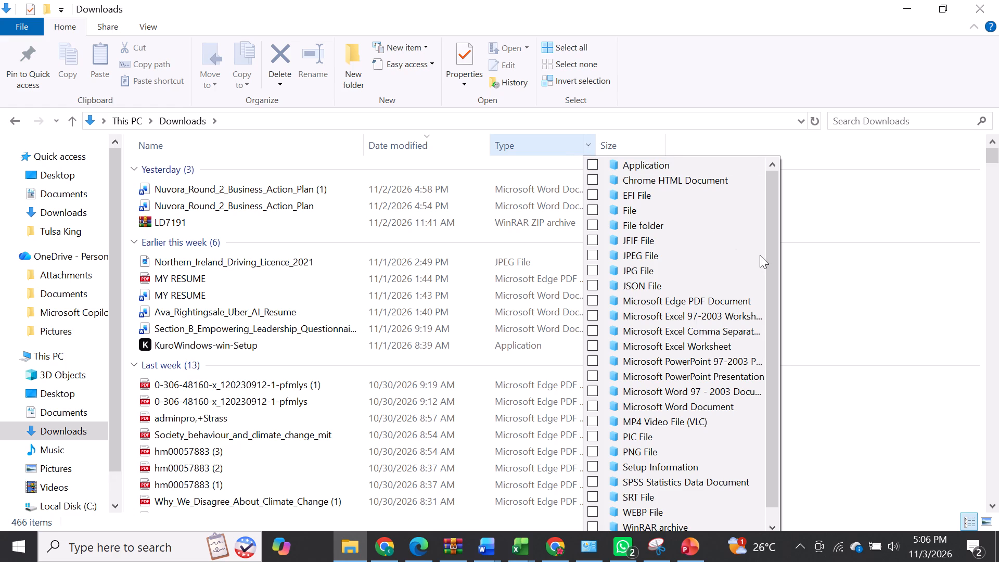
pyautogui.moveTo(772, 260); pyautogui.dragTo(780, 412)
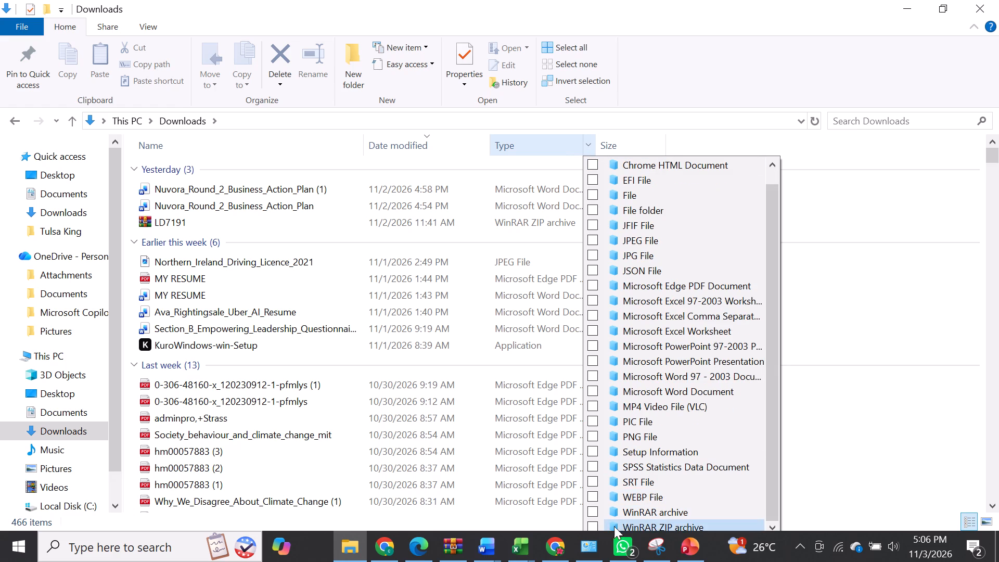
pyautogui.click(592, 527)
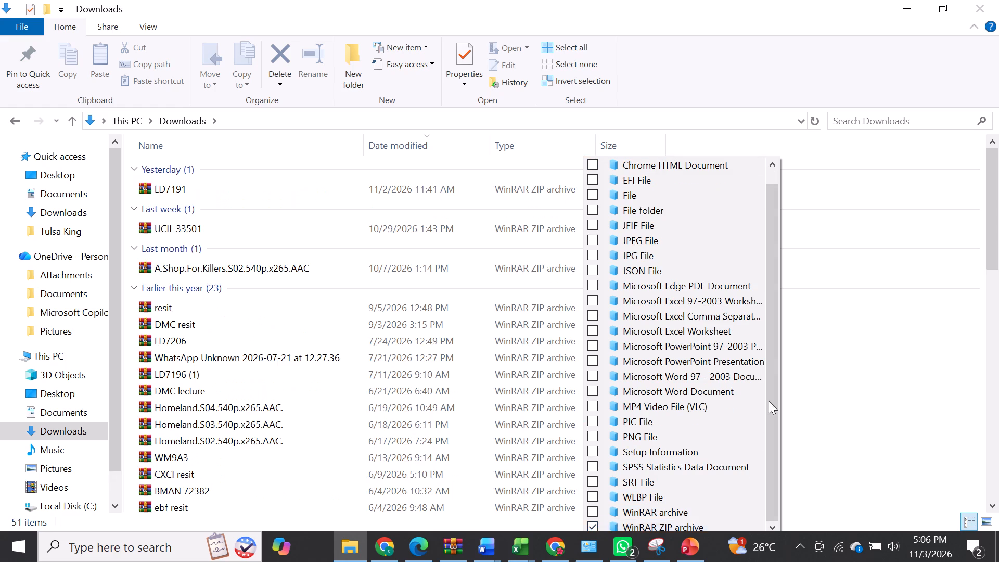
pyautogui.click(866, 357)
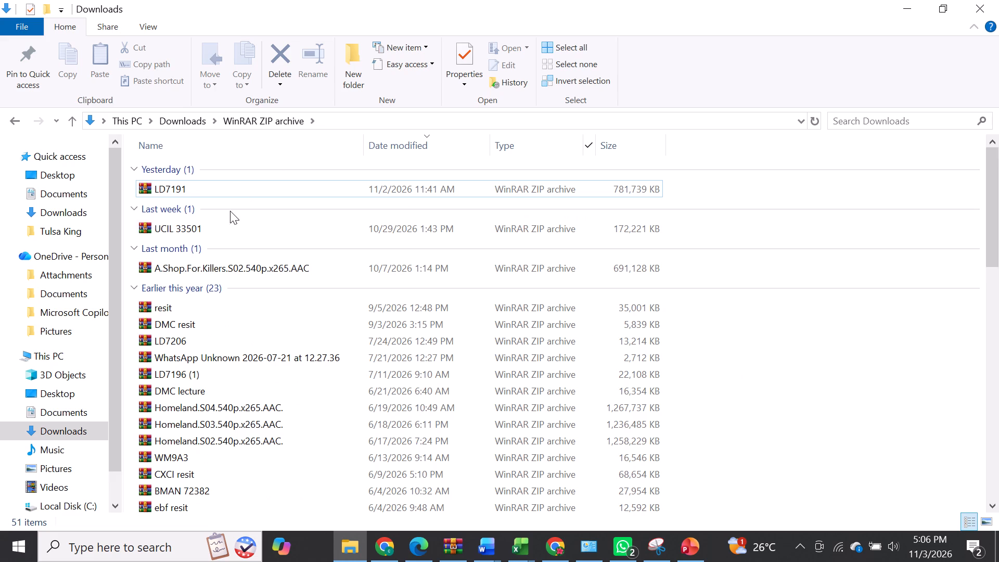
# Look through the filtered ZIP archives in Downloads, from the most recent to the oldest.
pyautogui.scroll(-1, 240, 323)
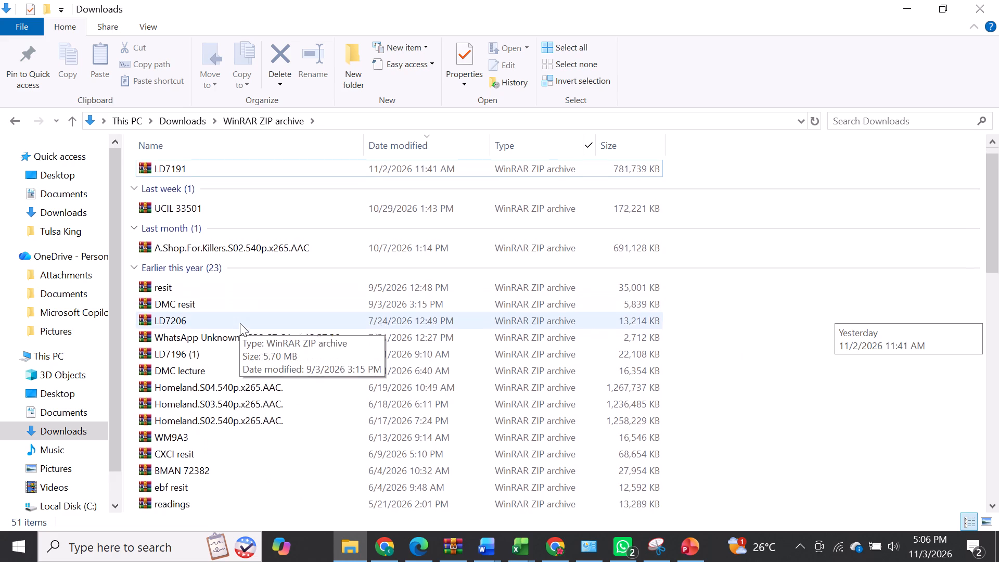
pyautogui.scroll(-3, 240, 323)
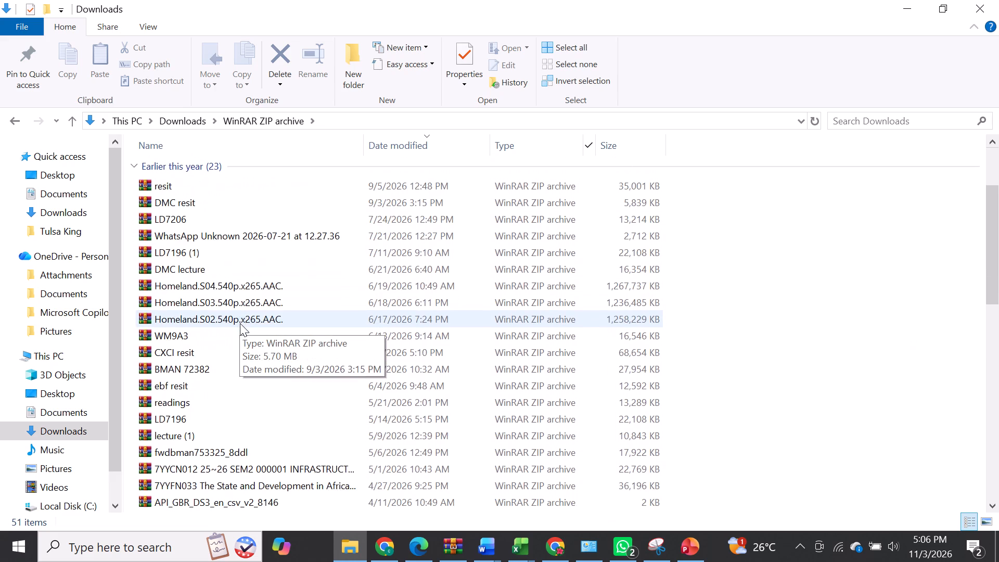
pyautogui.scroll(-4, 240, 323)
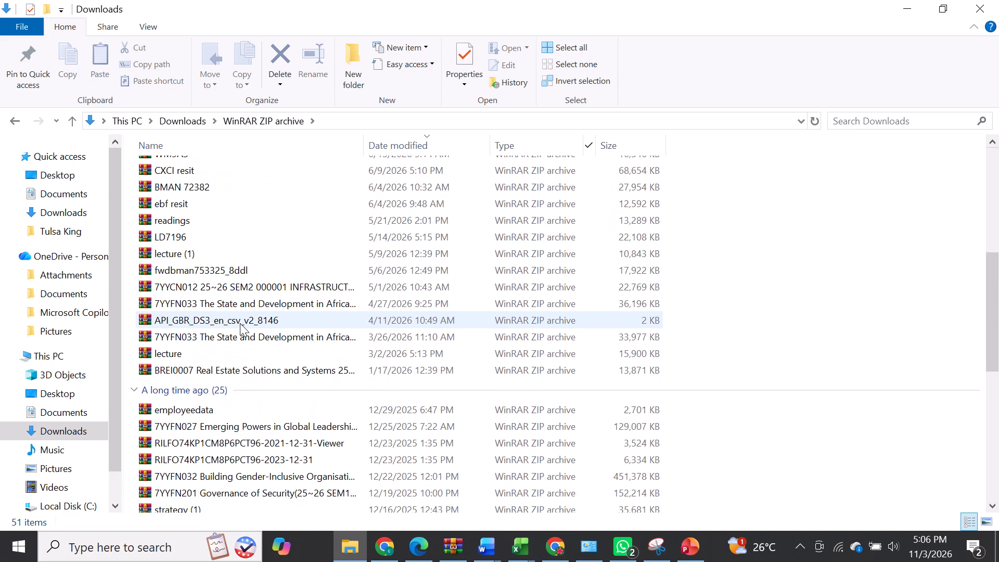
pyautogui.scroll(-3, 240, 323)
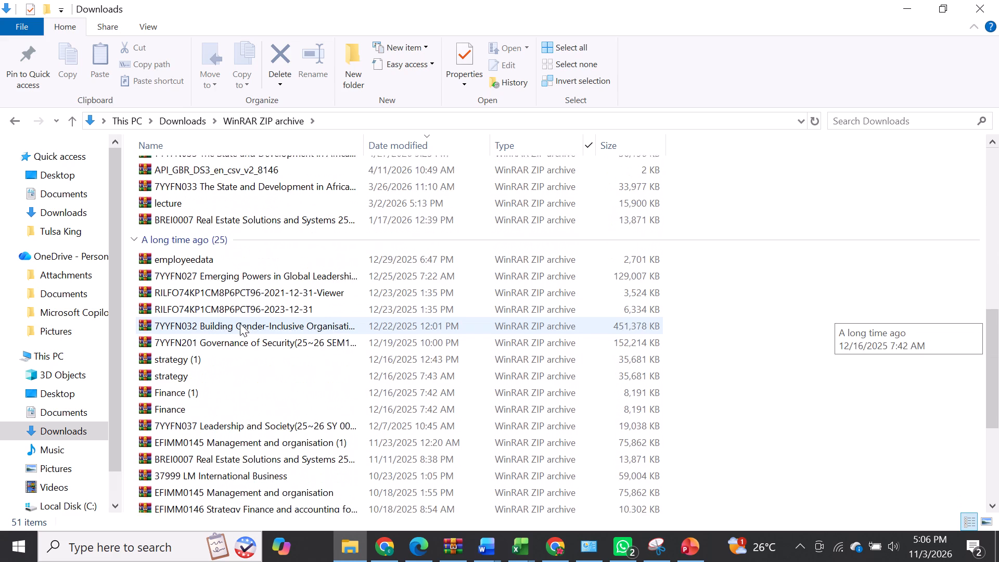
pyautogui.scroll(-2, 240, 323)
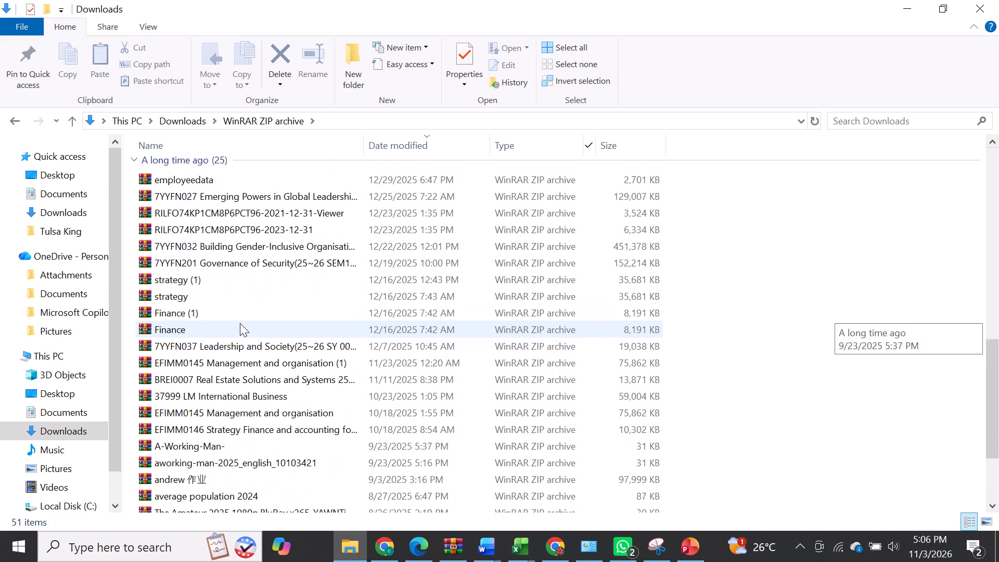
pyautogui.scroll(-2, 240, 323)
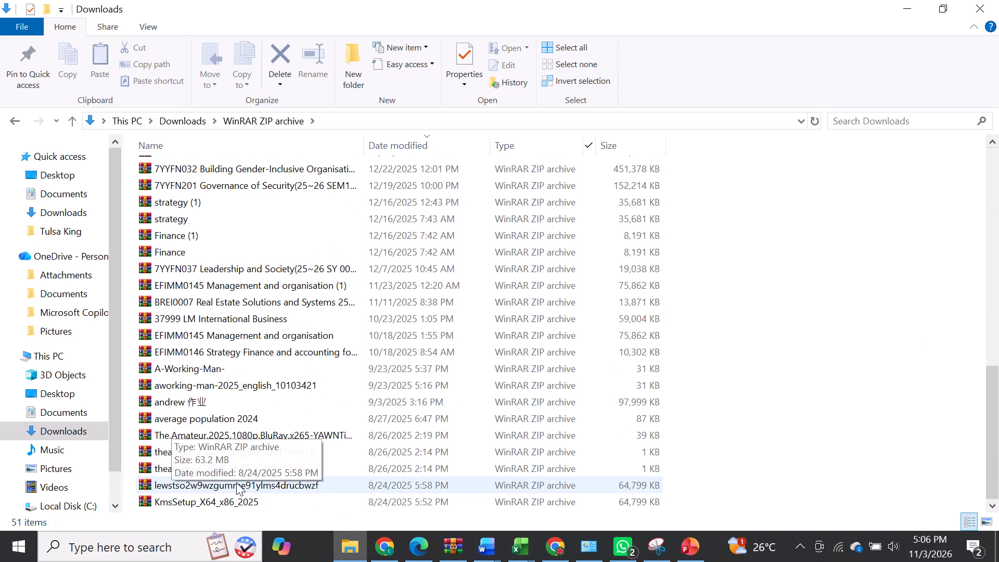
pyautogui.scroll(-1, 236, 482)
pyautogui.scroll(2, 309, 332)
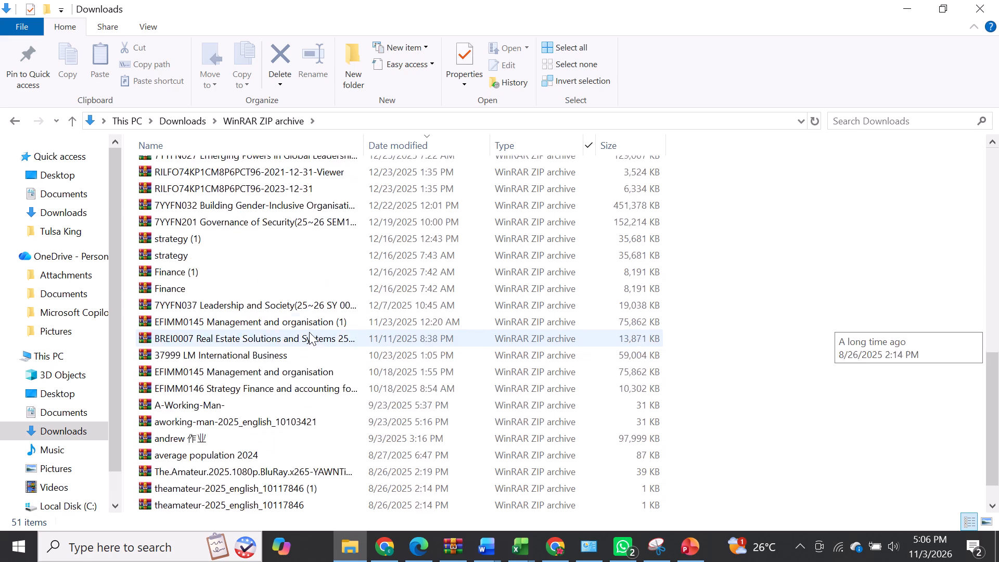
pyautogui.scroll(8, 309, 332)
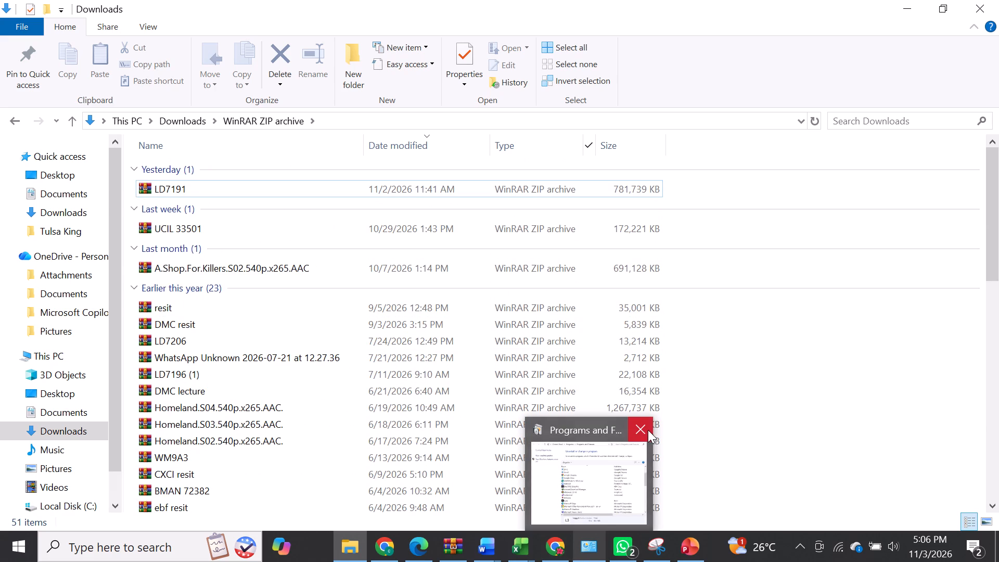
# Close the open Programs and Features window.
pyautogui.click(642, 432)
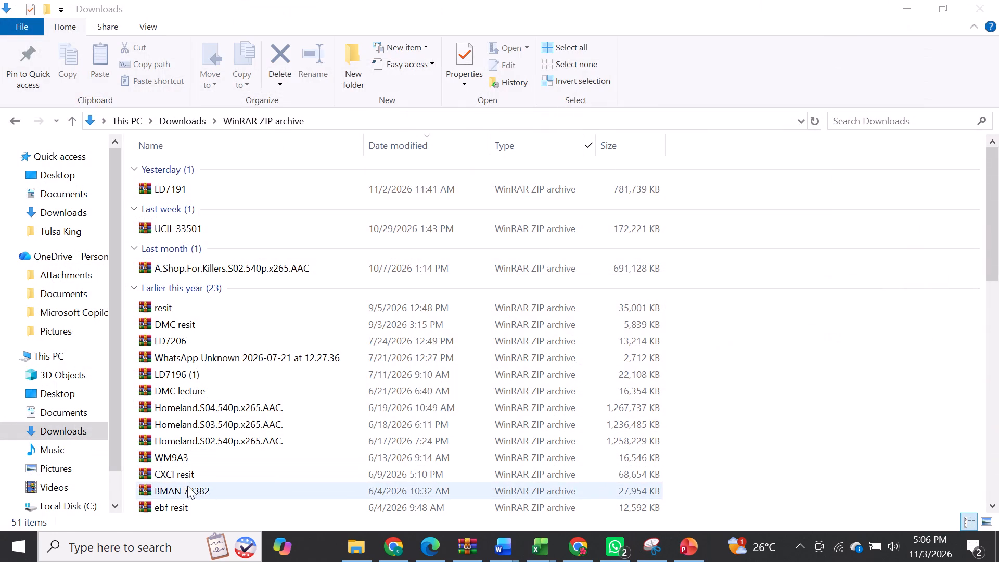
# Search Windows for "kuro" and open the Kuro app.
pyautogui.click(114, 552)
pyautogui.write('ku')
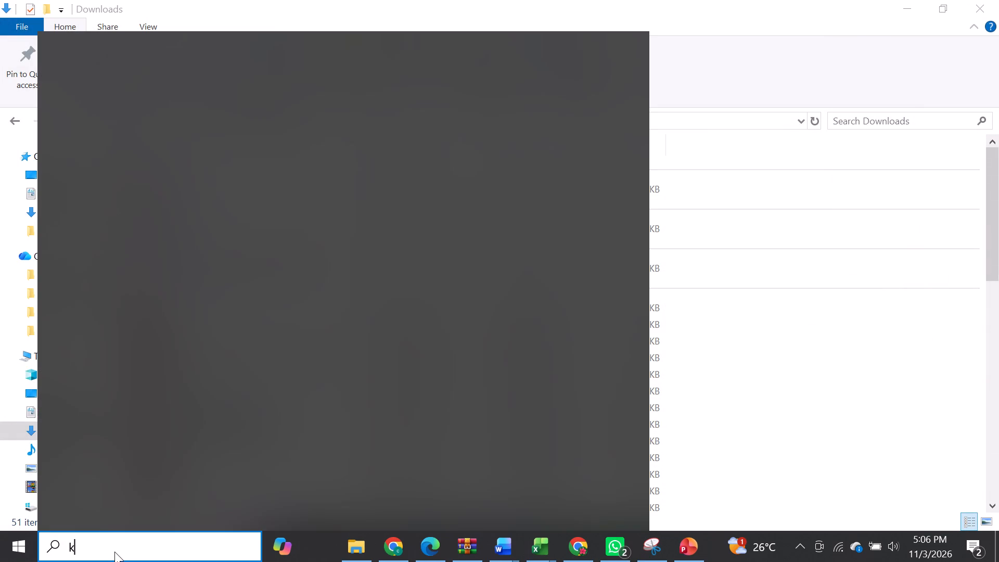
pyautogui.write('ro')
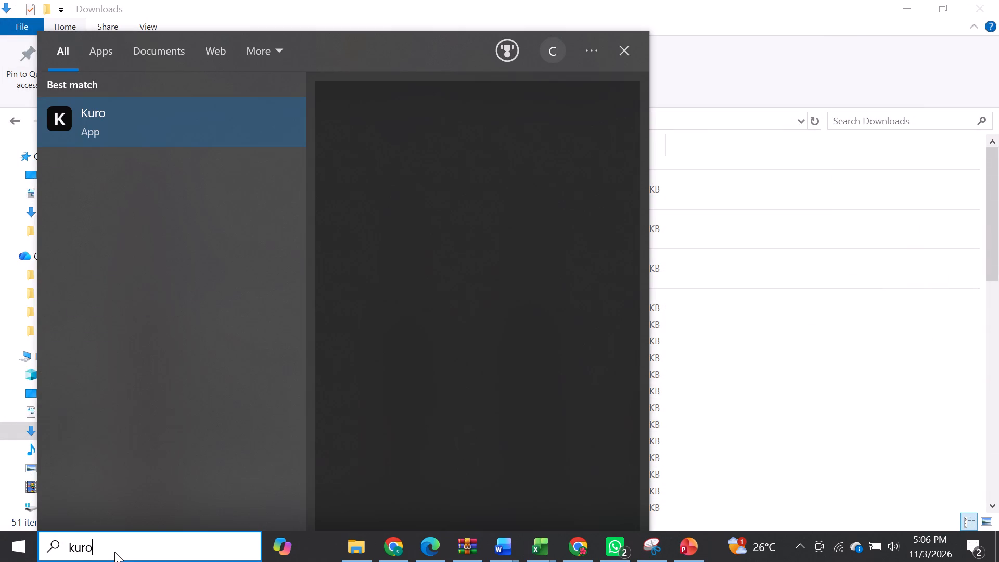
pyautogui.click(387, 250)
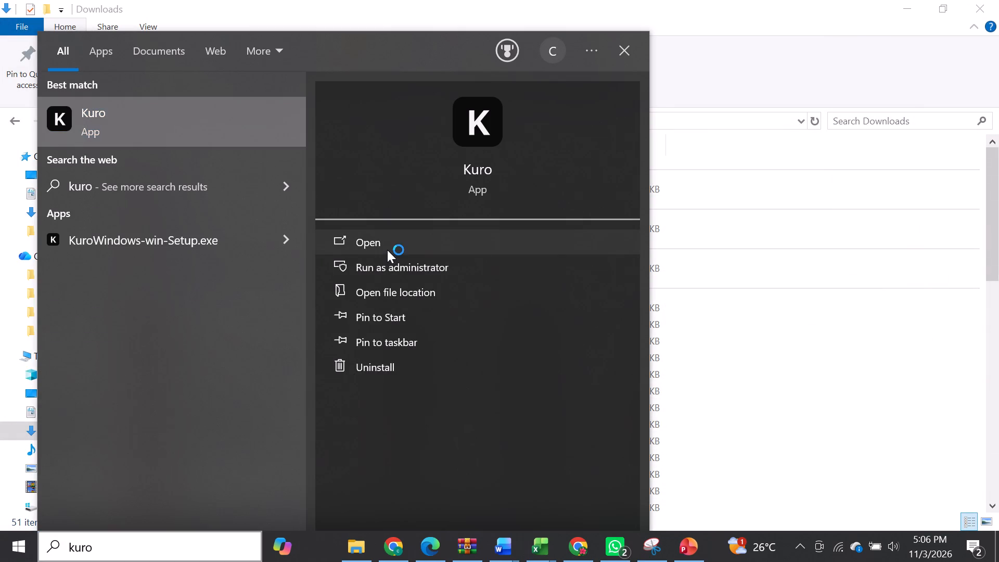
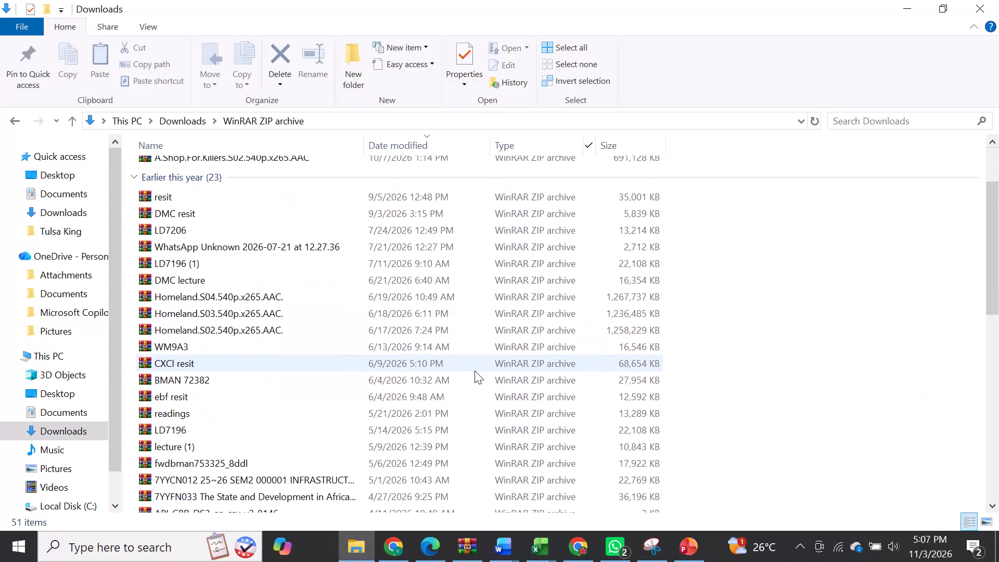
# Look through the older ZIP archives in the list and close the Downloads window.
pyautogui.scroll(-5, 475, 371)
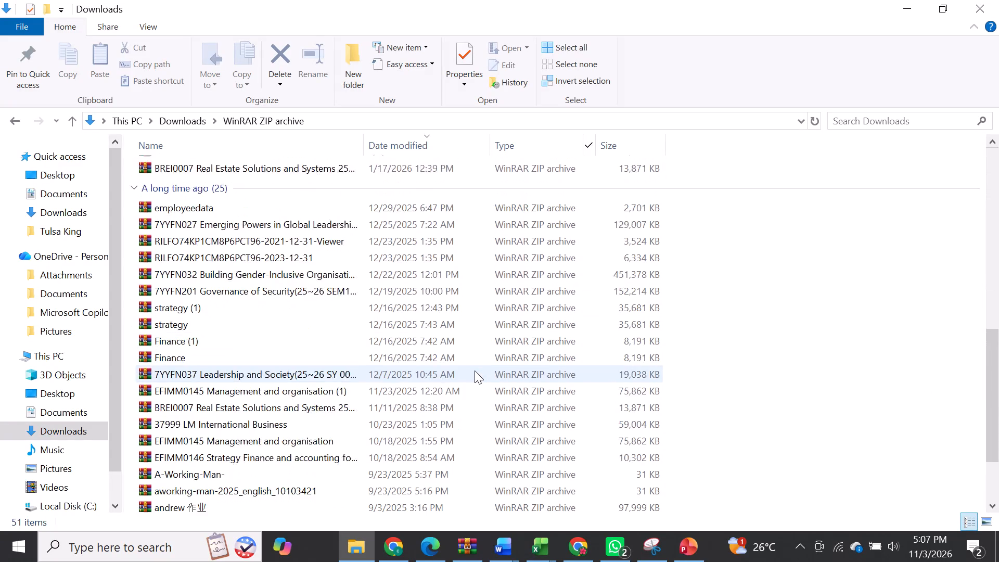
pyautogui.scroll(-3, 475, 371)
pyautogui.scroll(15, 475, 371)
pyautogui.click(978, 0)
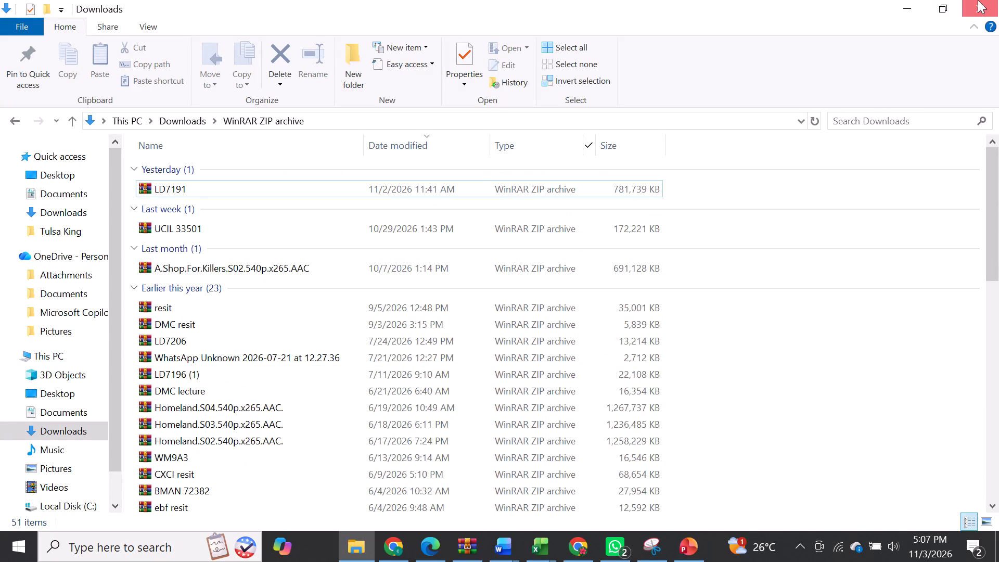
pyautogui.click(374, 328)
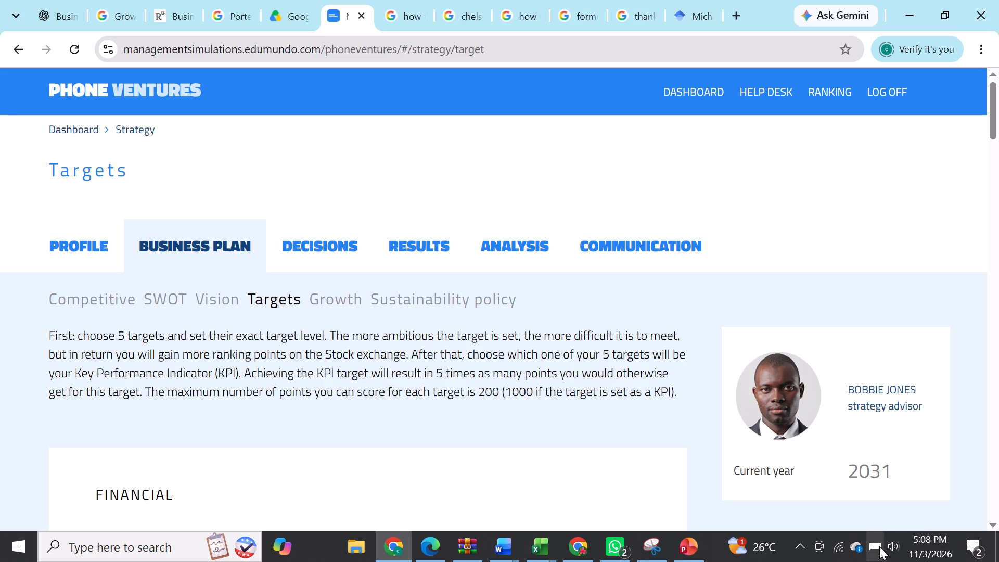
# Switch to Microsoft Edge and look over the sustainability and conclusion slides of the Assignment B PPT PDF.
pyautogui.click(422, 561)
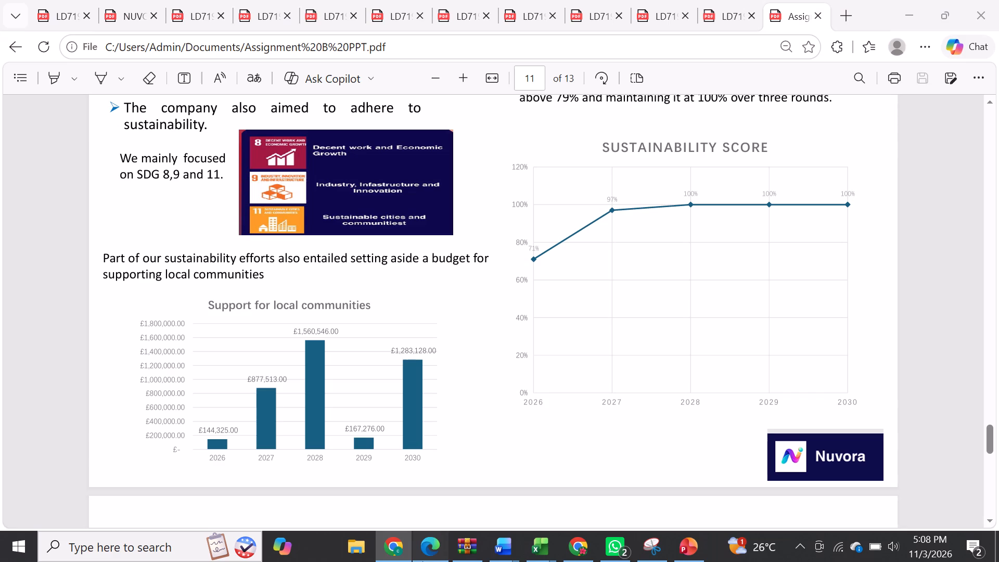
pyautogui.scroll(1, 383, 293)
pyautogui.scroll(-3, 383, 293)
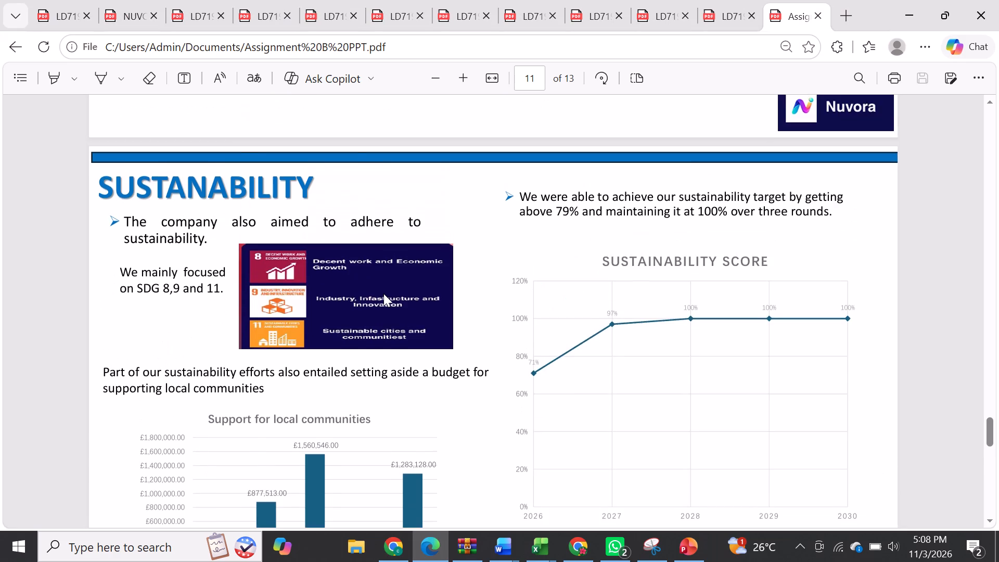
pyautogui.scroll(-5, 383, 293)
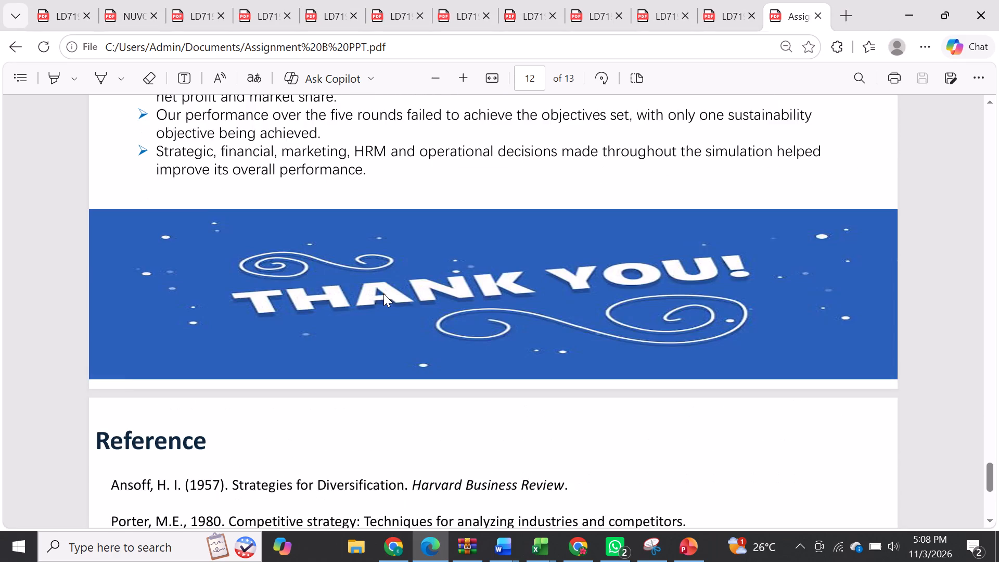
pyautogui.scroll(7, 383, 293)
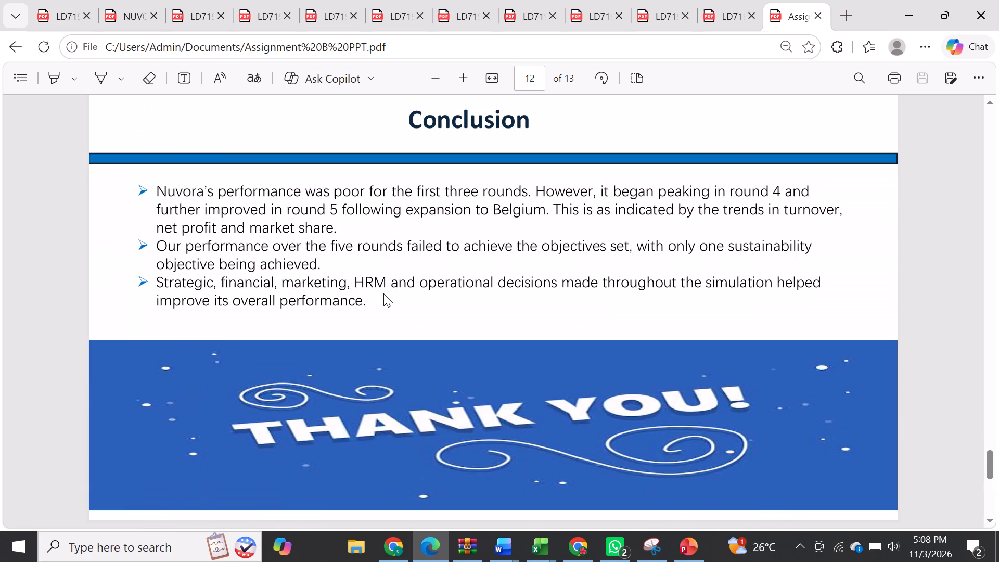
# Look back through the performance analysis and functional decision slides of the Assignment B PPT PDF to its title page.
pyautogui.scroll(9, 383, 293)
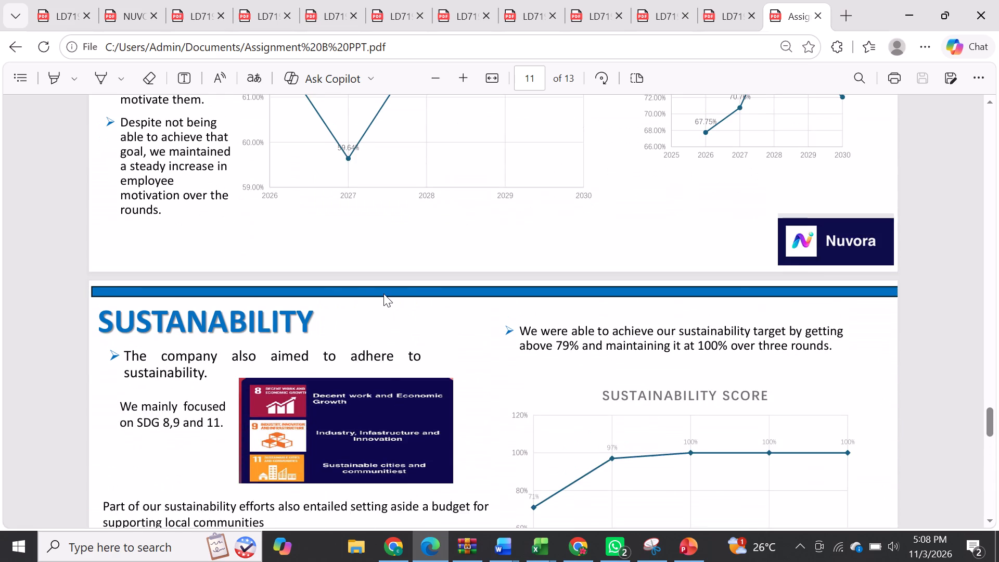
pyautogui.scroll(18, 383, 293)
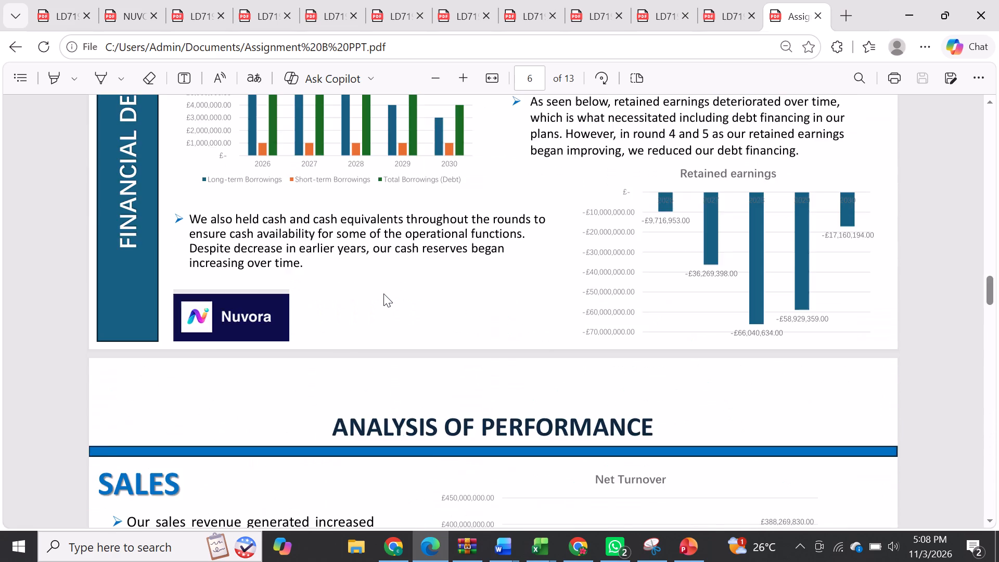
pyautogui.scroll(10, 383, 293)
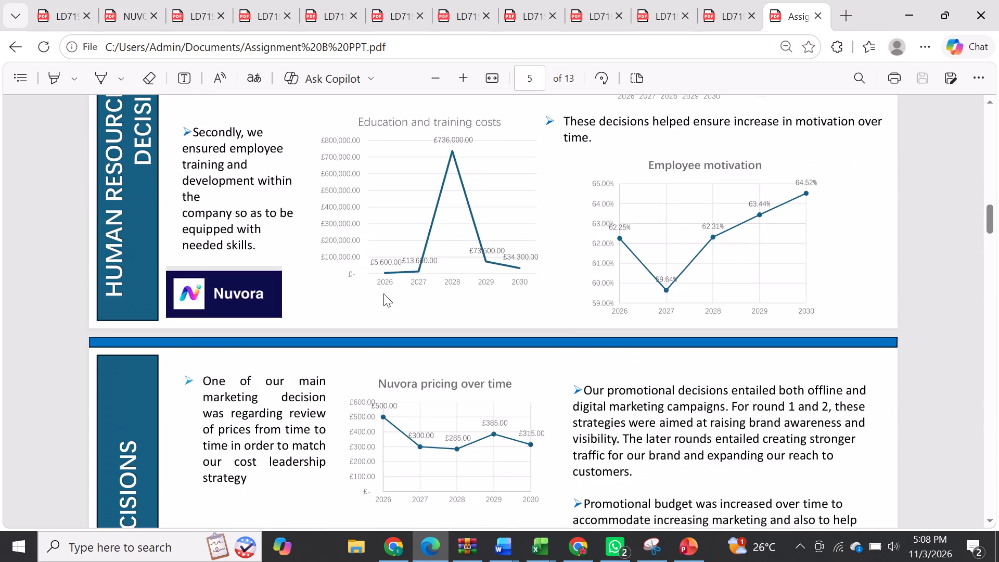
pyautogui.scroll(14, 383, 293)
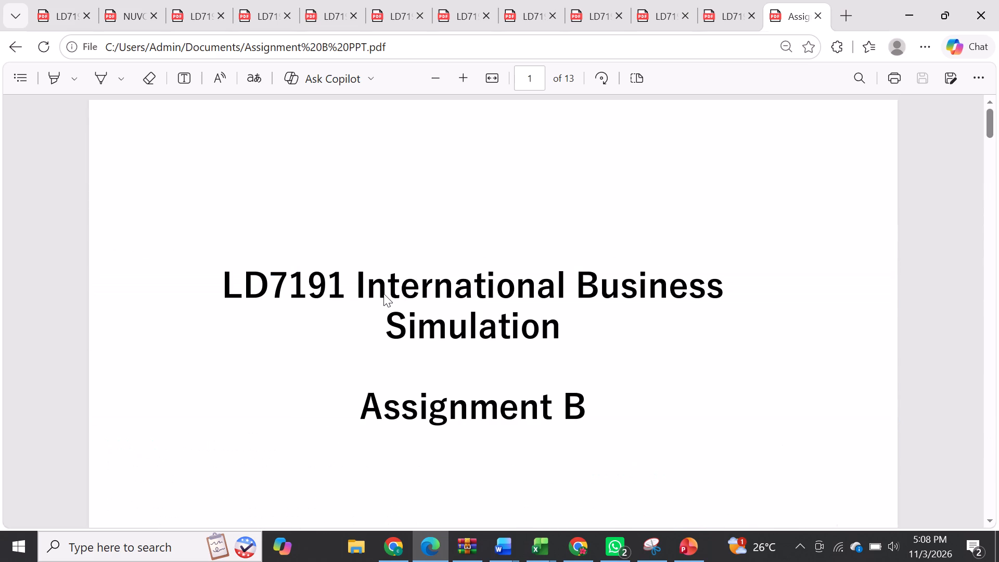
pyautogui.scroll(3, 383, 293)
# Switch to the LD7191 feedback PDF and skim back from its human resources section to the marketing strategy section.
pyautogui.click(206, 5)
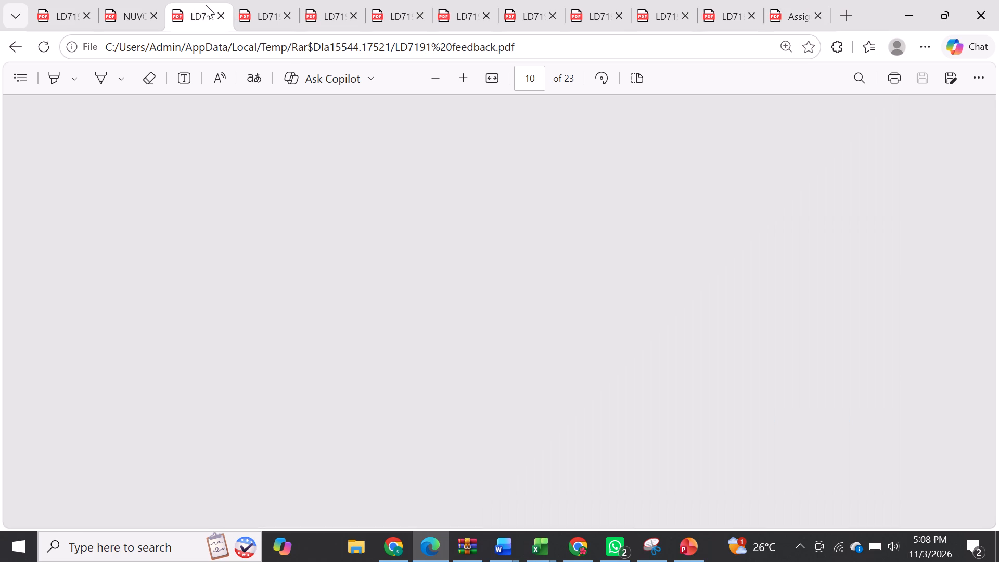
pyautogui.scroll(5, 305, 316)
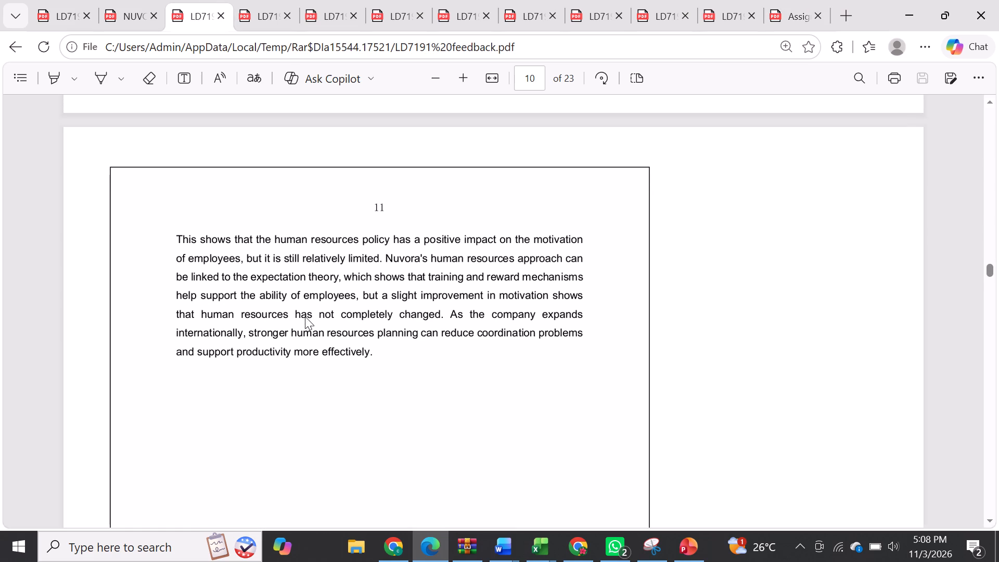
pyautogui.scroll(8, 305, 316)
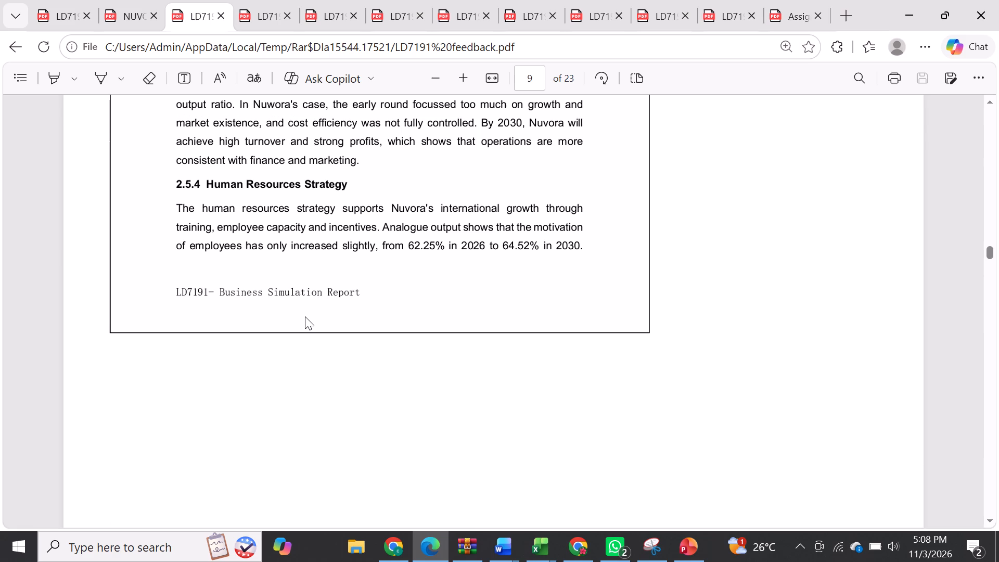
pyautogui.scroll(1, 305, 316)
# Switch to the LD7191 Operations Management lecture PDF and view its first pages.
pyautogui.click(507, 10)
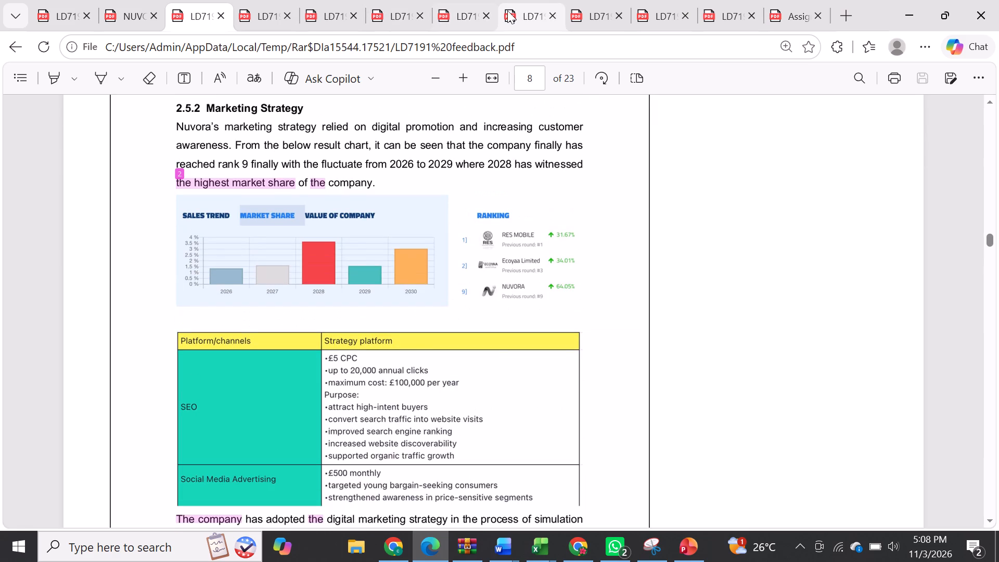
pyautogui.scroll(-1, 468, 238)
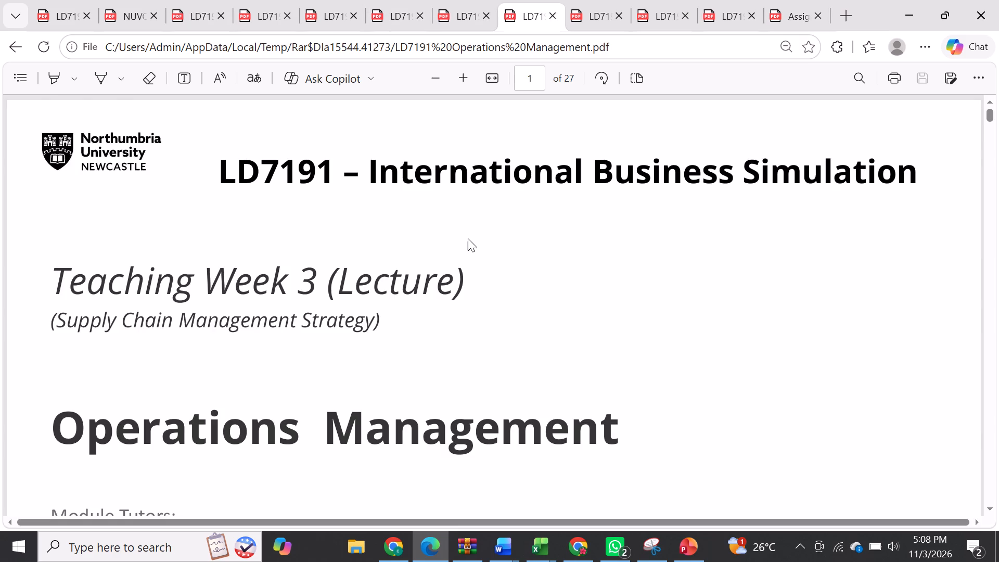
pyautogui.scroll(-5, 468, 238)
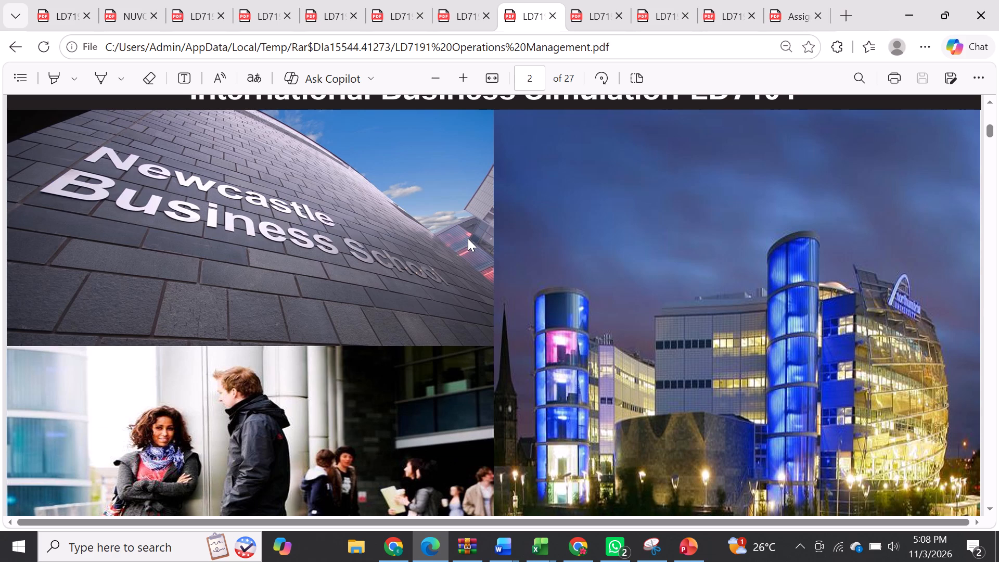
# Switch to File Explorer and open the recent PDF "LUBS3860_Simulation Group Presentation_Sample PPTs_(c) 70".
pyautogui.doubleClick(357, 545)
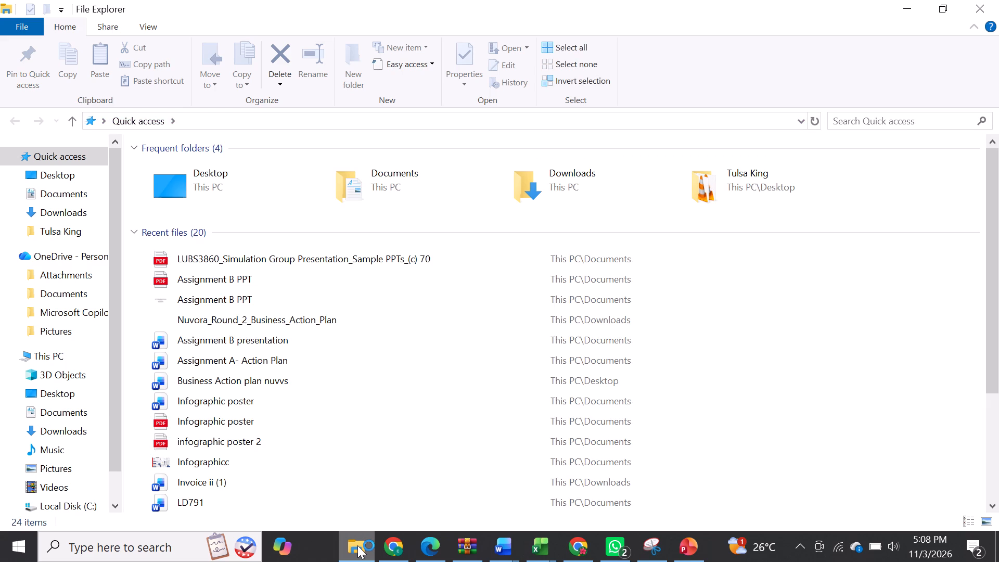
pyautogui.doubleClick(241, 258)
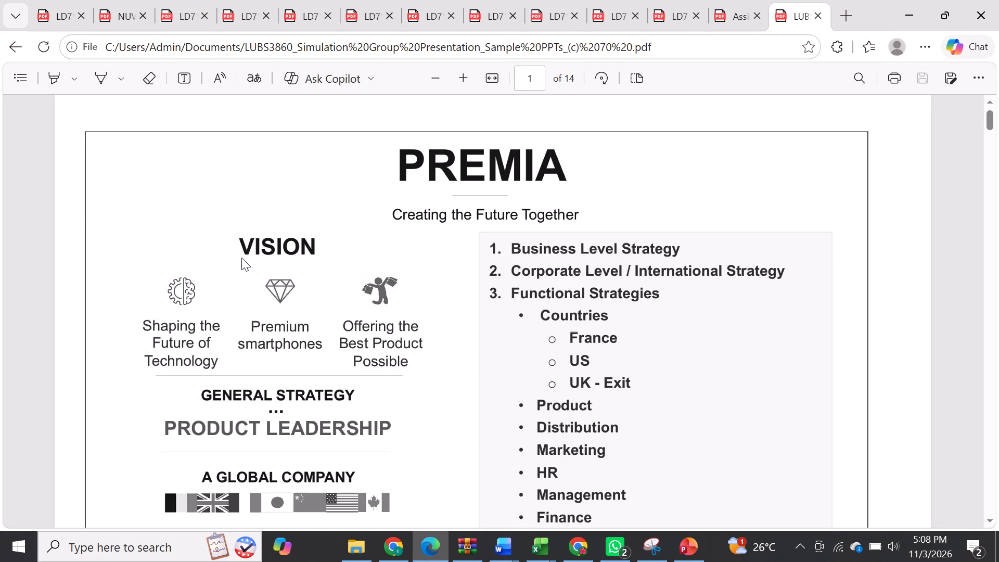
# Read the sample presentation's Premia overview slide and its Business Level Strategy slide with the SWOT and VRIO analysis.
pyautogui.scroll(-1, 477, 313)
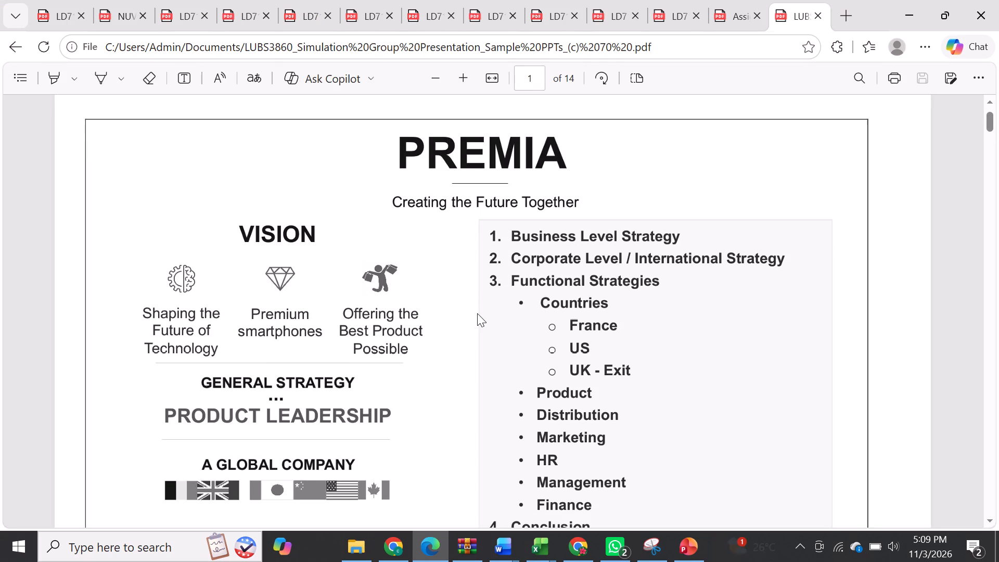
pyautogui.scroll(-4, 477, 313)
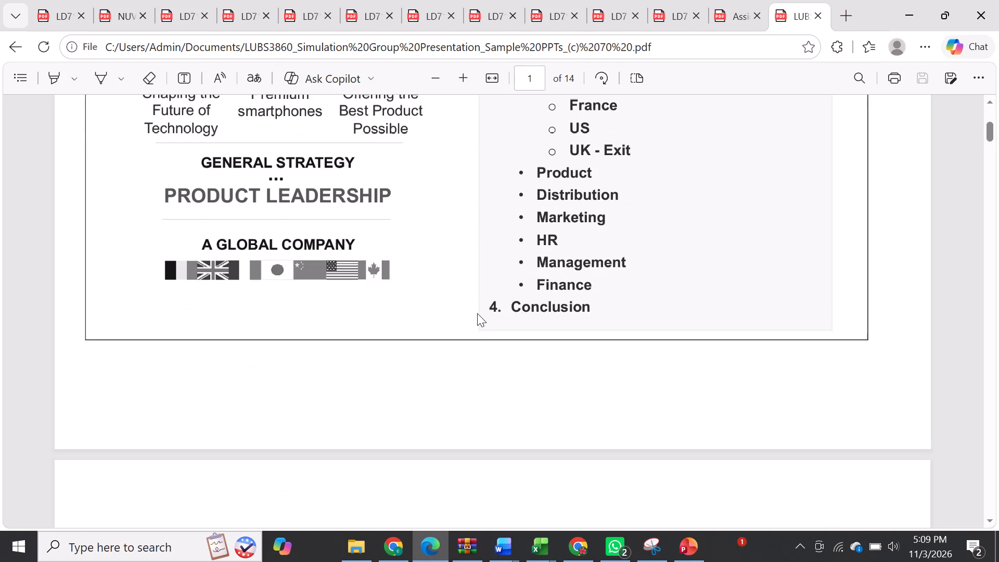
pyautogui.scroll(-2, 477, 313)
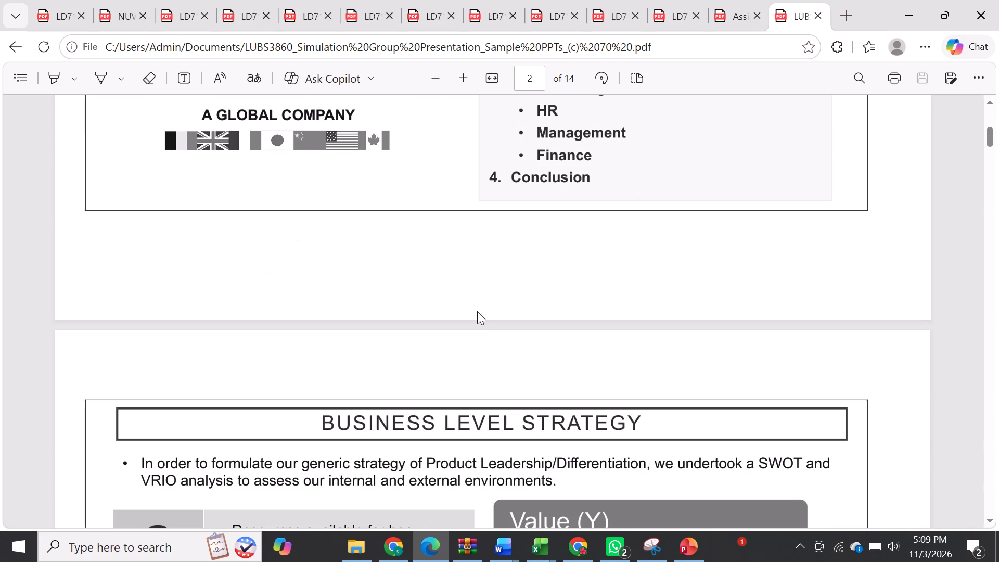
pyautogui.scroll(-2, 477, 311)
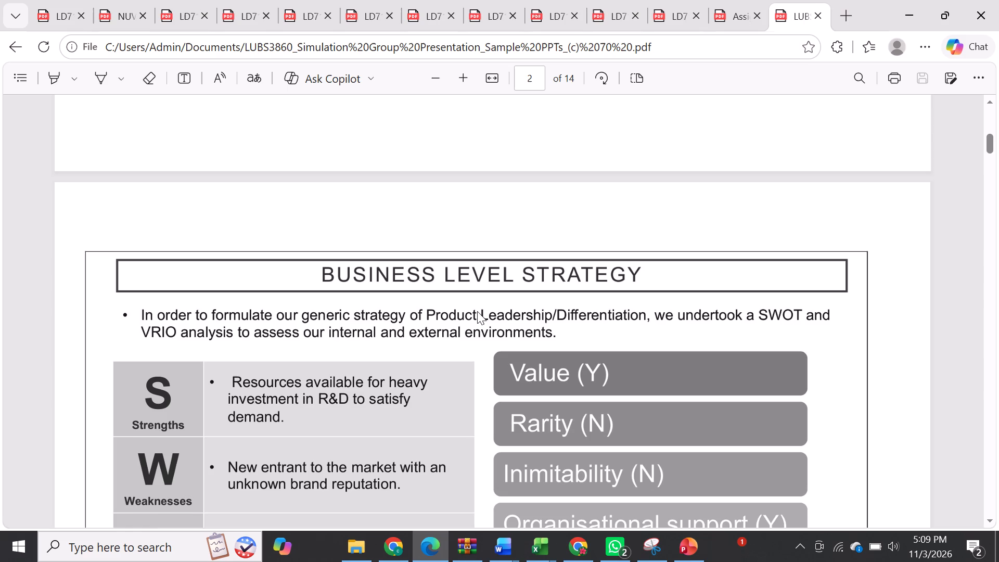
pyautogui.scroll(-8, 477, 311)
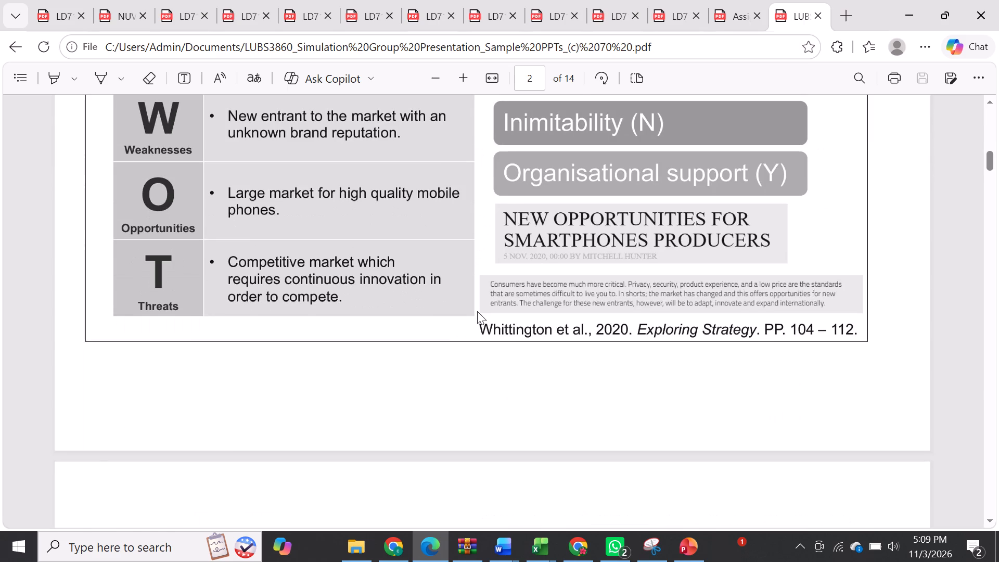
# Read the Corporate Level / International Strategy slide, including the Ansoff matrix and the markets entered by year.
pyautogui.scroll(-2, 477, 311)
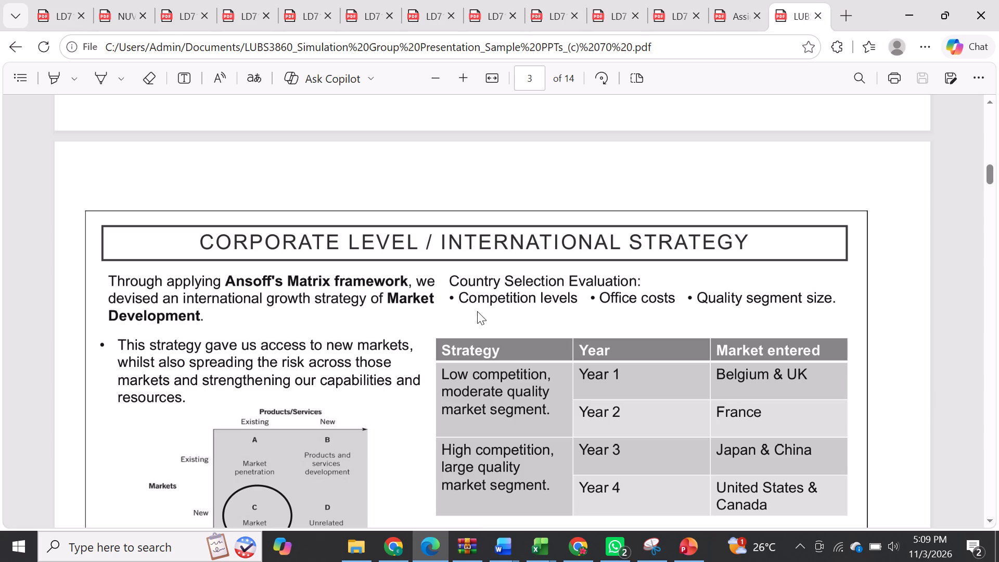
pyautogui.scroll(-2, 495, 358)
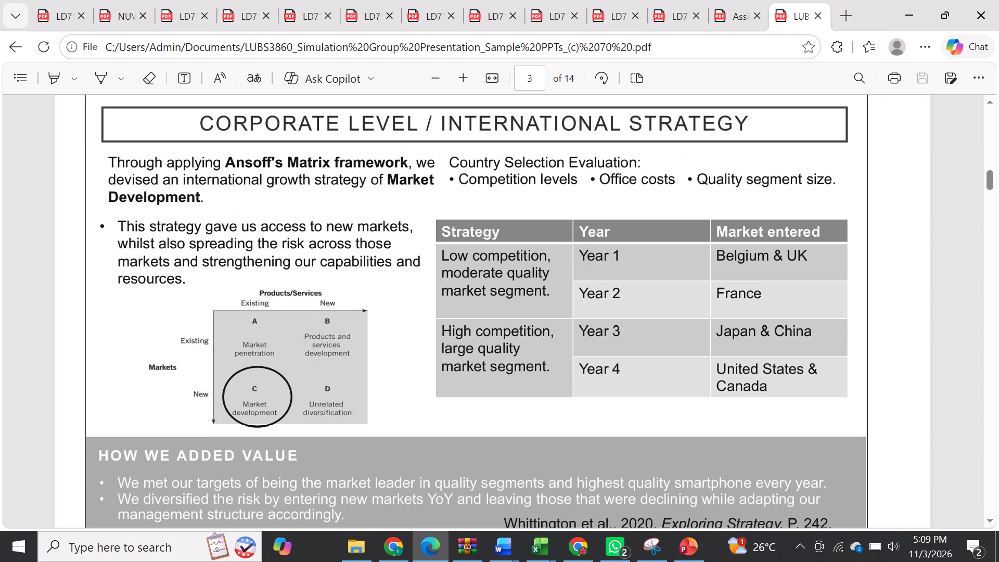
pyautogui.scroll(-2, 495, 358)
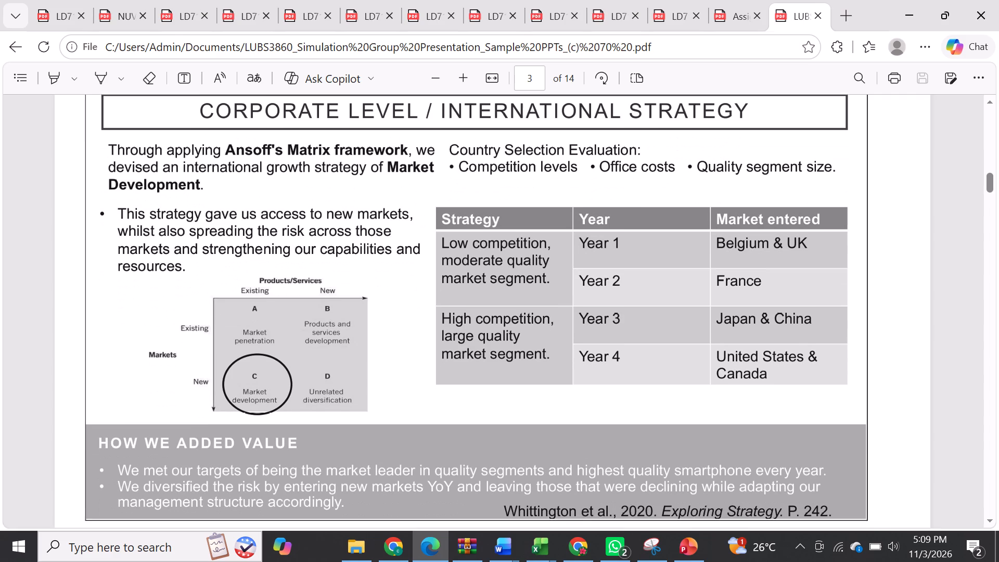
pyautogui.scroll(-6, 495, 358)
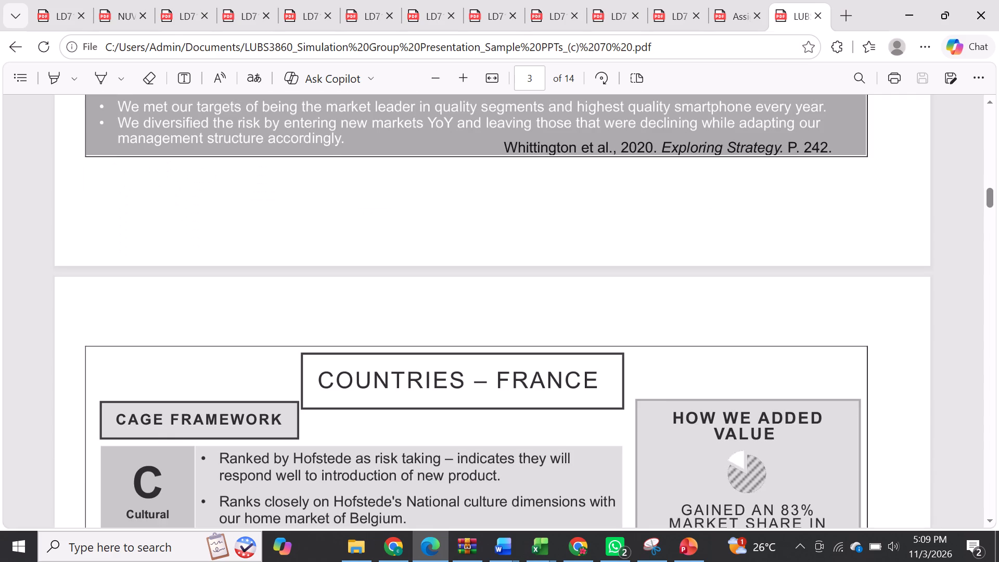
# Examine the sample presentation's country slides for France, the US and the UK exit.
pyautogui.scroll(-3, 495, 358)
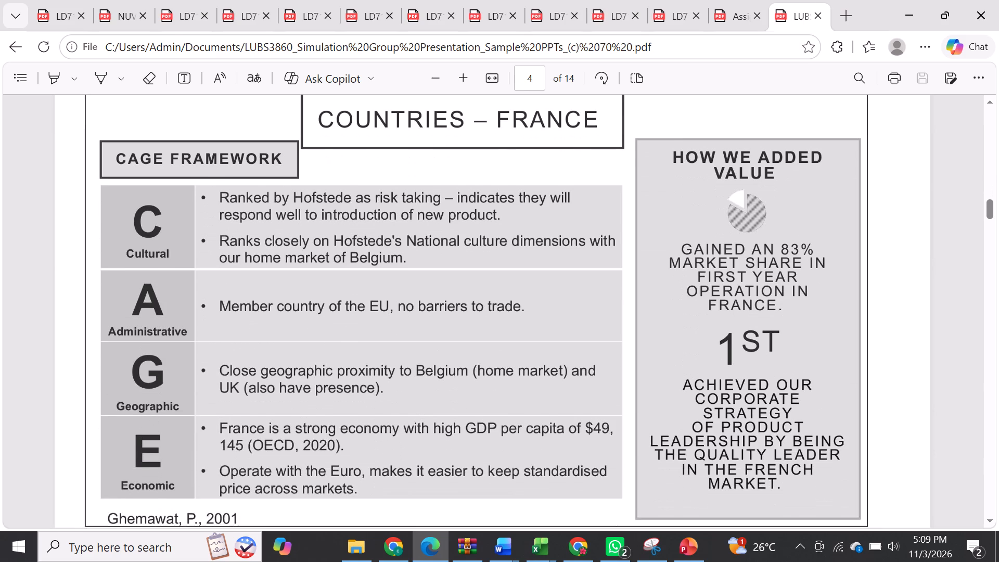
pyautogui.scroll(-7, 495, 358)
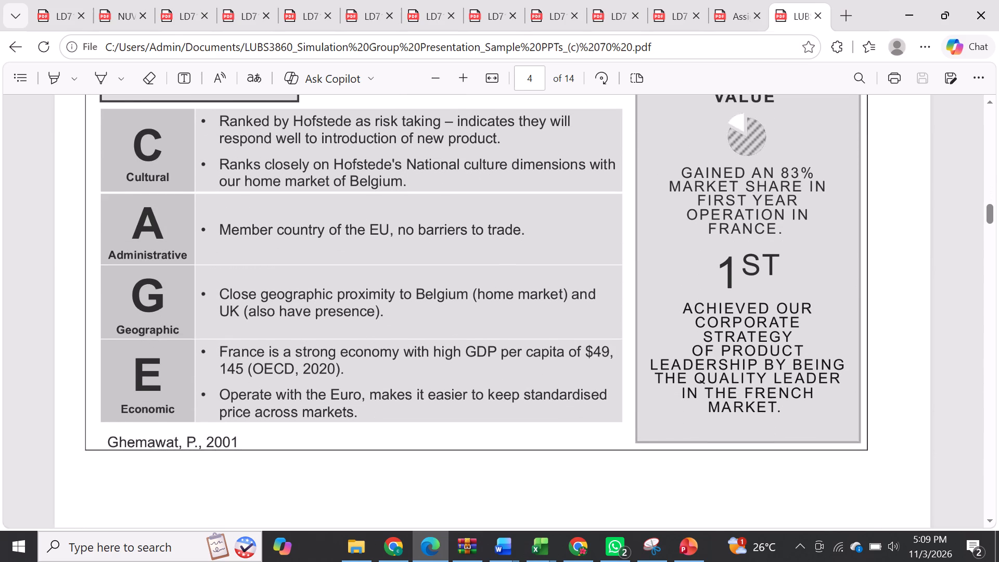
pyautogui.scroll(-5, 495, 358)
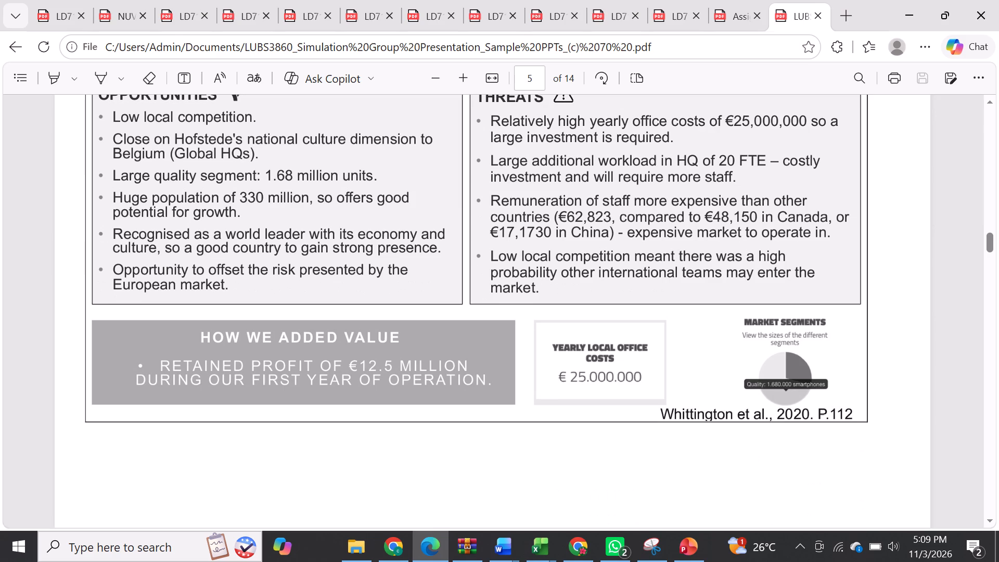
pyautogui.scroll(-5, 495, 358)
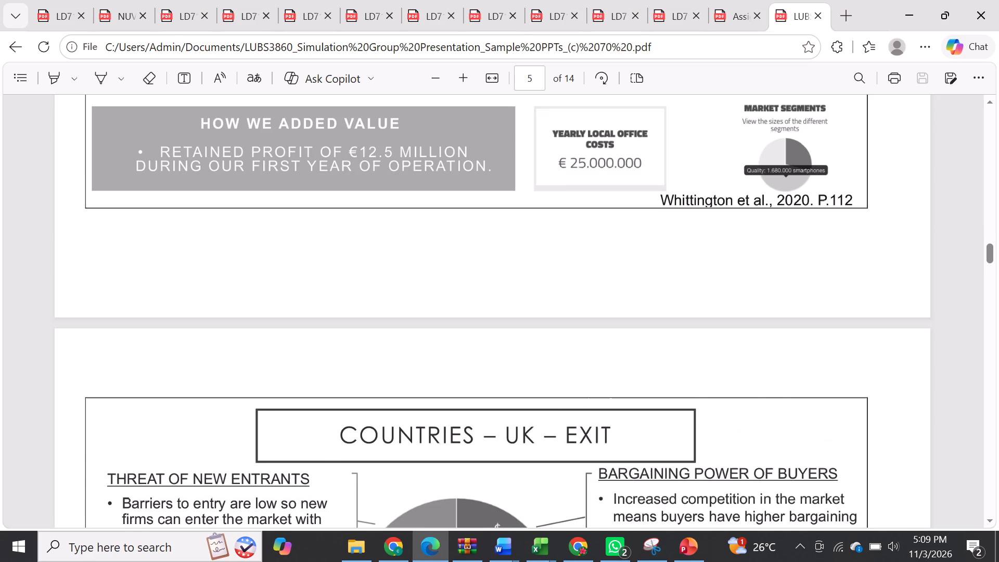
pyautogui.scroll(-5, 495, 358)
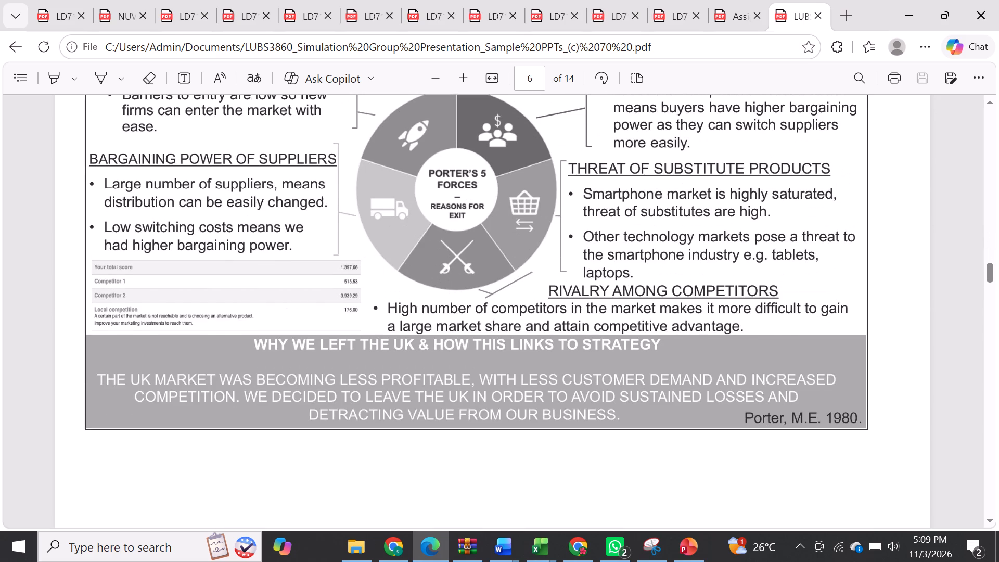
# Read the Functional Strategy: Product slide, including the competitive strategy matrix, R&D chart, key investments and product upgrades.
pyautogui.scroll(-2, 495, 358)
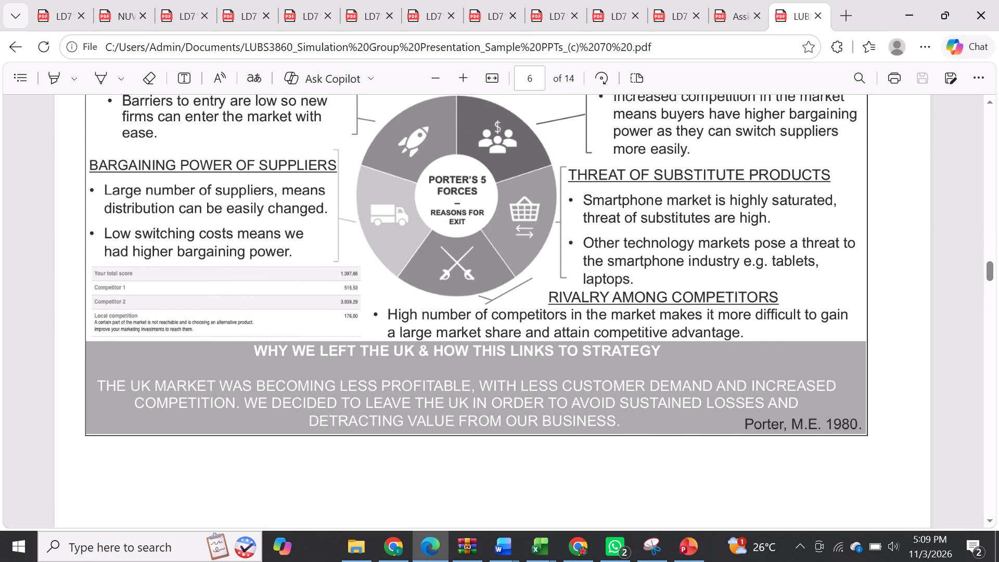
pyautogui.scroll(-5, 495, 358)
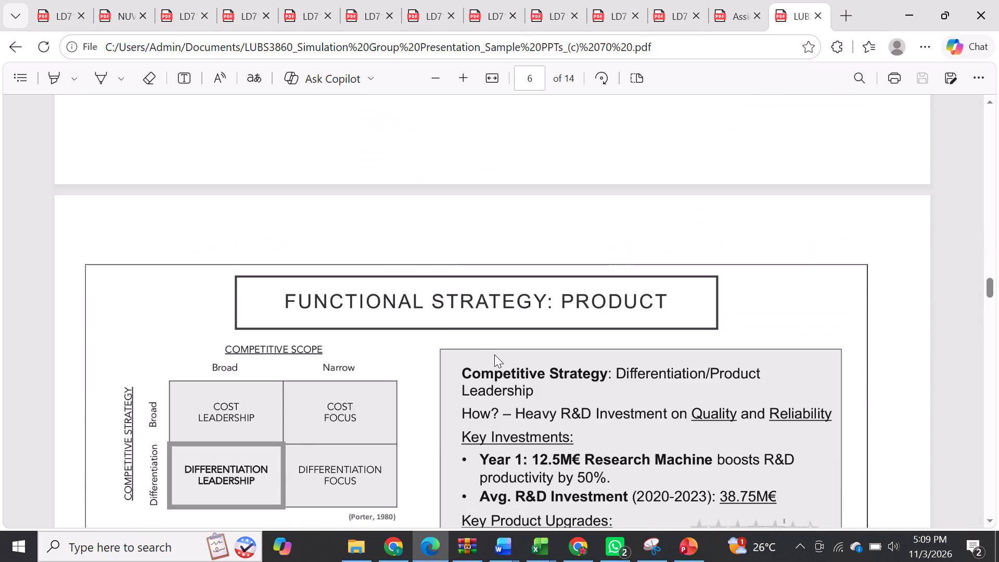
pyautogui.scroll(-2, 494, 354)
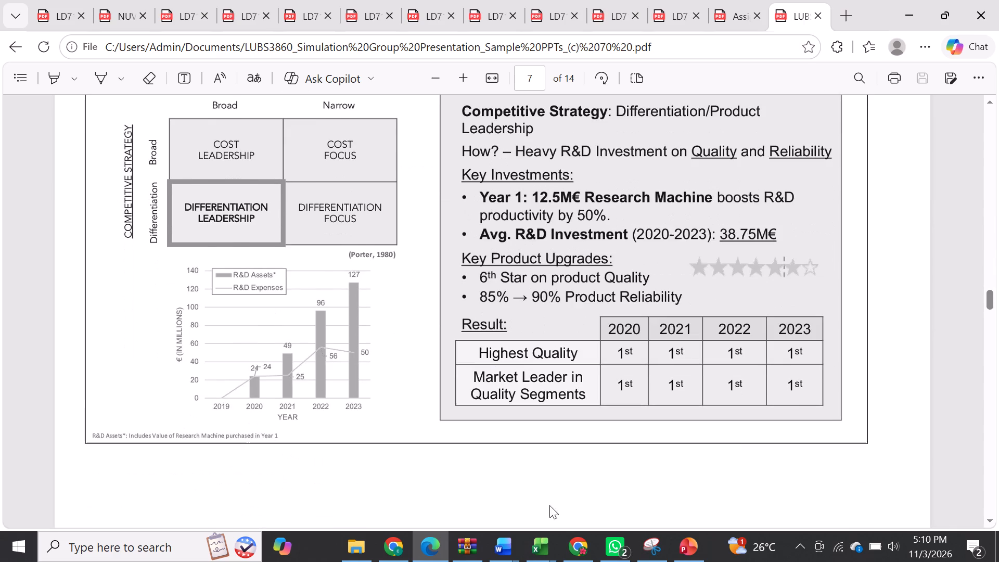
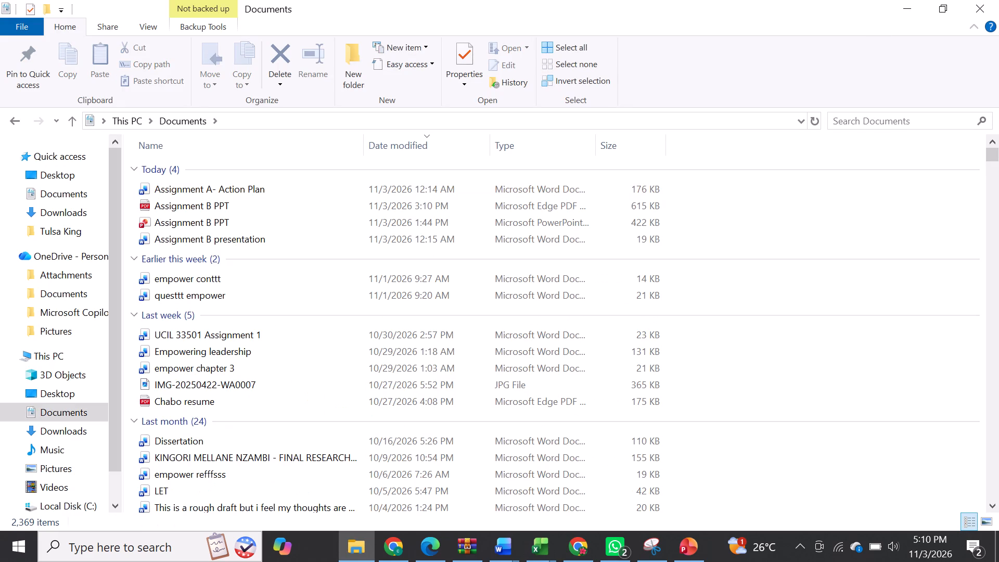
# Open the file type filter for the files in the Documents folder.
pyautogui.click(590, 143)
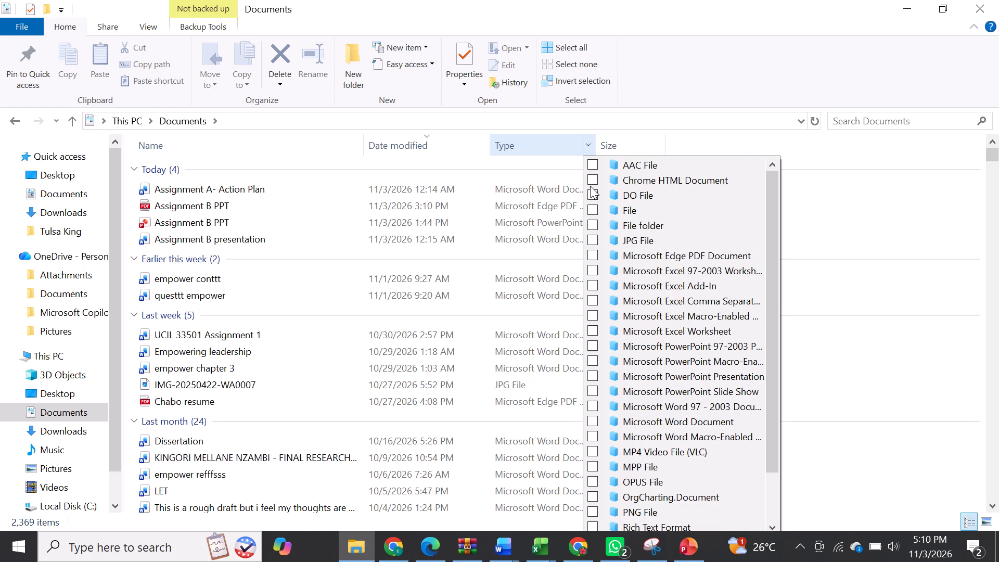
# Filter the Documents folder by type so it lists only WinRAR ZIP archives.
pyautogui.moveTo(772, 390); pyautogui.dragTo(773, 514)
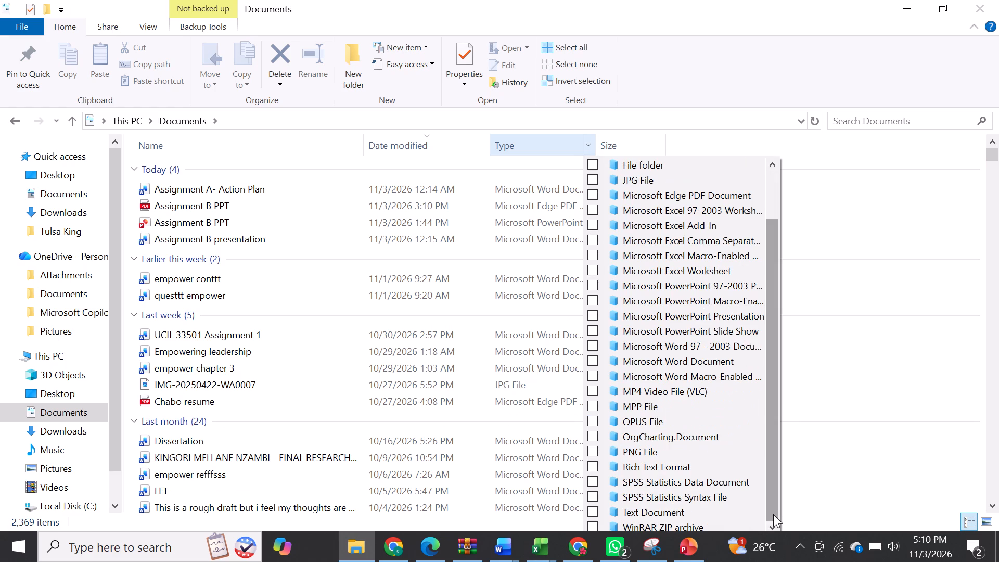
pyautogui.moveTo(769, 450); pyautogui.dragTo(771, 520)
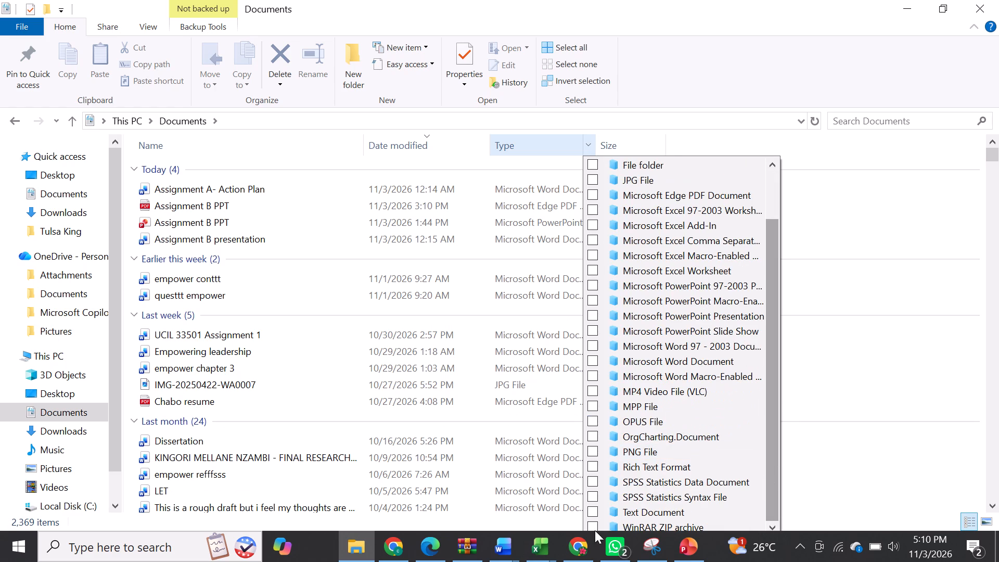
pyautogui.click(590, 523)
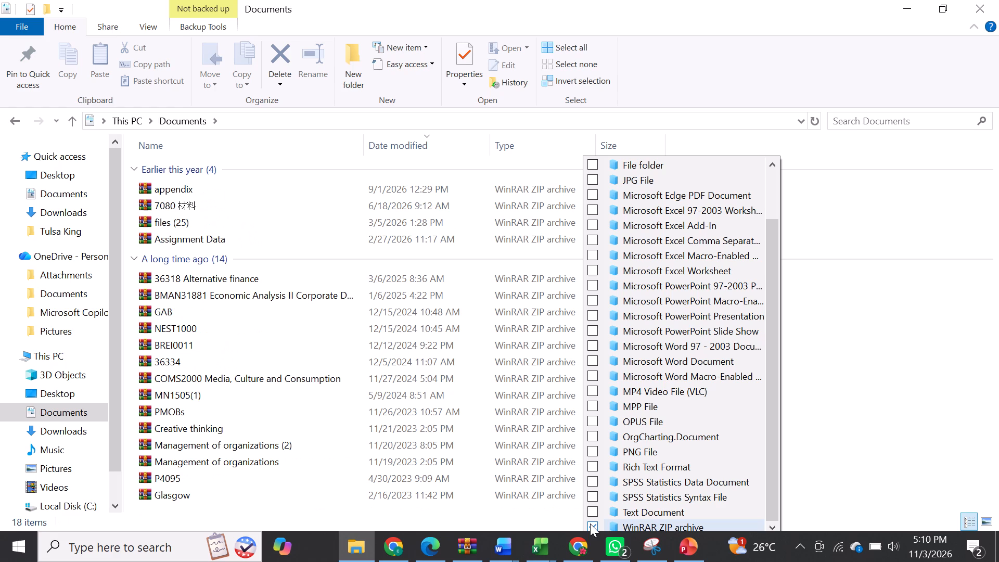
pyautogui.click(862, 404)
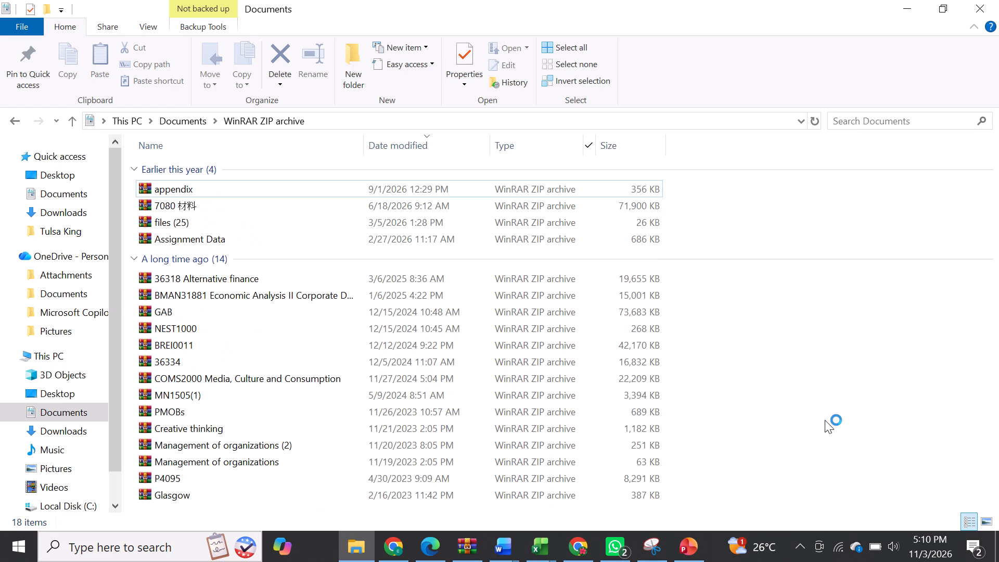
# Open the appendix ZIP archive, look through its appendix folder, and close the archive.
pyautogui.doubleClick(184, 192)
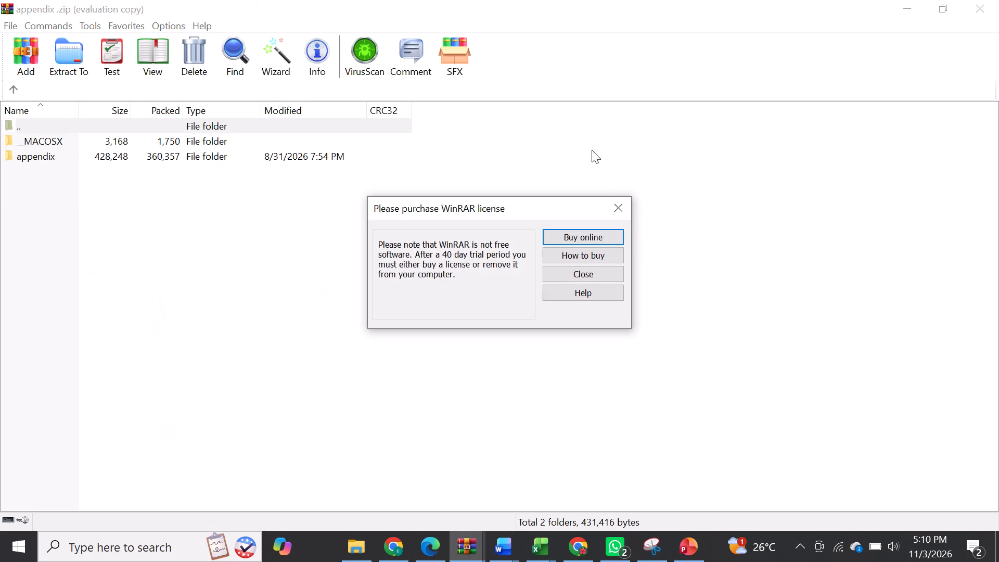
pyautogui.moveTo(634, 214); pyautogui.dragTo(625, 213)
pyautogui.click(625, 213)
pyautogui.click(605, 208)
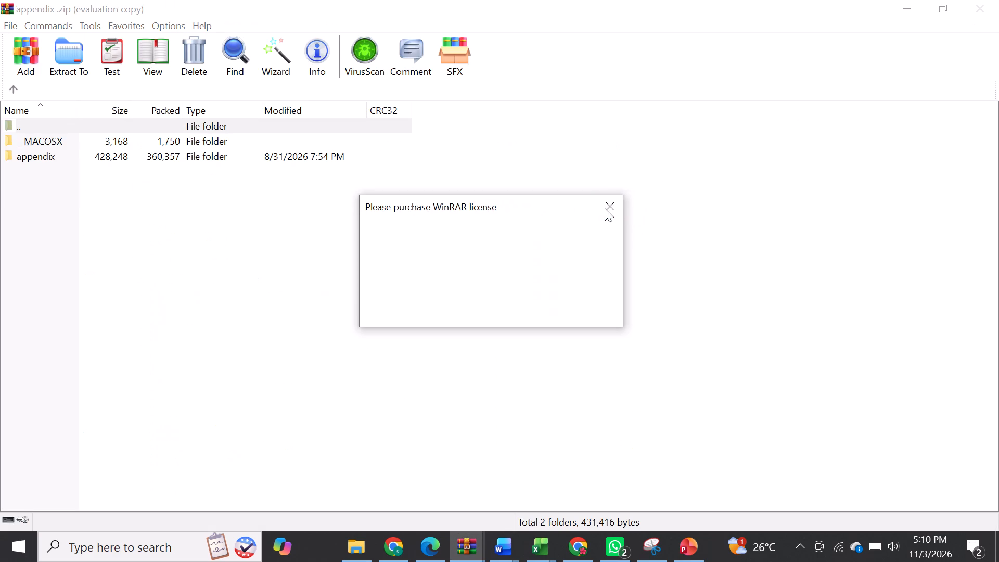
pyautogui.doubleClick(47, 156)
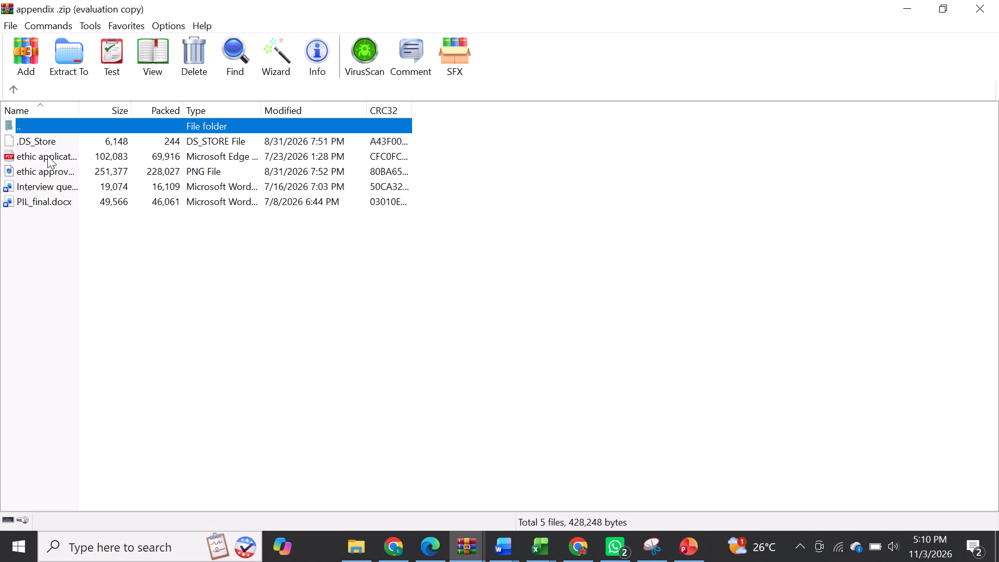
pyautogui.click(998, 0)
pyautogui.click(845, 280)
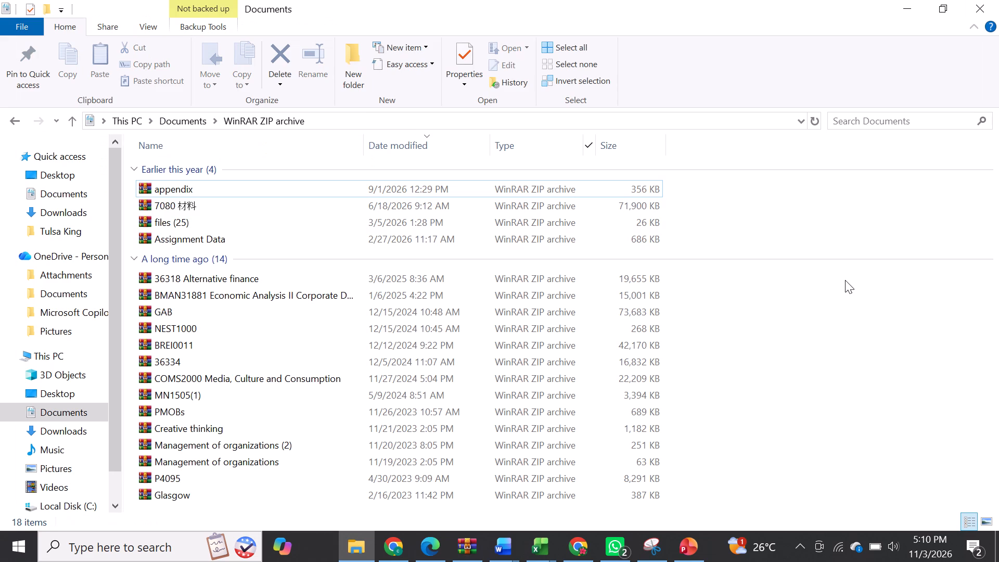
# Open the Assignment Data ZIP archive, look through its Data folder, and close the archive.
pyautogui.scroll(-4, 845, 280)
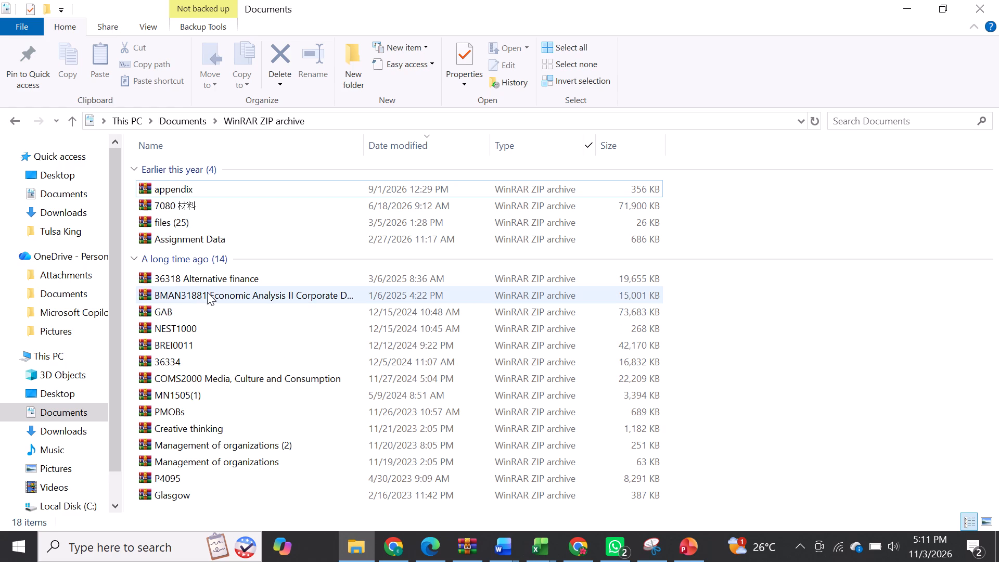
pyautogui.doubleClick(201, 233)
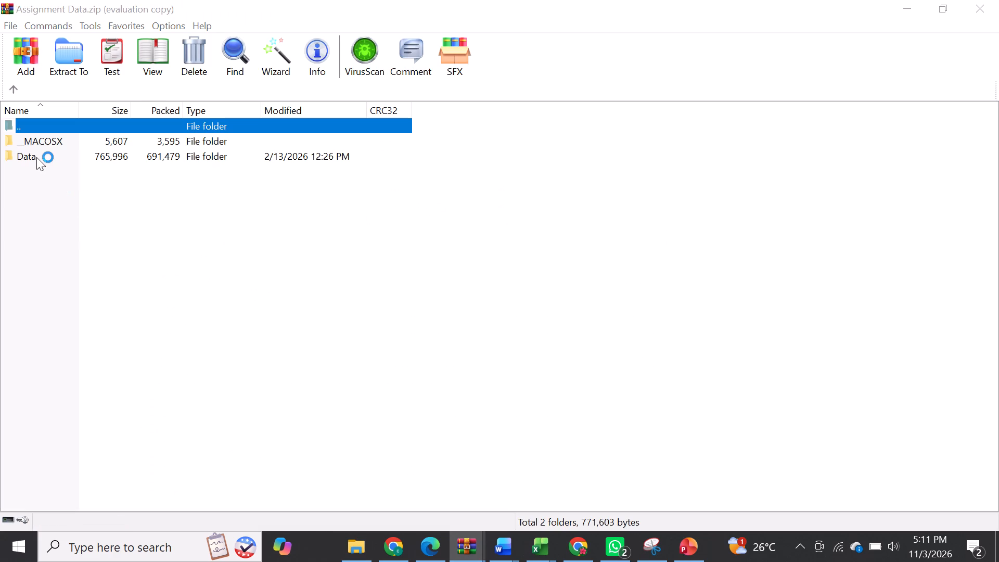
pyautogui.doubleClick(36, 157)
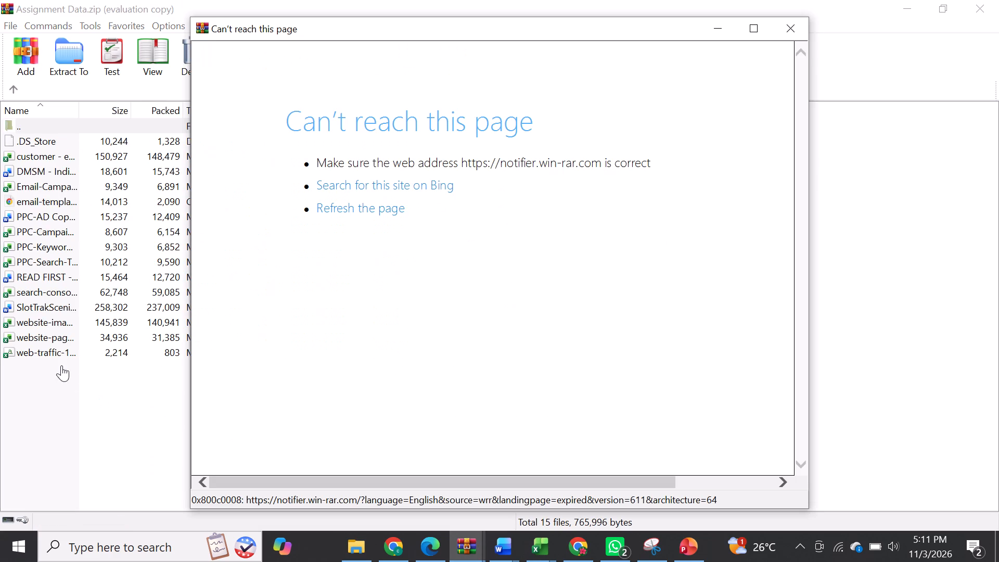
pyautogui.click(782, 29)
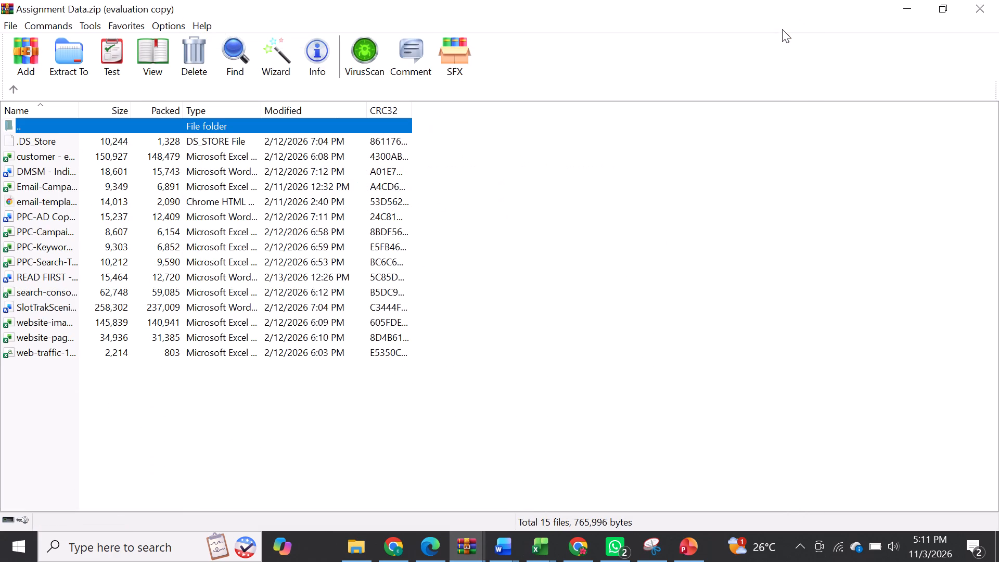
pyautogui.click(990, 12)
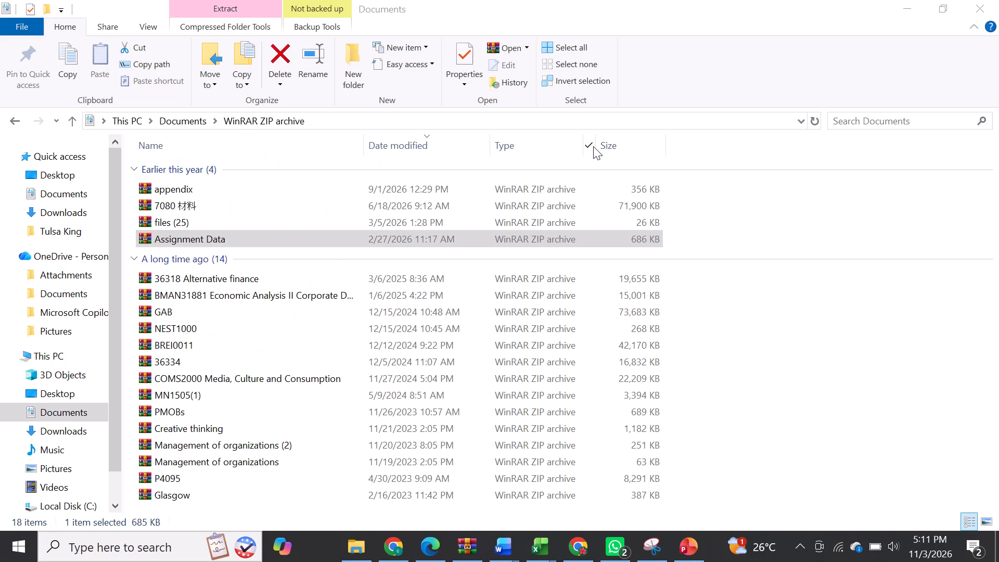
# Remove the WinRAR ZIP archive type filter from the Documents folder.
pyautogui.click(593, 146)
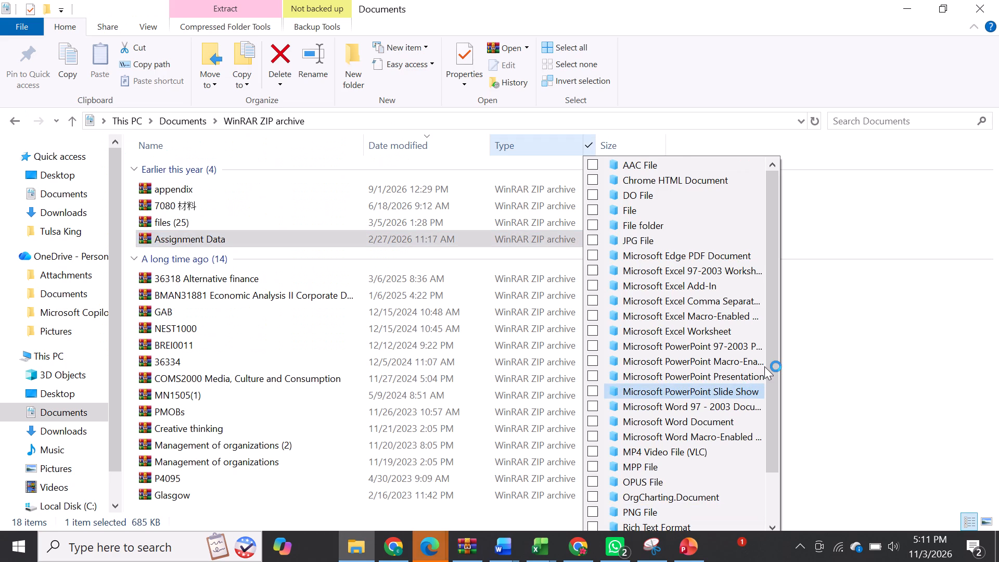
pyautogui.moveTo(774, 362); pyautogui.dragTo(780, 506)
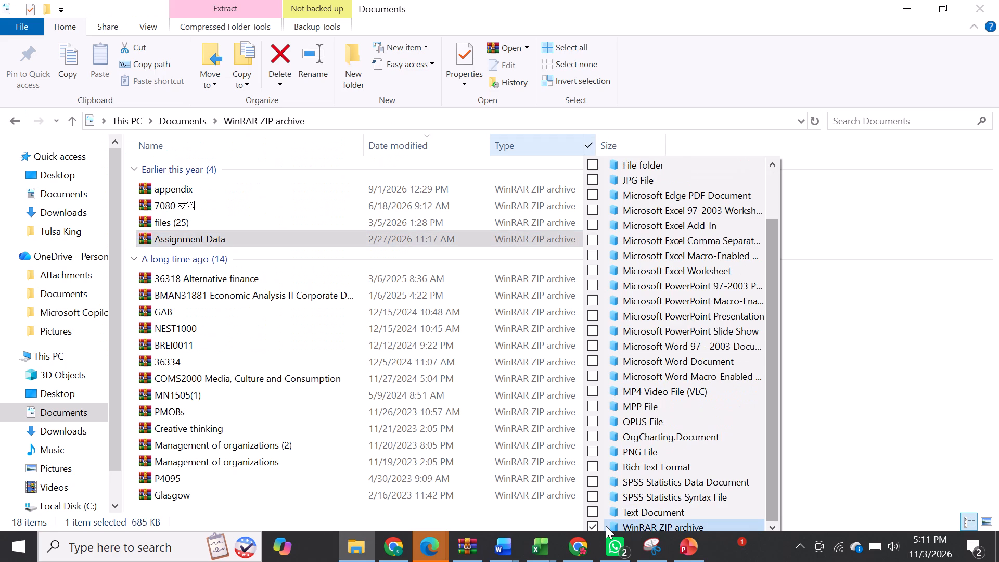
pyautogui.click(594, 529)
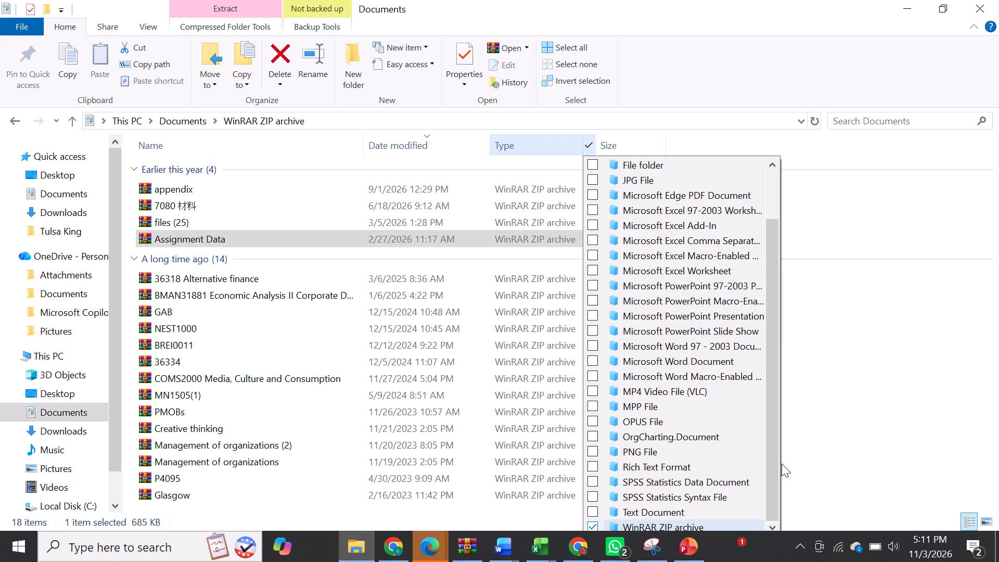
pyautogui.click(875, 397)
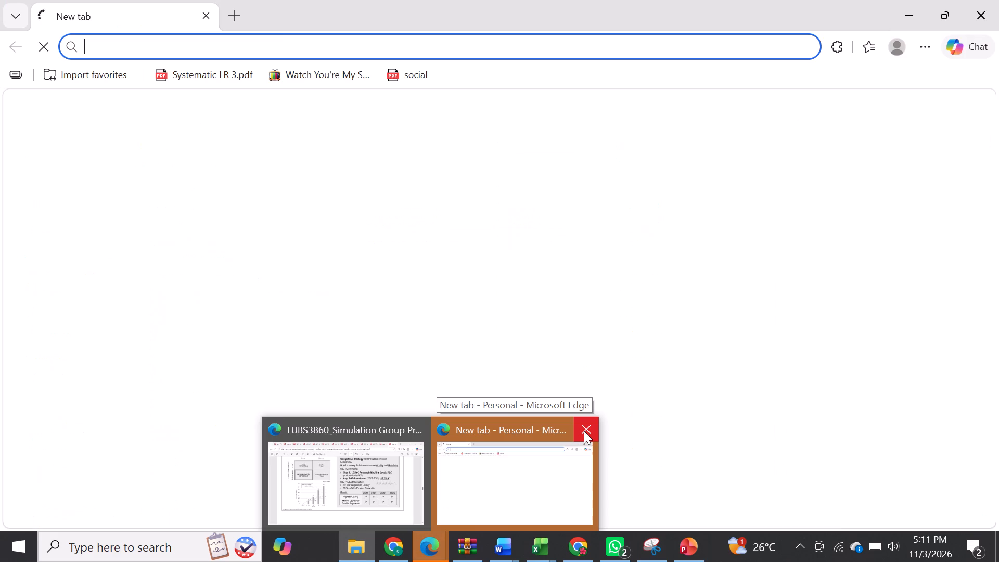
# Close the blank new-tab Edge window and the LUBS3860 sample group presentation PDF.
pyautogui.click(584, 431)
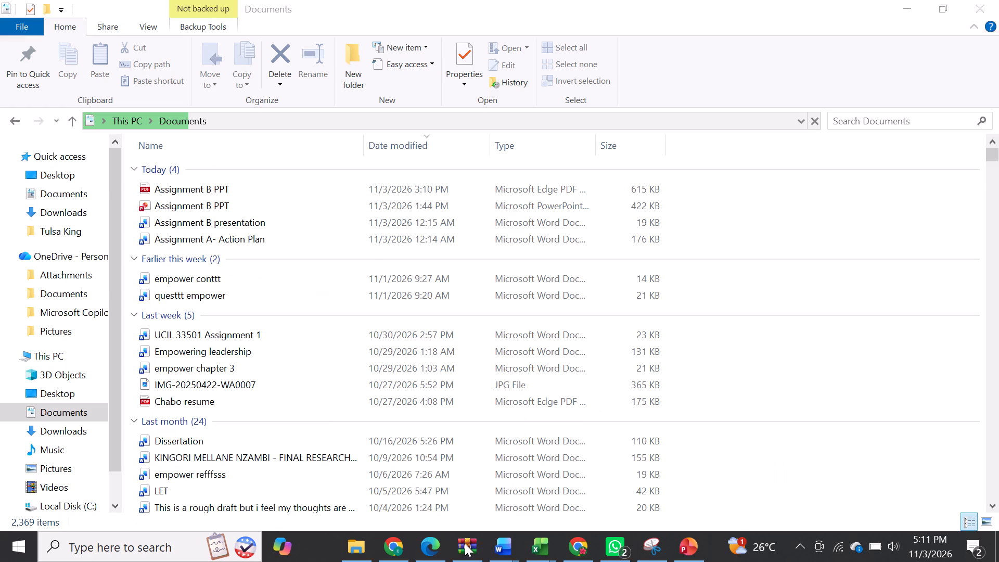
pyautogui.click(436, 544)
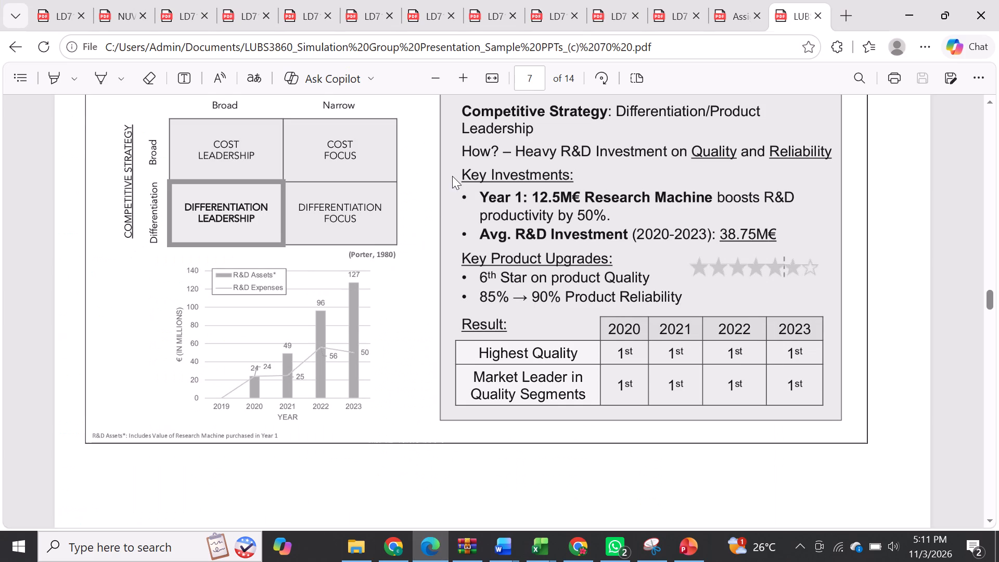
pyautogui.click(742, 6)
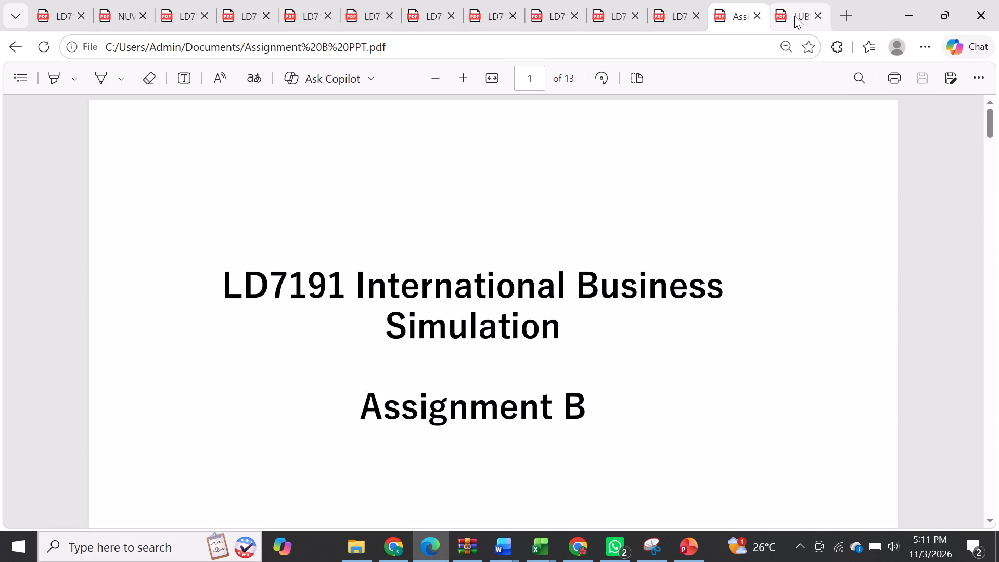
pyautogui.click(818, 22)
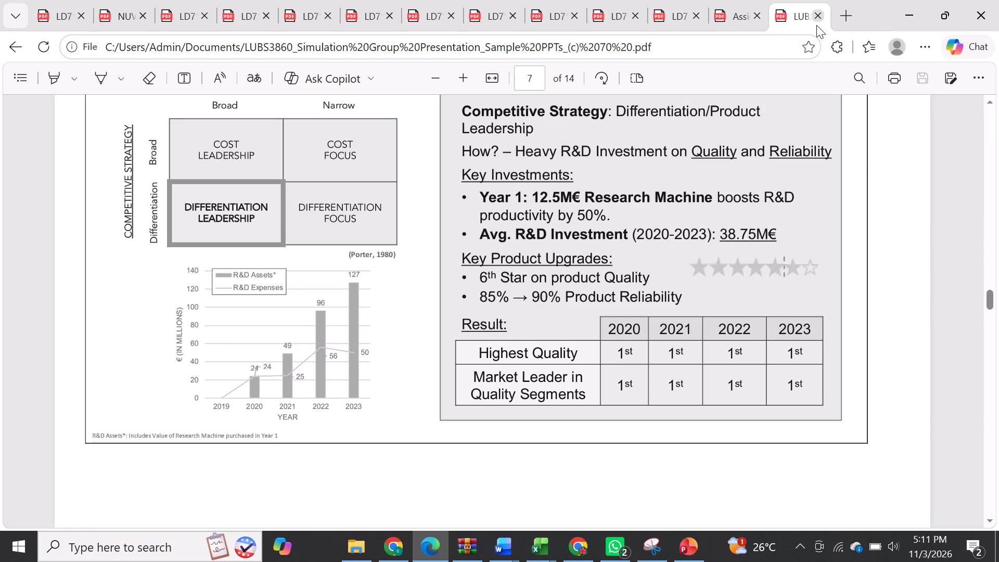
pyautogui.click(817, 17)
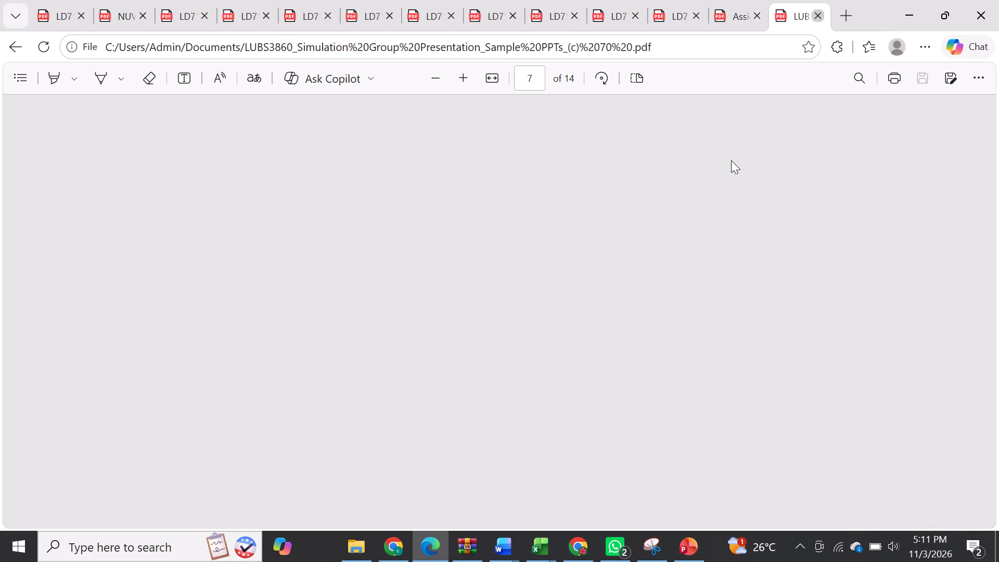
# Copy the four Nuvora objectives from page 2 of the Assignment B PPT PDF.
pyautogui.scroll(-5, 634, 283)
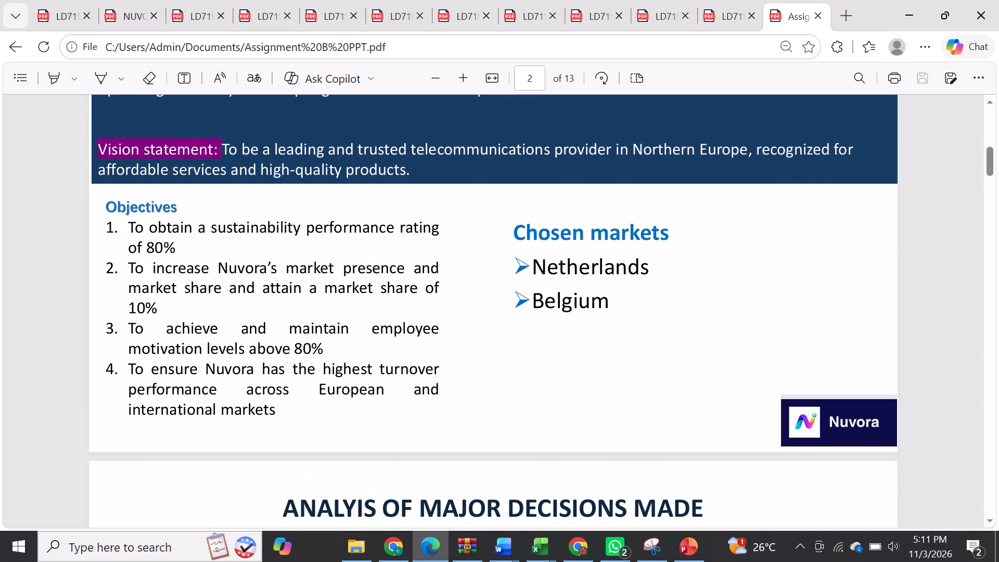
pyautogui.moveTo(127, 222); pyautogui.dragTo(260, 376)
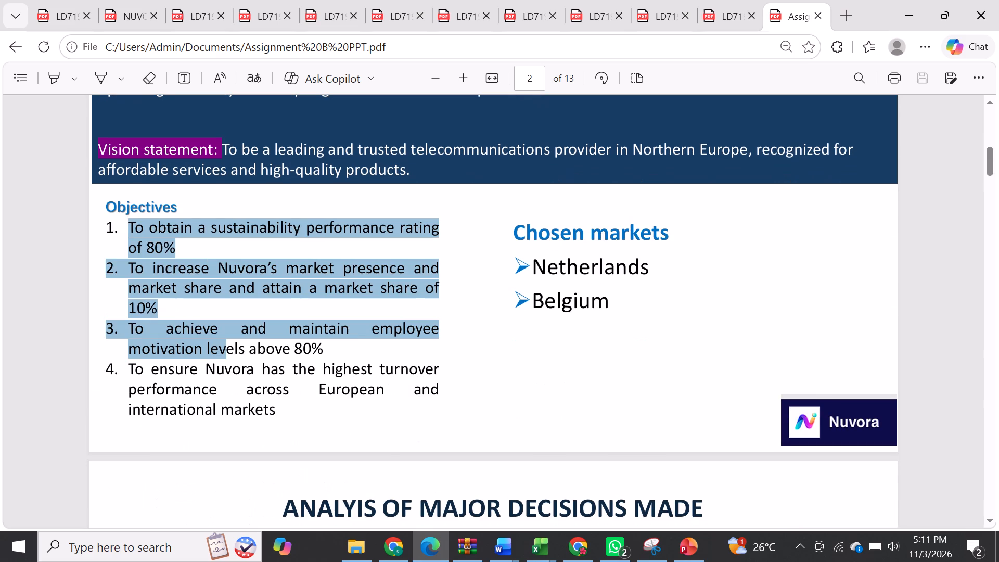
pyautogui.moveTo(260, 376); pyautogui.dragTo(280, 410)
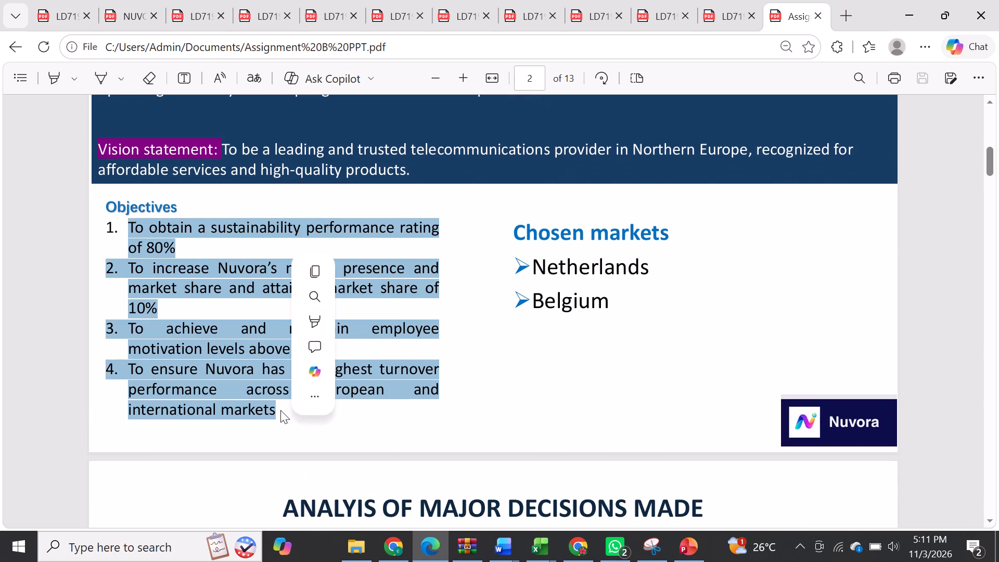
pyautogui.hotkey('ctrl', 'c')
# In Word's Document2, add under Introduction the line "Nuvora" and "Throughout the simulation. The company aimed at achieving the following key objectives:".
pyautogui.click(505, 556)
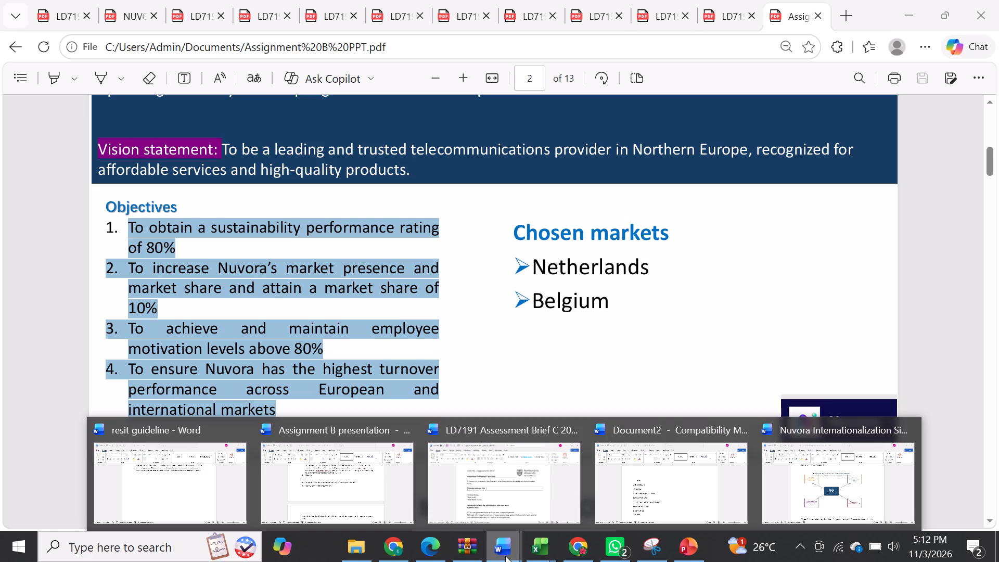
pyautogui.click(674, 468)
pyautogui.click(314, 305)
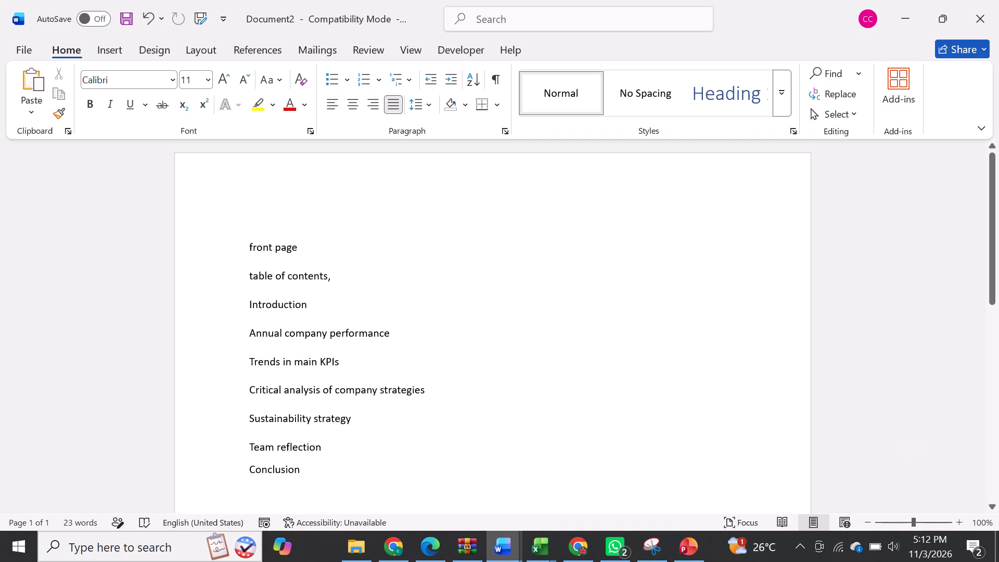
pyautogui.press('Return')
pyautogui.press('n')
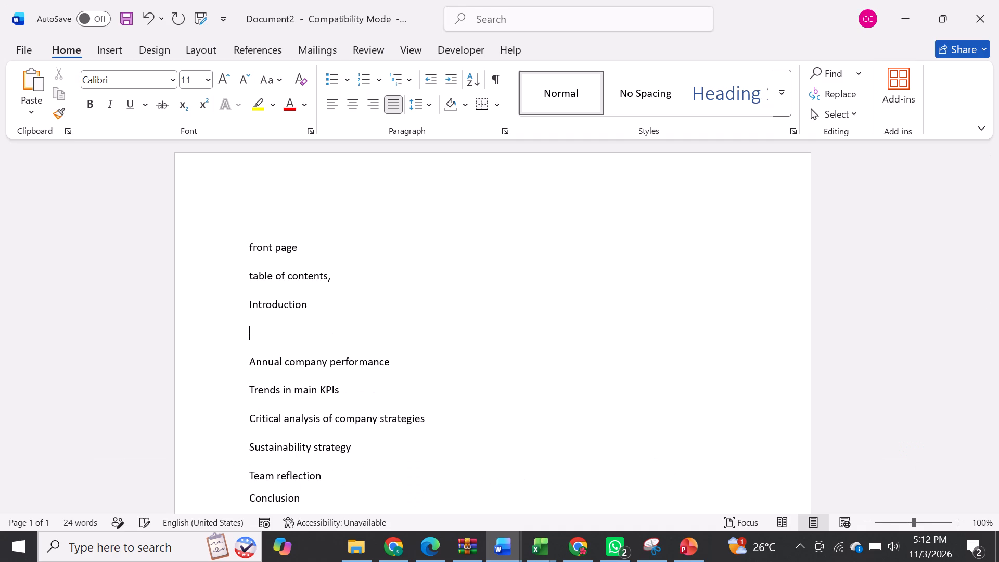
pyautogui.press('Return')
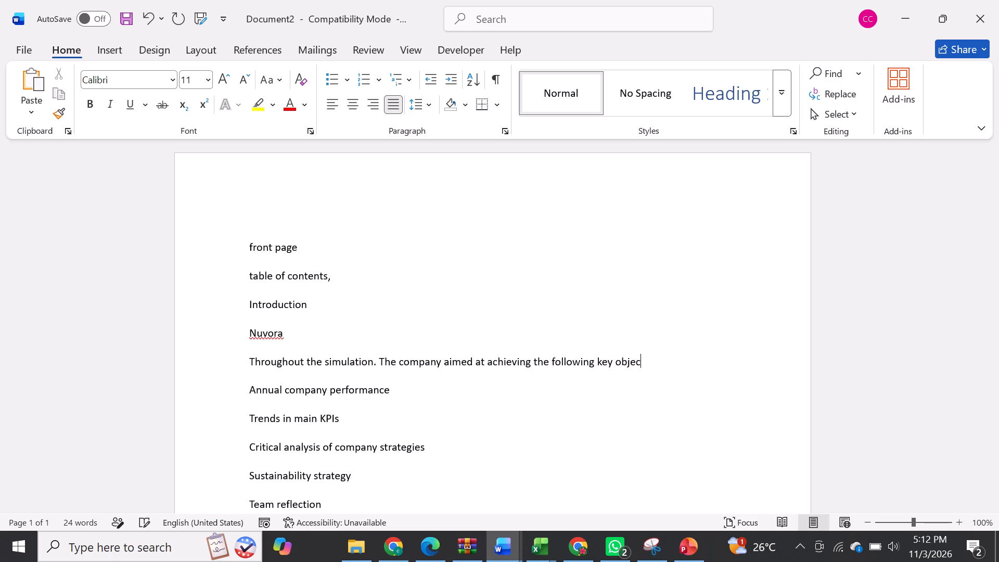
pyautogui.press('Return')
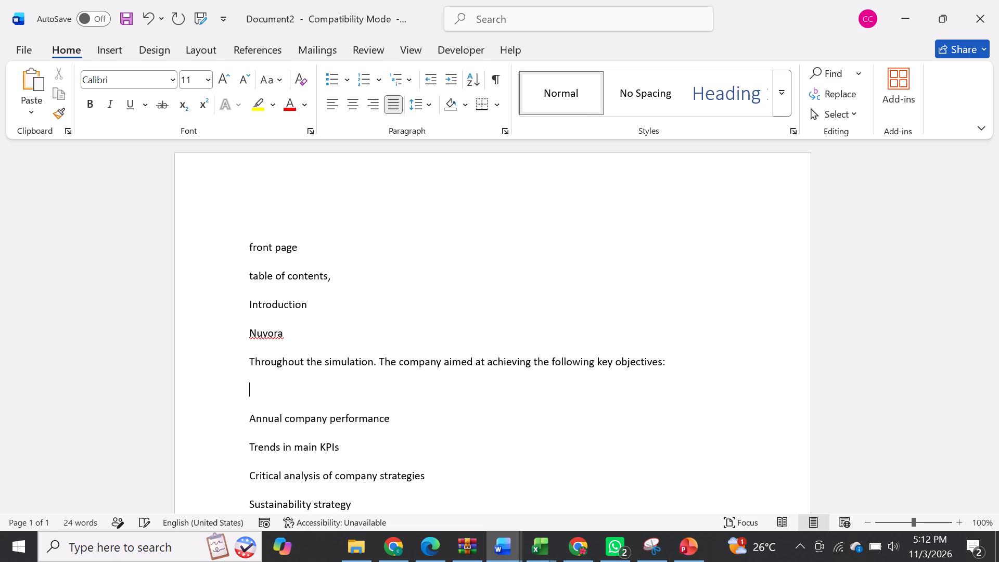
# Paste the copied Nuvora objectives on the empty line below the "following key objectives:" sentence.
pyautogui.hotkey('ctrl', 'v')
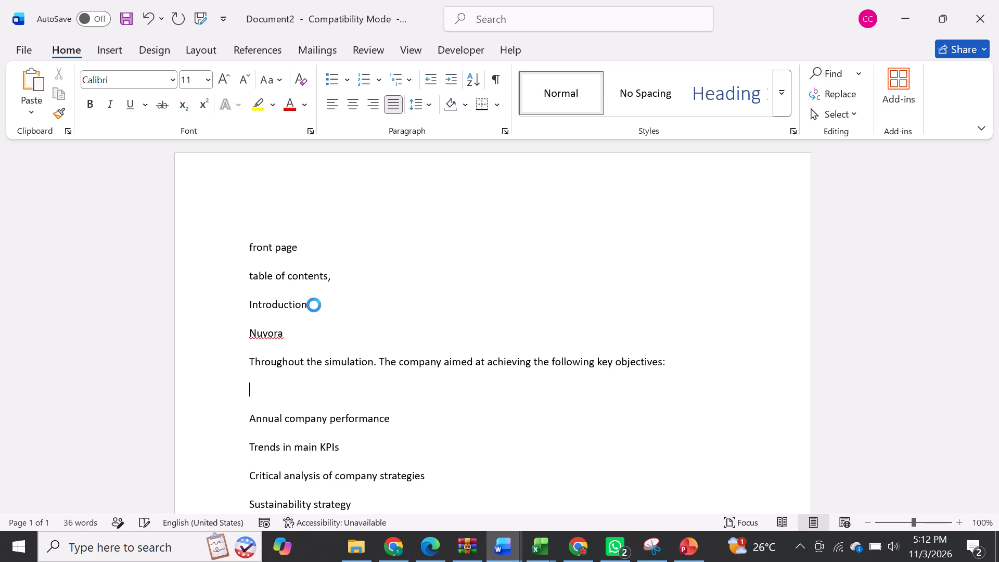
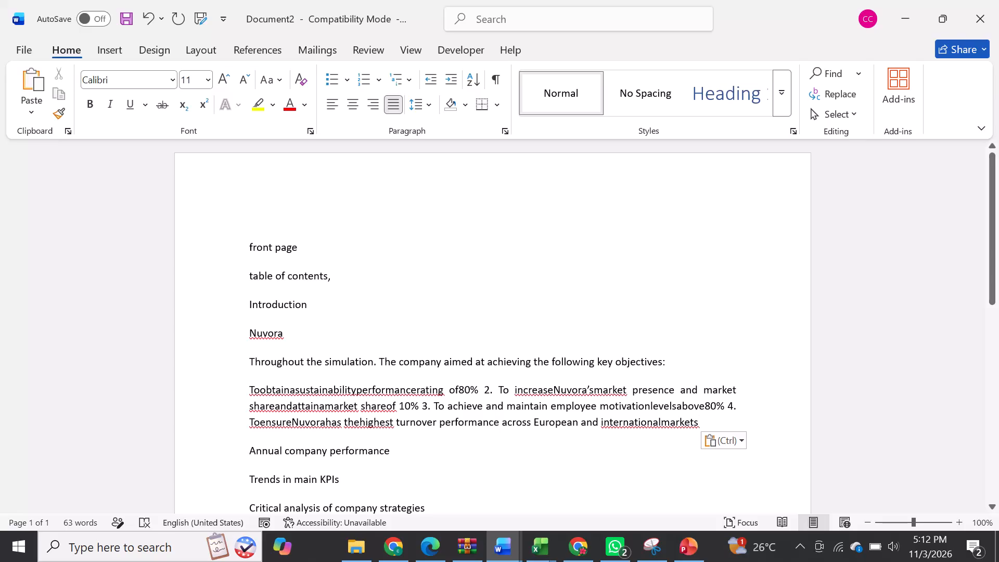
# Start the employee motivation objective on its own paragraph and separate its run-together words to read "motivation levels above 80%".
pyautogui.click(434, 404)
pyautogui.press('Return')
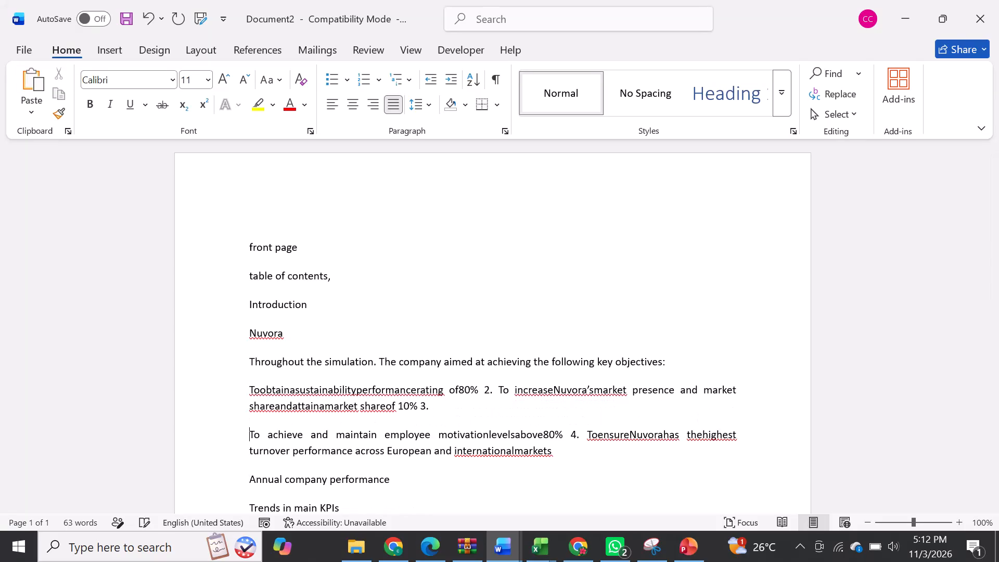
pyautogui.click(540, 433)
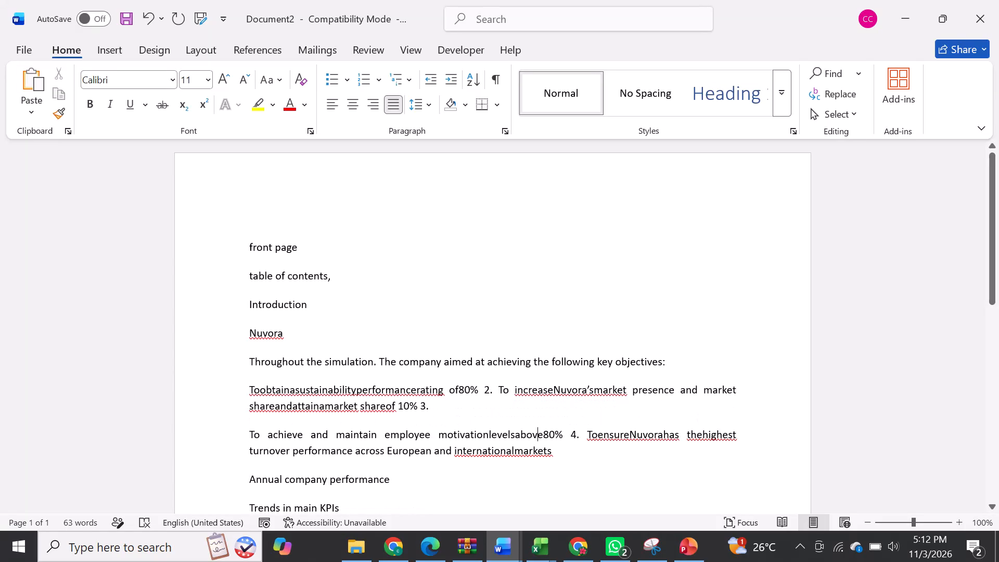
pyautogui.press('Right')
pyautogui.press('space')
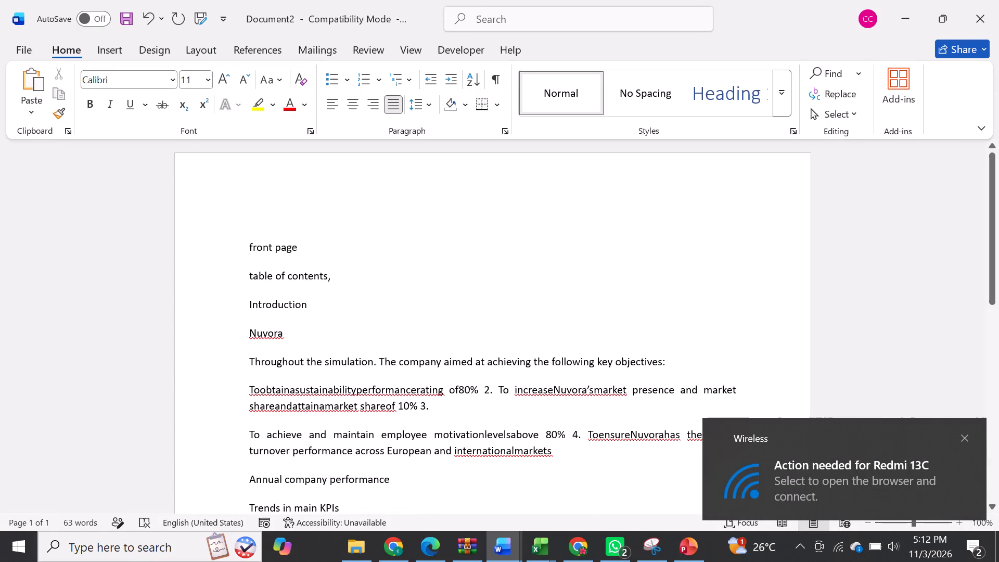
pyautogui.click(510, 436)
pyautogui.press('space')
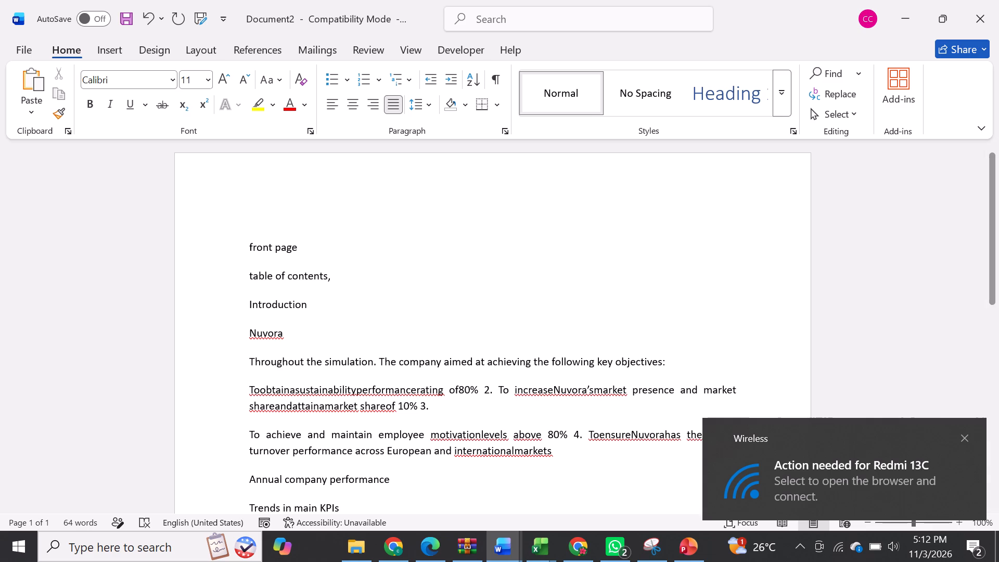
pyautogui.click(480, 433)
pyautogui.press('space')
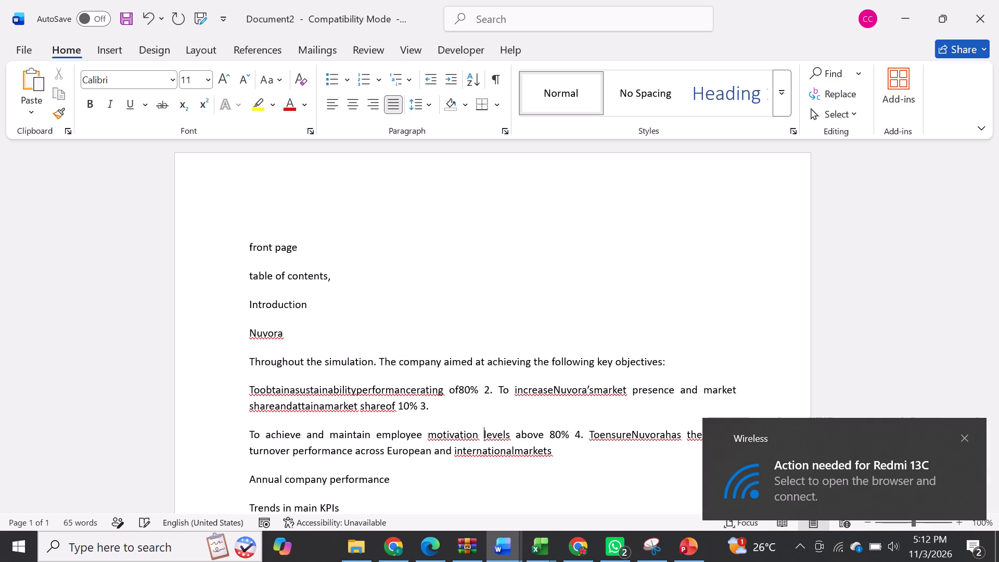
# Delete the number "4." after "80%" and start the turnover performance objective on its own paragraph.
pyautogui.click(599, 433)
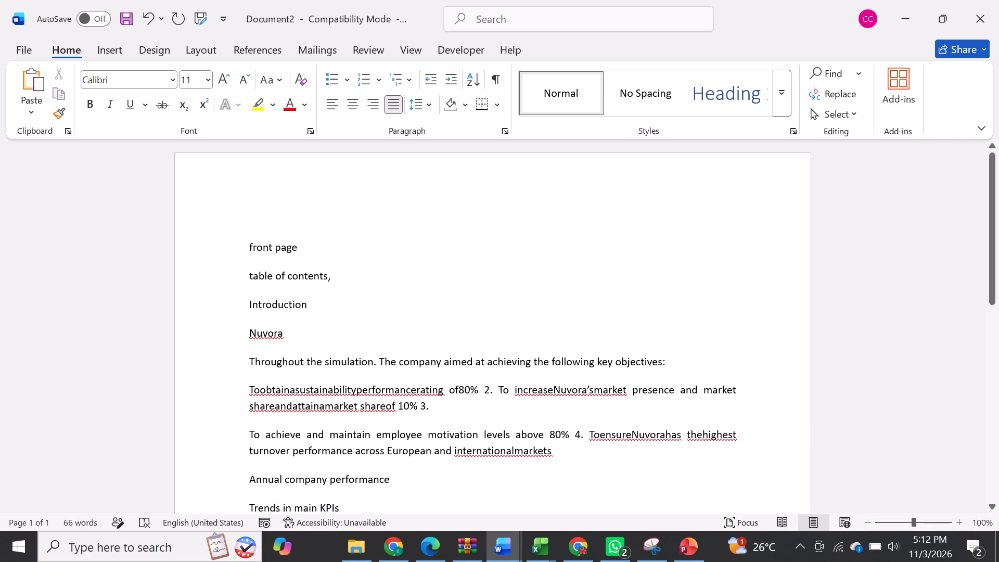
pyautogui.click(590, 433)
pyautogui.press('BackSpace')
pyautogui.press('BackSpace')
pyautogui.press('BackSpace')
pyautogui.press('BackSpace')
pyautogui.press('Return')
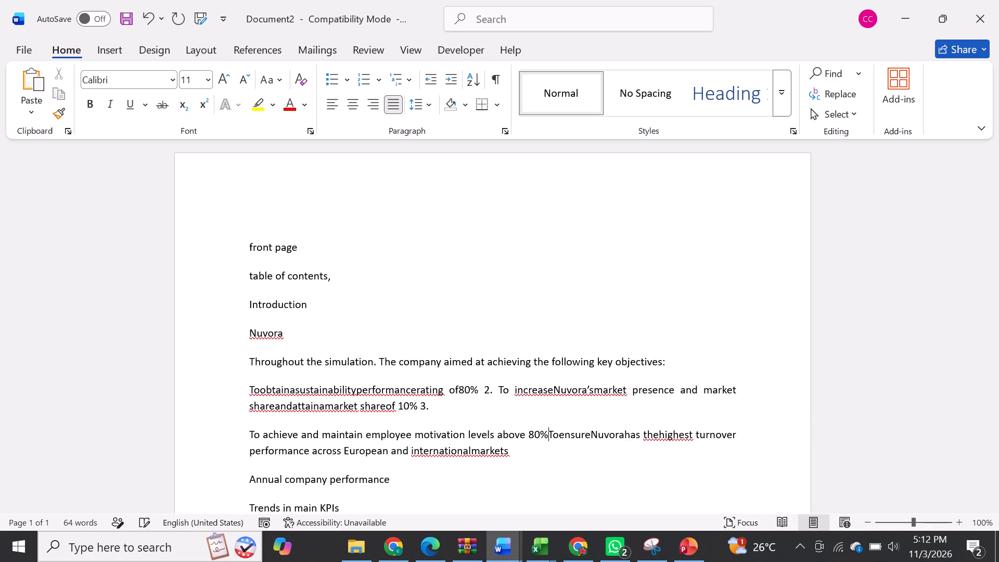
# Insert the missing spaces in the last objective: "To ensure Nuvora has the highest turnover performance across European and international markets".
pyautogui.click(260, 465)
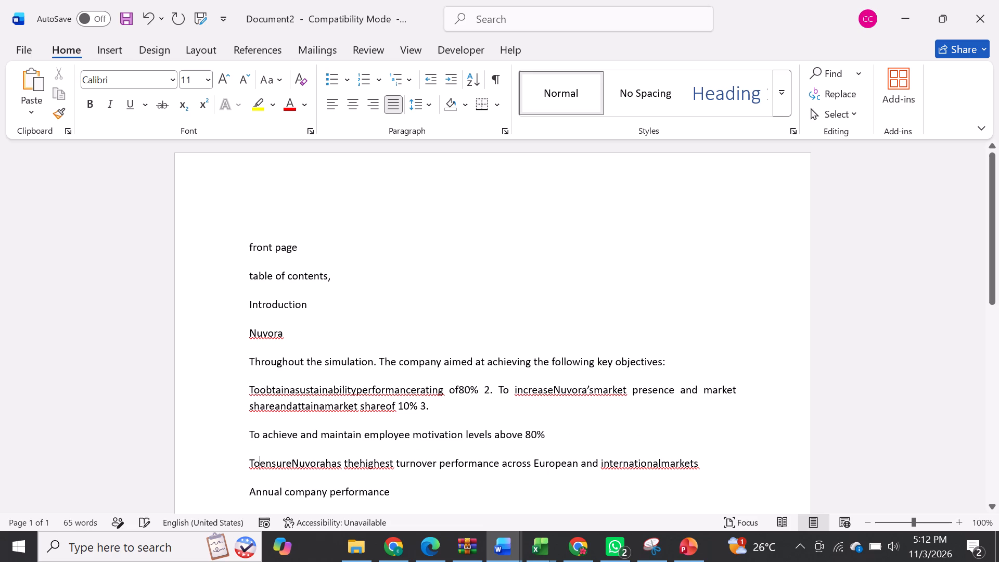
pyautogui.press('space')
pyautogui.click(293, 464)
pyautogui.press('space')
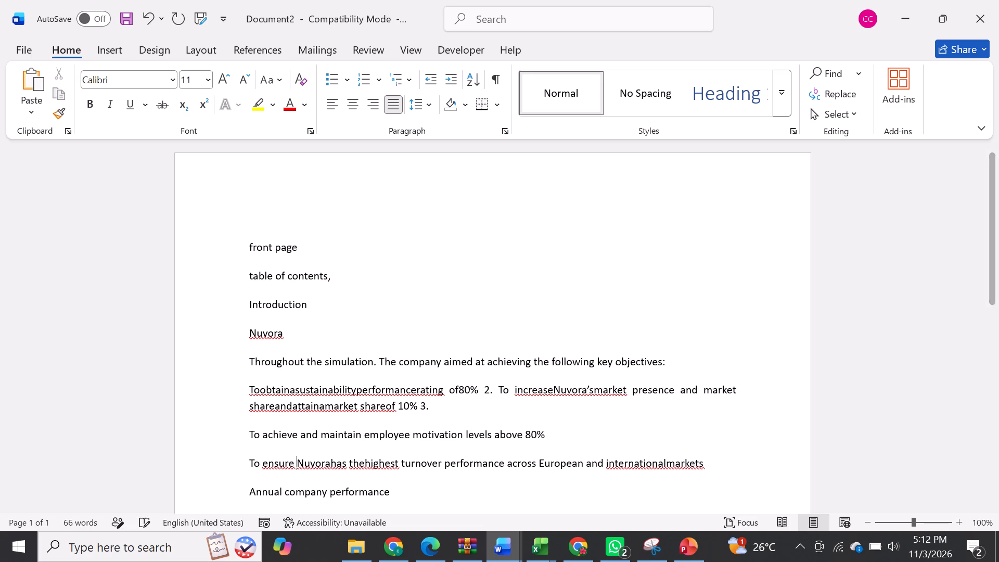
pyautogui.click(329, 462)
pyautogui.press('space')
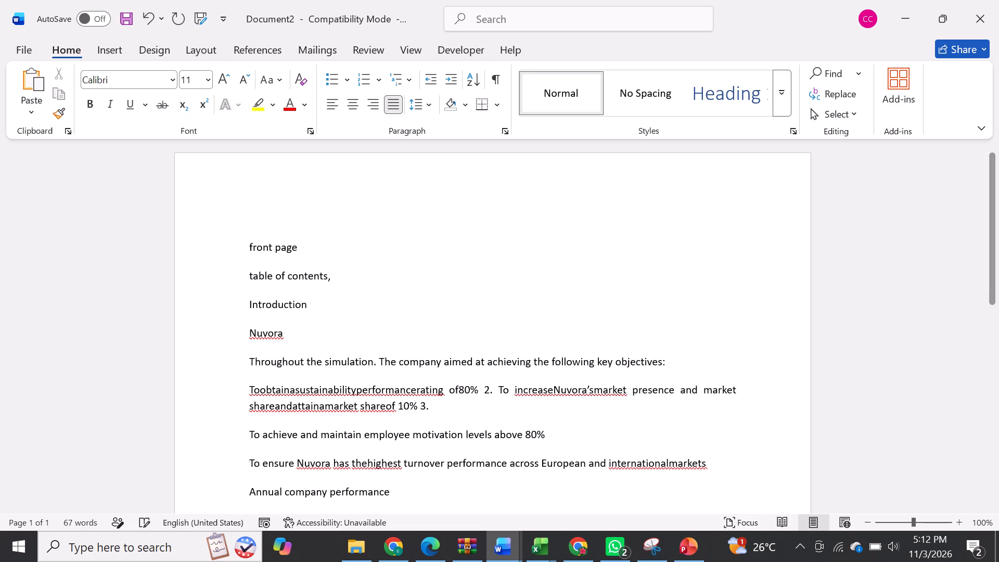
pyautogui.click(367, 463)
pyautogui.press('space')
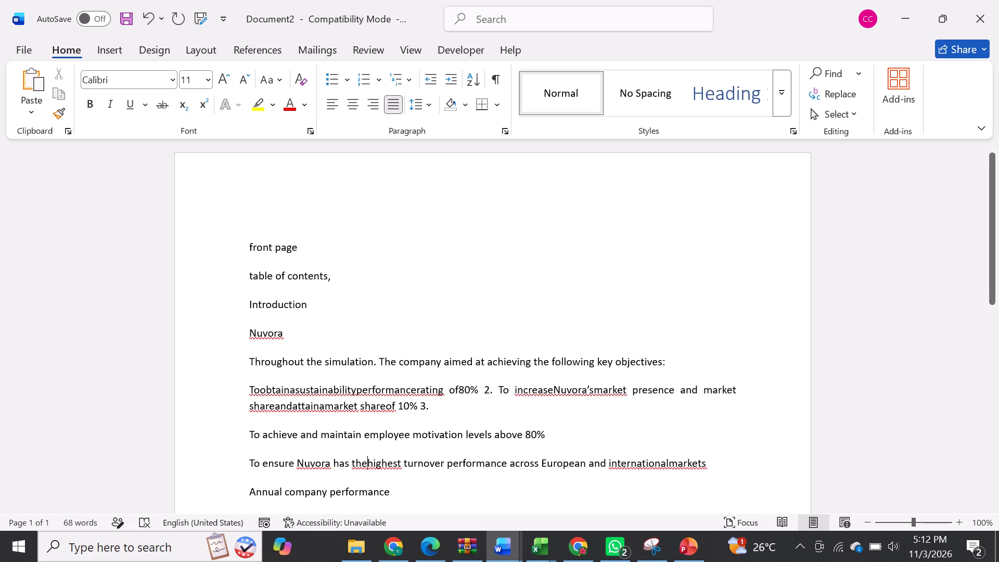
pyautogui.click(670, 464)
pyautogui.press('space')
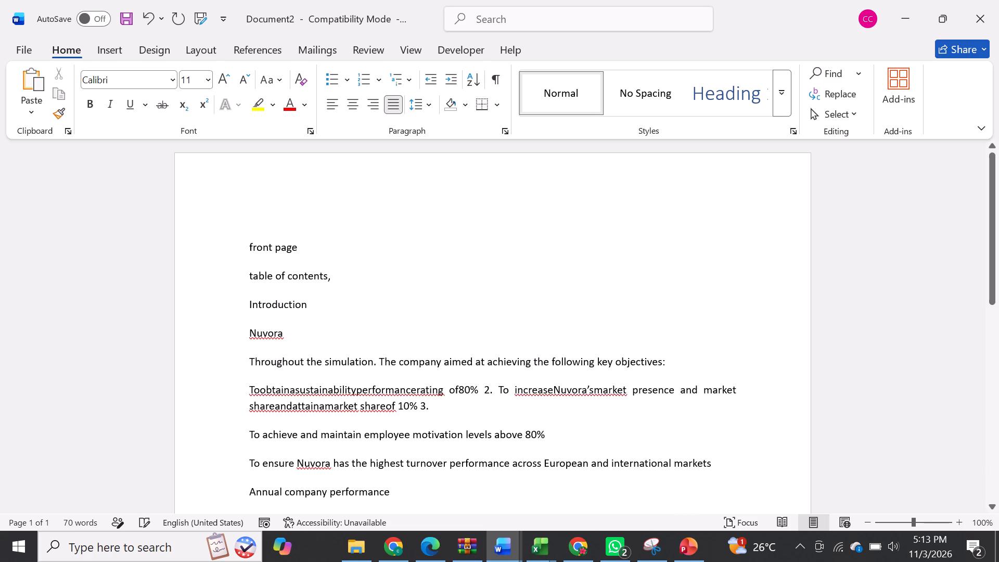
# Split the objective on increasing Nuvora's market presence onto its own line.
pyautogui.click(501, 389)
pyautogui.press('Return')
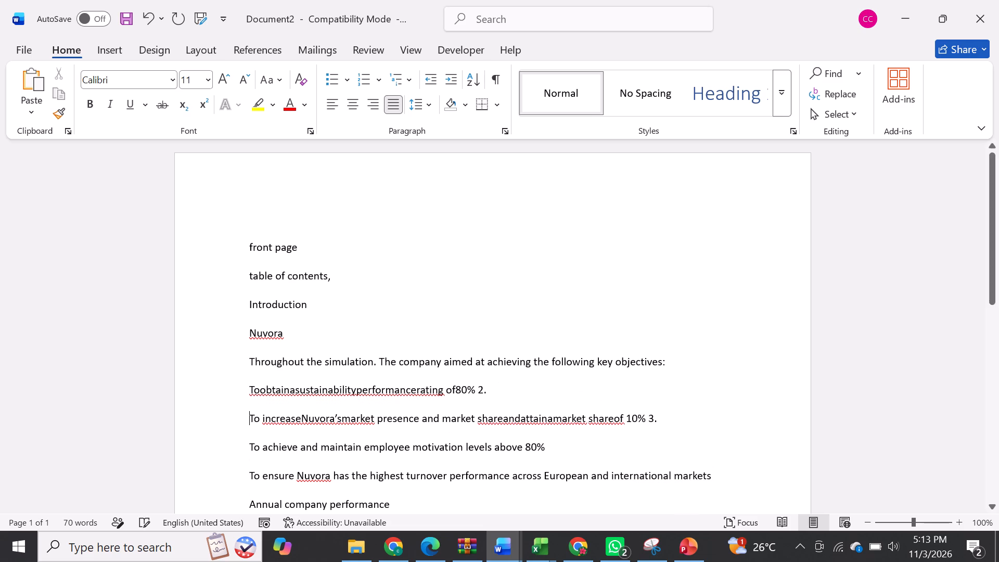
# In the market presence objective, separate the run-together words to read "increase Nuvora's market" and "share and" before "attain".
pyautogui.click(303, 416)
pyautogui.press('space')
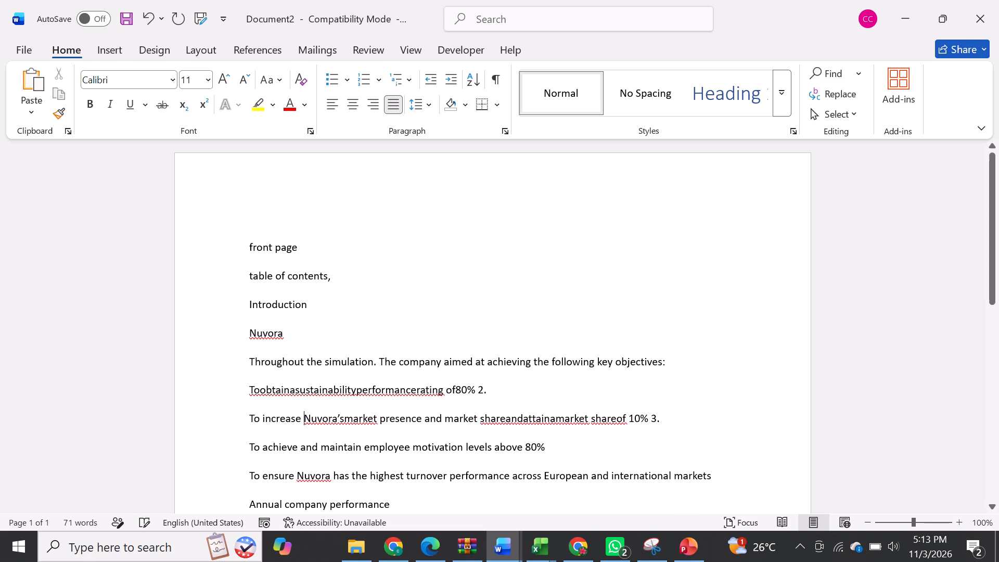
pyautogui.click(345, 416)
pyautogui.press('space')
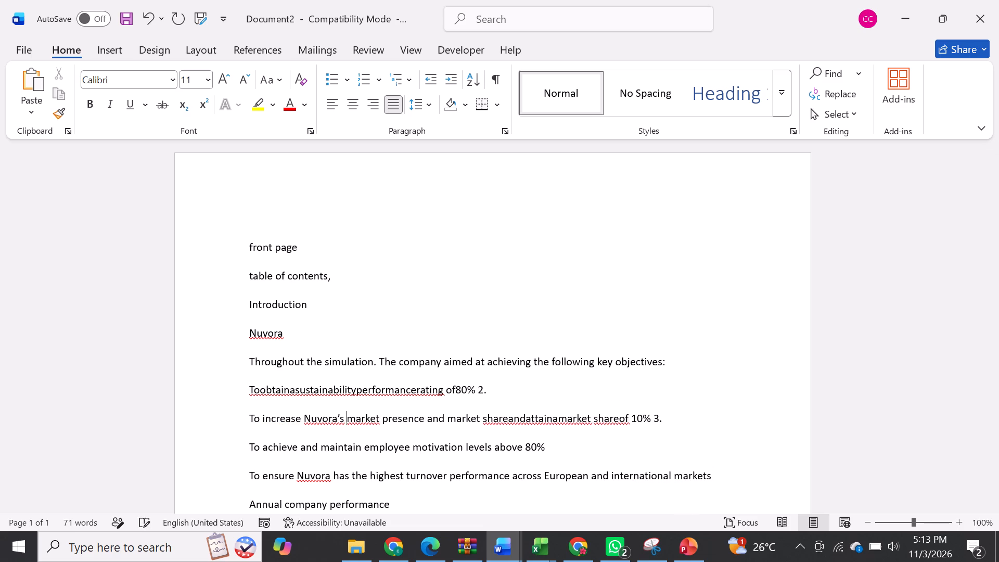
pyautogui.click(508, 416)
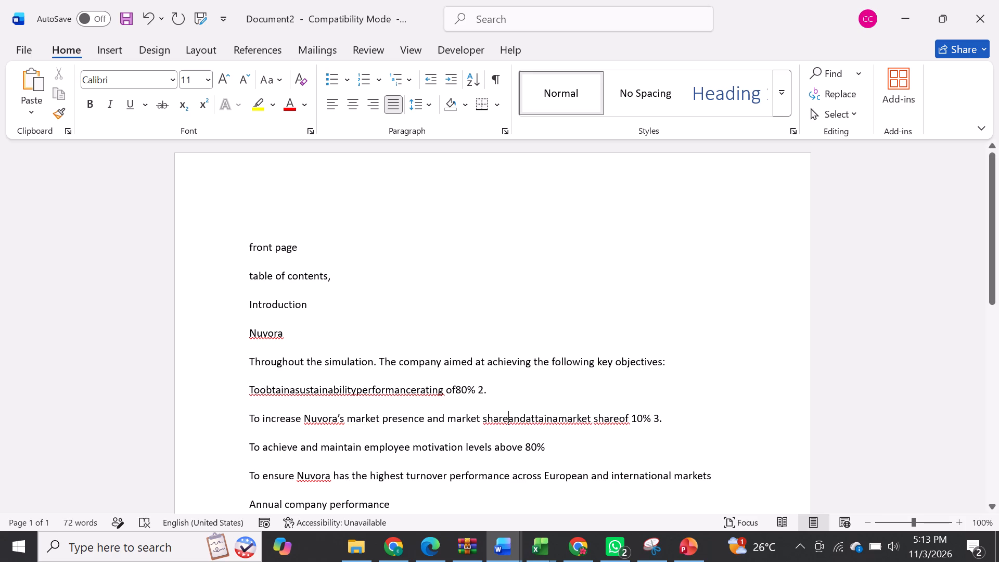
pyautogui.press('space')
pyautogui.click(531, 419)
pyautogui.press('space')
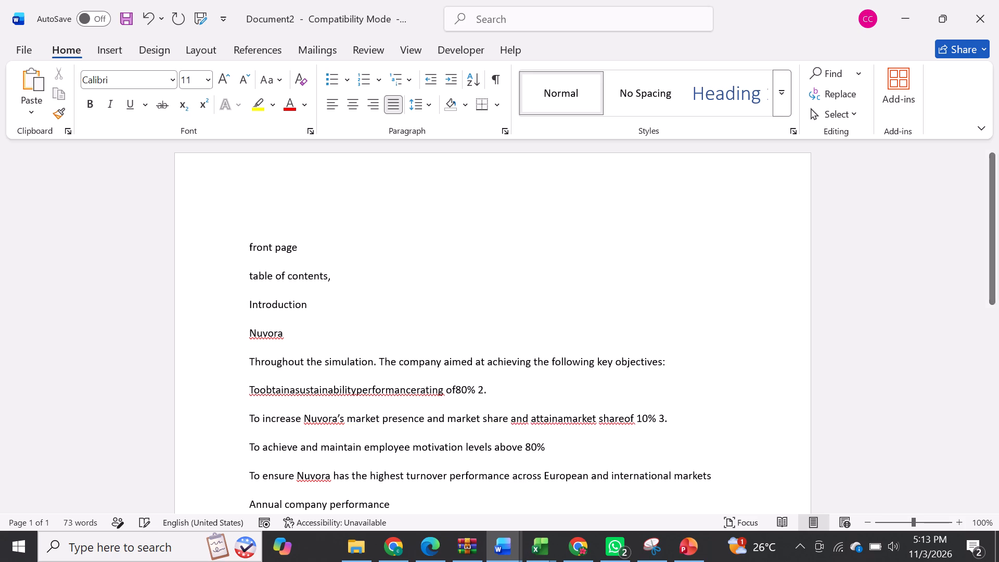
# Separate the run-together words at the end of the market presence objective to read "attain a market share of 10%".
pyautogui.click(559, 416)
pyautogui.press('space')
pyautogui.press('Right')
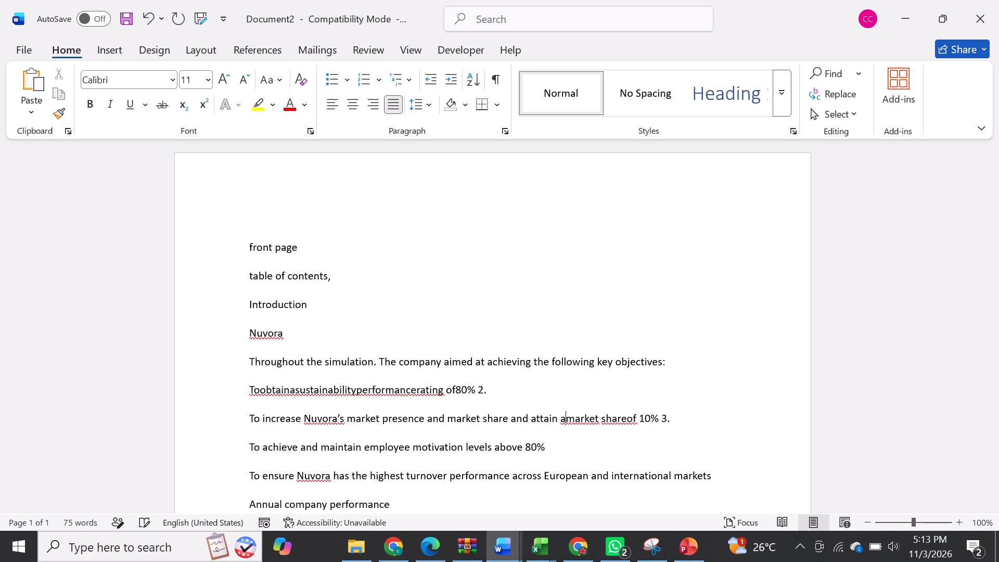
pyautogui.press('space')
pyautogui.press('Right')
pyautogui.press('Right')
pyautogui.press('Right')
pyautogui.press('Right')
pyautogui.press('Right')
pyautogui.press('Right')
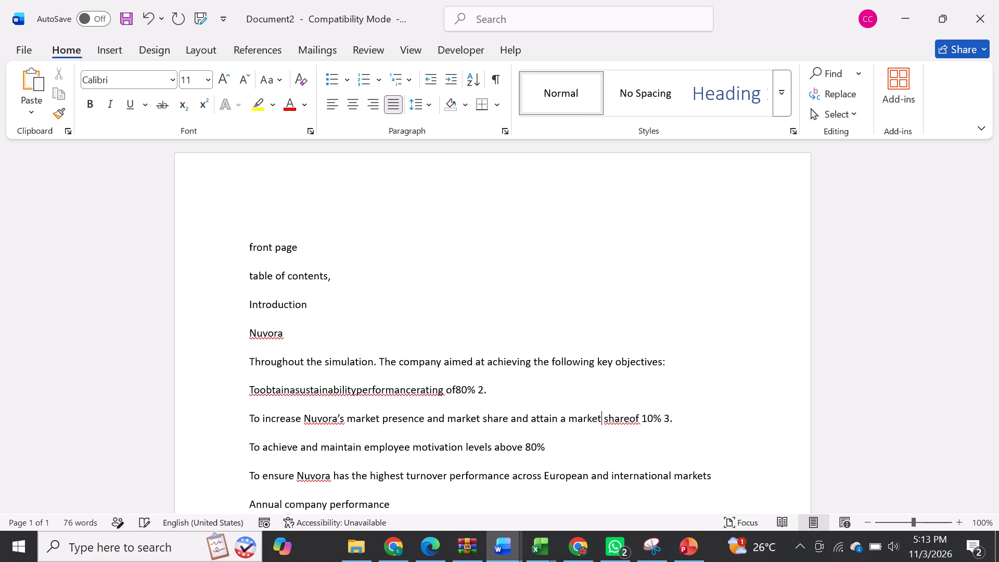
pyautogui.press('Right')
pyautogui.press('Right')
pyautogui.press('Right')
pyautogui.press('Right')
pyautogui.press('Right')
pyautogui.press('Right')
pyautogui.press('space')
# Delete the stray "3." from the end of the market presence objective.
pyautogui.click(677, 419)
pyautogui.press('BackSpace')
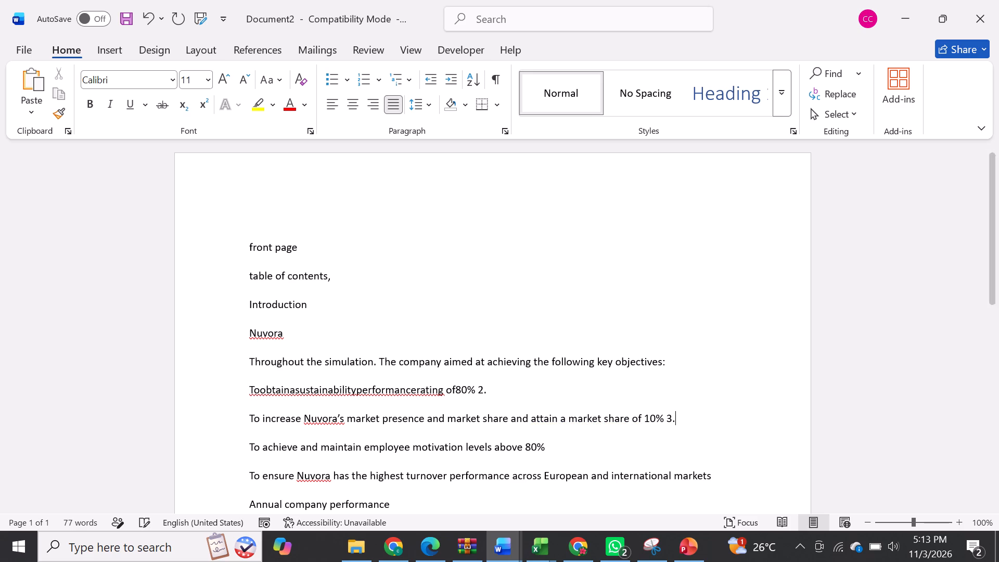
pyautogui.press('BackSpace')
pyautogui.press('BackSpace')
pyautogui.press('BackSpace')
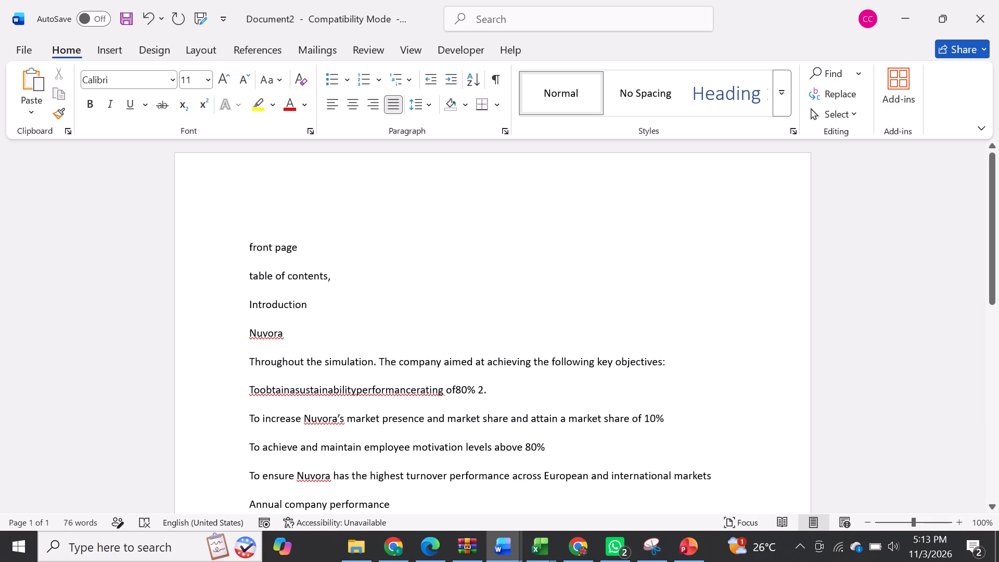
# Space out the words of the first objective to read "To obtain a sustainability performance rating of 80%".
pyautogui.click(259, 388)
pyautogui.press('space')
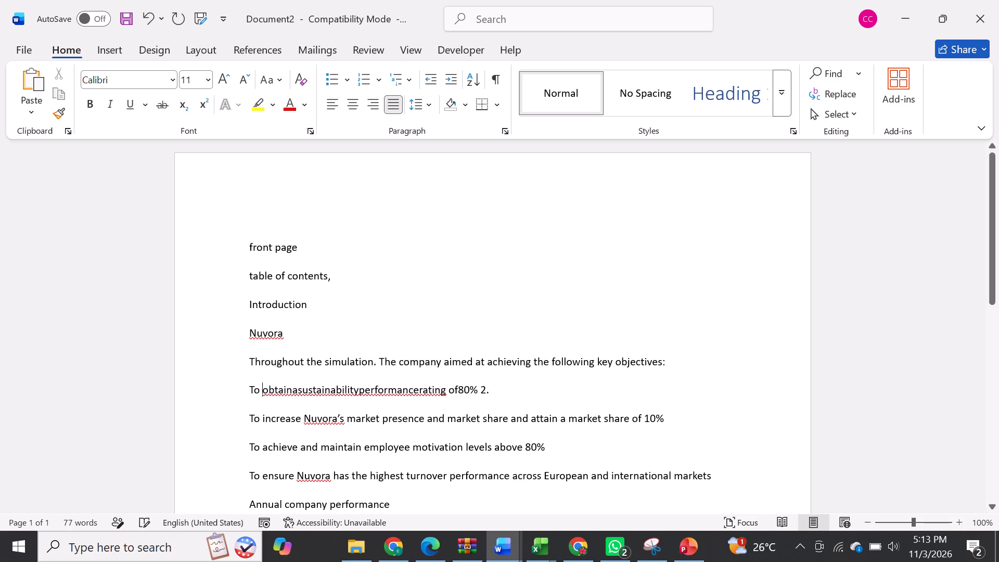
pyautogui.click(293, 390)
pyautogui.press('space')
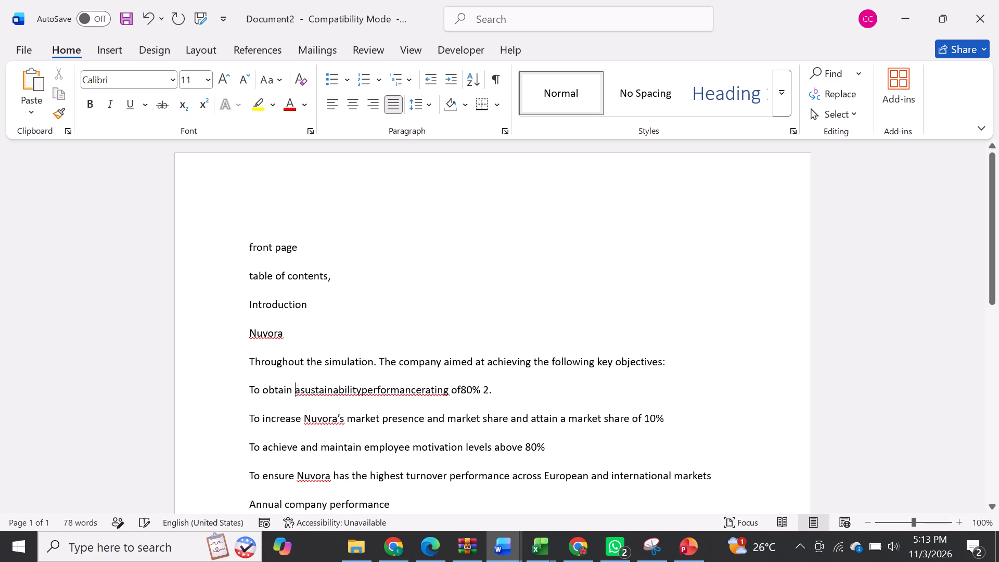
pyautogui.click(303, 392)
pyautogui.press('Left')
pyautogui.press('space')
pyautogui.click(364, 393)
pyautogui.press('space')
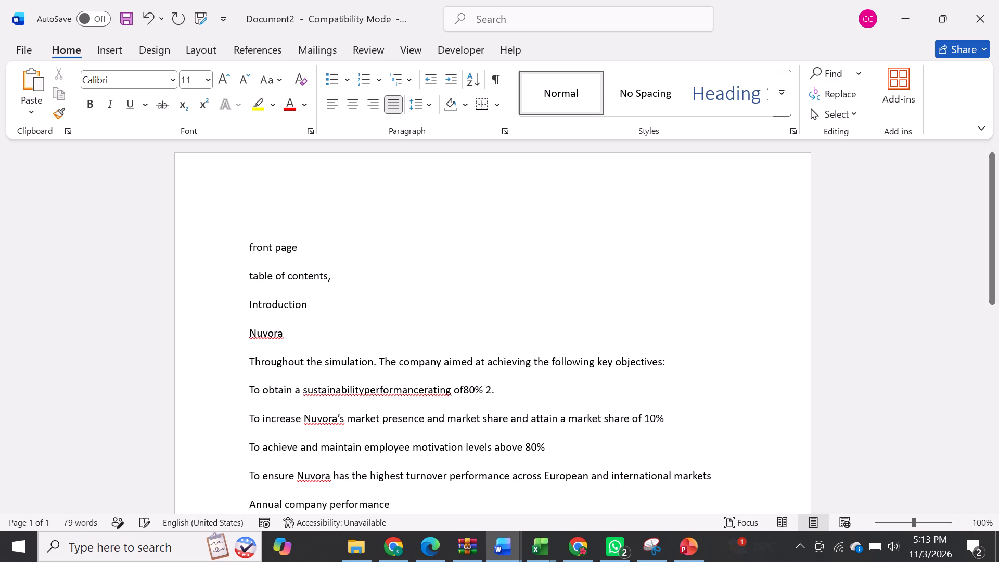
pyautogui.click(425, 389)
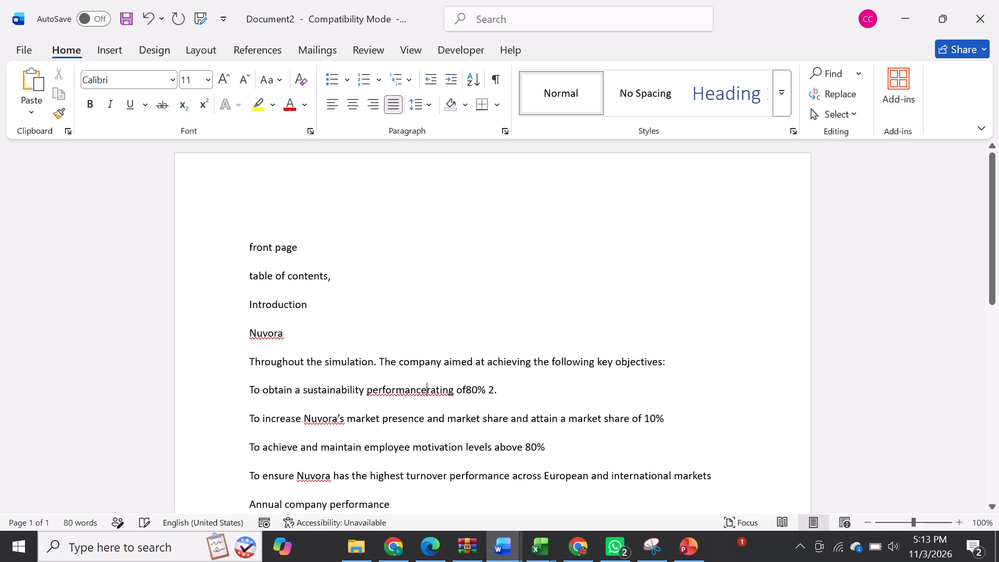
pyautogui.press('space')
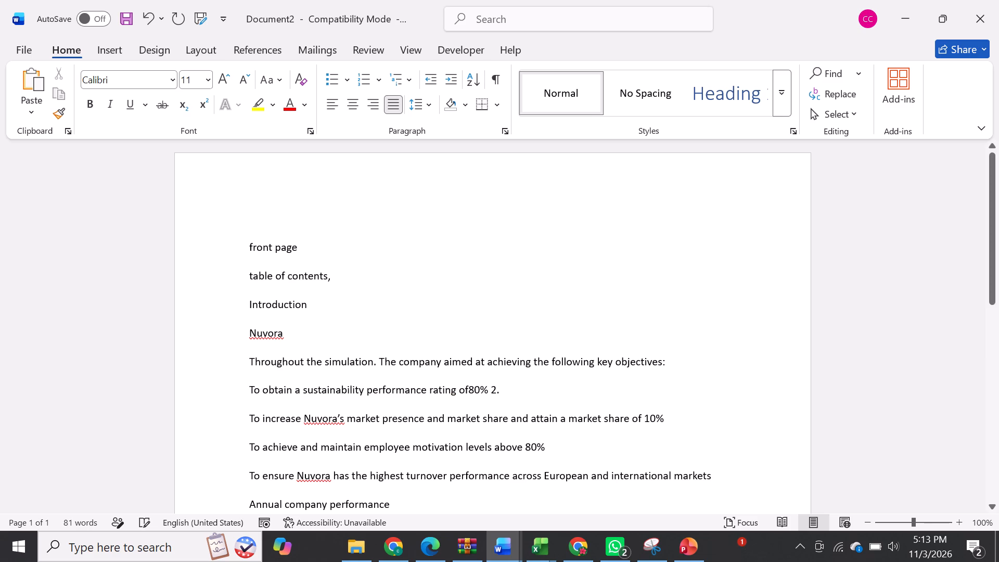
pyautogui.click(469, 388)
pyautogui.press('space')
# Delete the stray "2." from the end of the sustainability objective.
pyautogui.click(507, 393)
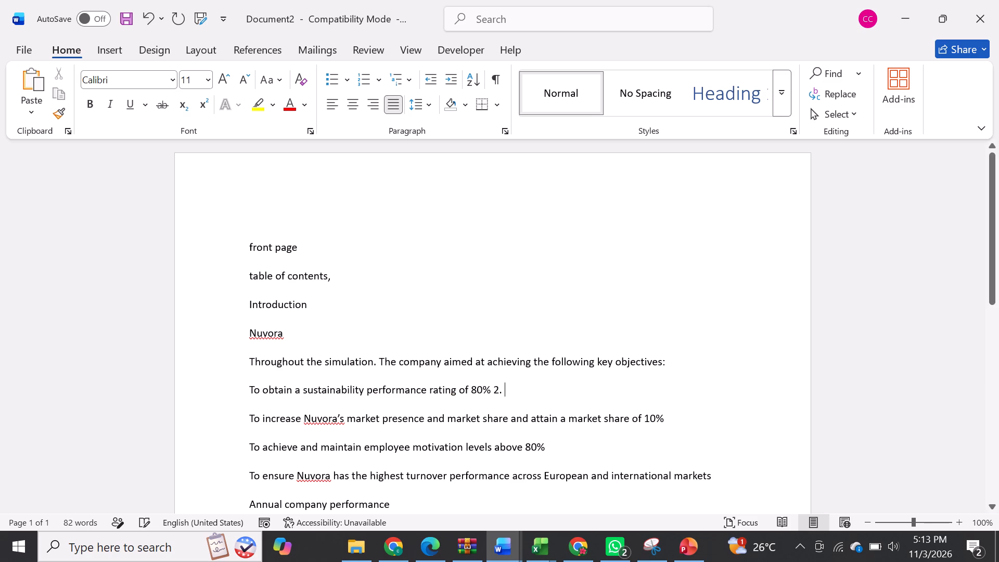
pyautogui.press('BackSpace')
pyautogui.press('BackSpace')
pyautogui.press('BackSpace')
pyautogui.press('BackSpace')
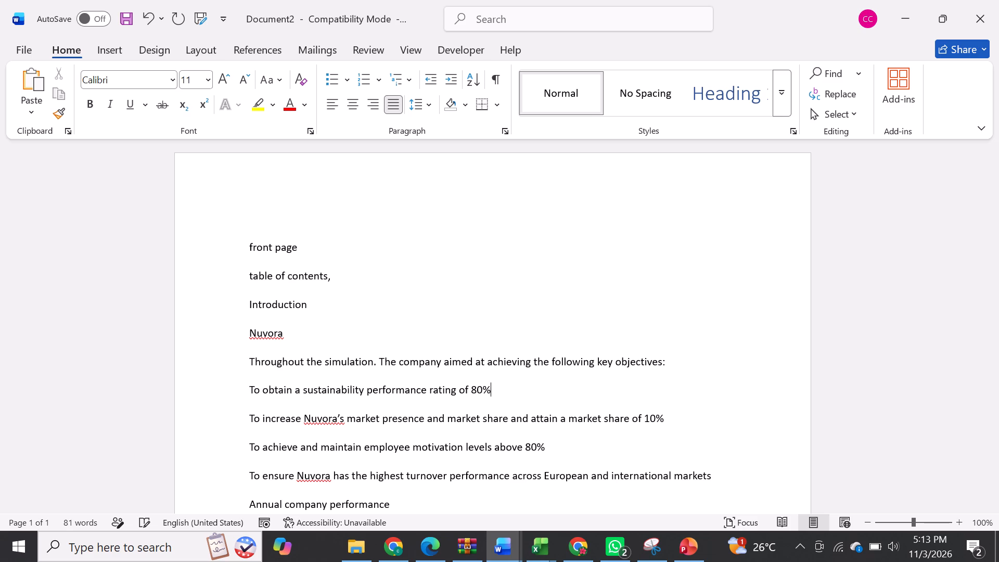
# Add a paragraph below the objectives stating that appendix 1 shows only one objective met and Table 1 overviews performance over the five rounds.
pyautogui.scroll(-3, 370, 417)
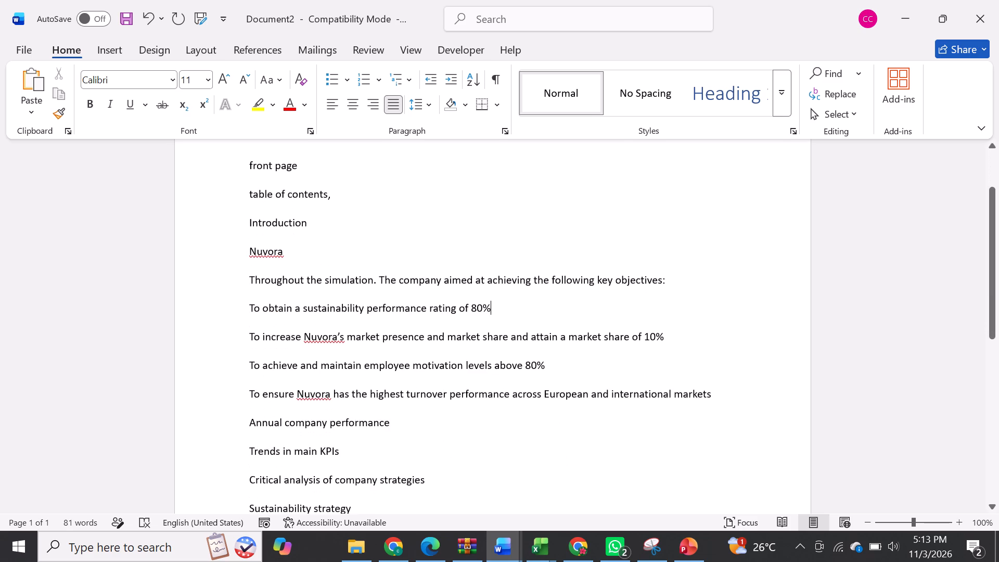
pyautogui.scroll(-1, 370, 417)
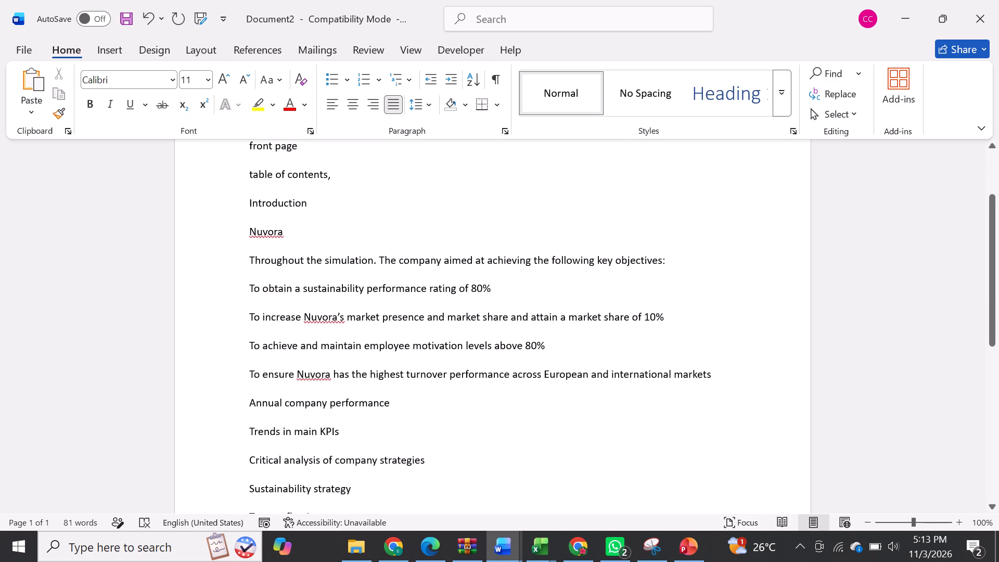
pyautogui.click(249, 403)
pyautogui.press('Return')
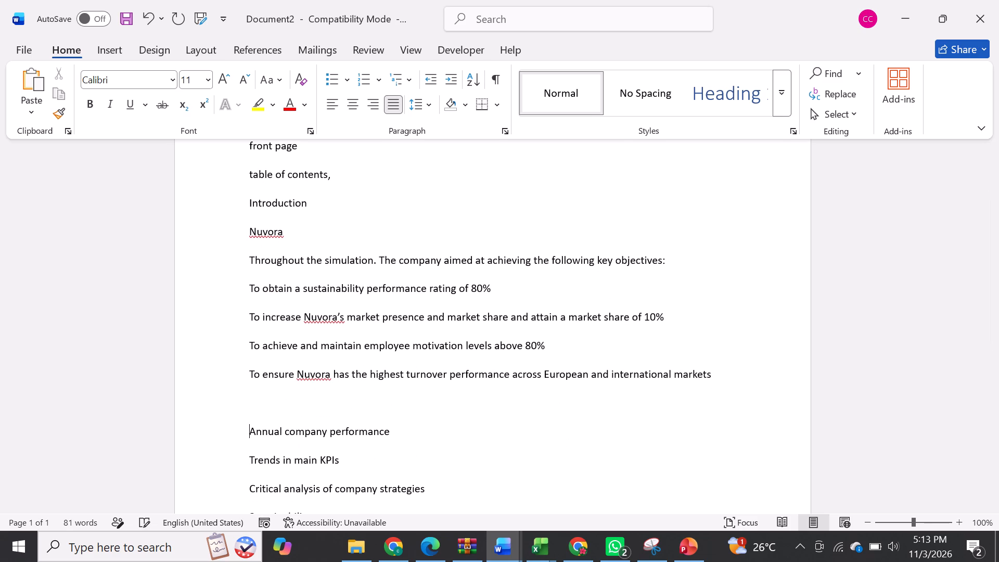
pyautogui.press('Up')
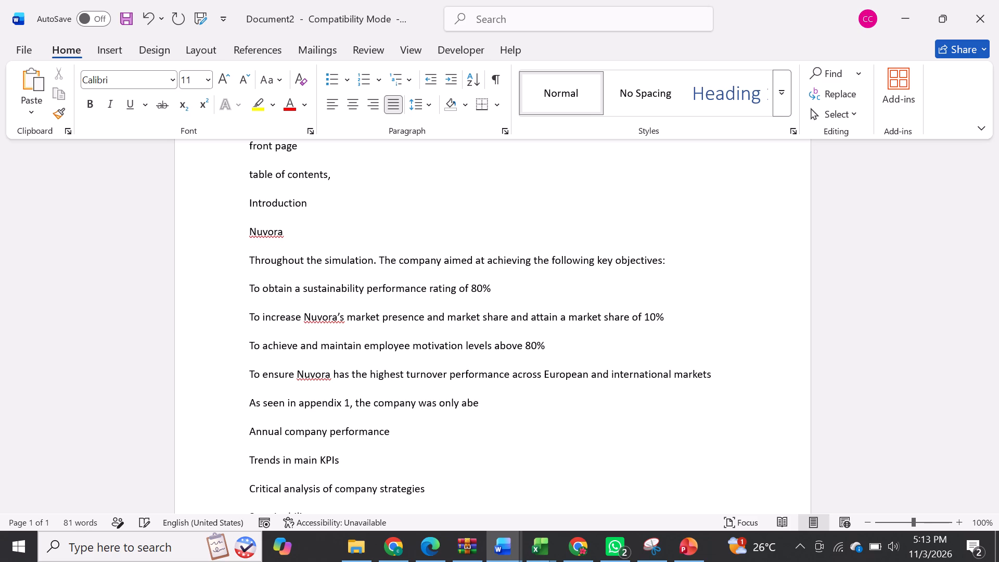
pyautogui.press('BackSpace')
pyautogui.press('BackSpace')
pyautogui.write('lt')
pyautogui.press('space')
pyautogui.press('BackSpace')
pyautogui.press('BackSpace')
pyautogui.write('e ot meet t')
pyautogui.press('BackSpace')
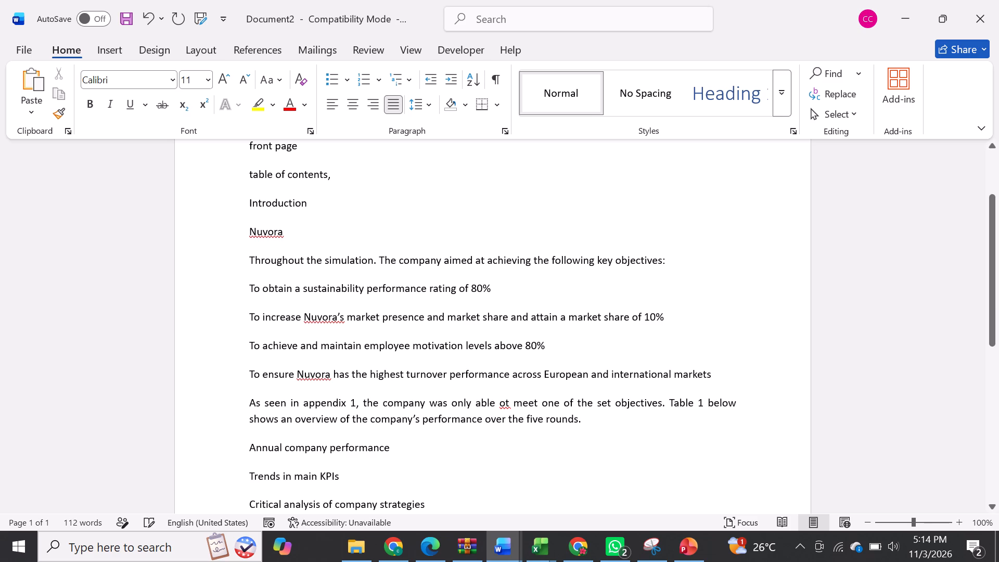
# Correct "ot" to "to" in the sentence about appendix 1.
pyautogui.click(504, 402)
pyautogui.press('BackSpace')
pyautogui.press('Right')
pyautogui.press('o')
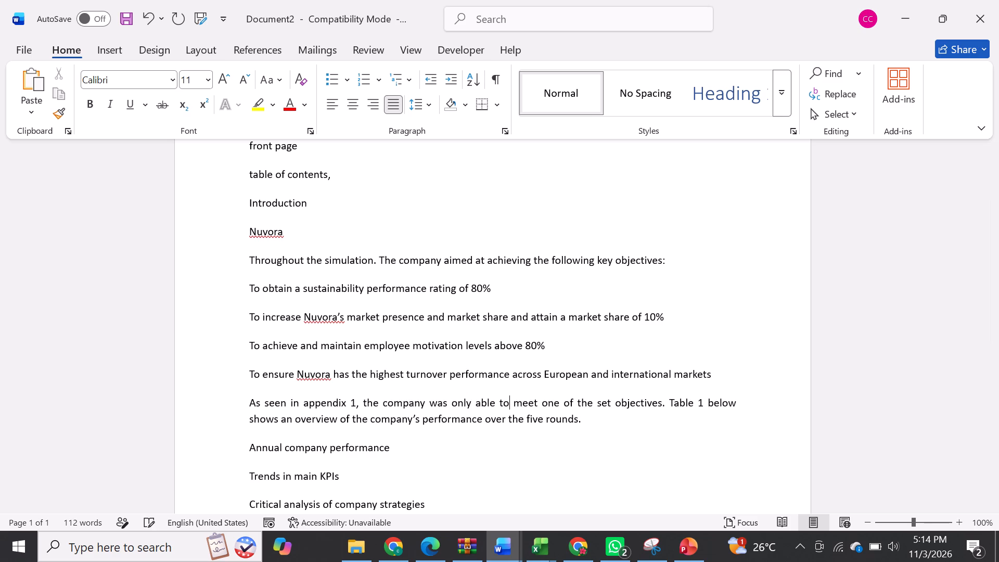
# Make the Introduction heading bold.
pyautogui.click(232, 209)
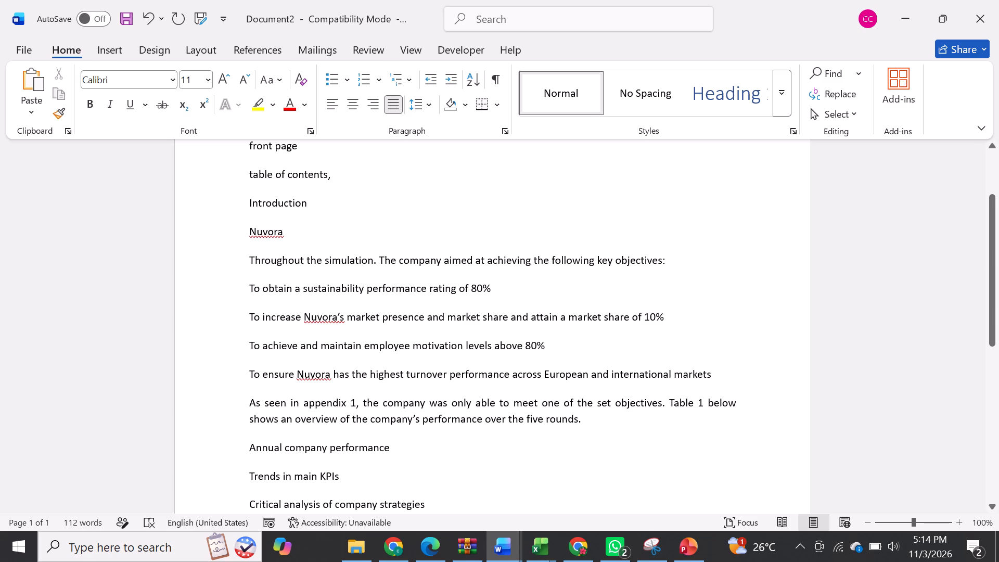
pyautogui.hotkey('ctrl', 'b')
pyautogui.click(302, 297)
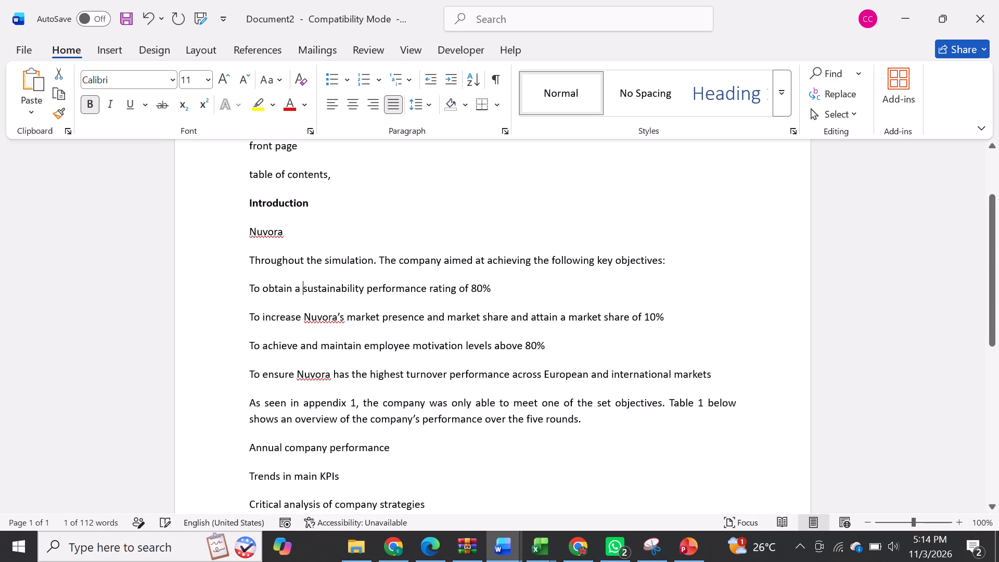
# Make the six headings from Annual company performance through Conclusion bold.
pyautogui.scroll(-4, 302, 297)
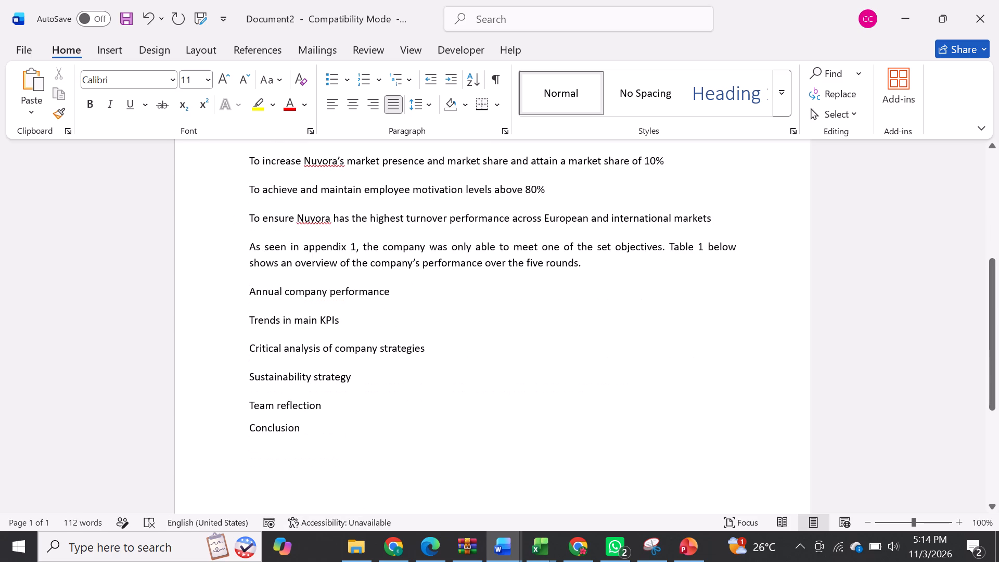
pyautogui.moveTo(248, 291); pyautogui.dragTo(301, 427)
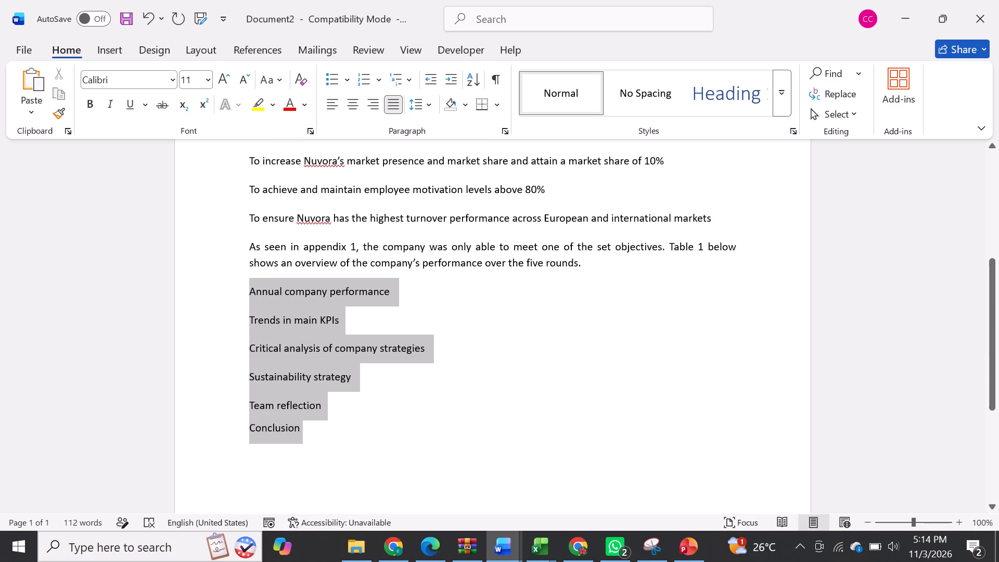
pyautogui.hotkey('ctrl', 'b')
# Add the subheadings Round 1, Round 2, Round 3 and Round 4 on separate lines under Annual company performance.
pyautogui.click(404, 287)
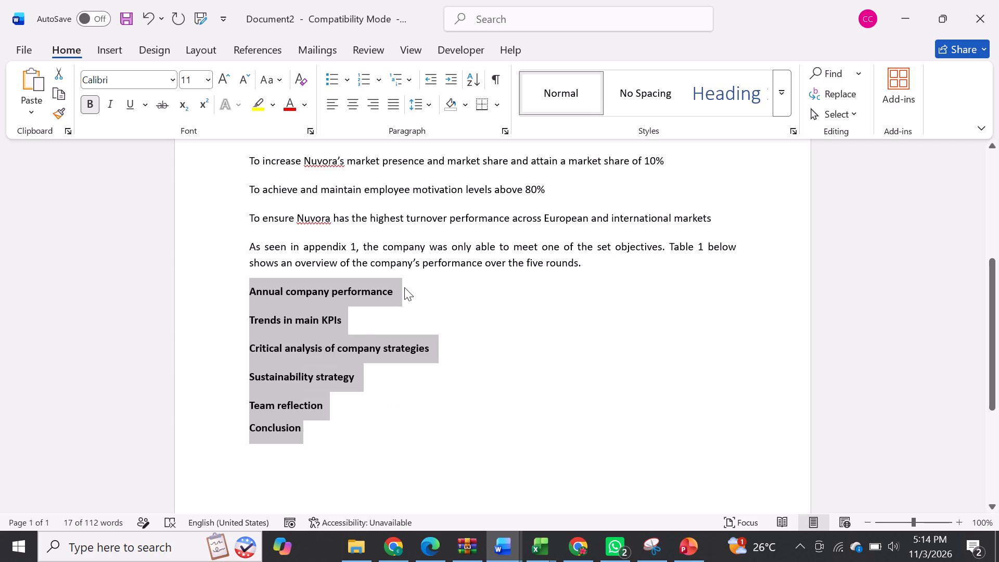
pyautogui.press('Return')
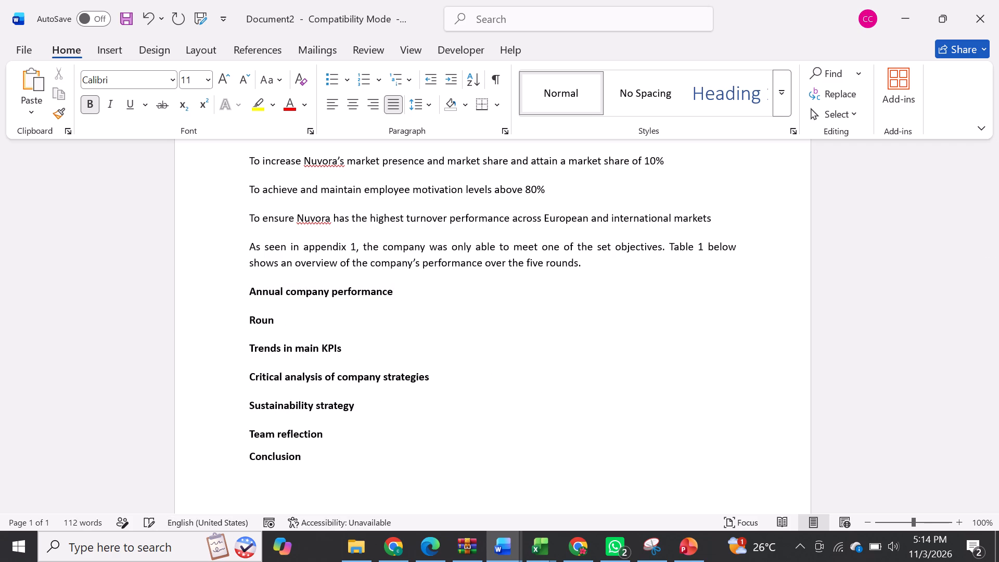
pyautogui.press('BackSpace')
pyautogui.press('1')
pyautogui.press('Return')
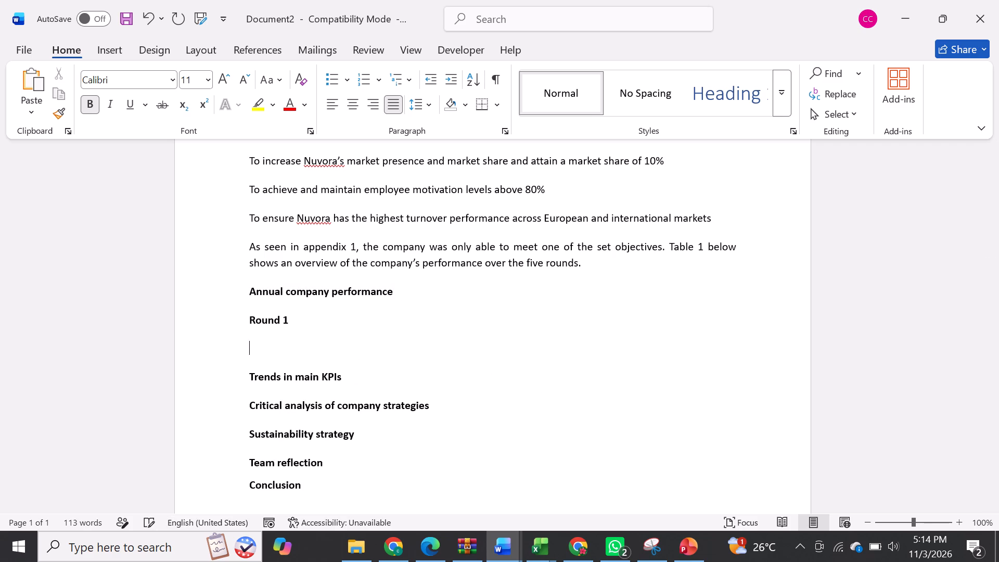
pyautogui.press('Return')
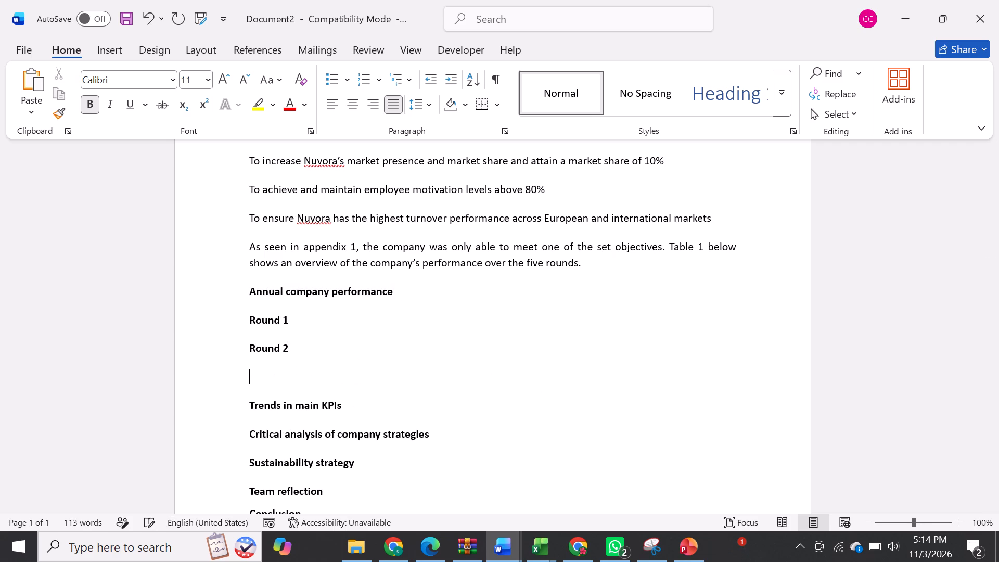
pyautogui.press('BackSpace')
pyautogui.press('BackSpace')
pyautogui.press('Return')
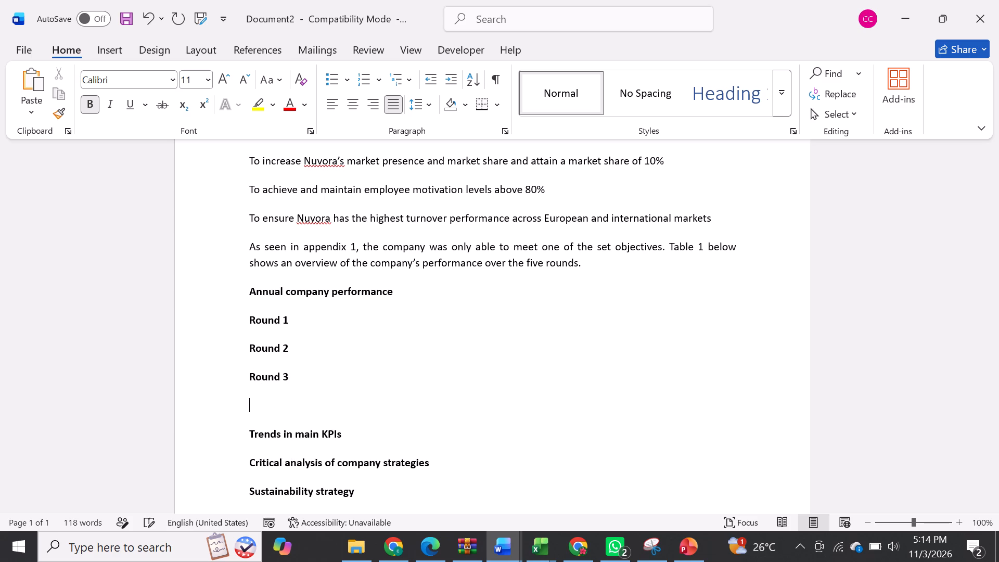
pyautogui.press('Return')
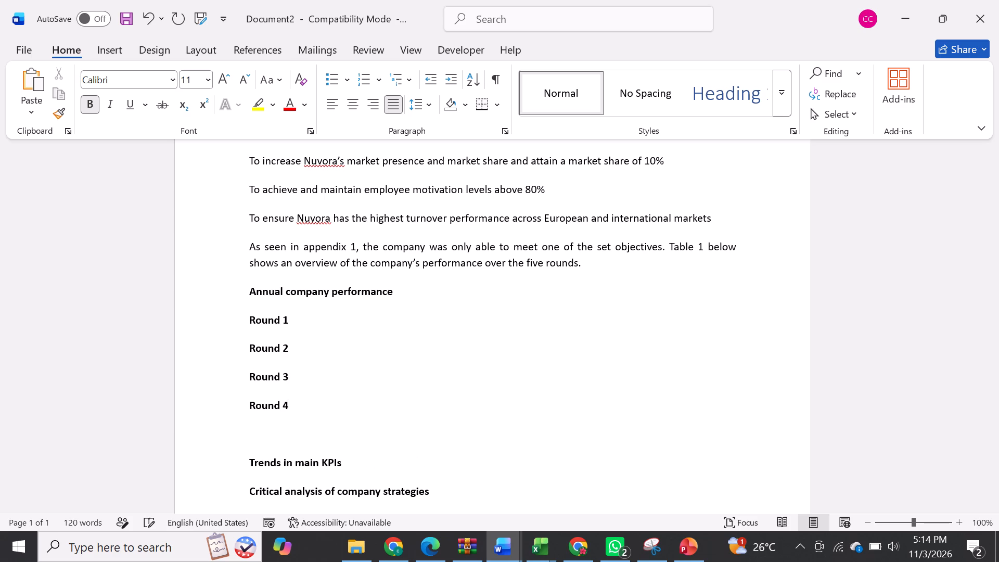
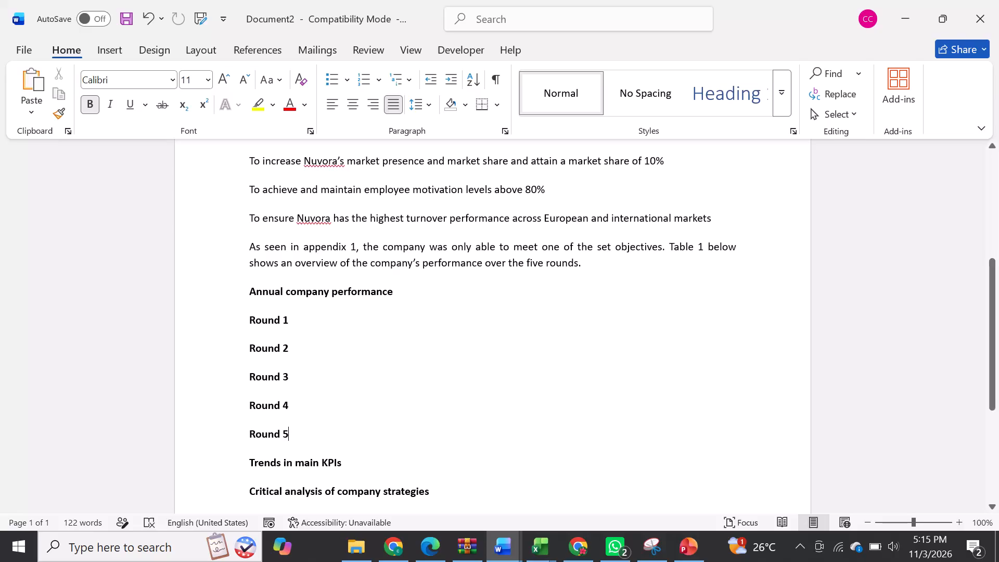
# Add the subheadings Sales turnover, Net profit and Market share on separate lines under Trends in main KPIs.
pyautogui.scroll(-3, 388, 356)
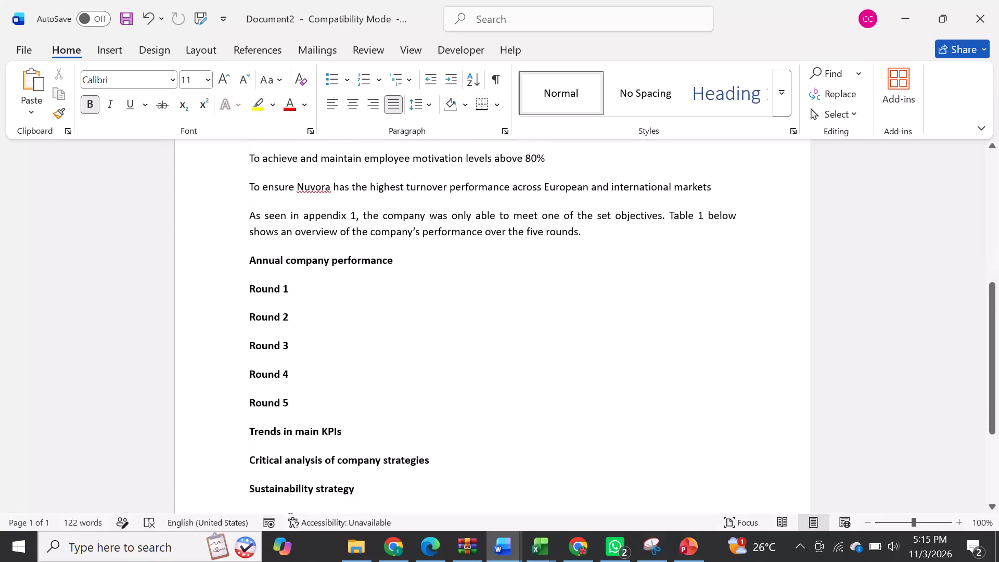
pyautogui.scroll(-1, 388, 356)
pyautogui.click(347, 349)
pyautogui.press('Return')
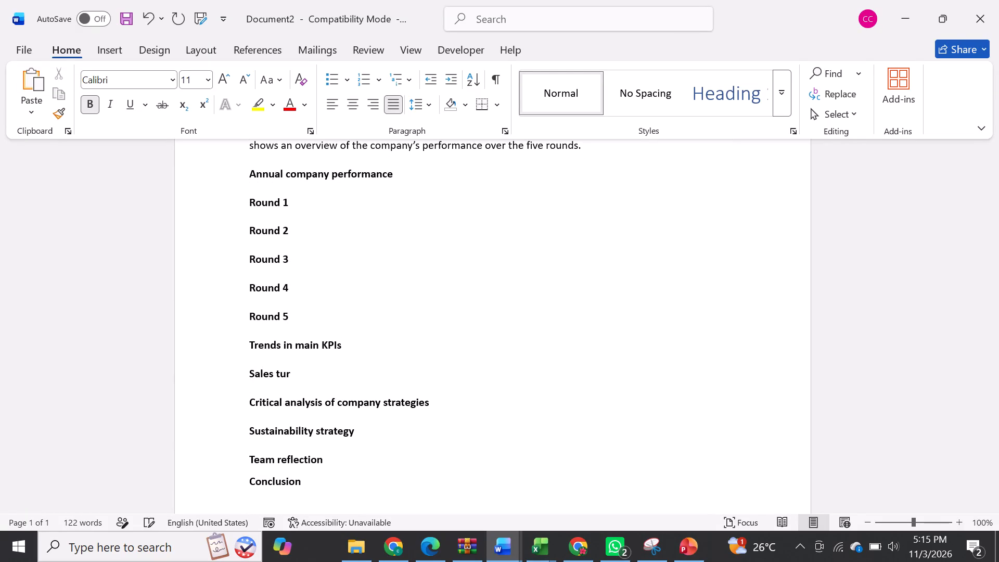
pyautogui.press('Return')
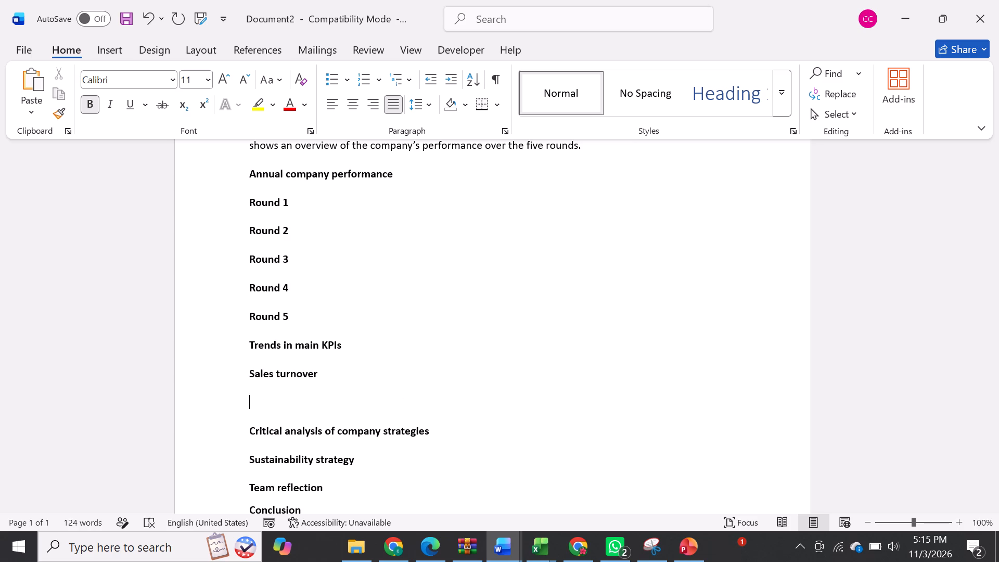
pyautogui.write('et profit')
pyautogui.press('space')
pyautogui.press('Return')
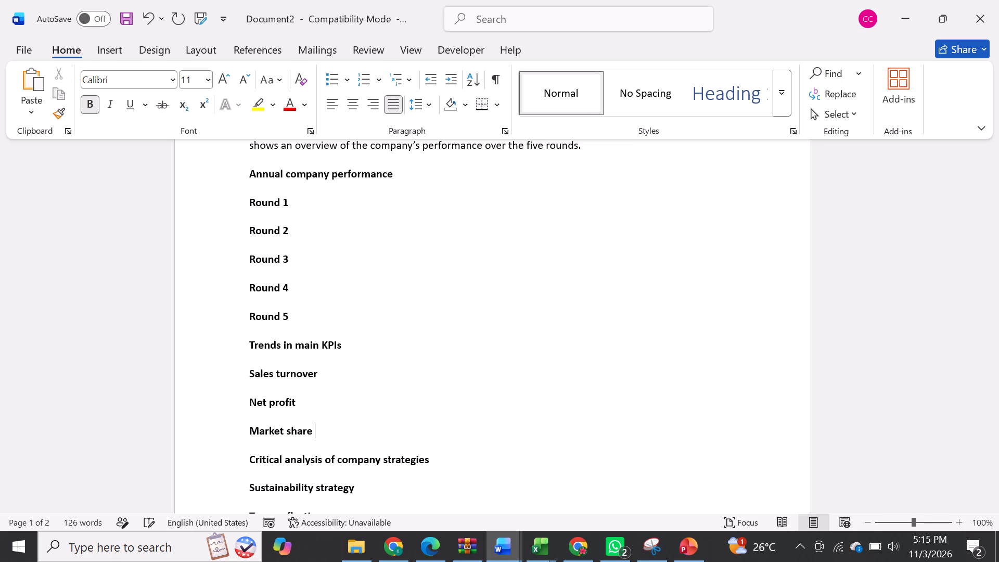
pyautogui.press('Return')
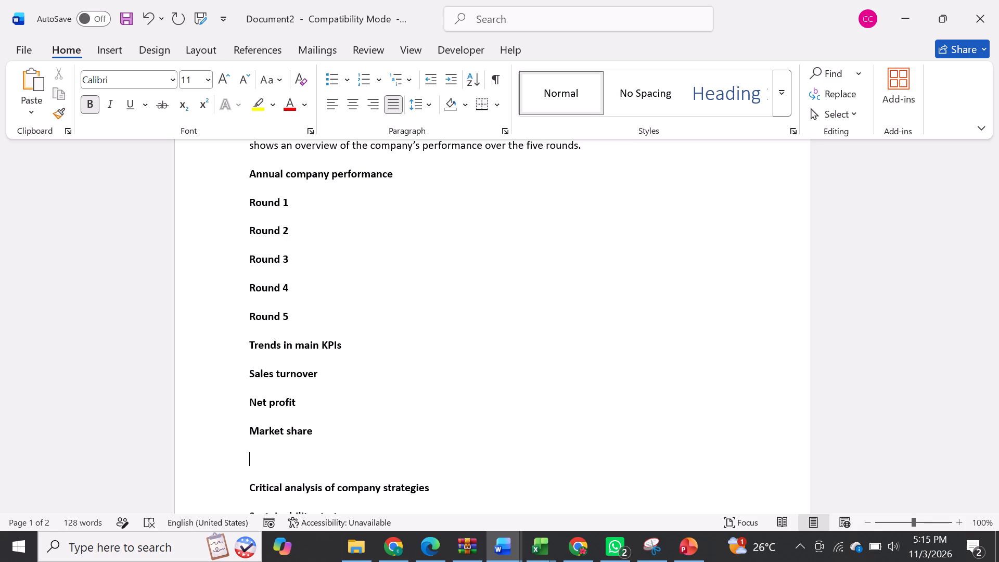
pyautogui.press('BackSpace')
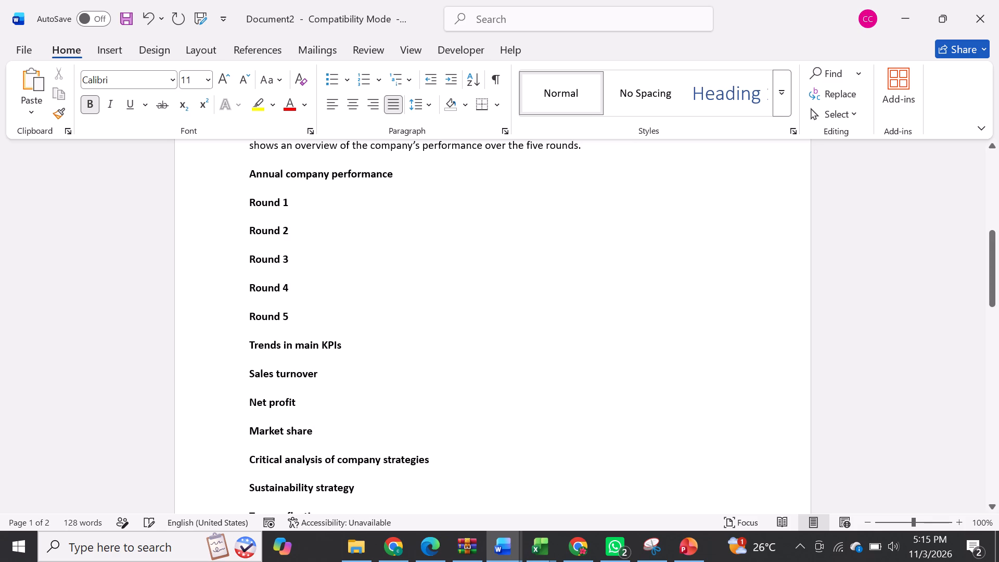
# Switch to Edge and examine the strategic decisions on the major decisions slide of the Assignment B PPT PDF.
pyautogui.click(433, 542)
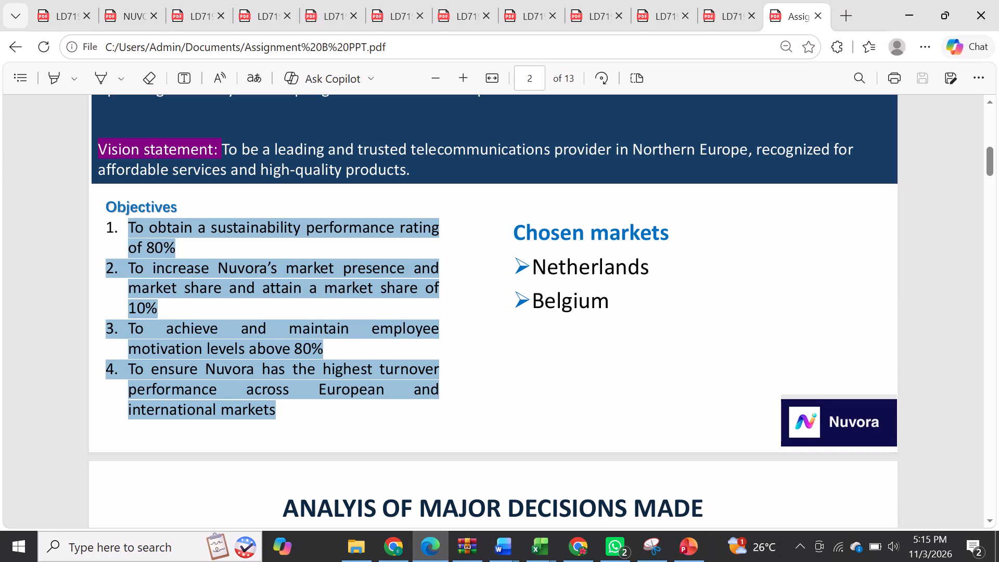
pyautogui.click(330, 276)
pyautogui.scroll(-2, 382, 357)
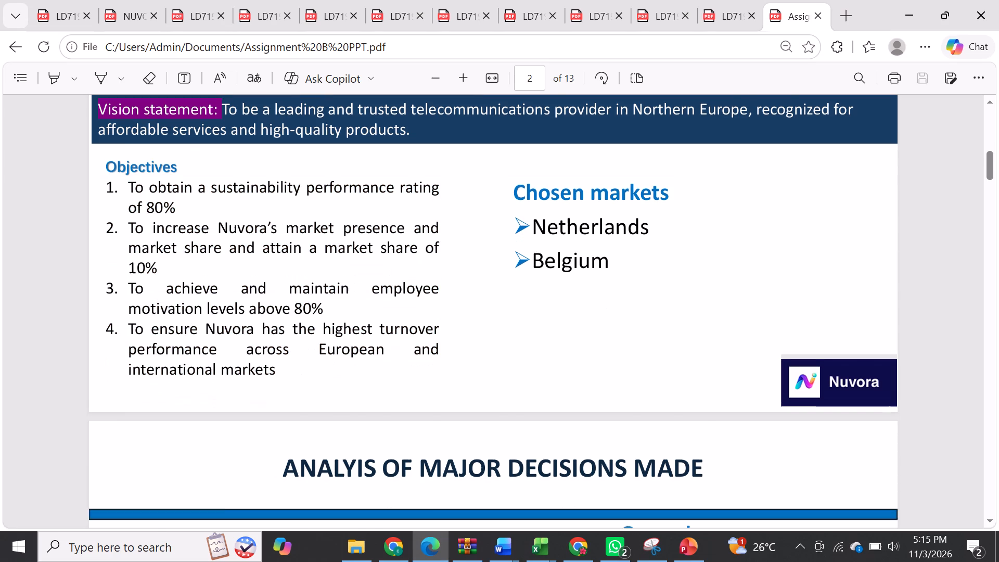
pyautogui.scroll(-3, 382, 357)
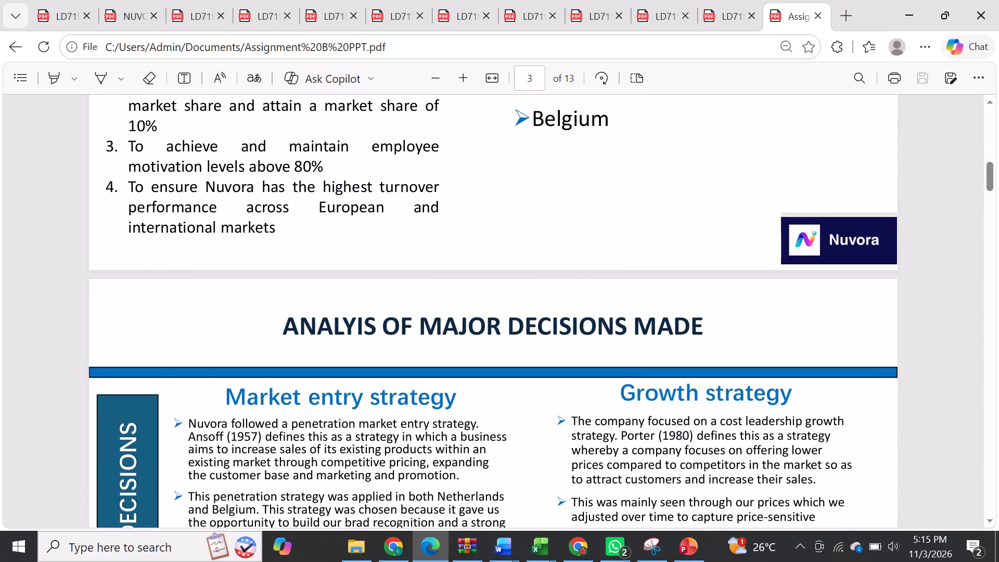
pyautogui.scroll(-1, 382, 357)
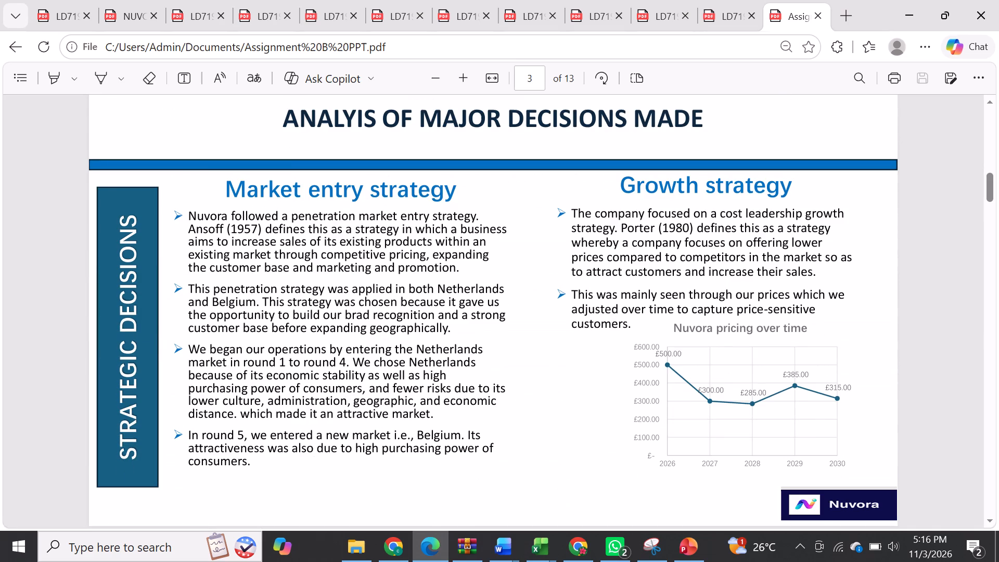
# Switch back to Document2 in Word and add the subheadings Market entry strategy and Growth strategy under Critical analysis of company strategies.
pyautogui.click(507, 551)
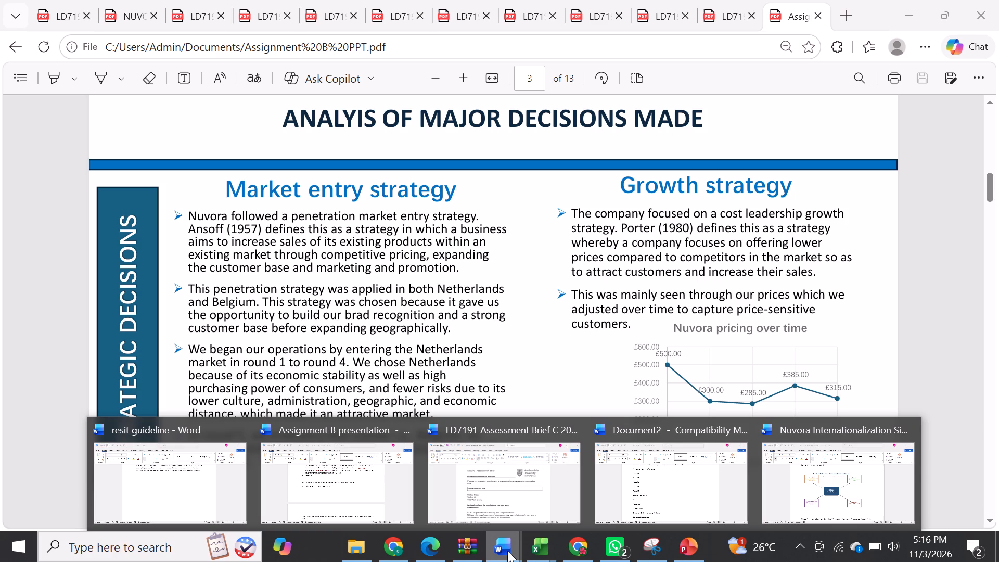
pyautogui.click(638, 470)
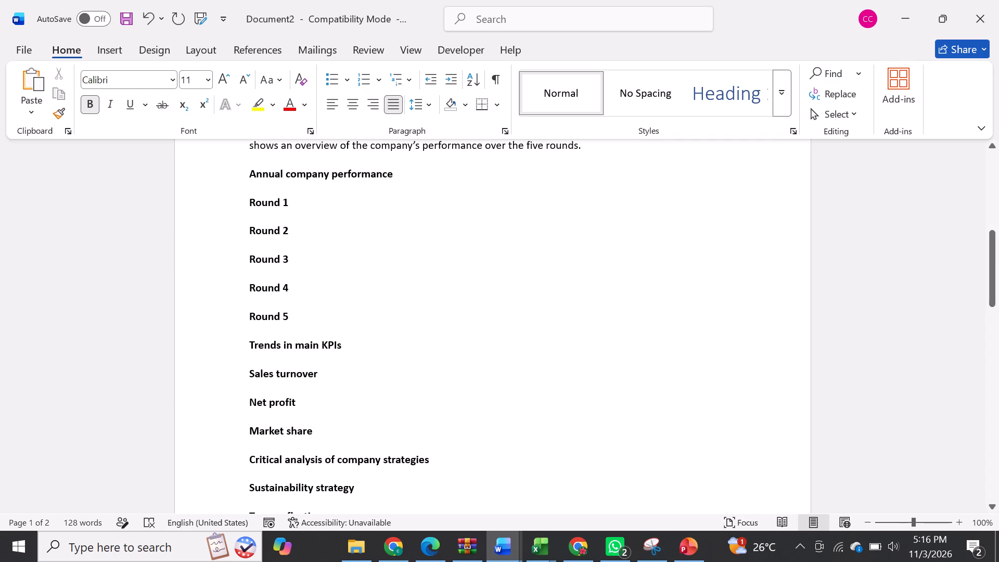
pyautogui.scroll(-5, 369, 392)
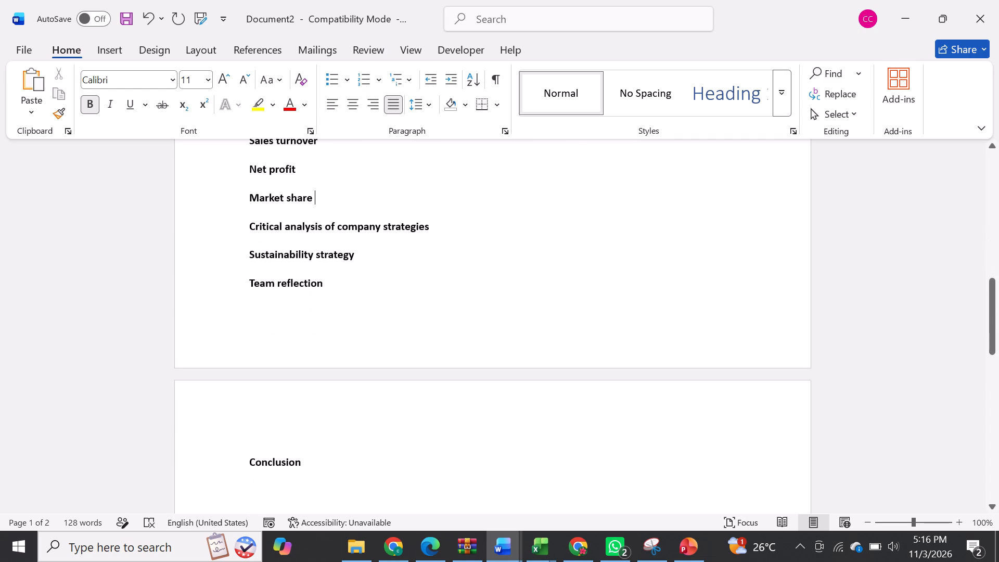
pyautogui.scroll(-1, 369, 392)
pyautogui.click(438, 220)
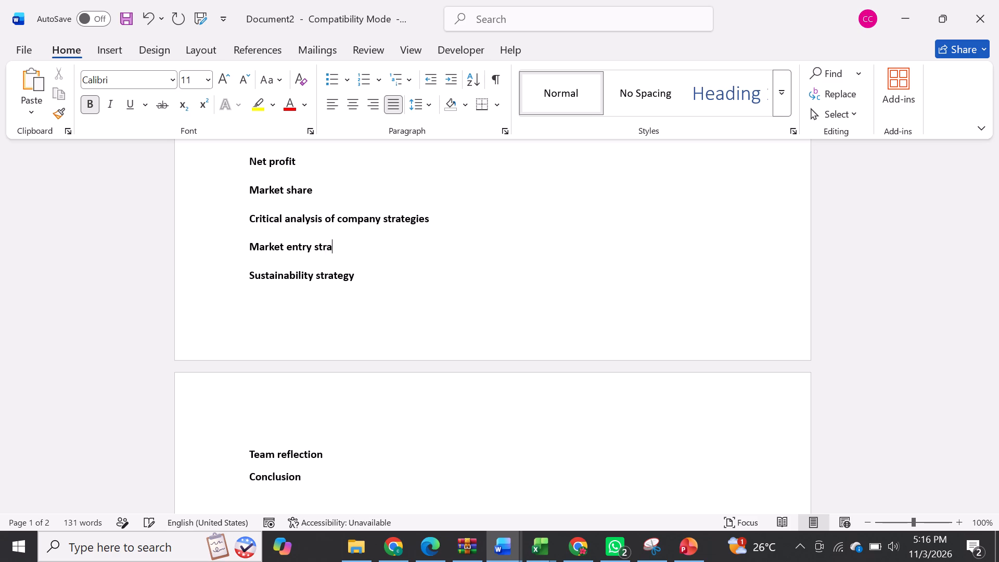
pyautogui.press('Return')
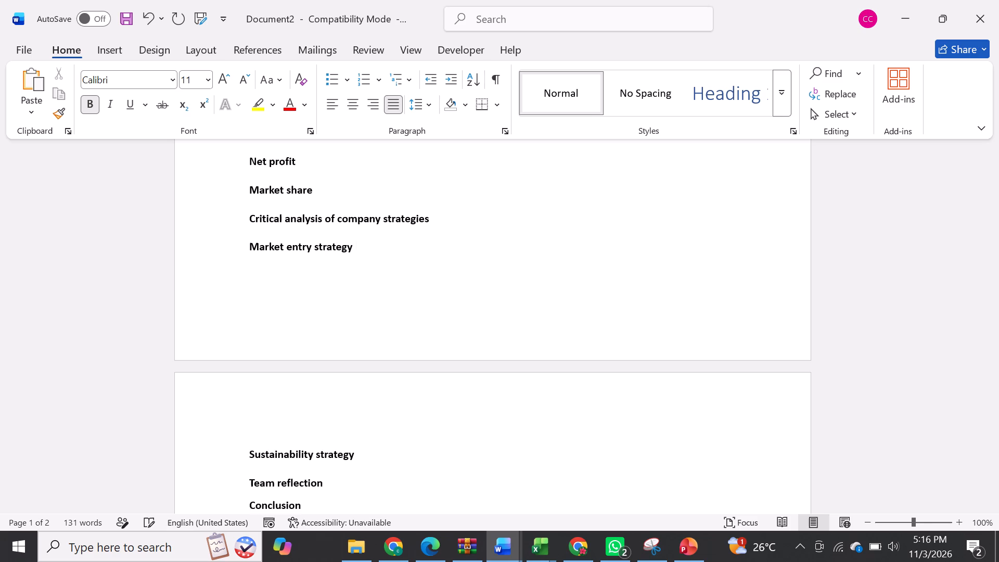
pyautogui.press('BackSpace')
pyautogui.press('BackSpace')
pyautogui.press('BackSpace')
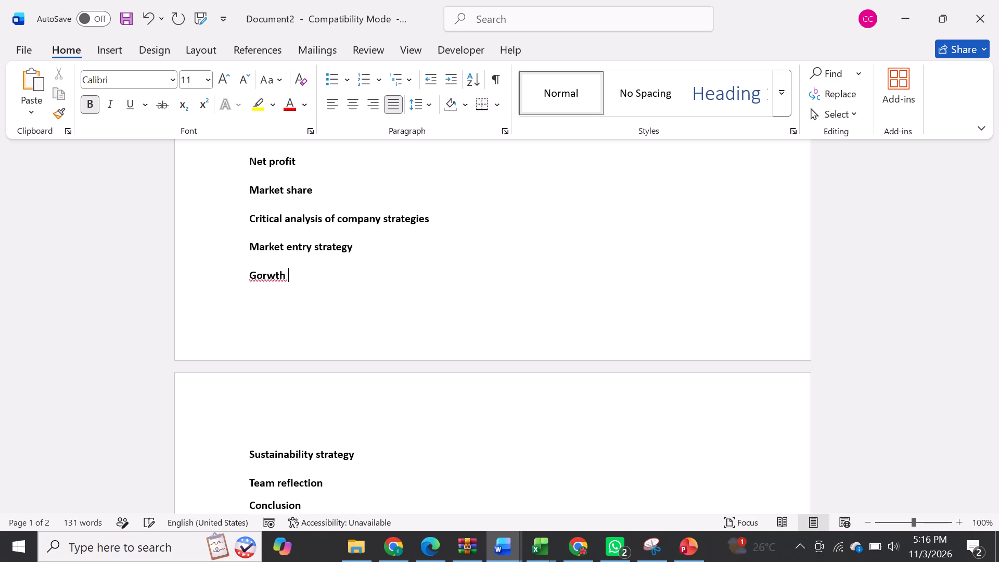
pyautogui.press('BackSpace')
pyautogui.press('BackSpace')
pyautogui.press('BackSpace')
pyautogui.write('rowth strategy')
pyautogui.press('space')
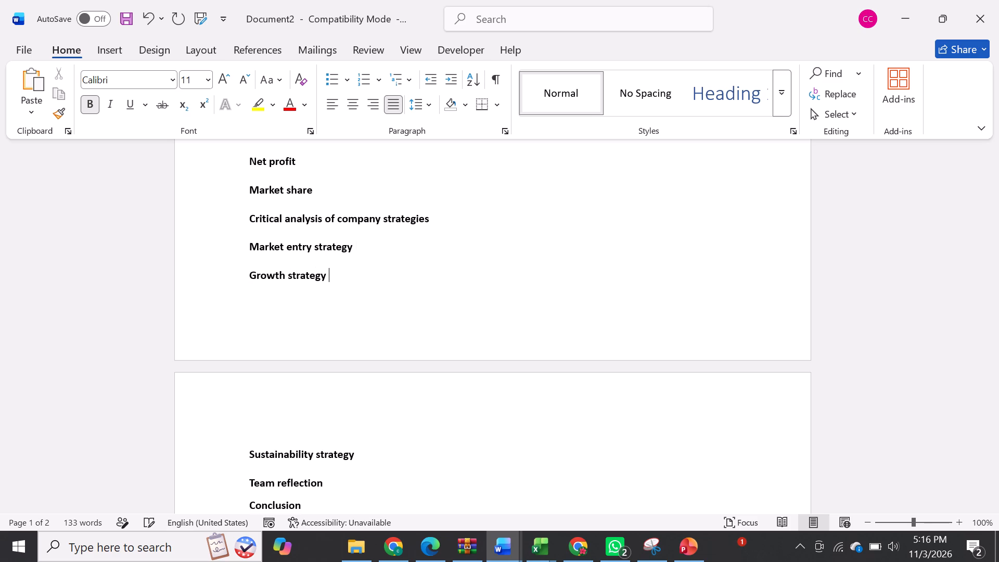
# Add the subheadings Marketing strategy, Human Resource management strategy, Financial strategy and Operations strategy on separate lines below Growth strategy.
pyautogui.press('Return')
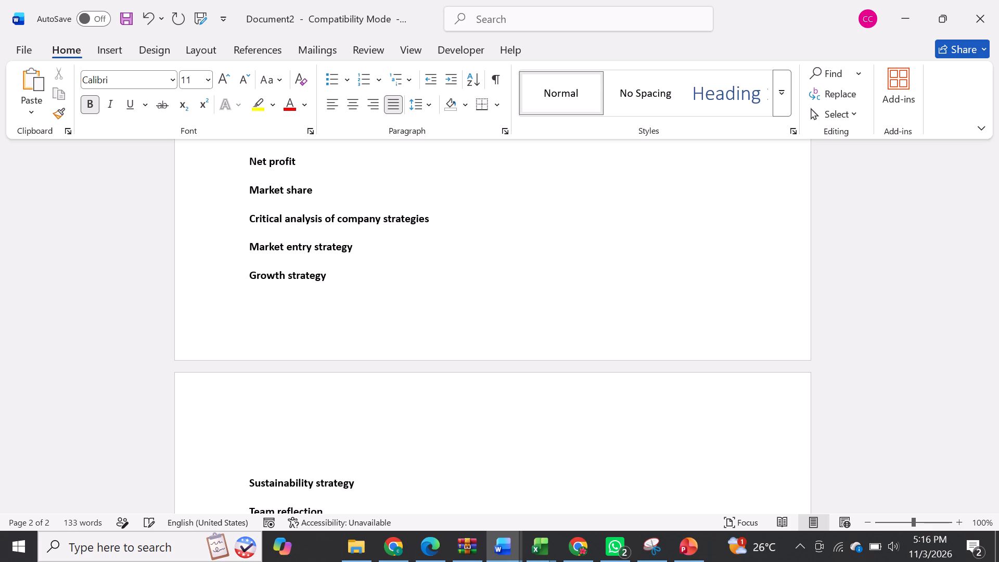
pyautogui.press('m')
pyautogui.write('arketing strategy')
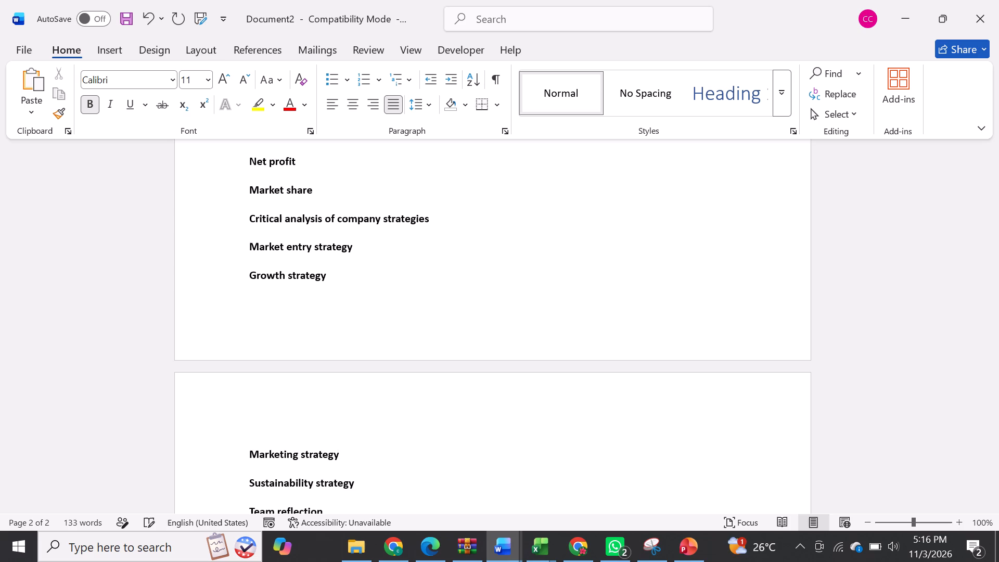
pyautogui.press('space')
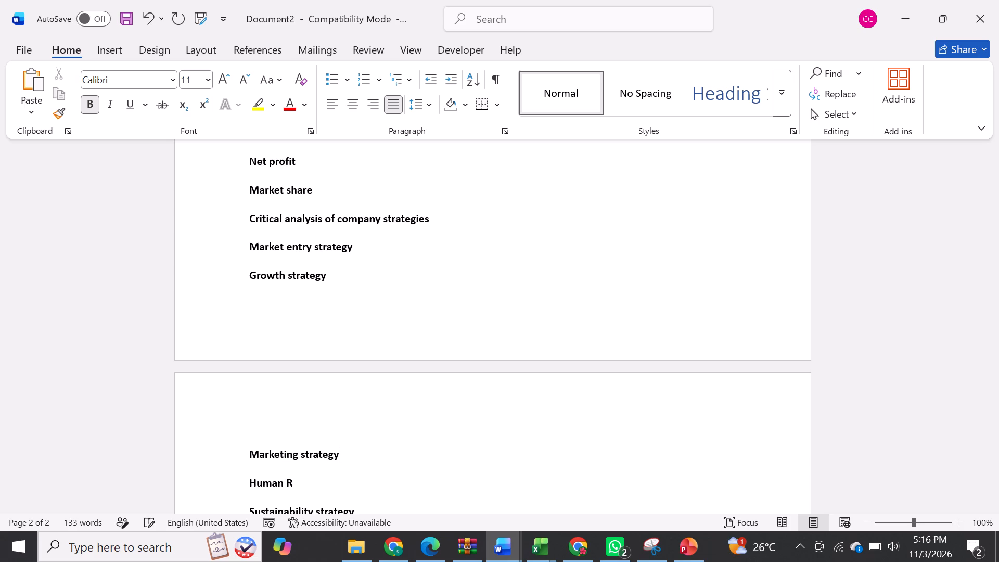
pyautogui.press('BackSpace')
pyautogui.write('rce management strategy')
pyautogui.press('space')
pyautogui.press('Return')
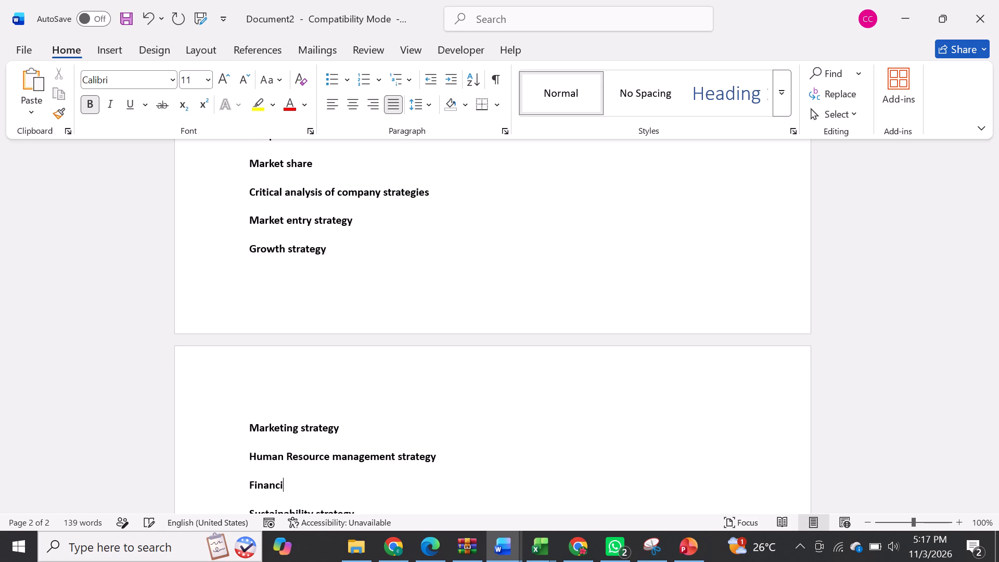
pyautogui.press('Return')
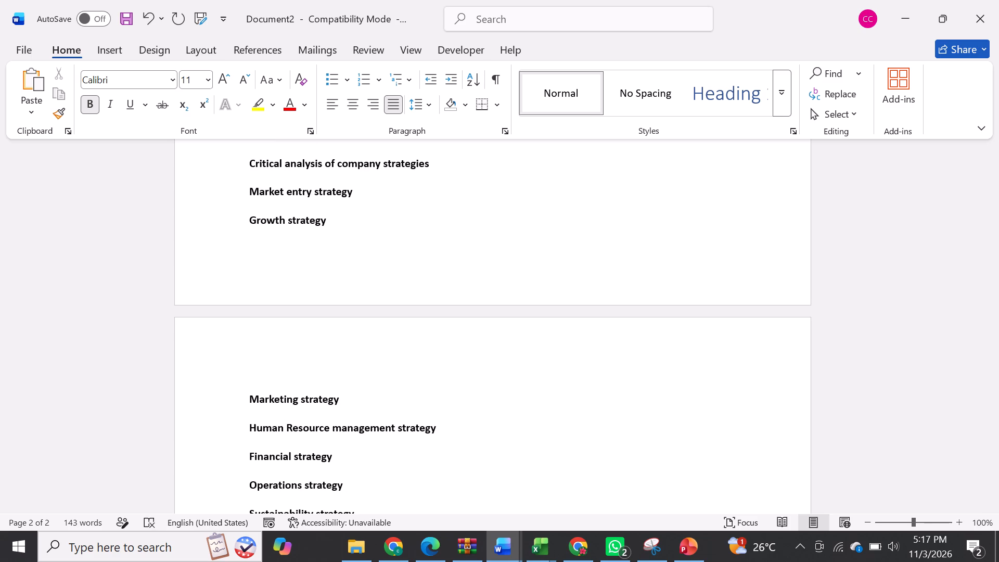
# Start a new empty line below the Conclusion heading.
pyautogui.scroll(-5, 438, 220)
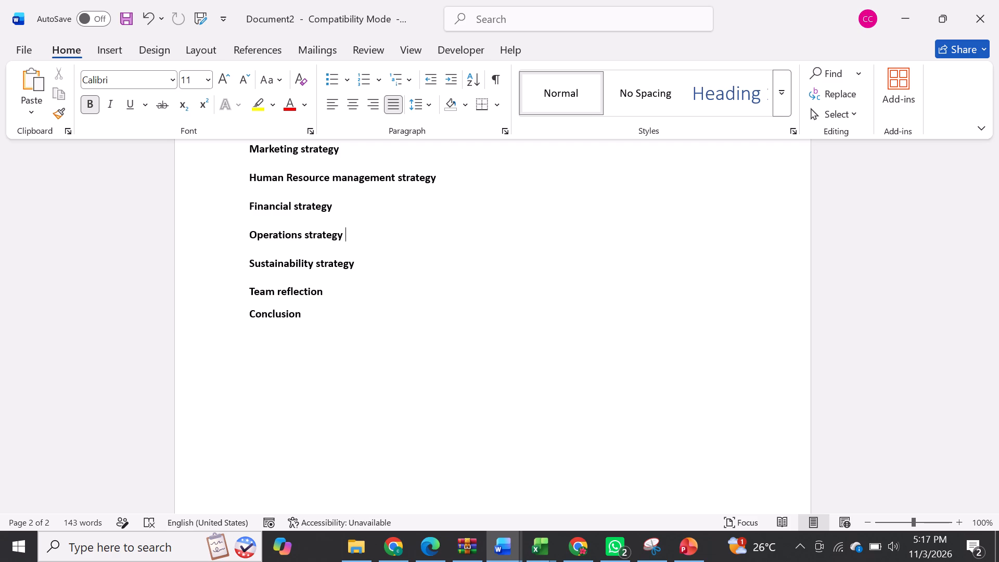
pyautogui.click(265, 339)
pyautogui.click(321, 326)
pyautogui.press('Return')
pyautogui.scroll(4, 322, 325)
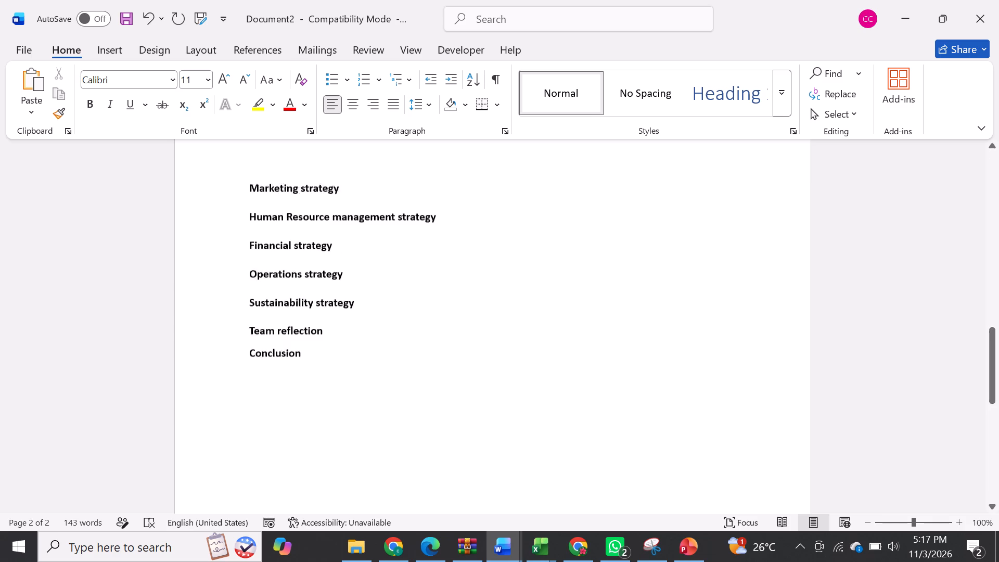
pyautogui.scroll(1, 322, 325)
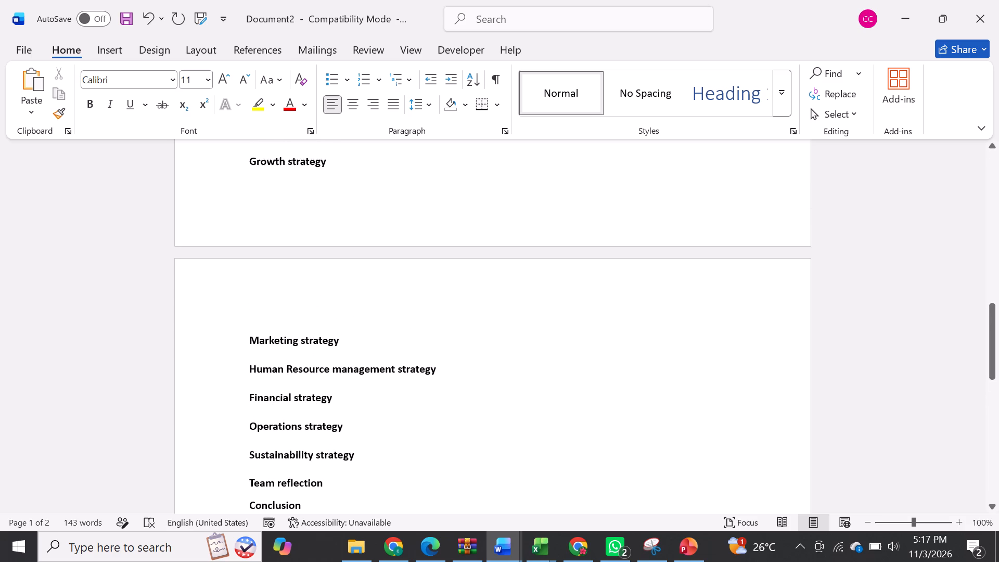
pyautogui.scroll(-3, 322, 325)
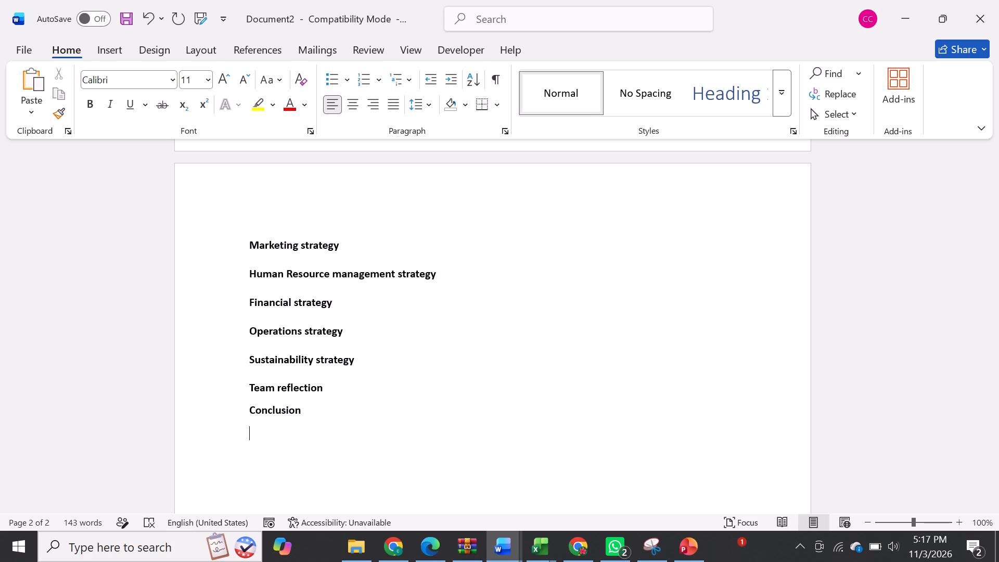
# Switch to Edge and look through the LD7191 failure PDF from the functional strategy discussion on page 13 to the reference list.
pyautogui.click(428, 561)
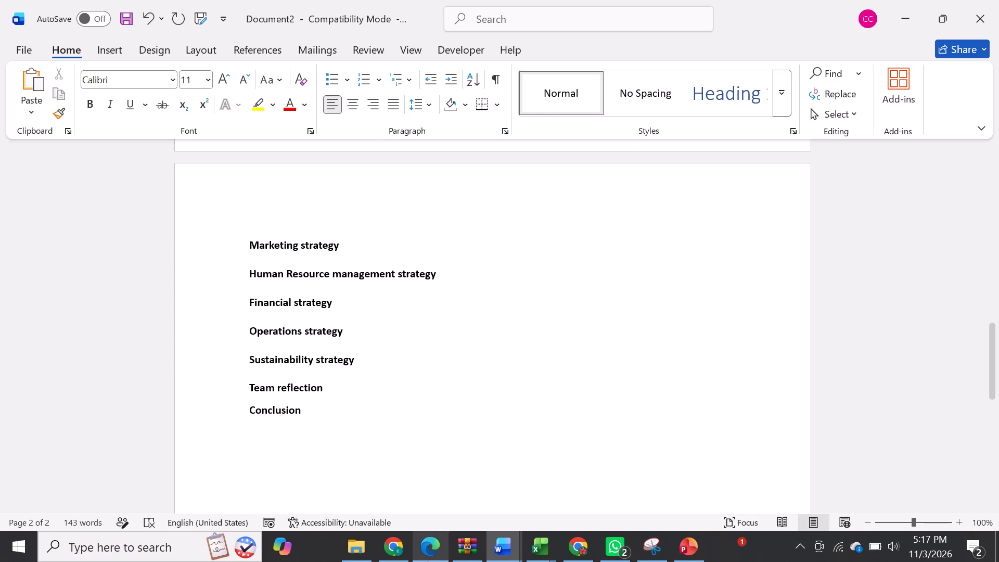
pyautogui.click(132, 0)
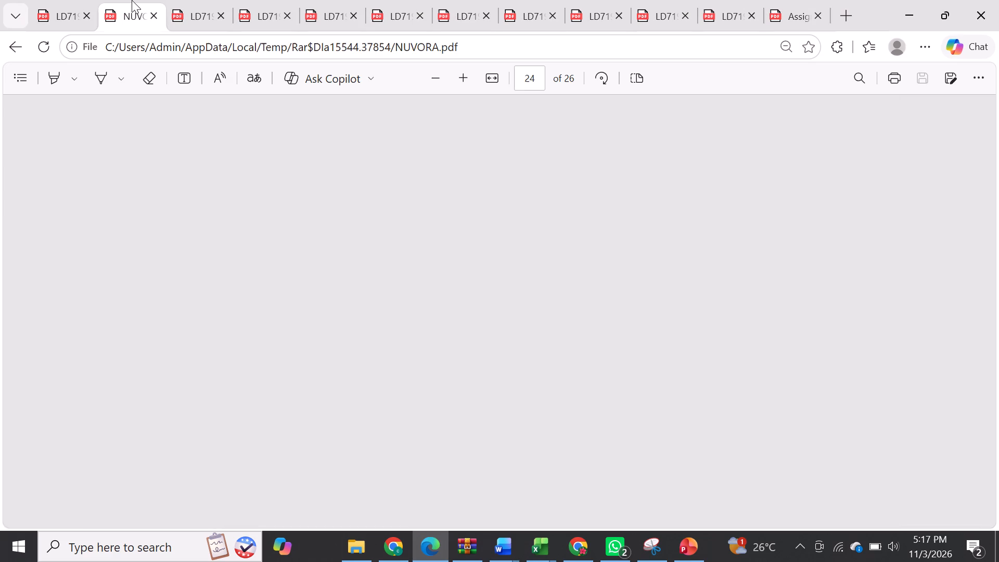
pyautogui.click(75, 17)
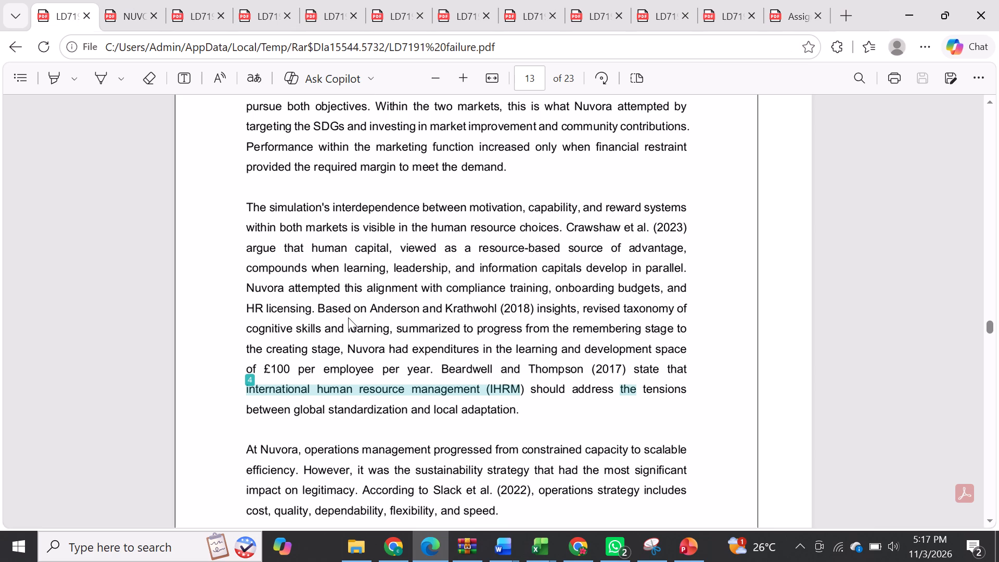
pyautogui.scroll(-2, 348, 317)
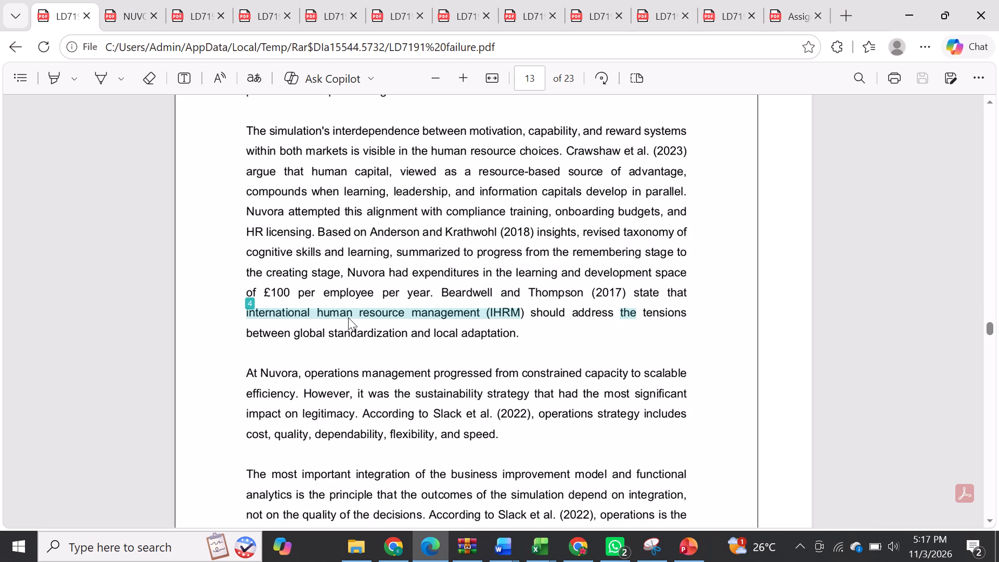
pyautogui.scroll(-5, 348, 317)
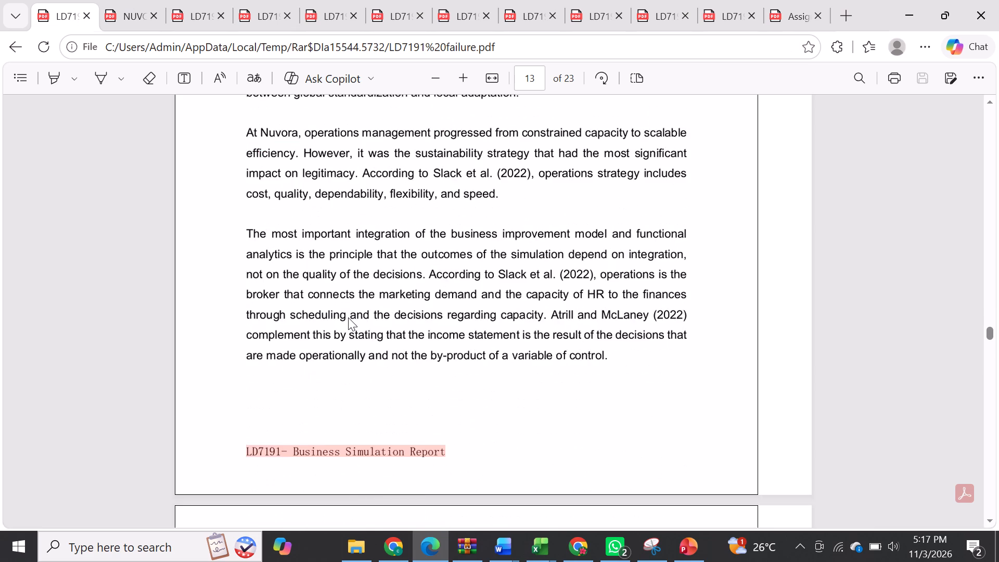
pyautogui.scroll(-17, 348, 317)
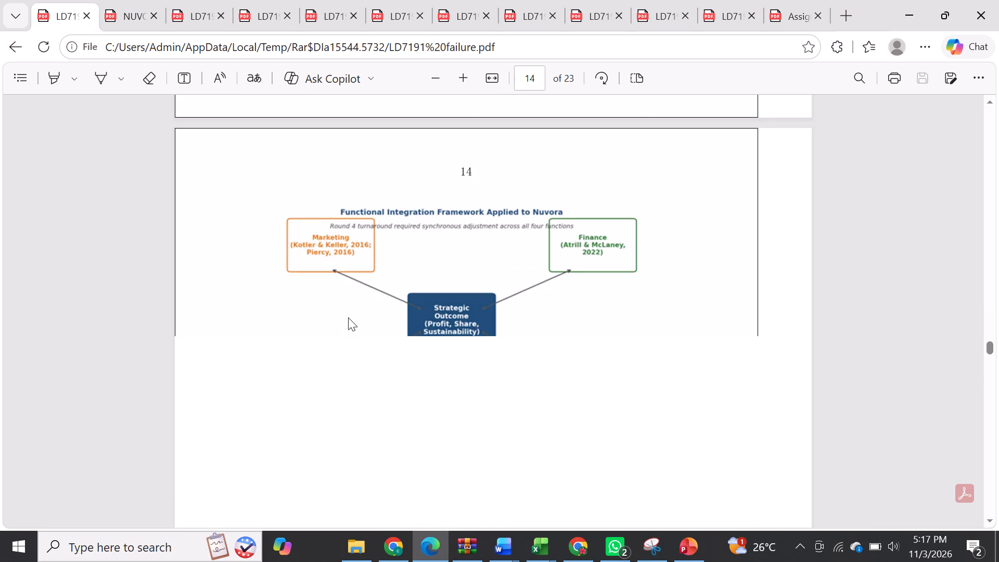
pyautogui.scroll(-10, 348, 317)
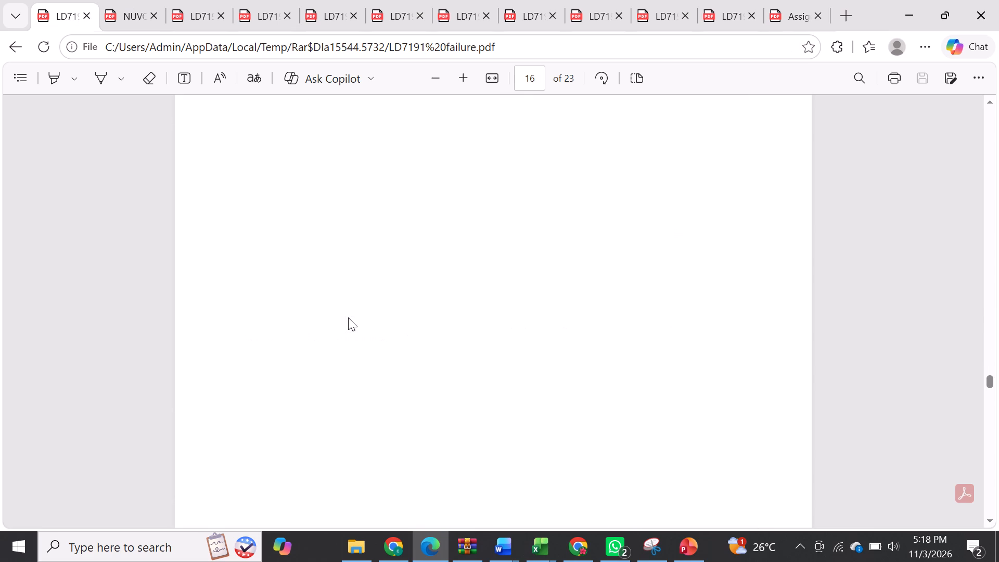
pyautogui.scroll(-14, 348, 317)
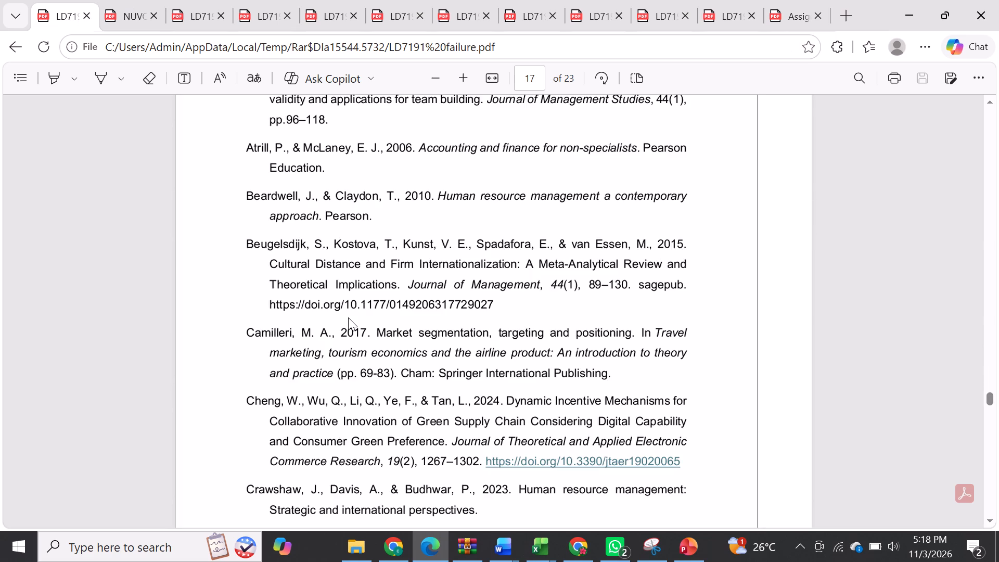
pyautogui.scroll(-9, 348, 317)
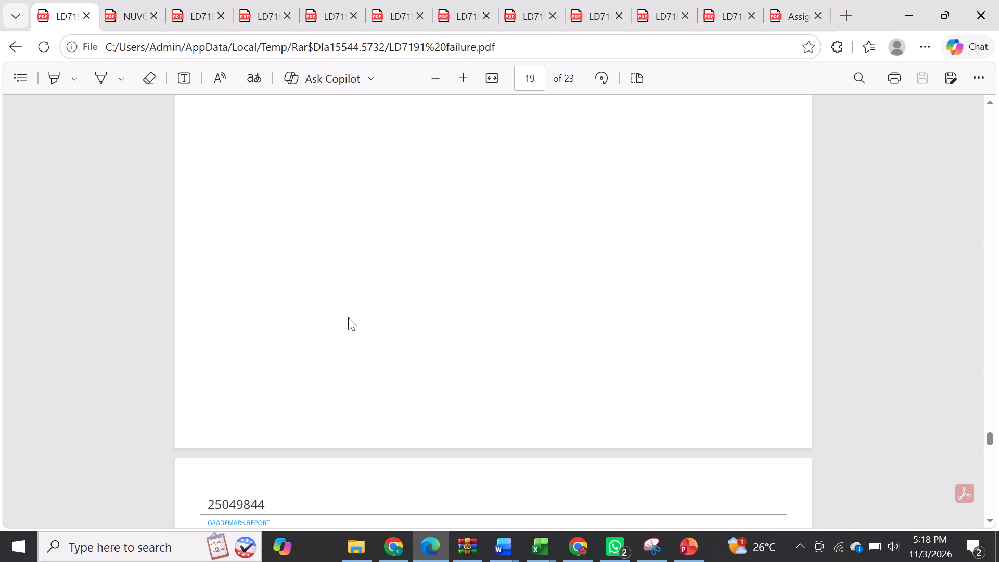
# Examine the marker's general comments in the Grademark report on page 20 of the LD7191 failure PDF.
pyautogui.scroll(-3, 348, 317)
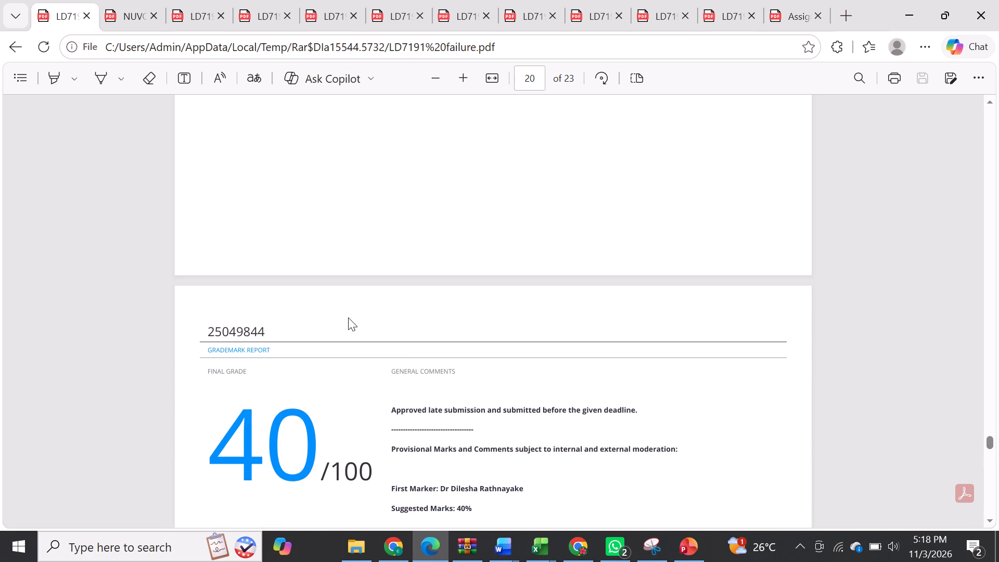
pyautogui.scroll(-2, 348, 317)
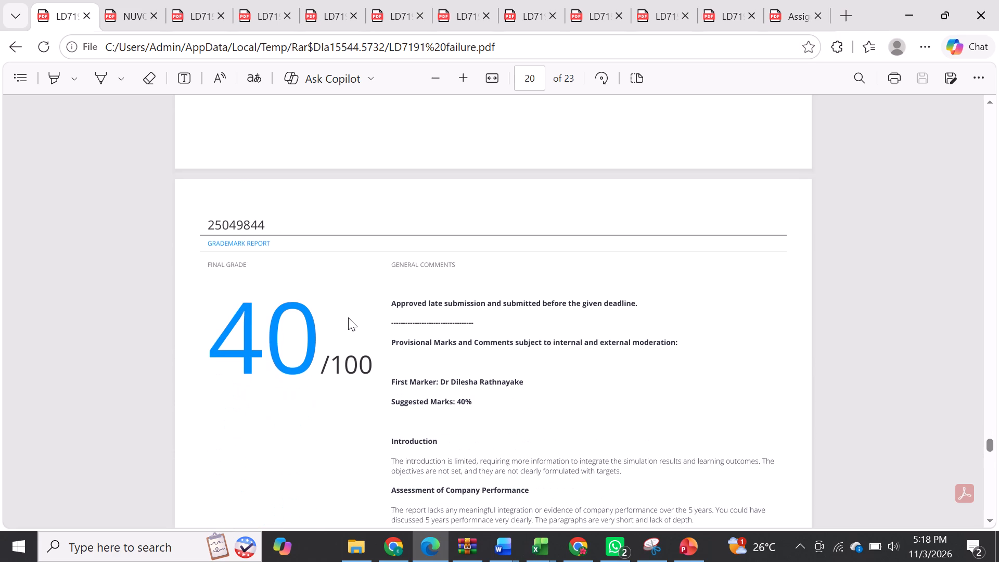
pyautogui.scroll(-1, 348, 317)
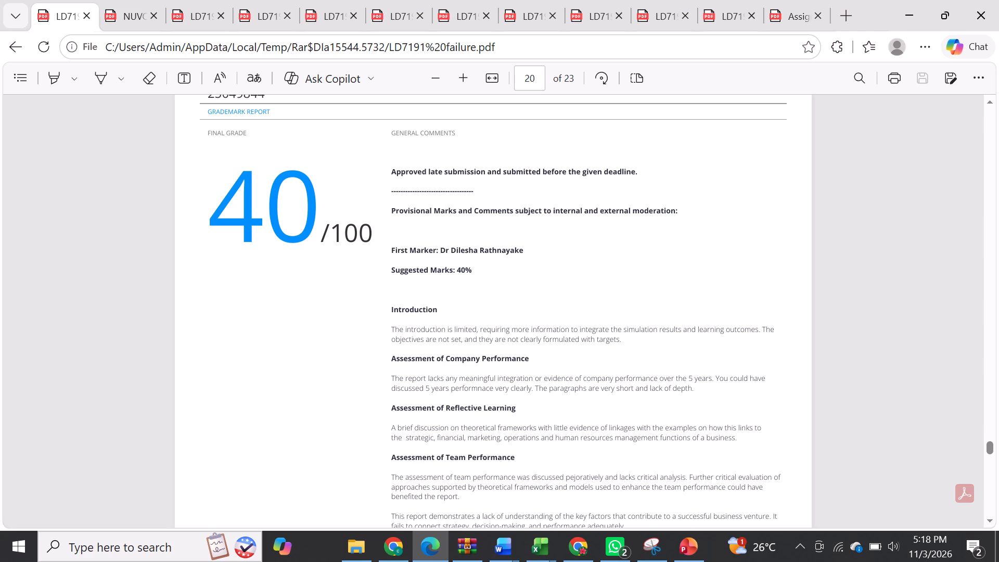
pyautogui.scroll(-1, 575, 437)
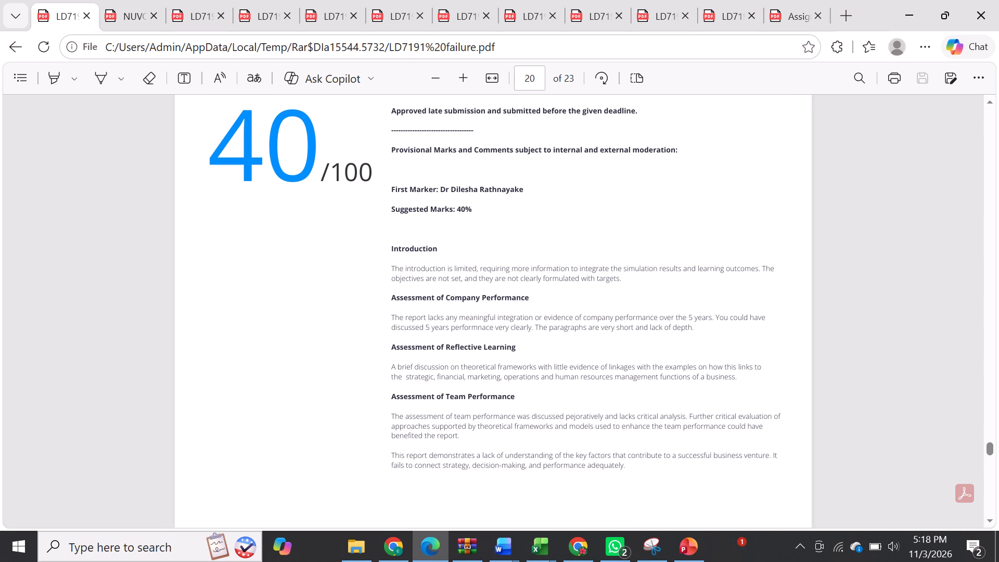
pyautogui.scroll(-2, 575, 437)
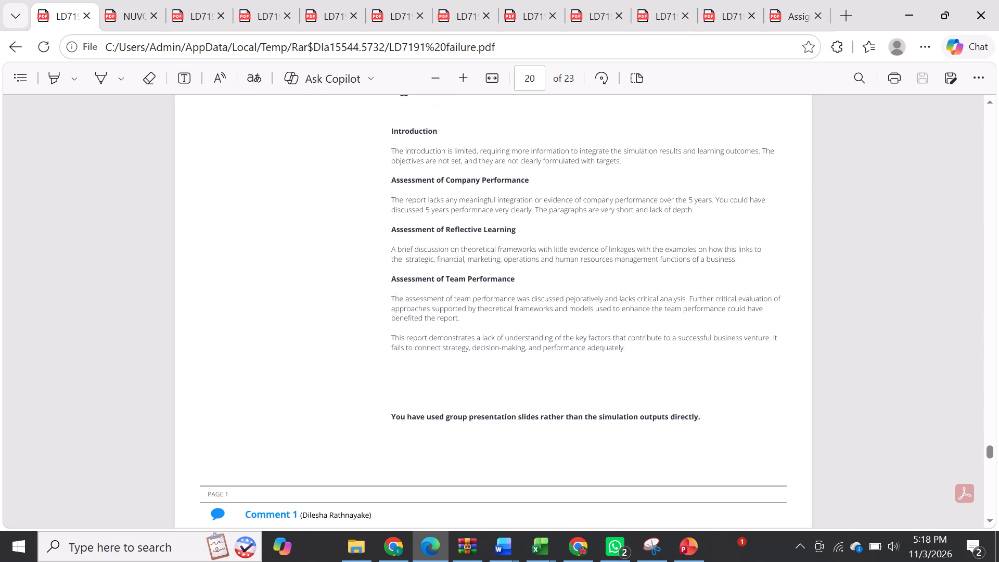
pyautogui.scroll(-2, 575, 437)
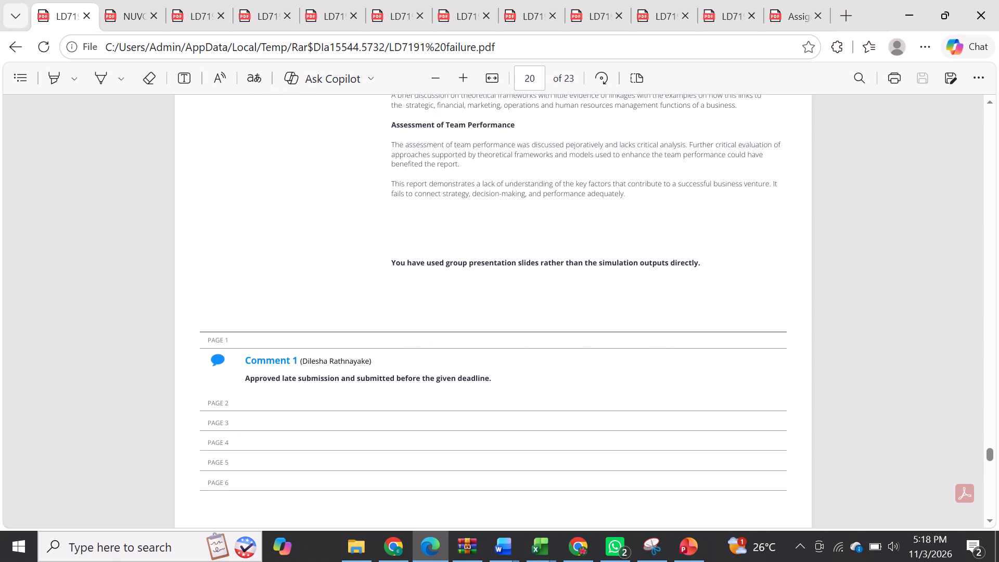
pyautogui.scroll(-2, 575, 437)
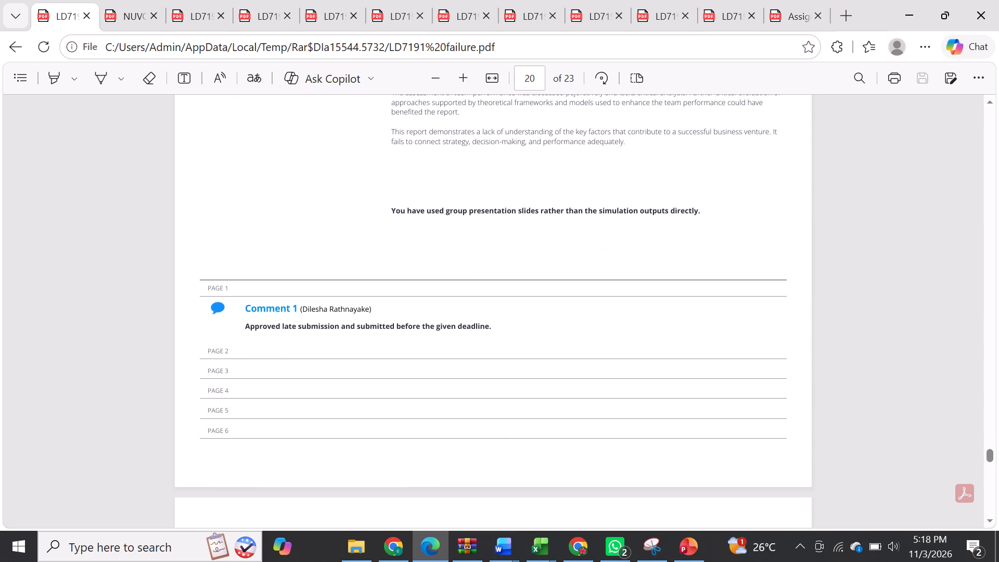
# Check the page comments and the LD7191 Rubrics 25-26 criteria for Introduction and Application in the failure PDF.
pyautogui.scroll(-8, 575, 437)
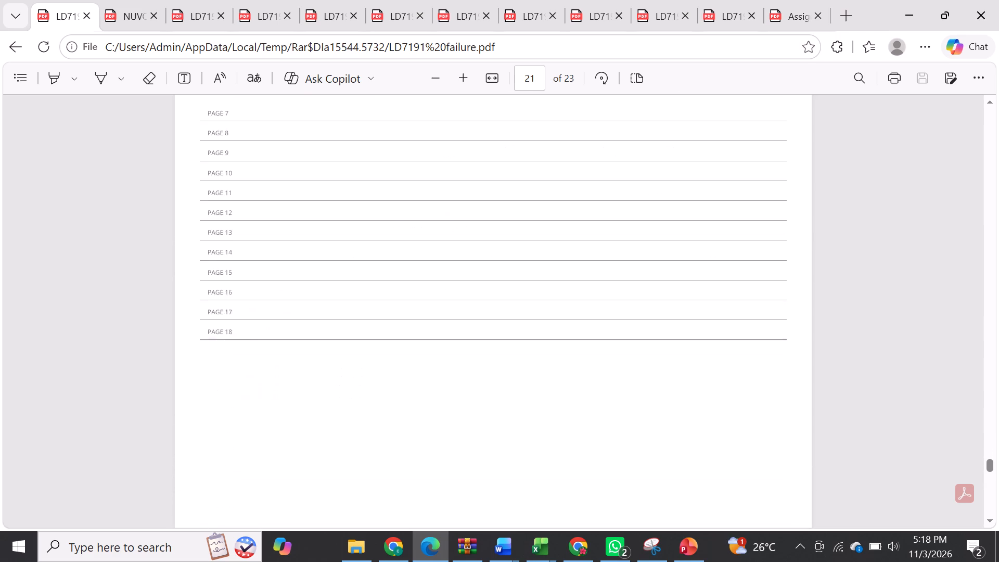
pyautogui.scroll(-6, 575, 437)
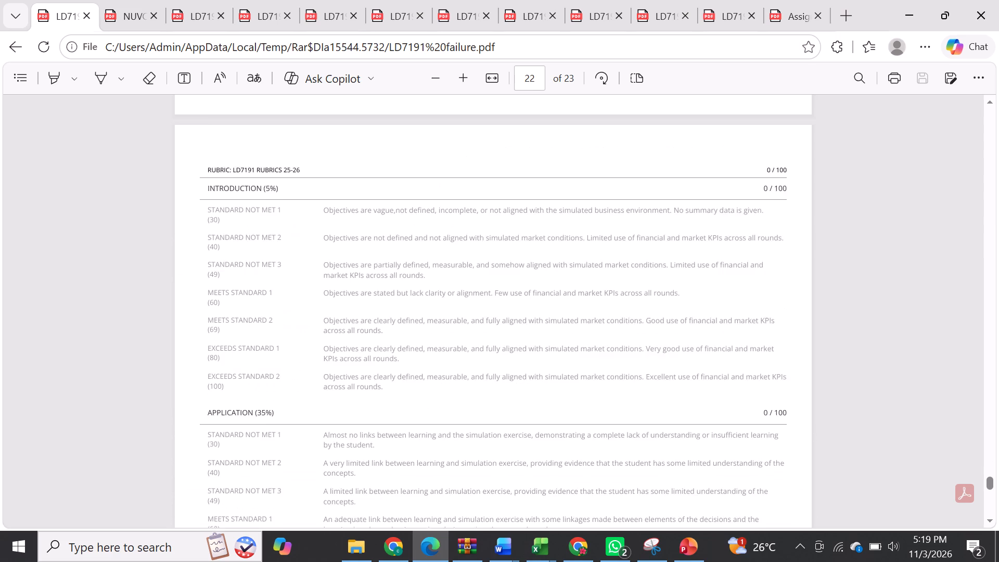
pyautogui.scroll(4, 575, 437)
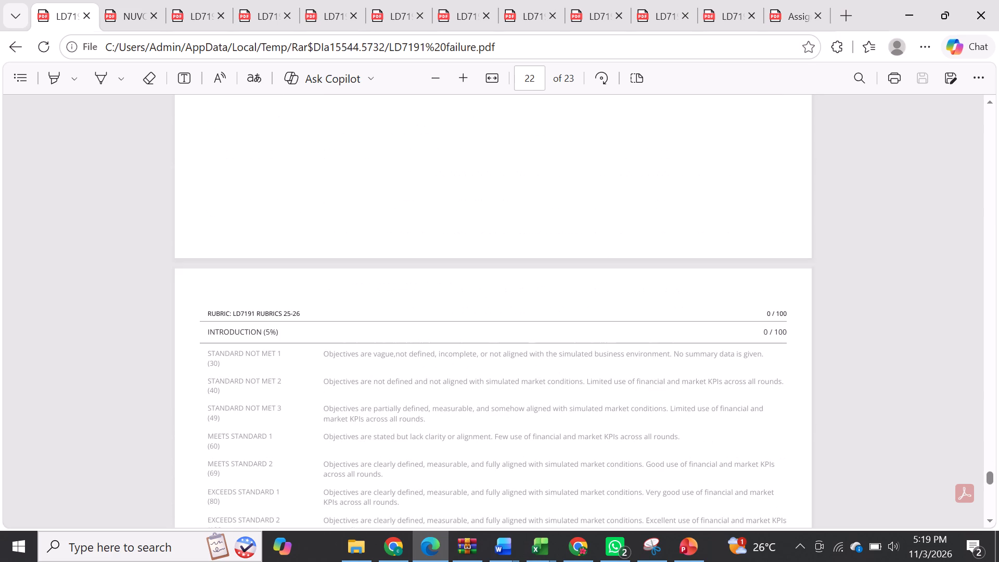
pyautogui.scroll(7, 575, 437)
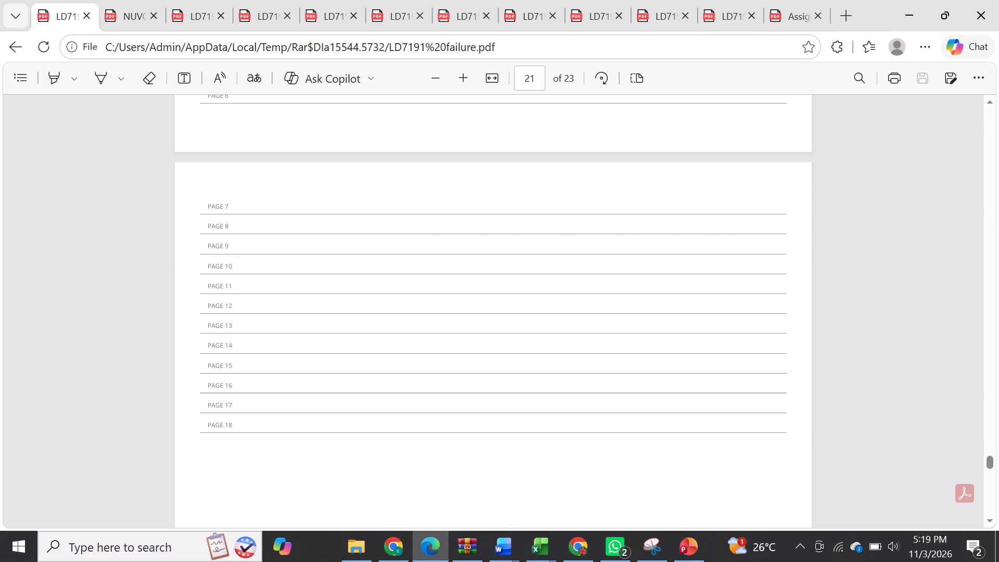
pyautogui.scroll(1, 575, 437)
# Switch to the LD7191 feedback PDF and examine its Marketing Strategy and Operation Strategy sections.
pyautogui.click(185, 0)
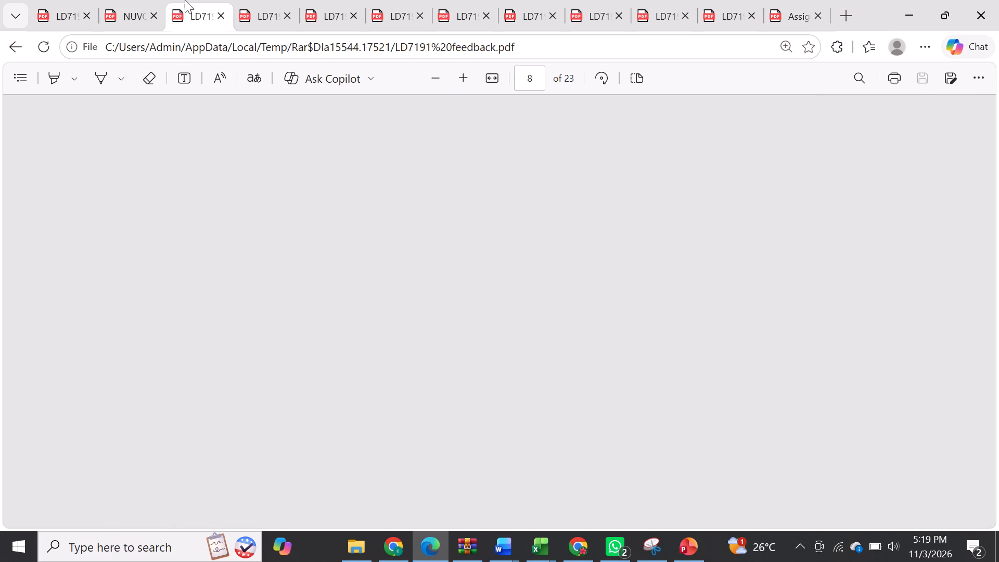
pyautogui.scroll(-4, 389, 333)
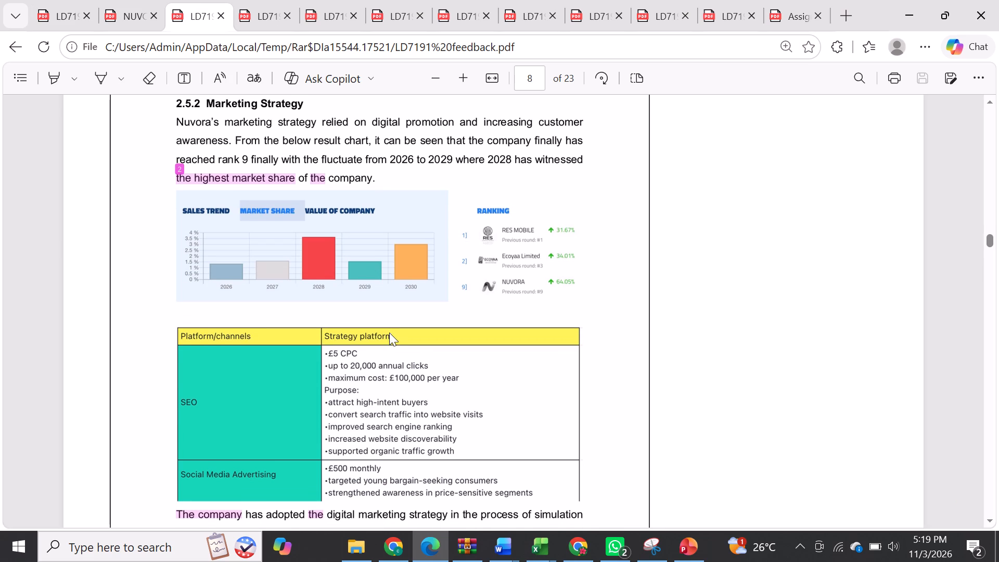
pyautogui.scroll(-8, 389, 333)
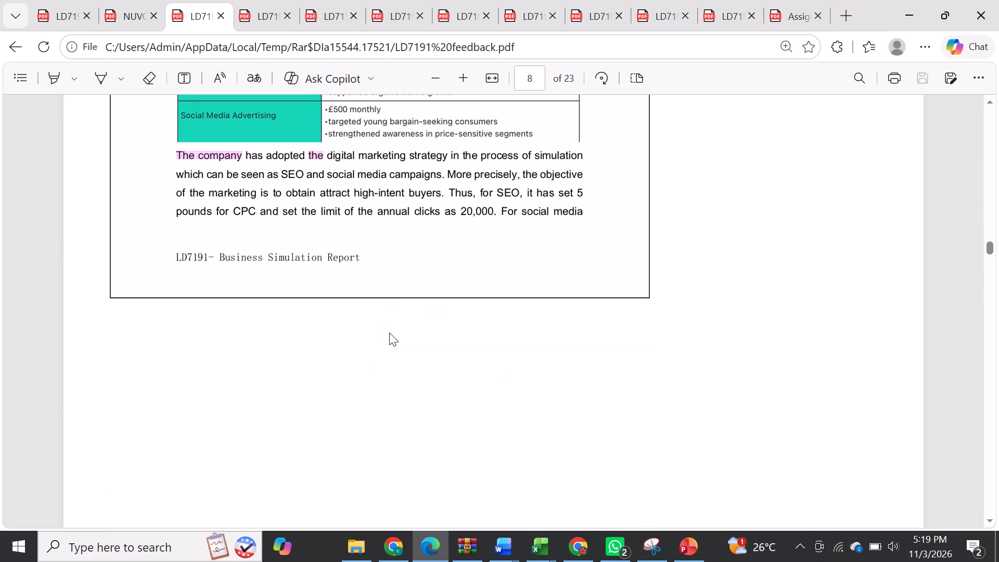
pyautogui.scroll(-6, 389, 333)
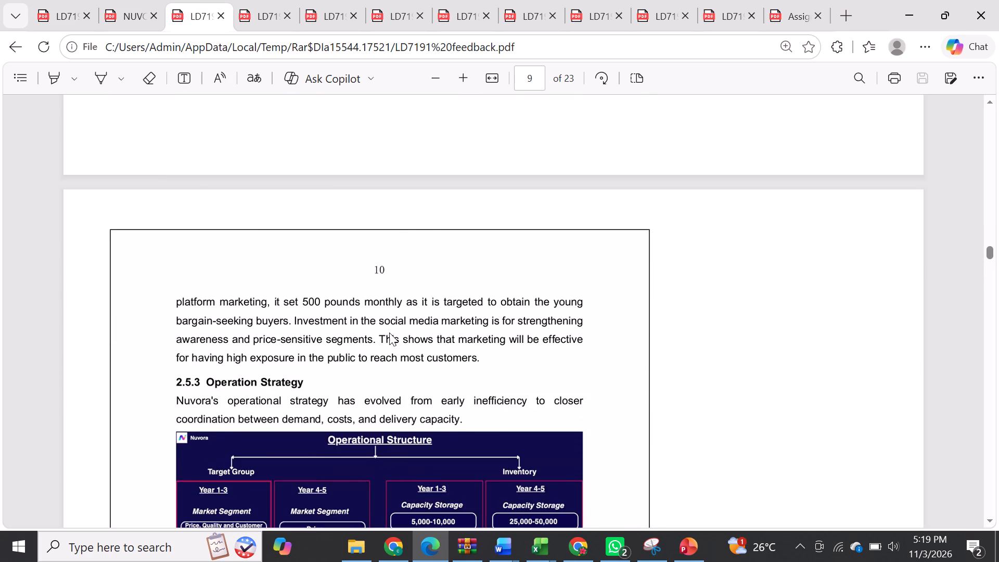
pyautogui.scroll(-1, 389, 333)
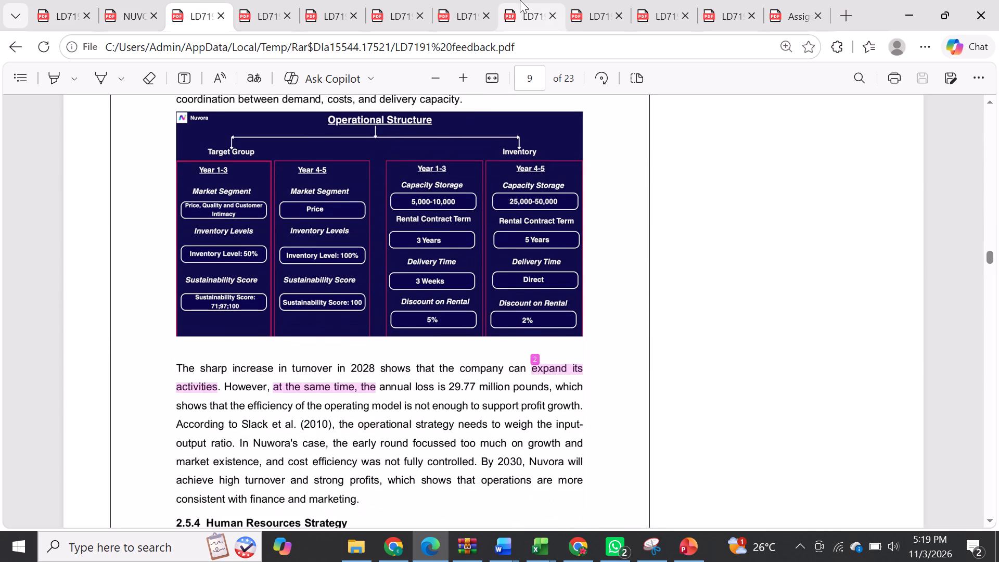
# Switch to the LD7191 Operations Management PDF and look through its opening slides up to the changing business environment table on page 8.
pyautogui.click(522, 0)
pyautogui.scroll(1, 483, 209)
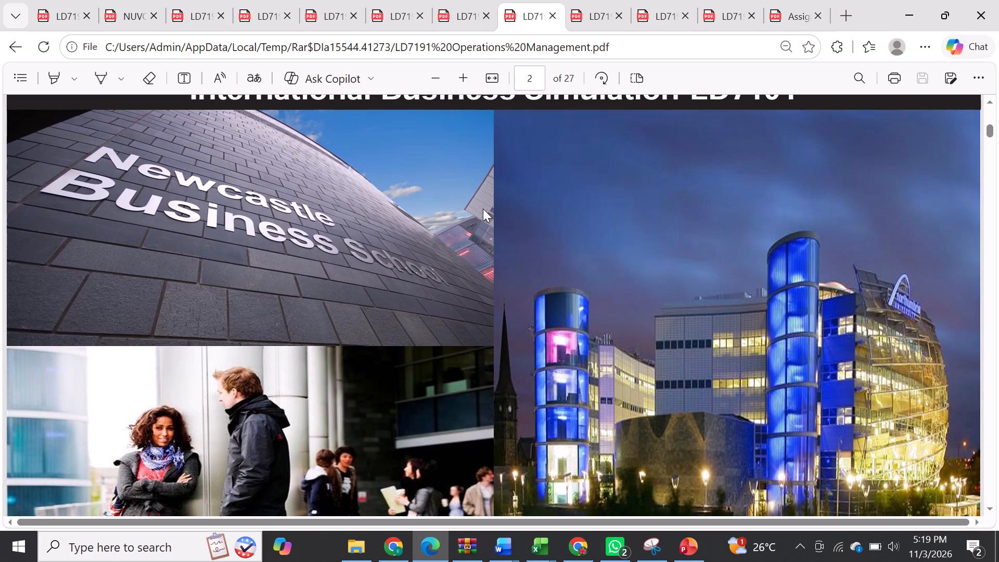
pyautogui.scroll(4, 483, 209)
pyautogui.scroll(-3, 483, 209)
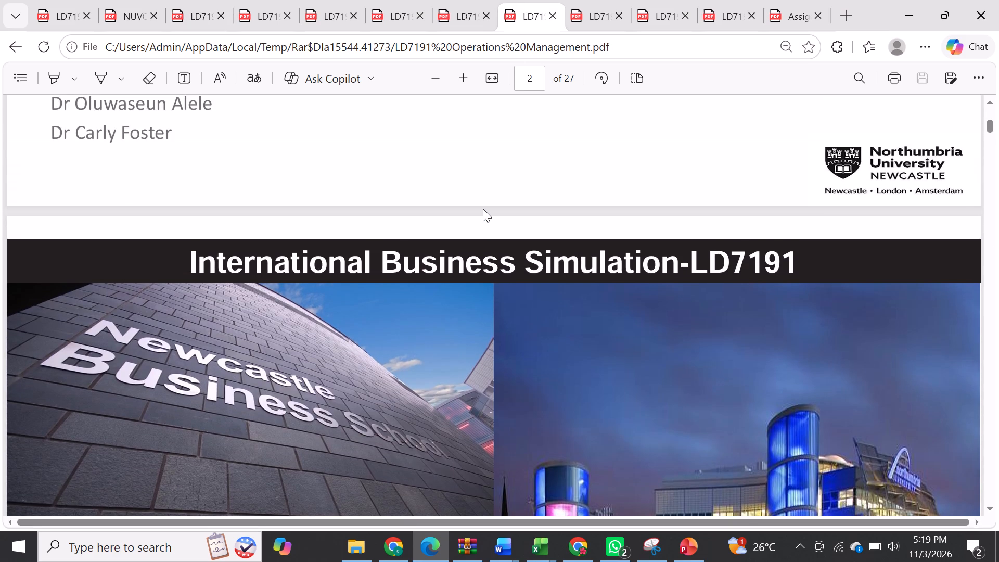
pyautogui.scroll(-6, 483, 209)
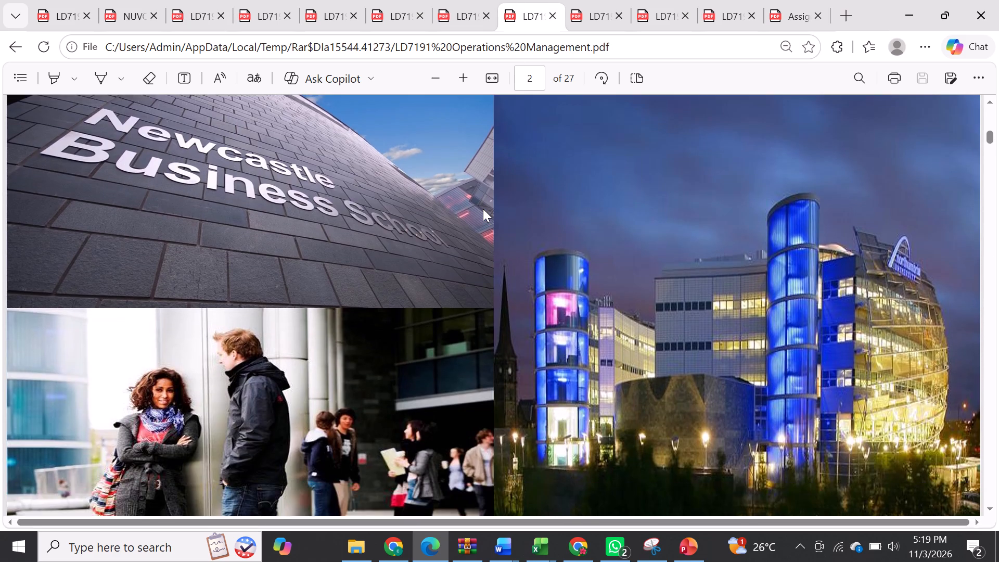
pyautogui.scroll(-12, 483, 209)
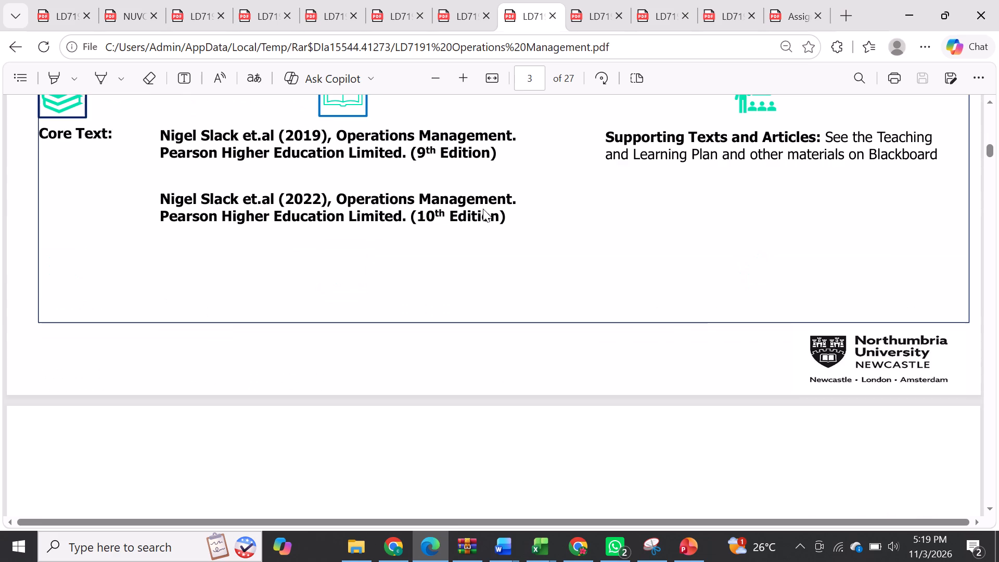
pyautogui.scroll(-16, 483, 209)
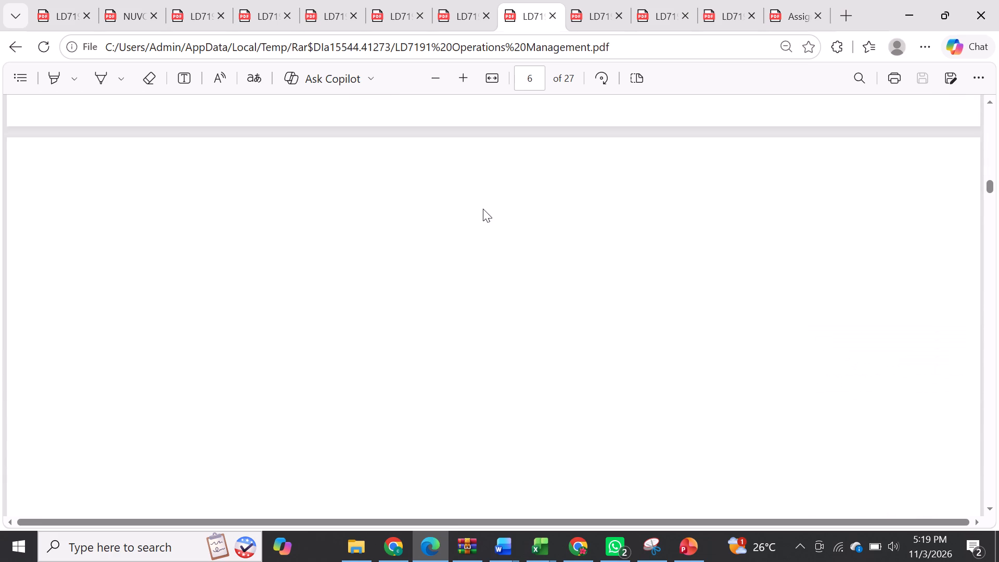
pyautogui.scroll(-2, 483, 209)
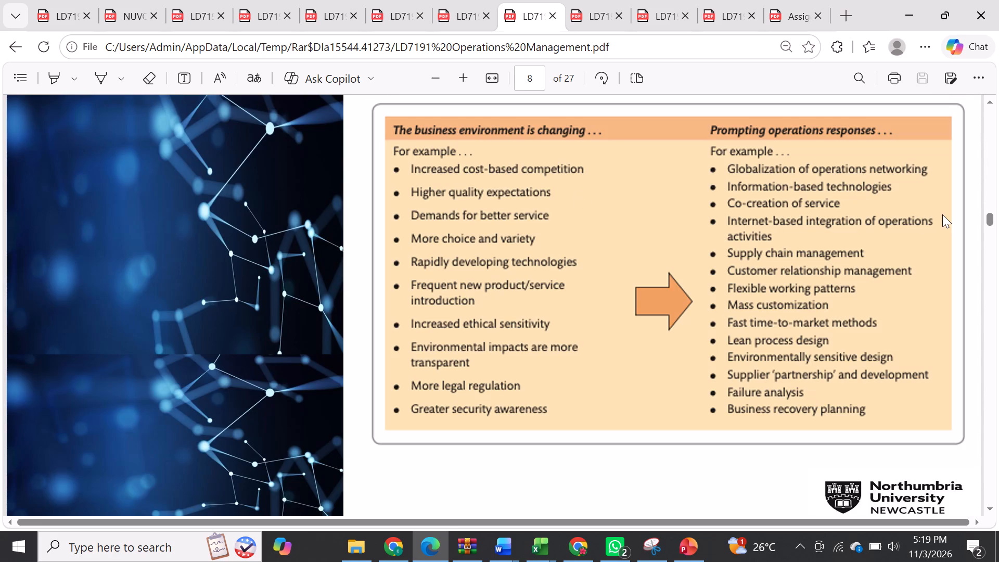
# Read the Operations Strategy slide on page 9, covering the resource-based view of the firm.
pyautogui.moveTo(987, 221); pyautogui.dragTo(987, 221)
pyautogui.moveTo(987, 221); pyautogui.dragTo(989, 238)
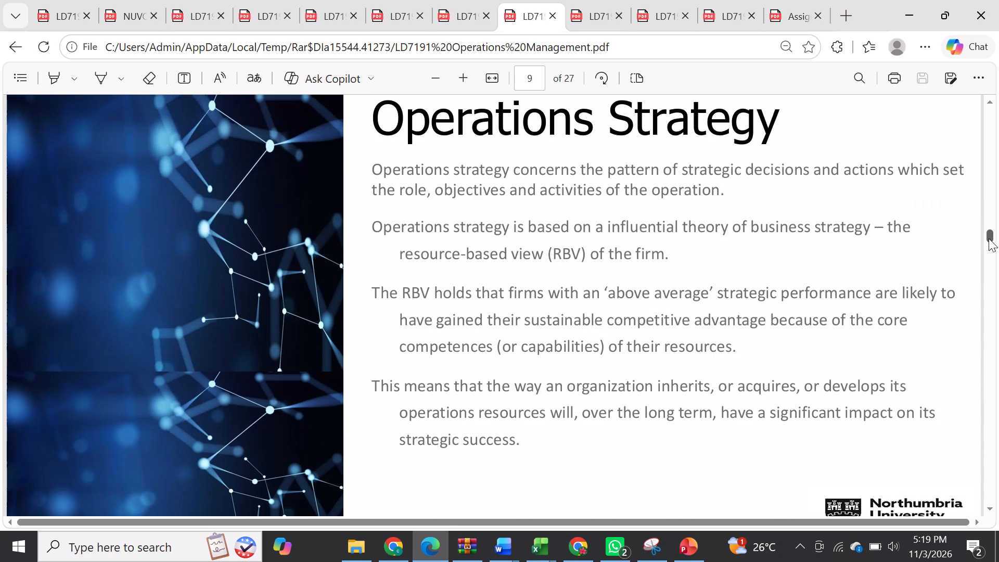
pyautogui.moveTo(989, 238); pyautogui.dragTo(989, 236)
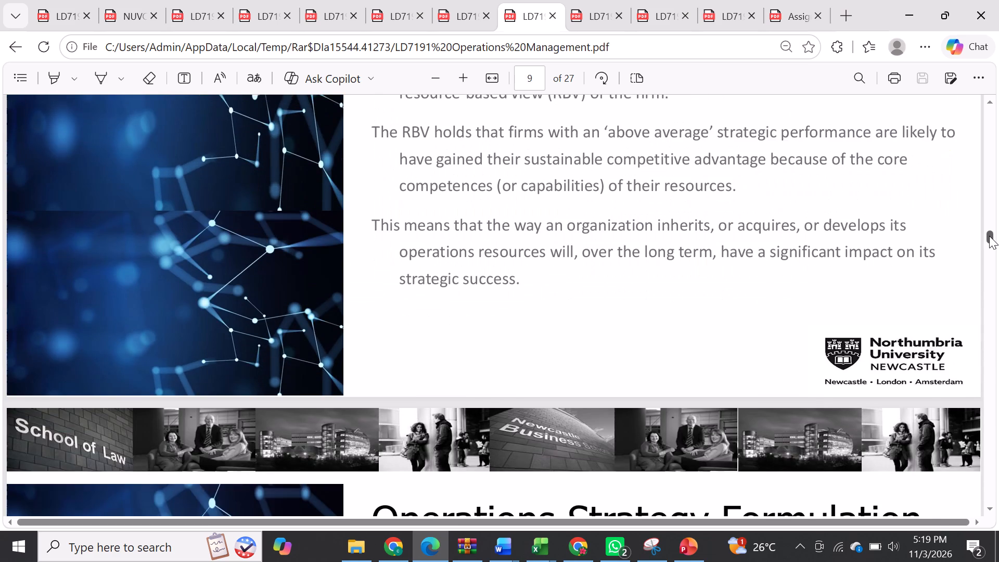
pyautogui.scroll(2, 544, 160)
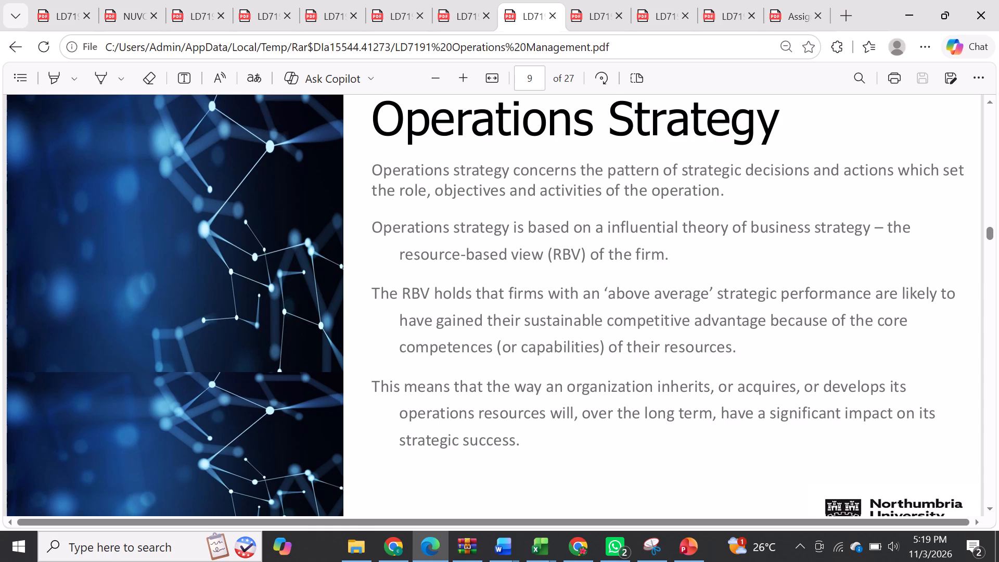
# Go back through the Business Operations slide on page 7 and examine the operations function relationships diagram on page 6.
pyautogui.press('Up')
pyautogui.press('Up')
pyautogui.press('Up')
pyautogui.press('Up')
pyautogui.press('Up')
pyautogui.press('Up')
pyautogui.press('Up')
pyautogui.press('Up')
pyautogui.press('Up')
pyautogui.press('Up')
pyautogui.press('Up')
pyautogui.press('Up')
pyautogui.press('Up')
pyautogui.press('Up')
pyautogui.press('Up')
pyautogui.press('Up')
pyautogui.press('Up')
pyautogui.press('Up')
pyautogui.press('Up')
pyautogui.press('Up')
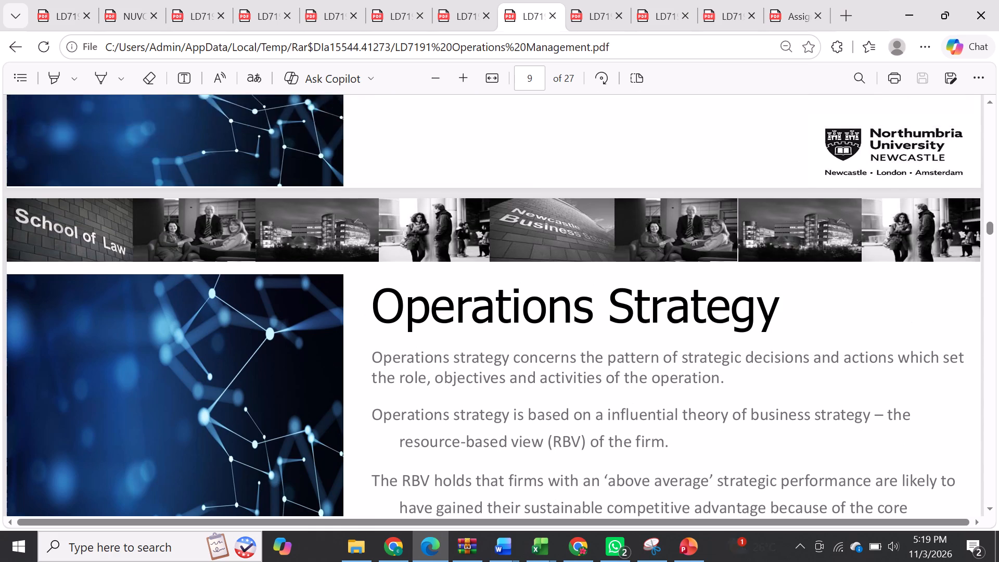
pyautogui.press('Up')
pyautogui.press('Up')
pyautogui.press('Up')
pyautogui.press('Up')
pyautogui.press('Up')
pyautogui.press('Up')
pyautogui.press('Up')
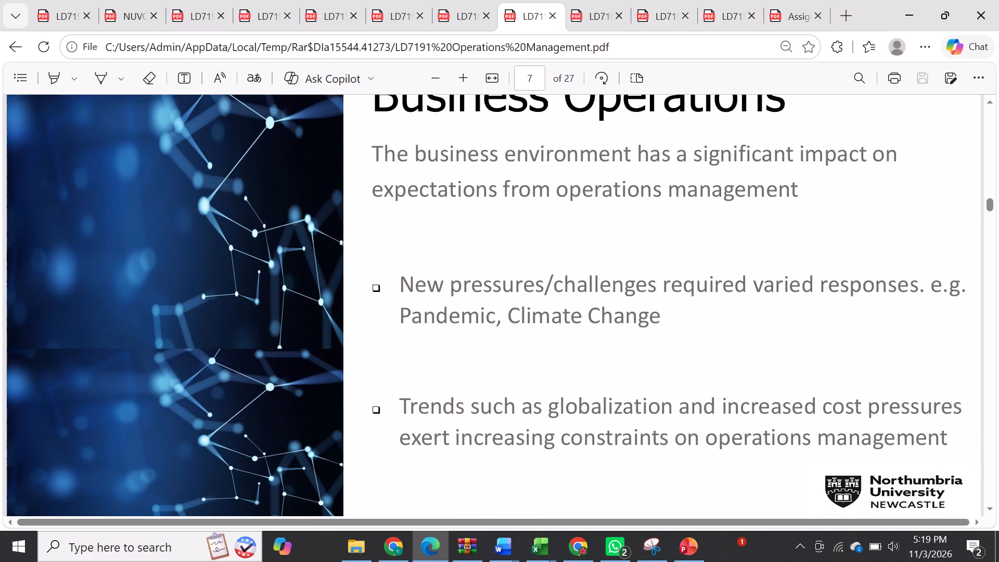
pyautogui.press('Up')
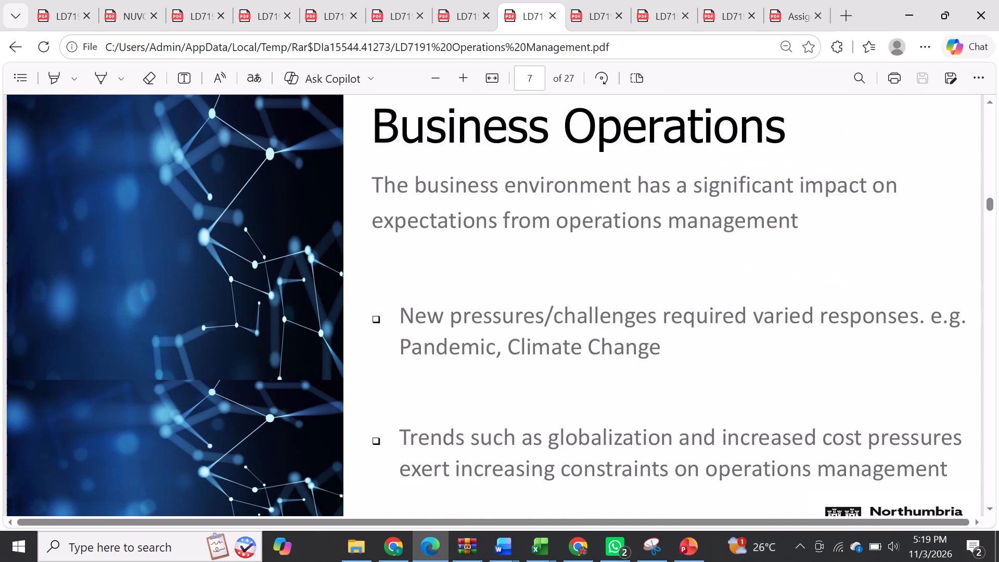
pyautogui.press('Up')
pyautogui.press('Up')
pyautogui.press('Up')
pyautogui.press('Up')
pyautogui.press('Up')
pyautogui.press('Up')
pyautogui.press('Up')
pyautogui.press('Up')
pyautogui.press('Up')
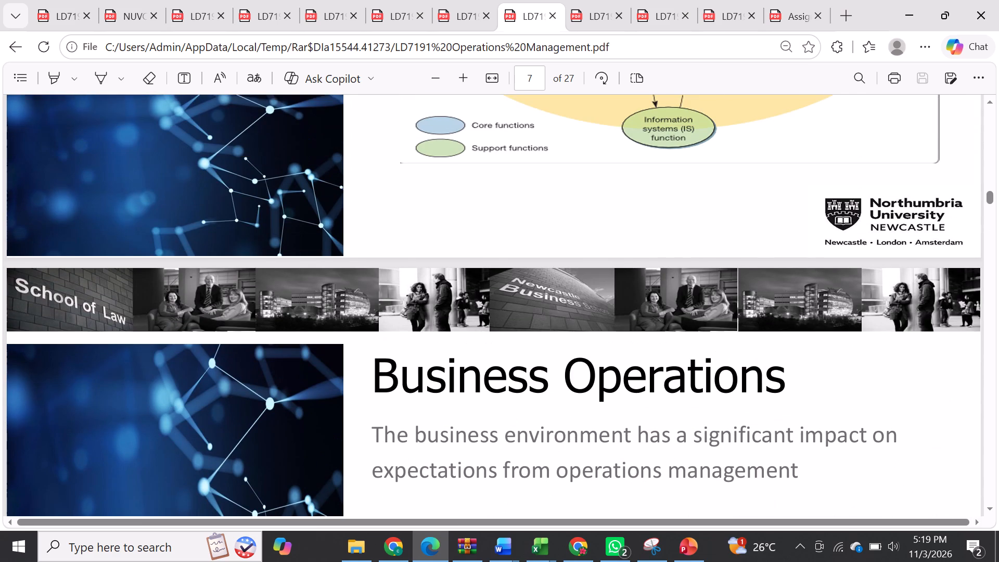
pyautogui.press('Up')
pyautogui.press('Up')
pyautogui.press('Up')
pyautogui.press('Up')
pyautogui.press('Up')
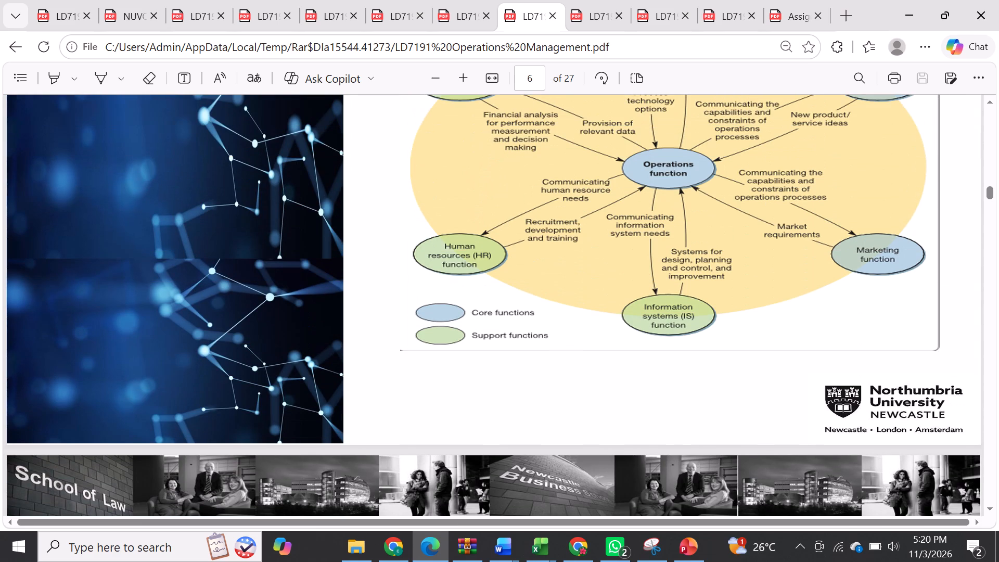
pyautogui.press('Up')
pyautogui.press('Up')
pyautogui.press('Up')
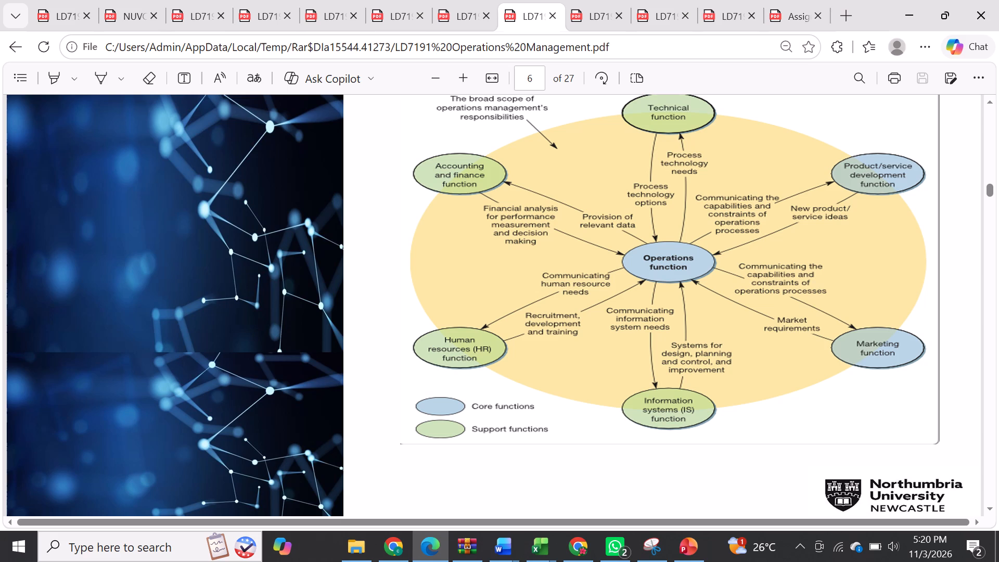
pyautogui.press('Up')
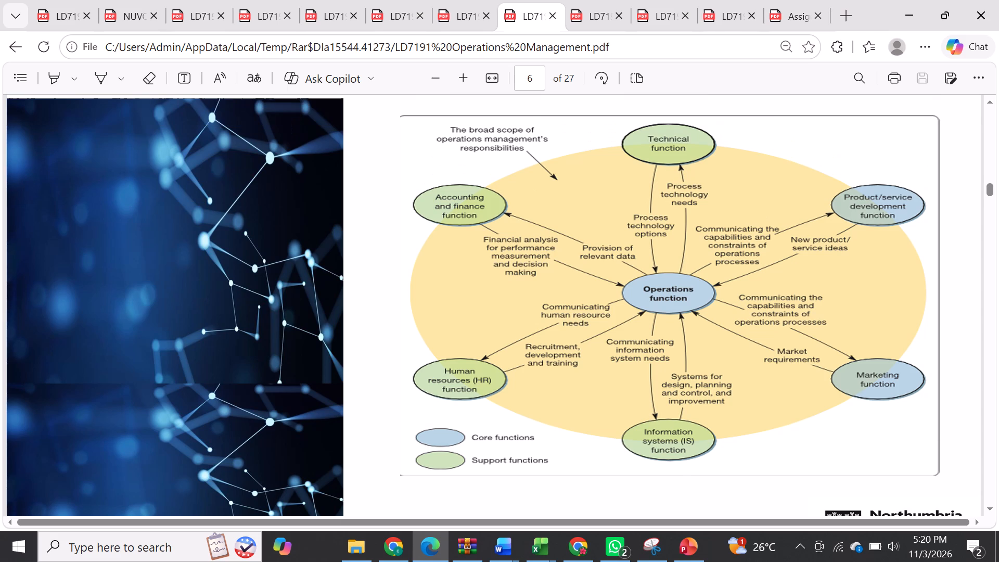
pyautogui.press('Up')
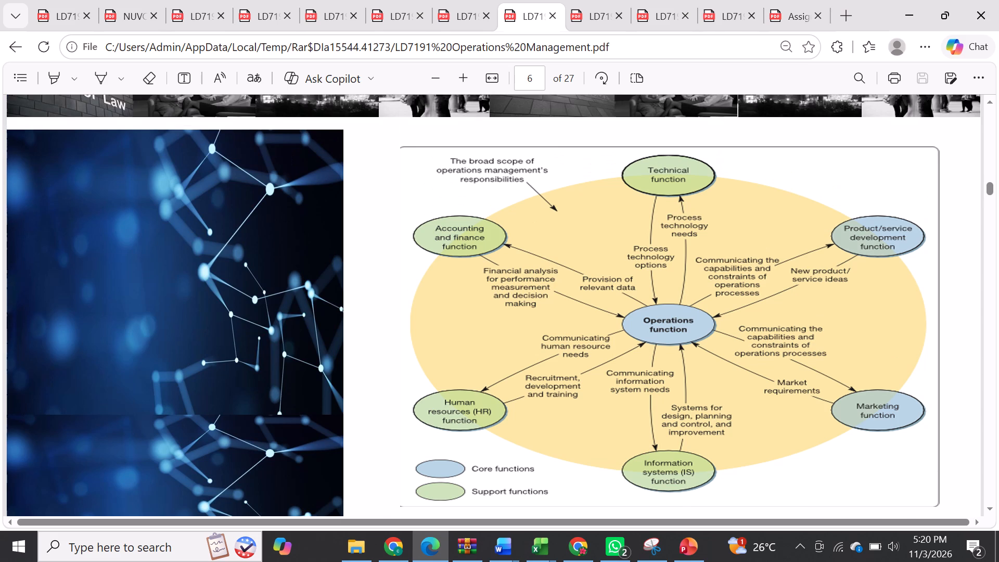
# Move ahead to the Operations Strategy – Biz Game slide on page 11 and read its internal targets for inventory age and sustainability score.
pyautogui.press('Down')
pyautogui.press('Down')
pyautogui.press('Down')
pyautogui.press('Down')
pyautogui.press('Down')
pyautogui.press('Down')
pyautogui.press('Down')
pyautogui.press('Down')
pyautogui.press('Down')
pyautogui.press('Down')
pyautogui.press('Down')
pyautogui.press('Down')
pyautogui.press('Down')
pyautogui.press('Down')
pyautogui.press('Down')
pyautogui.press('Down')
pyautogui.press('Down')
pyautogui.press('Down')
pyautogui.press('Down')
pyautogui.press('Down')
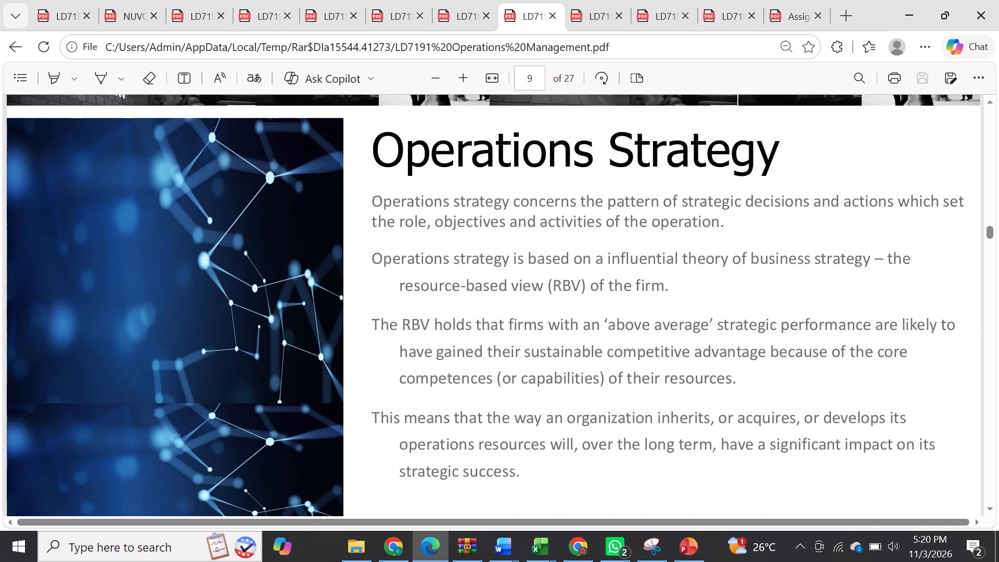
pyautogui.press('Down')
pyautogui.press('Down')
pyautogui.press('Down')
pyautogui.press('Down')
pyautogui.press('Down')
pyautogui.press('Down')
pyautogui.press('Down')
pyautogui.press('Down')
pyautogui.press('Down')
pyautogui.press('Down')
pyautogui.press('Down')
pyautogui.press('Down')
pyautogui.press('Down')
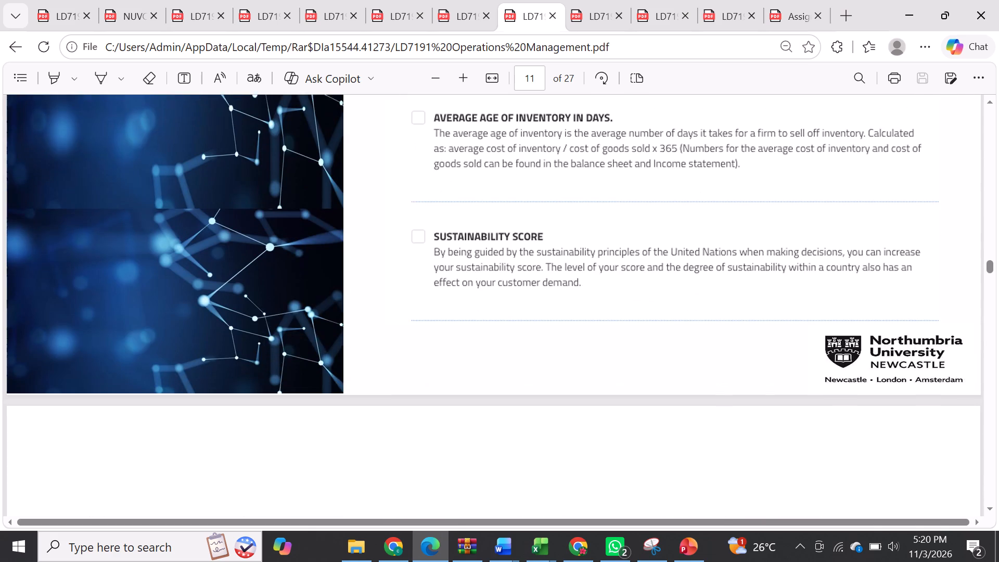
pyautogui.press('Up')
pyautogui.press('Up')
pyautogui.press('Up')
pyautogui.press('Up')
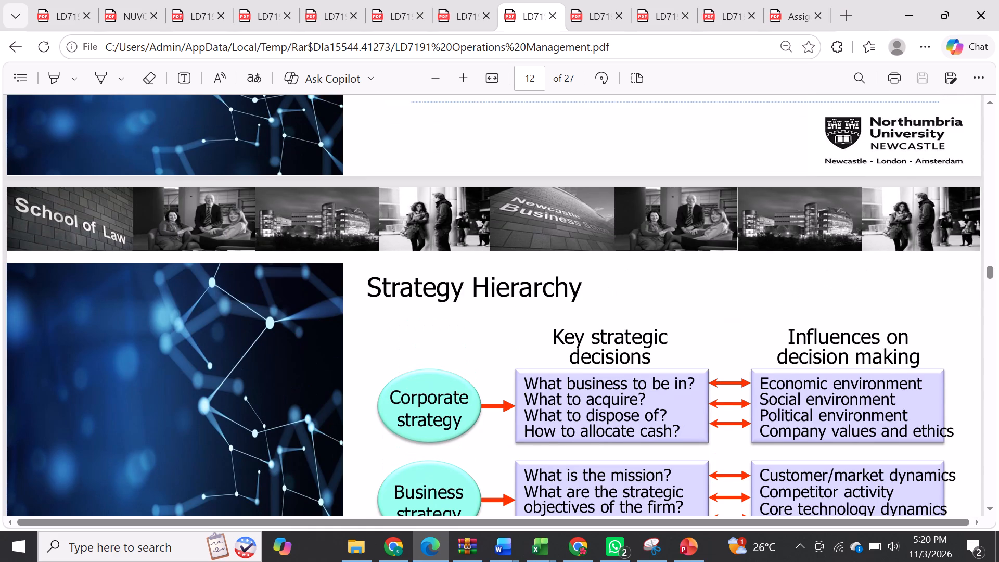
pyautogui.press('Up')
pyautogui.press('Up')
pyautogui.press('Up')
pyautogui.press('Up')
pyautogui.press('Up')
pyautogui.press('Up')
pyautogui.press('Up')
pyautogui.press('Up')
pyautogui.press('Up')
pyautogui.press('Up')
pyautogui.press('Up')
pyautogui.press('Up')
pyautogui.press('Up')
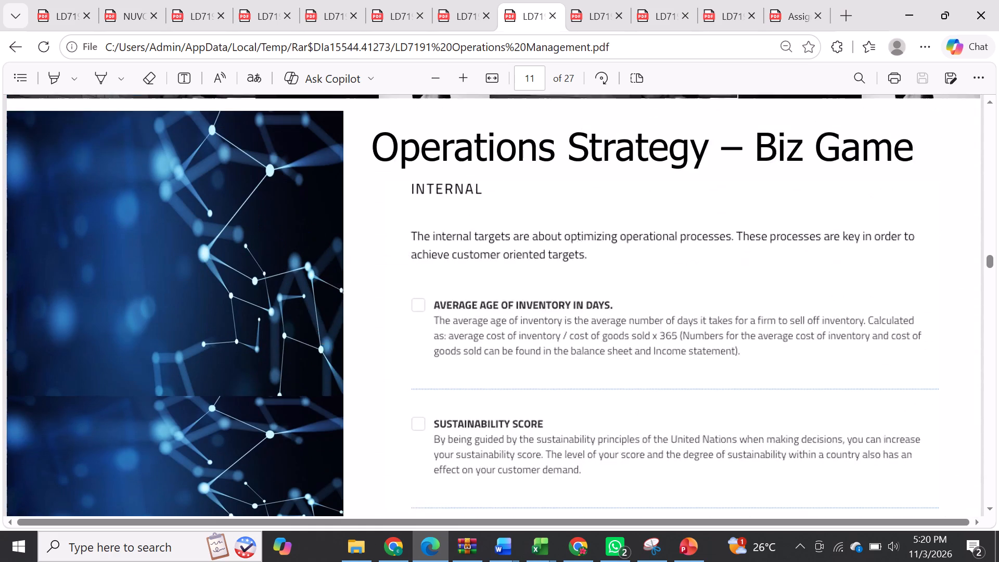
pyautogui.press('Up')
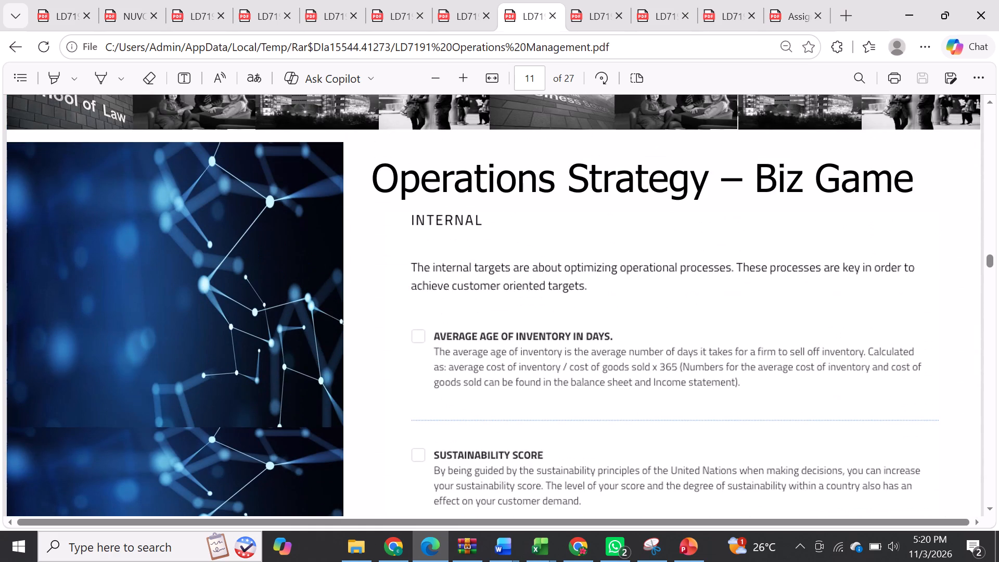
pyautogui.press('Down')
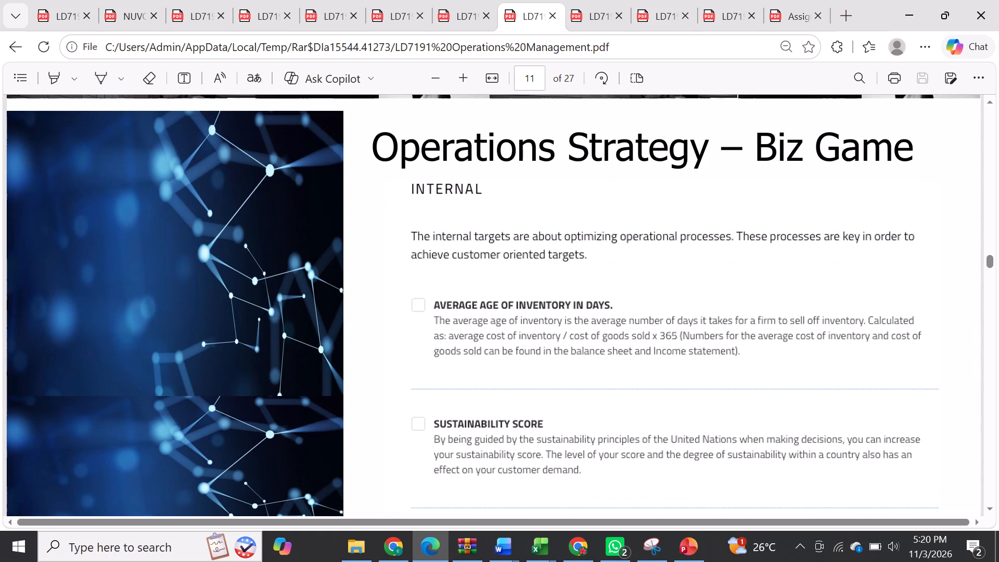
# Examine the Strategy Hierarchy slide on page 12, covering corporate, business and functional strategy decisions and their influences.
pyautogui.press('Down')
pyautogui.press('Down')
pyautogui.press('Down')
pyautogui.press('Down')
pyautogui.press('Down')
pyautogui.press('Down')
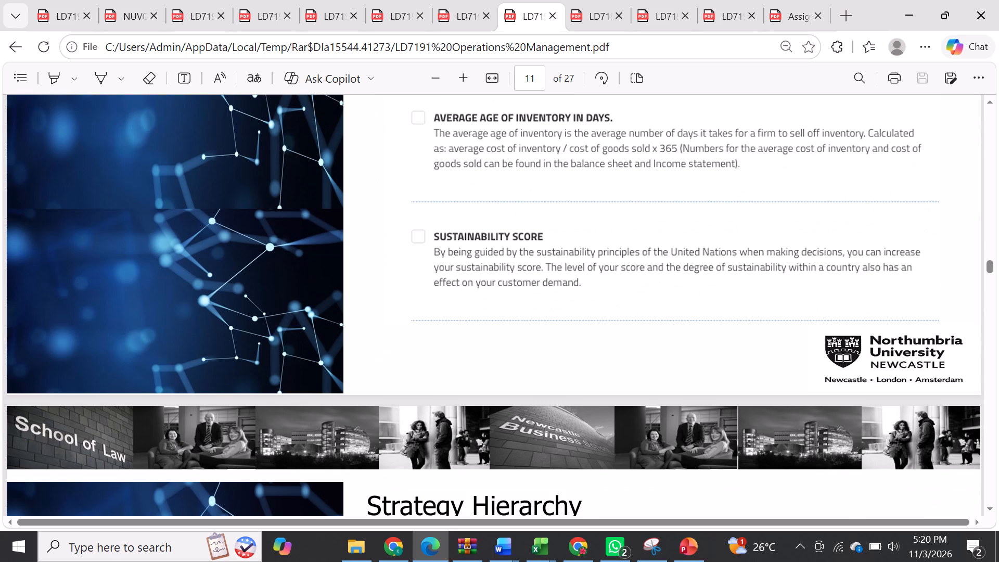
pyautogui.press('Down')
pyautogui.press('Down')
pyautogui.press('Down')
pyautogui.press('Down')
pyautogui.press('Down')
pyautogui.press('Down')
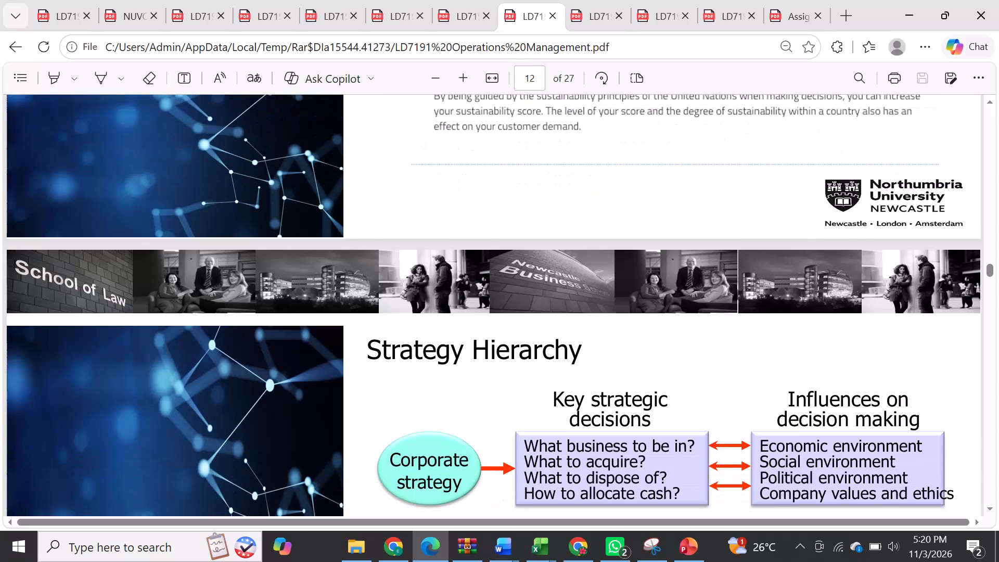
pyautogui.press('Down')
pyautogui.press('Down')
pyautogui.press('Down')
pyautogui.press('Down')
pyautogui.press('Down')
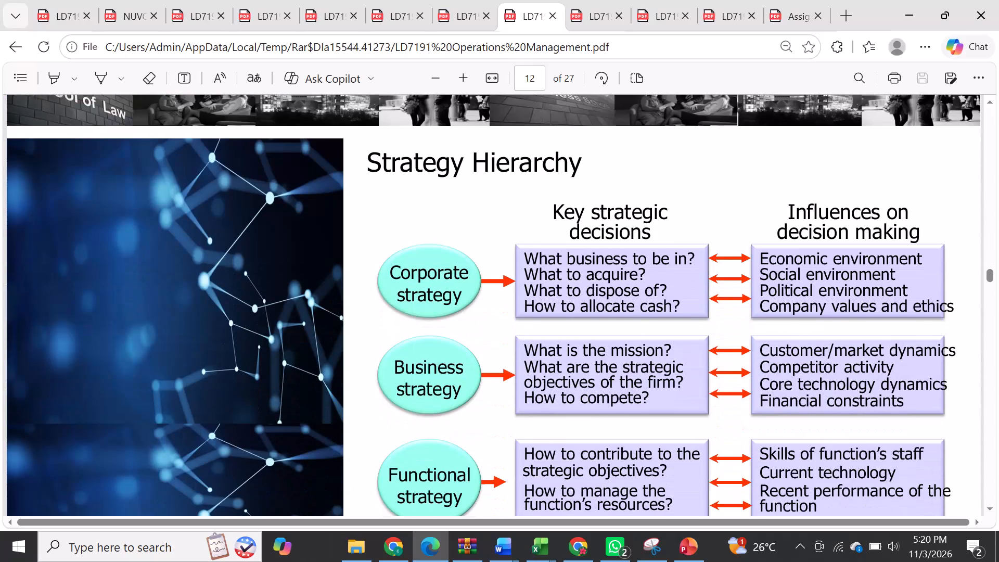
# Review the functional strategy level of the Strategy Hierarchy slide on page 12, including its decisions and influences.
pyautogui.press('Down')
pyautogui.press('Down')
pyautogui.press('Down')
pyautogui.press('Down')
pyautogui.press('Down')
pyautogui.press('Down')
pyautogui.press('Down')
pyautogui.press('Down')
pyautogui.press('Down')
pyautogui.press('Down')
pyautogui.press('Down')
pyautogui.press('Down')
pyautogui.press('Down')
pyautogui.press('Down')
pyautogui.press('Down')
pyautogui.press('Down')
pyautogui.press('Down')
pyautogui.press('Down')
pyautogui.press('Down')
pyautogui.press('Down')
pyautogui.press('Down')
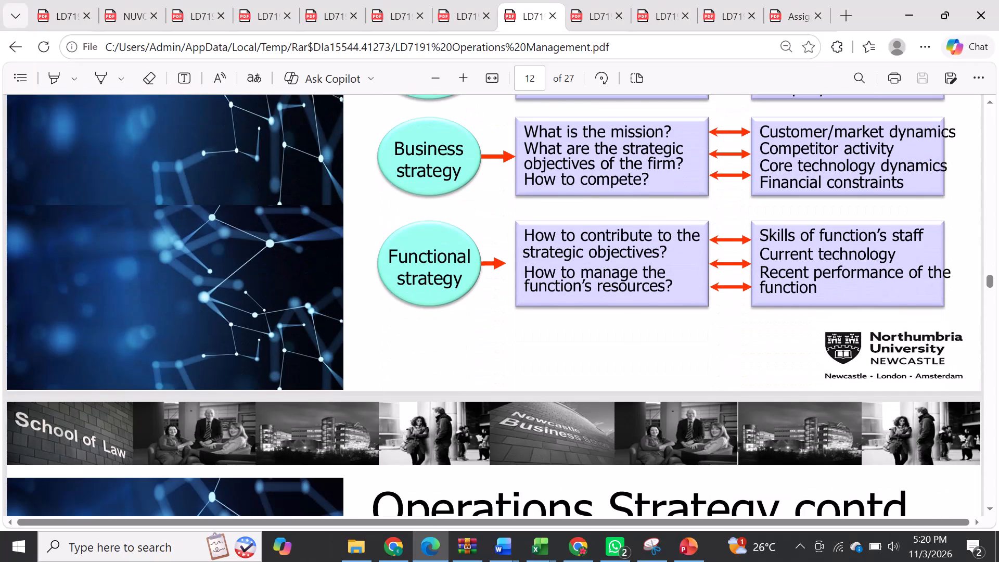
# Read the continued Operations Strategy slide on page 13, covering top-down and bottom-up strategy and the role of operations.
pyautogui.press('Down')
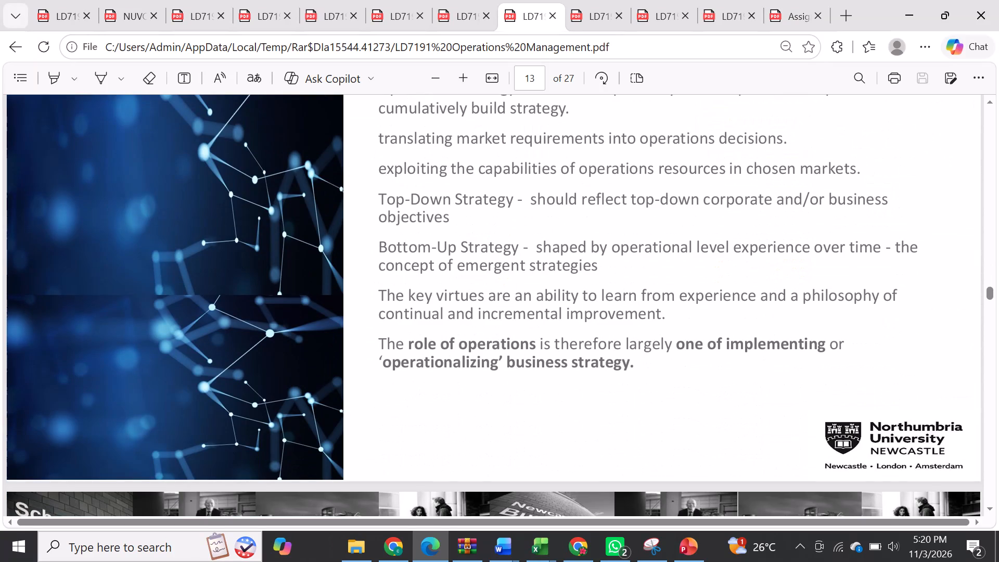
pyautogui.press('Down')
pyautogui.press('Down')
pyautogui.press('Down')
pyautogui.press('Down')
pyautogui.press('Down')
pyautogui.press('Down')
pyautogui.press('Down')
pyautogui.press('Down')
pyautogui.press('Down')
pyautogui.press('Down')
pyautogui.press('Down')
pyautogui.press('Down')
pyautogui.press('Down')
pyautogui.press('Down')
pyautogui.press('Down')
pyautogui.press('Down')
pyautogui.press('Down')
pyautogui.press('Down')
pyautogui.press('Down')
pyautogui.press('Down')
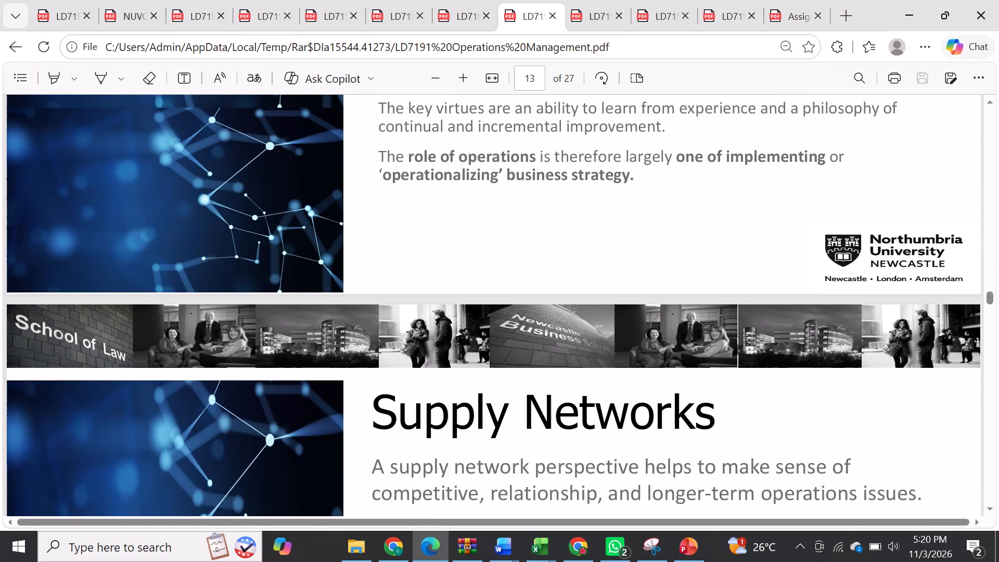
# Move past the Supply Networks slide and look over the logistics service provider options on page 15.
pyautogui.press('Down')
pyautogui.press('Down')
pyautogui.press('Down')
pyautogui.press('Down')
pyautogui.press('Down')
pyautogui.press('Down')
pyautogui.press('Down')
pyautogui.press('Down')
pyautogui.press('Down')
pyautogui.press('Down')
pyautogui.press('Down')
pyautogui.press('Down')
pyautogui.press('Down')
pyautogui.press('Down')
pyautogui.press('Down')
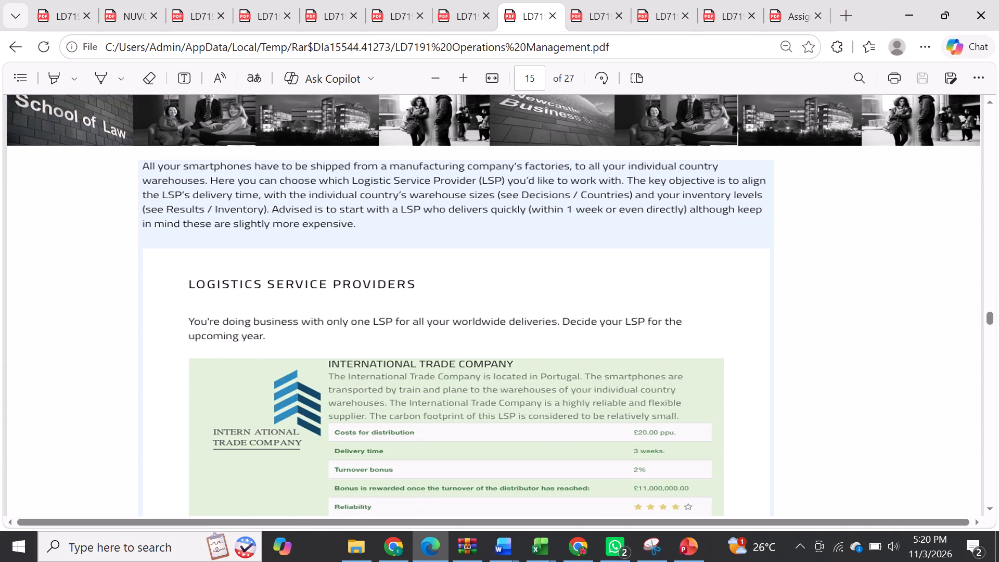
# Skim ahead to page 18 and look at its phone supply chain diagram, from design to selling.
pyautogui.press('Down')
pyautogui.press('Down')
pyautogui.press('Down')
pyautogui.press('Down')
pyautogui.press('Down')
pyautogui.press('Down')
pyautogui.press('Down')
pyautogui.press('Down')
pyautogui.press('Down')
pyautogui.press('Down')
pyautogui.press('Down')
pyautogui.press('Down')
pyautogui.press('Down')
pyautogui.press('Down')
pyautogui.press('Down')
pyautogui.press('Down')
pyautogui.press('Down')
pyautogui.press('Down')
pyautogui.press('Down')
pyautogui.press('Down')
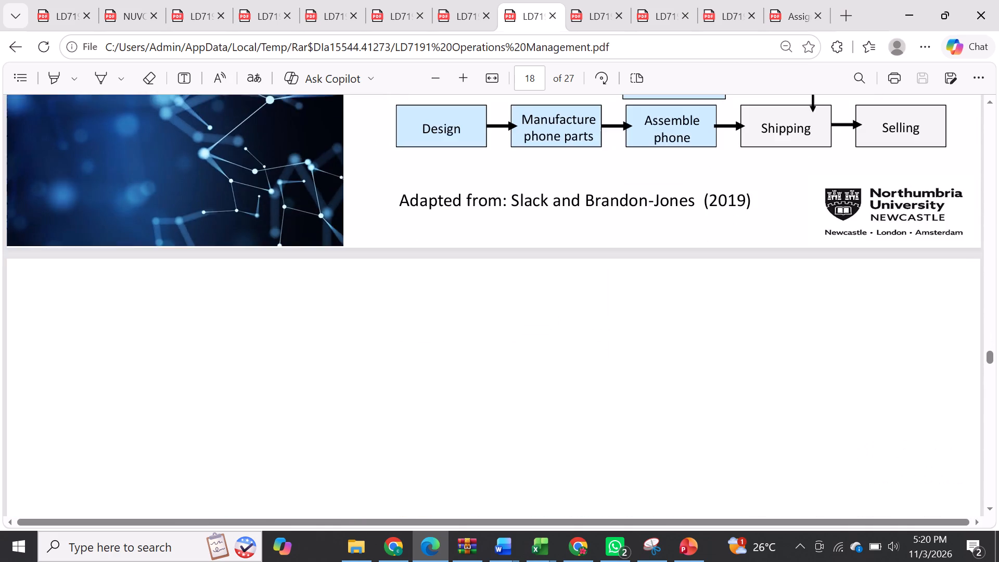
pyautogui.press('Up')
pyautogui.press('Down')
pyautogui.press('Down')
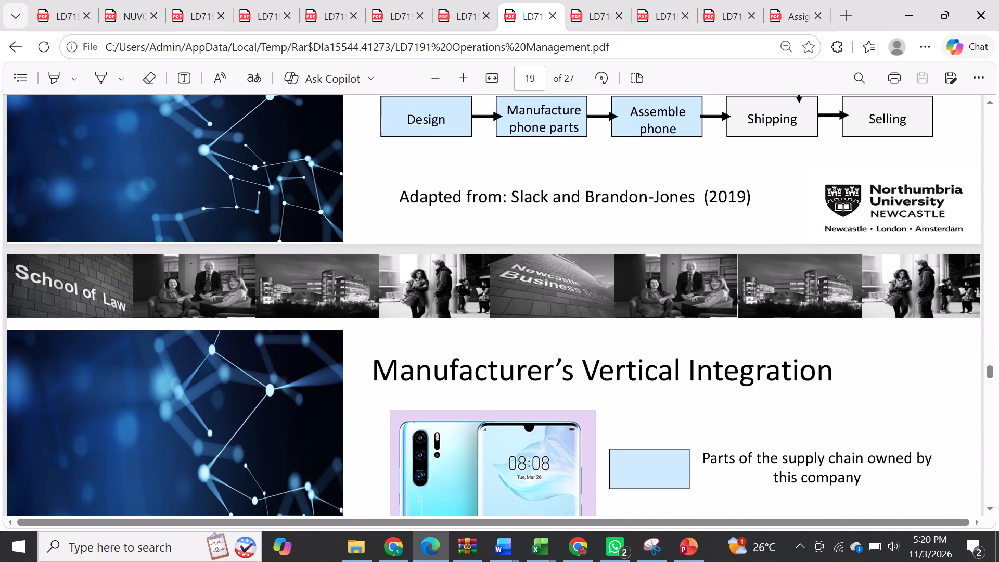
# Examine Huawei's supply chain diagram on the Manufacturer's Vertical Integration slide on page 19.
pyautogui.press('Down')
pyautogui.press('Down')
pyautogui.press('Down')
pyautogui.press('Down')
pyautogui.press('Down')
pyautogui.press('Down')
pyautogui.press('Down')
pyautogui.press('Down')
pyautogui.press('Down')
pyautogui.press('Down')
pyautogui.press('Down')
pyautogui.press('Down')
pyautogui.press('Down')
pyautogui.press('Down')
pyautogui.press('Down')
pyautogui.press('Down')
pyautogui.press('Down')
pyautogui.press('Down')
pyautogui.press('Down')
pyautogui.press('Down')
pyautogui.press('Down')
pyautogui.press('Down')
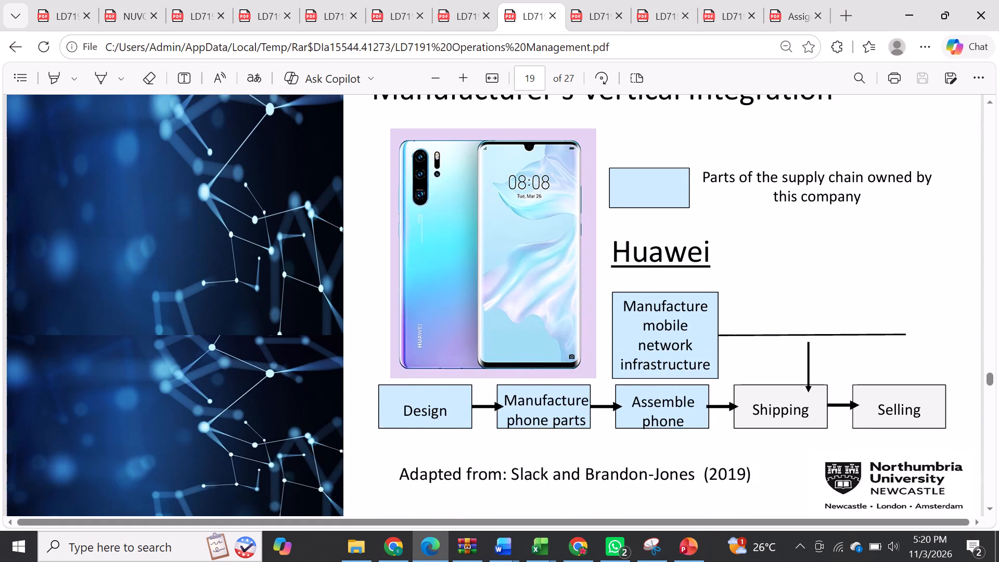
# Skim ahead to page 22 and check its points on reduced risk, lower costs and employment opportunities.
pyautogui.press('Down')
pyautogui.press('Down')
pyautogui.press('Down')
pyautogui.press('Down')
pyautogui.press('Down')
pyautogui.press('Down')
pyautogui.press('Down')
pyautogui.press('Down')
pyautogui.press('Down')
pyautogui.press('Down')
pyautogui.press('Down')
pyautogui.press('Down')
pyautogui.press('Down')
pyautogui.press('Down')
pyautogui.press('Down')
pyautogui.press('Down')
pyautogui.press('Down')
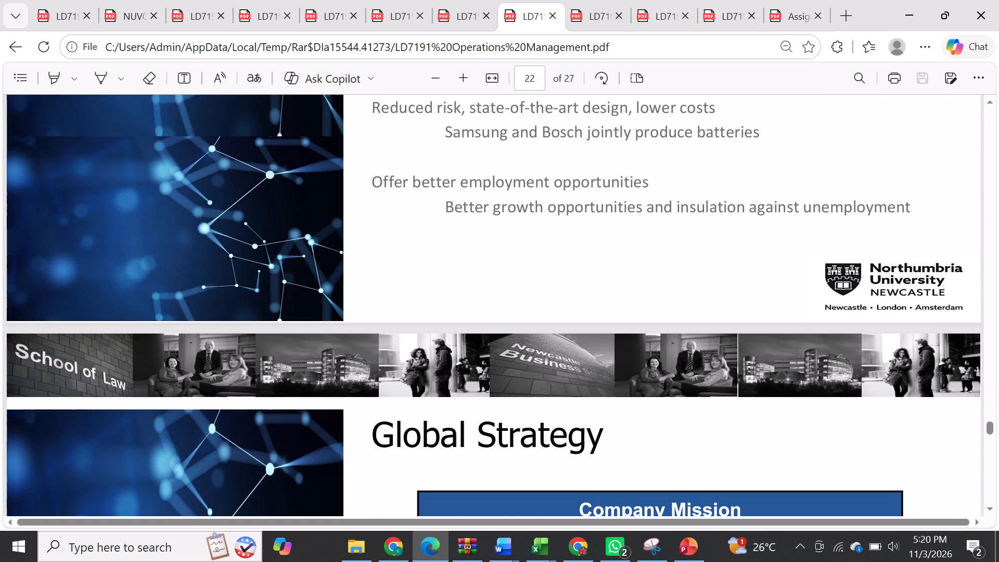
# Read the Global Strategy slide on page 23, covering the company mission, operations management mission and supply-chain management.
pyautogui.press('Down')
pyautogui.press('Down')
pyautogui.press('Down')
pyautogui.press('Down')
pyautogui.press('Down')
pyautogui.press('Down')
pyautogui.press('Down')
pyautogui.press('Down')
pyautogui.press('Down')
pyautogui.press('Down')
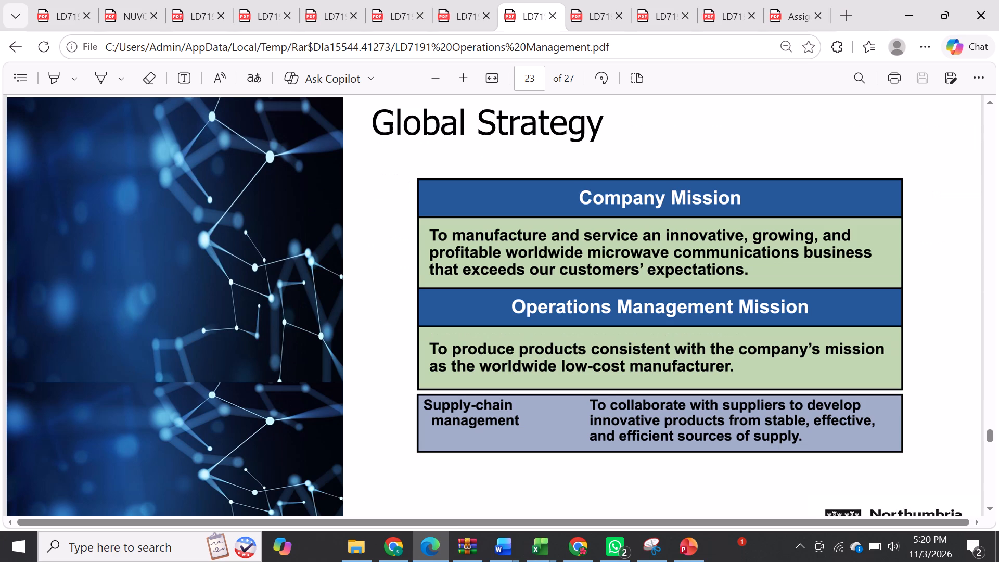
pyautogui.press('Down')
pyautogui.press('Down')
pyautogui.press('Down')
pyautogui.press('Down')
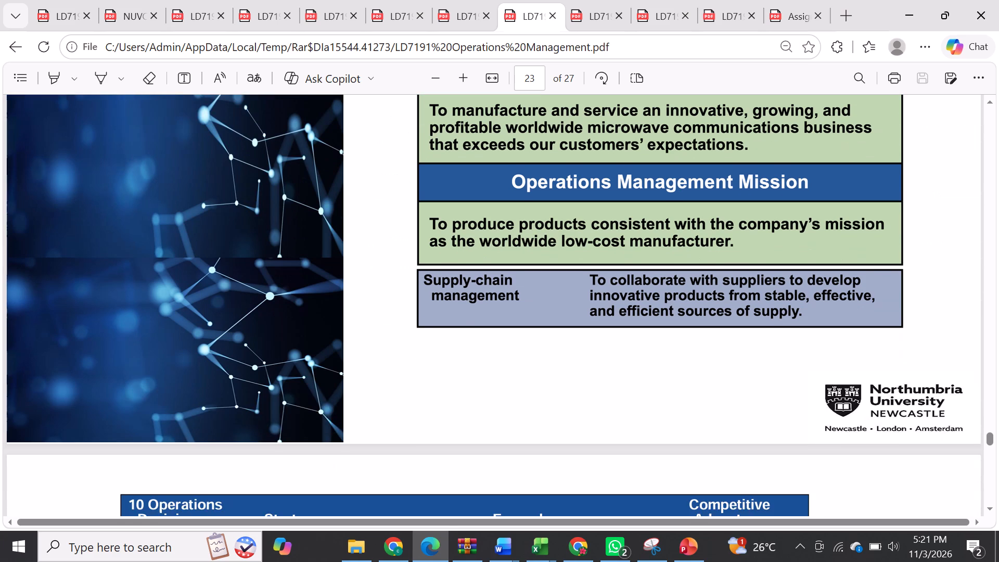
# Study the 10 Operations Decisions chart on page 24, comparing its differentiation, cost leadership and response strategies.
pyautogui.press('Down')
pyautogui.press('Down')
pyautogui.press('Down')
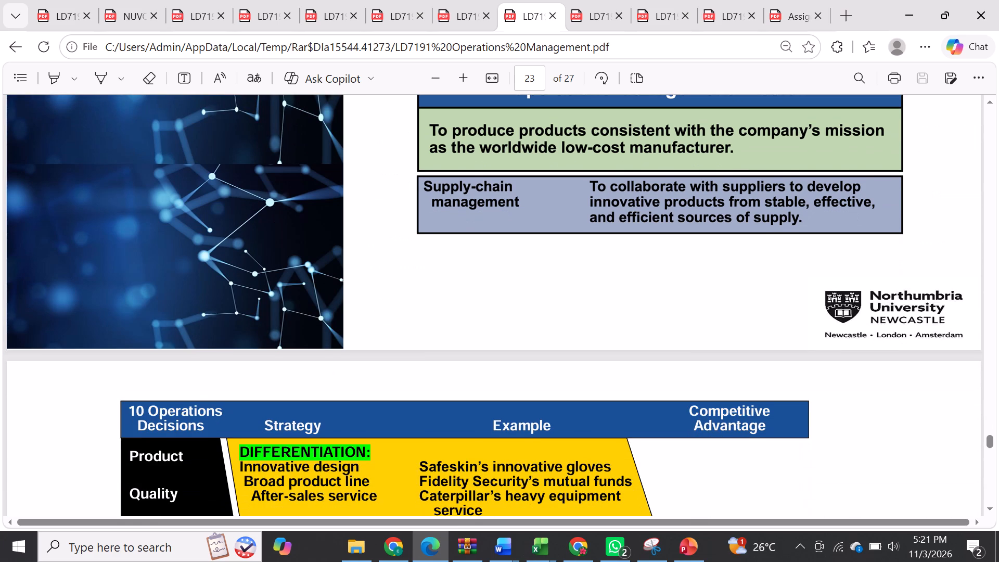
pyautogui.press('Down')
pyautogui.press('Down')
pyautogui.press('Down')
pyautogui.press('Down')
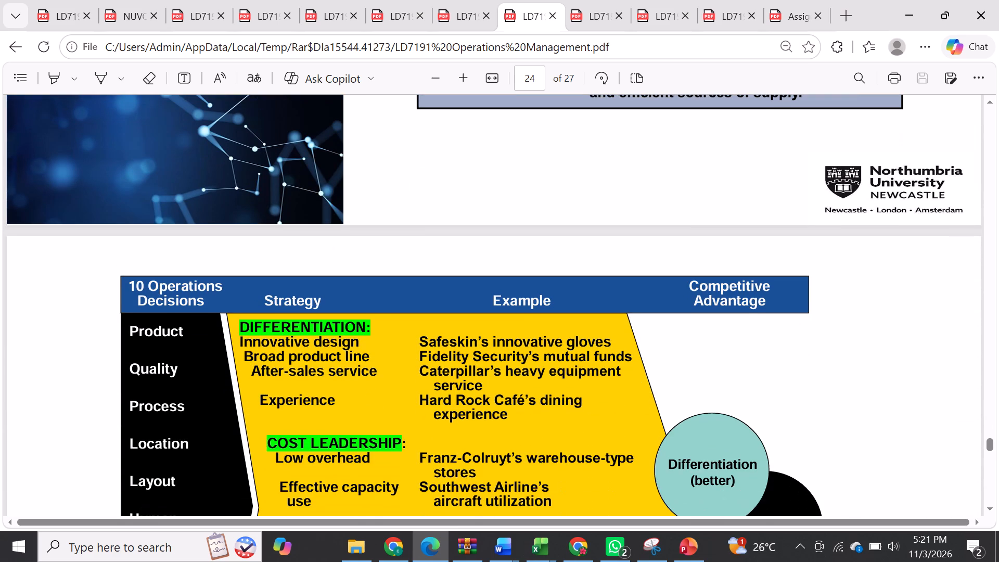
pyautogui.press('Down')
pyautogui.press('Down')
pyautogui.press('Down')
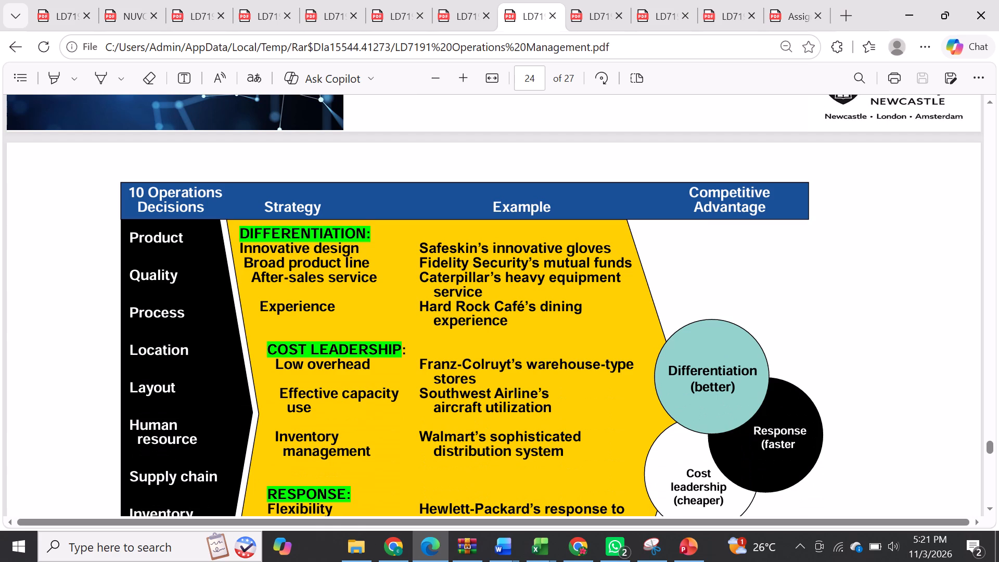
pyautogui.press('Down')
pyautogui.press('Down')
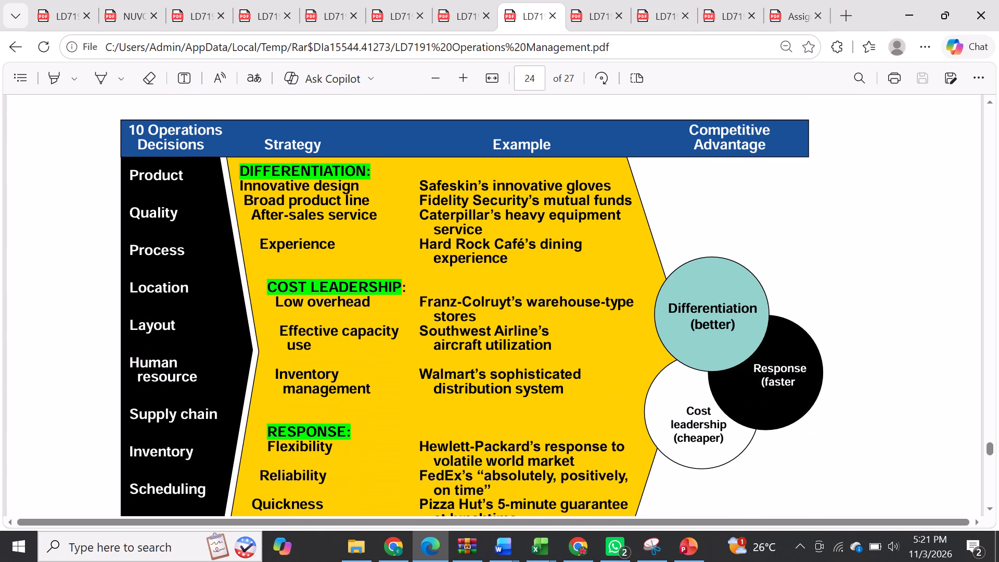
pyautogui.press('Down')
pyautogui.press('Down')
pyautogui.press('Down')
pyautogui.press('Down')
pyautogui.press('Down')
pyautogui.press('Down')
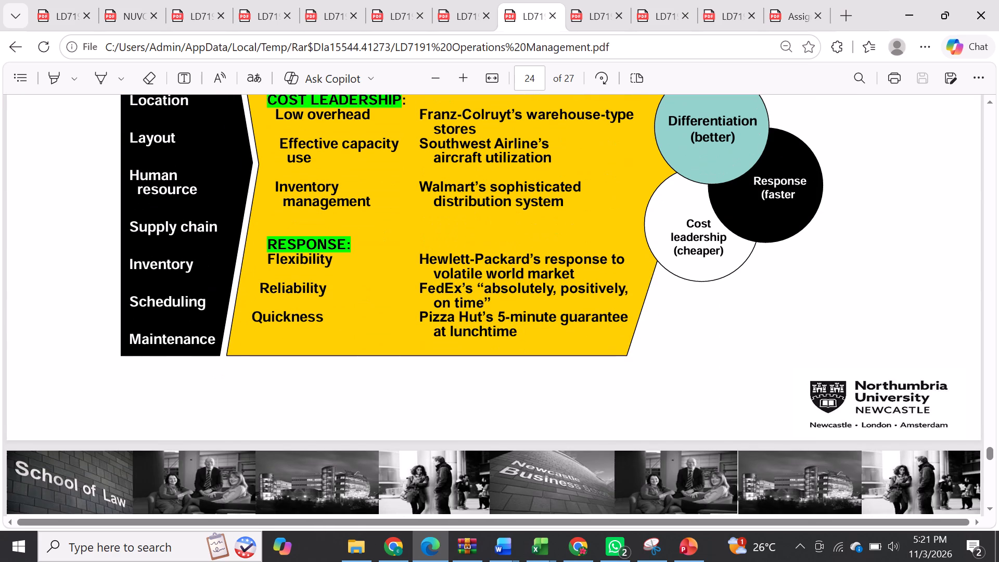
pyautogui.press('Up')
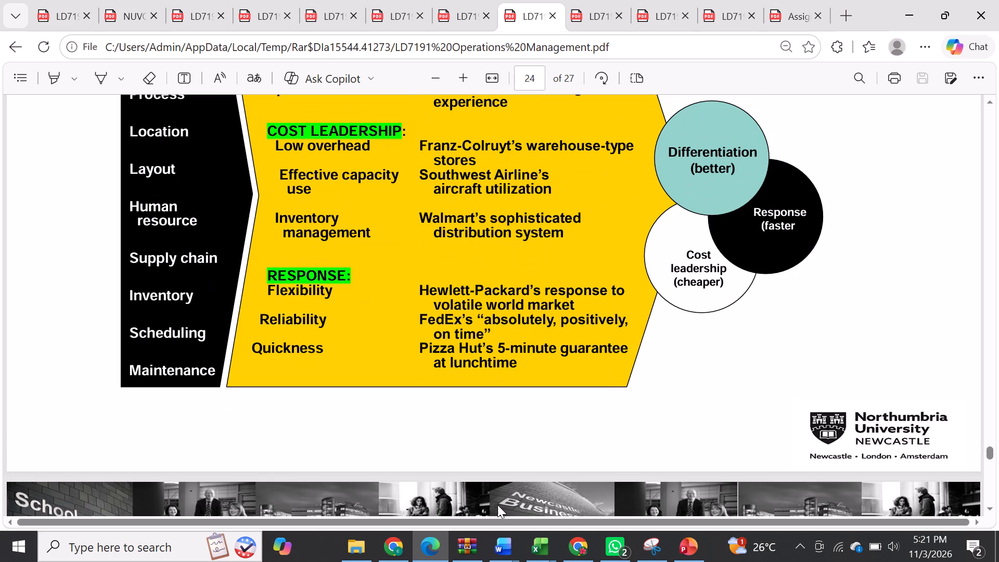
# Switch to Document2 in Word and add "-Cost leadership" after the Growth strategy heading.
pyautogui.click(503, 556)
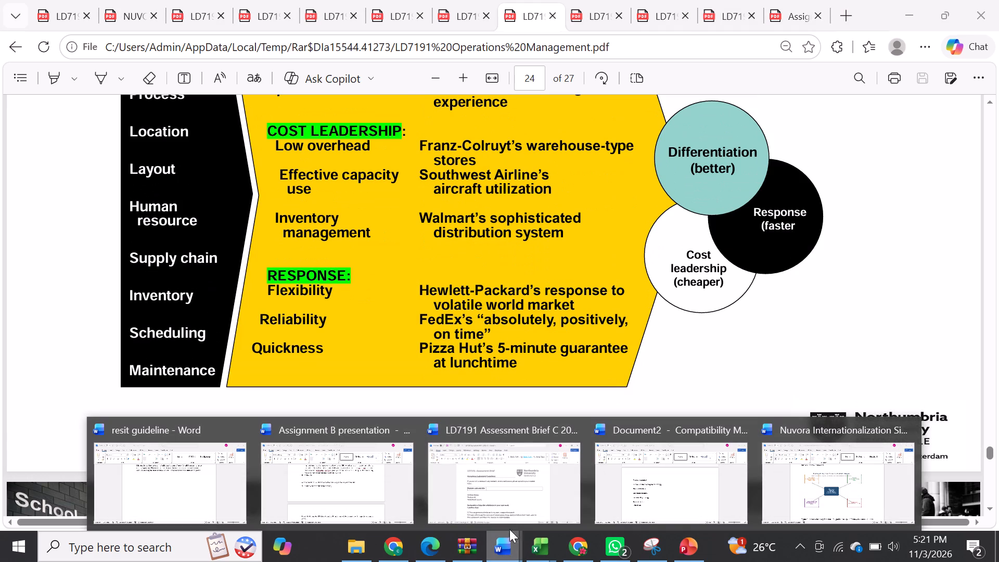
pyautogui.click(675, 495)
pyautogui.scroll(2, 394, 398)
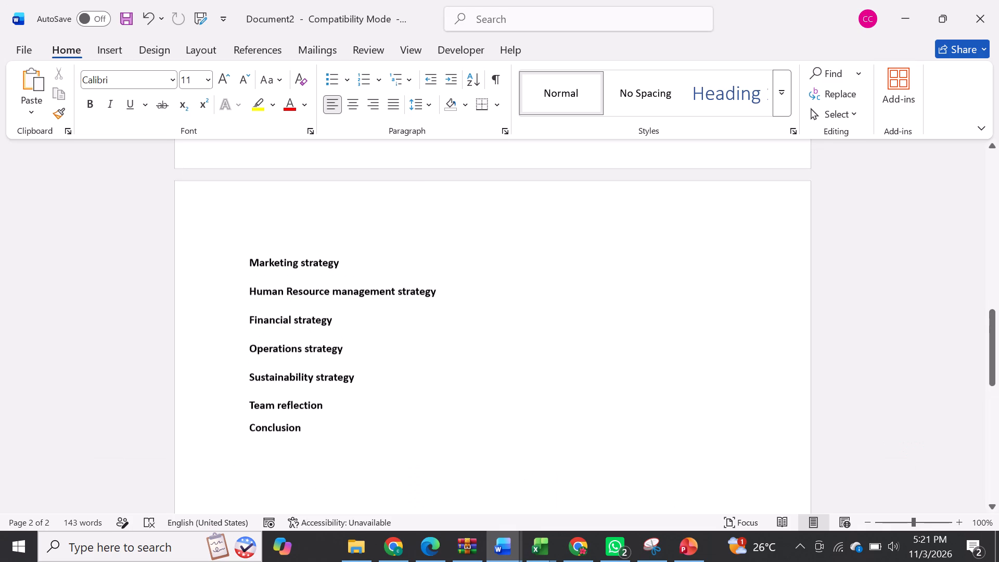
pyautogui.scroll(4, 394, 398)
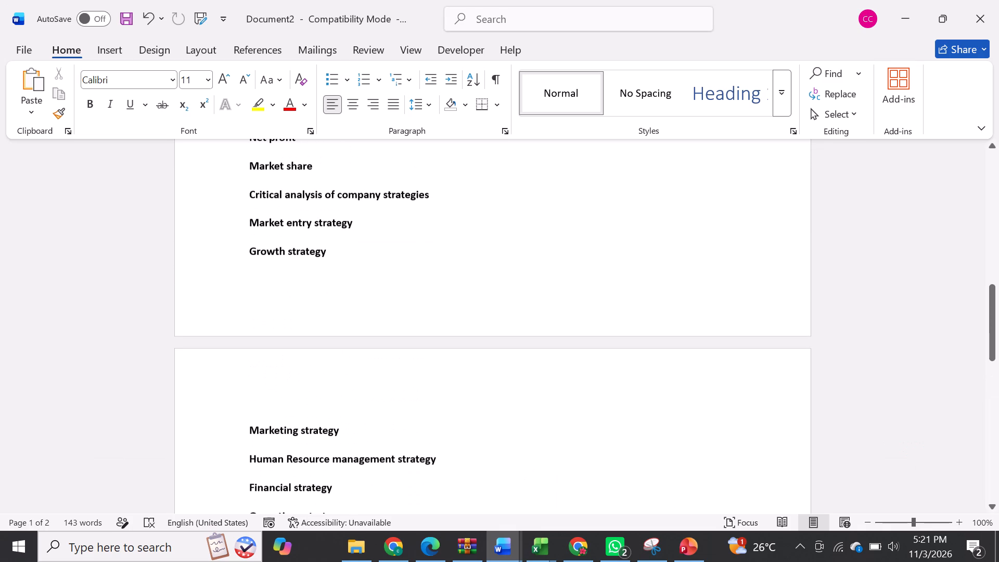
pyautogui.click(330, 269)
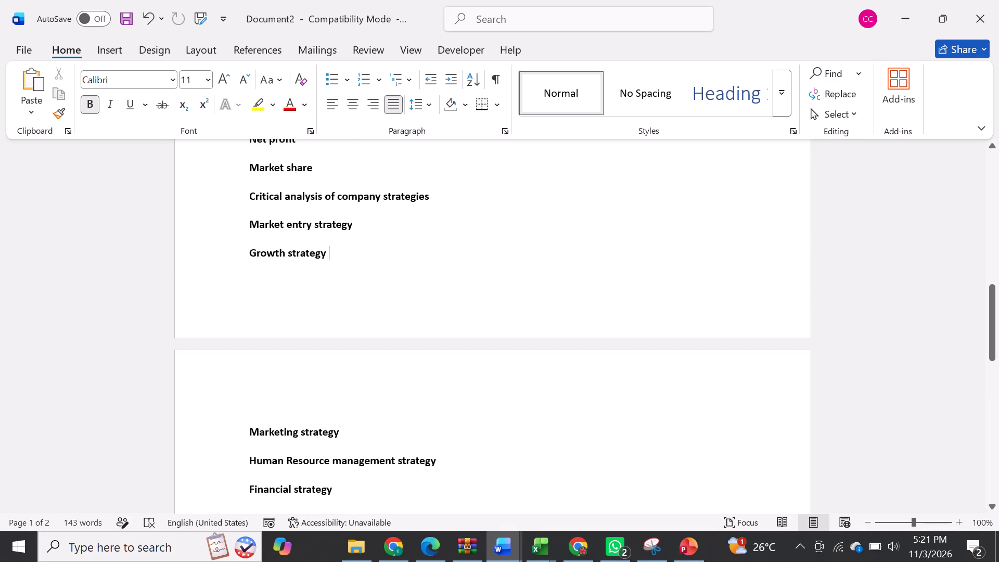
pyautogui.press('-')
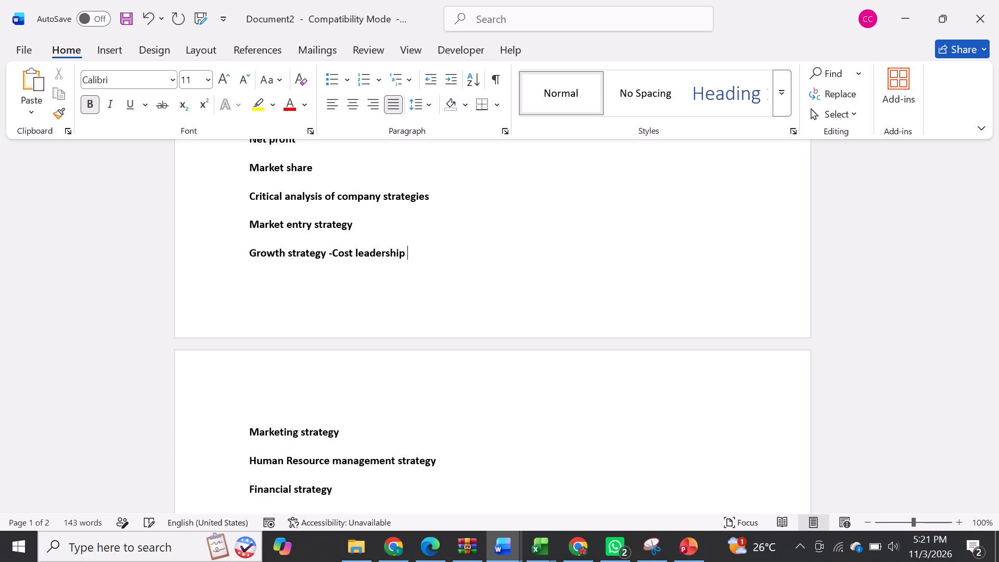
# Extend the Growth strategy line after "Cost leadership" with "i.e., low costs, inventory management, effective use of capacity".
pyautogui.write('i.e., low costs')
pyautogui.press('space')
pyautogui.press('BackSpace')
pyautogui.write(', inventory')
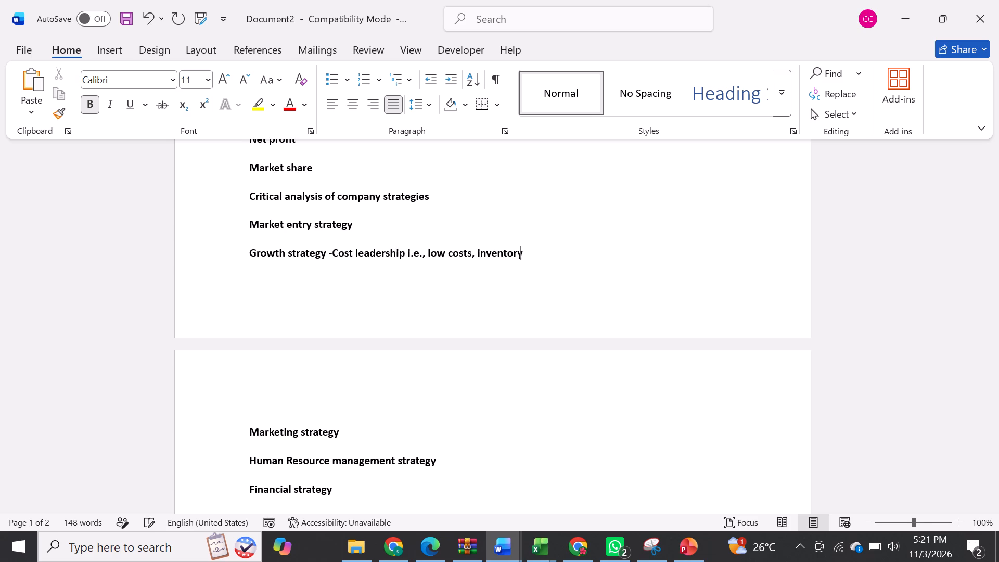
pyautogui.press('space')
pyautogui.write('management,')
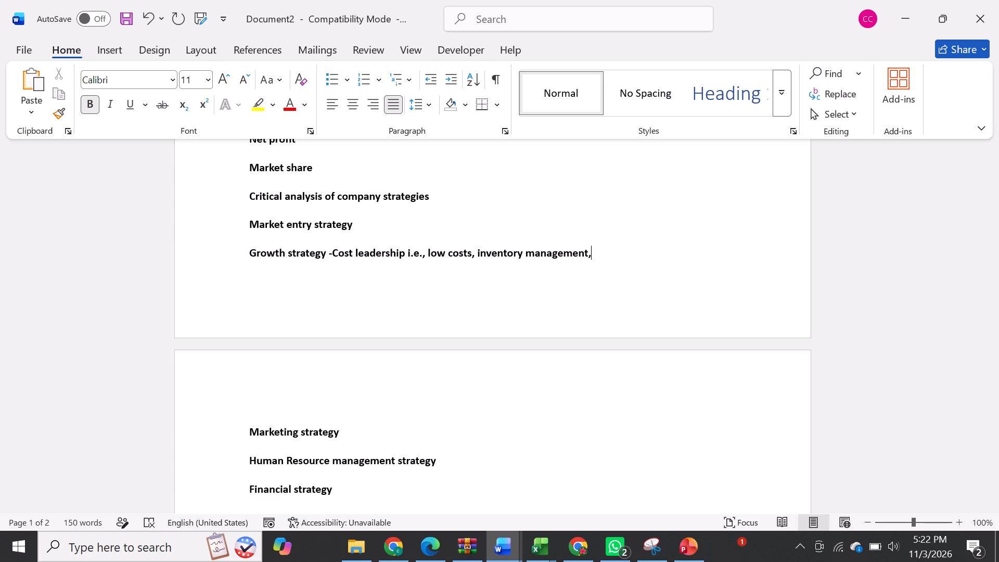
pyautogui.press('space')
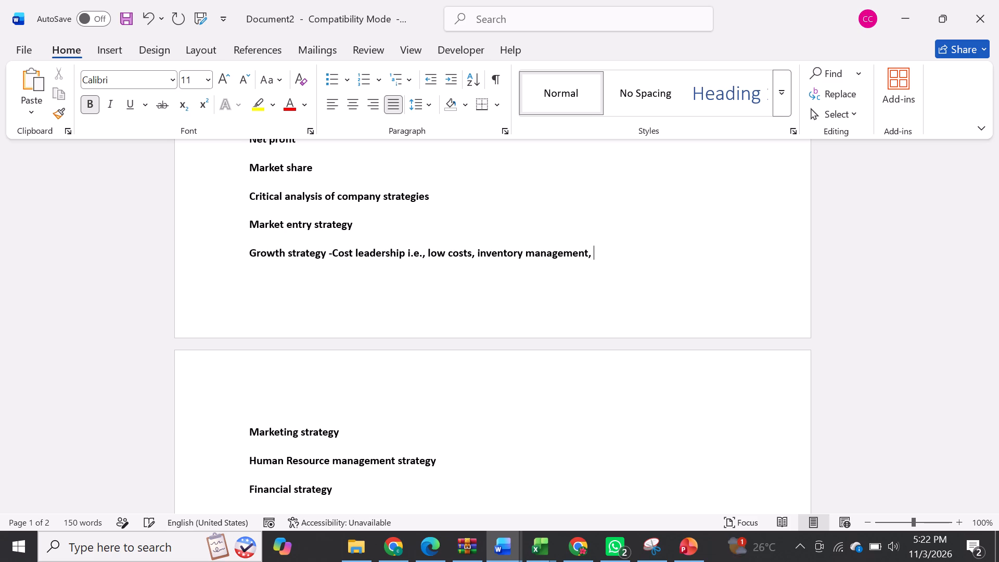
pyautogui.write('effective use of capacity')
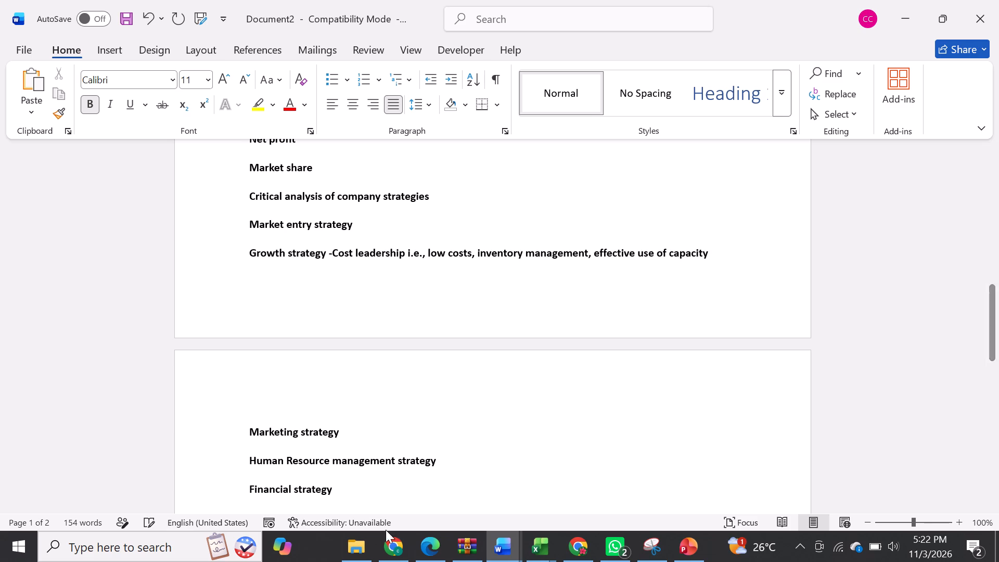
# Switch to the Operations Management PDF in Edge and skim from page 24 through the References slides to page 27.
pyautogui.click(418, 557)
pyautogui.click(456, 420)
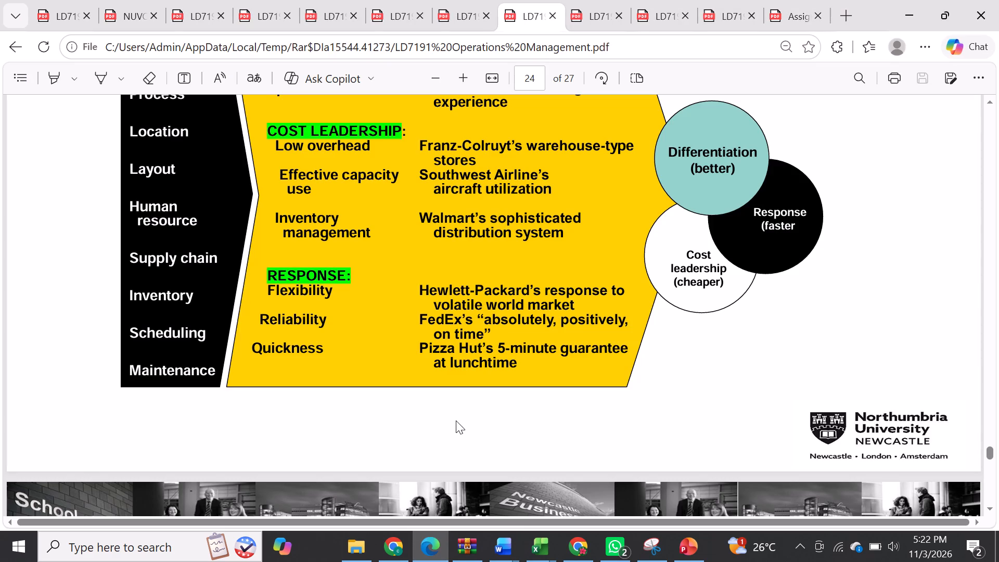
pyautogui.press('Down')
pyautogui.press('Down')
pyautogui.press('Down')
pyautogui.press('Down')
pyautogui.press('Down')
pyautogui.press('Down')
pyautogui.press('Down')
pyautogui.press('Down')
pyautogui.press('Down')
pyautogui.press('Down')
pyautogui.press('Down')
pyautogui.press('Down')
pyautogui.press('Down')
pyautogui.press('Down')
pyautogui.press('Down')
pyautogui.press('Down')
pyautogui.press('Down')
pyautogui.press('Down')
pyautogui.press('Down')
pyautogui.press('Down')
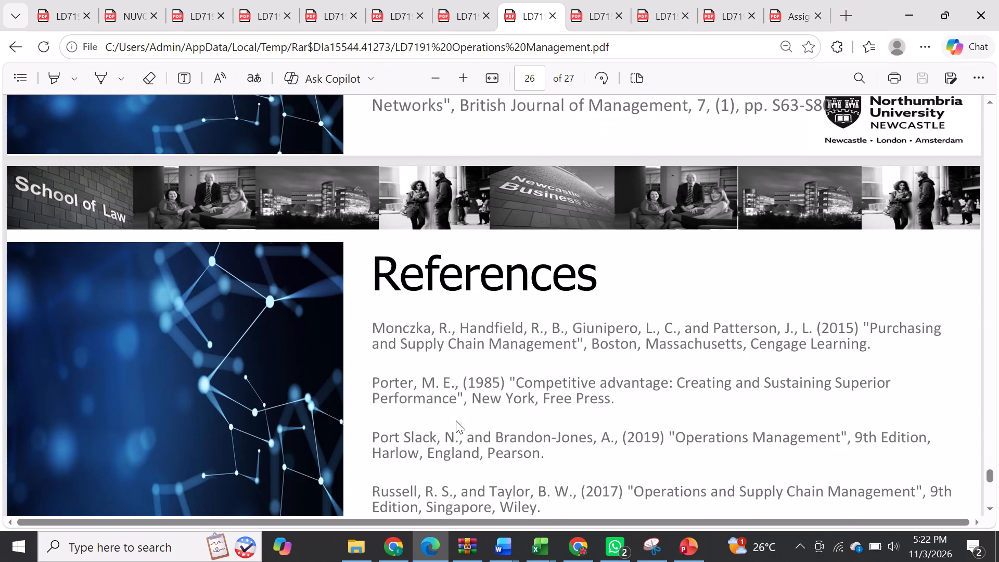
pyautogui.press('Down')
pyautogui.press('Down')
pyautogui.press('Down')
pyautogui.press('Down')
pyautogui.press('Down')
pyautogui.press('Down')
pyautogui.press('Down')
pyautogui.press('Down')
pyautogui.press('Down')
pyautogui.press('Down')
pyautogui.press('Down')
pyautogui.press('Down')
pyautogui.press('Down')
pyautogui.press('Down')
pyautogui.press('Down')
pyautogui.press('Down')
pyautogui.press('Down')
pyautogui.press('Down')
pyautogui.press('Down')
pyautogui.press('Down')
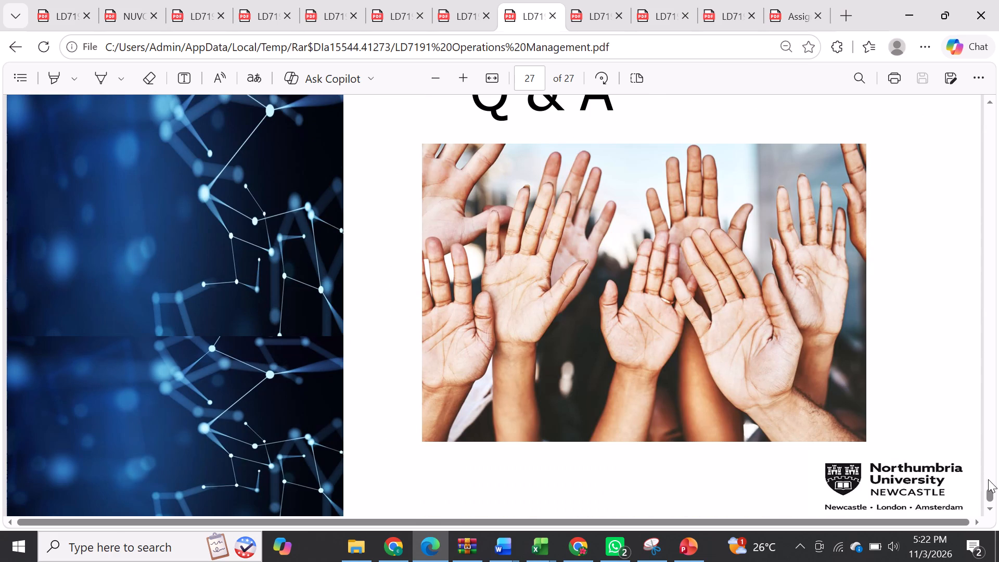
# Go back to the start of the Operations Management PDF and review the Module Overview and Learning Outcomes on pages 3 and 4.
pyautogui.moveTo(989, 492); pyautogui.dragTo(998, 157)
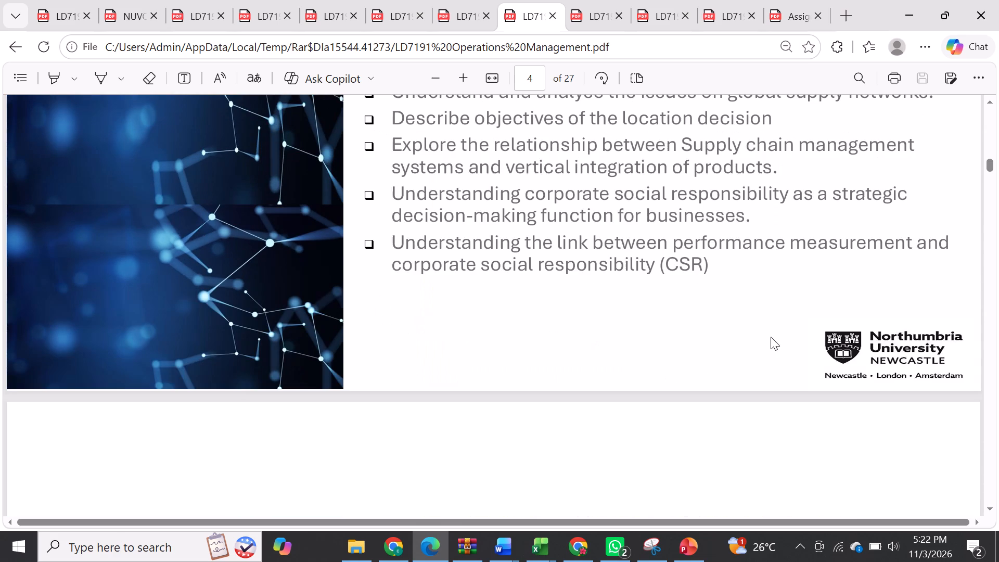
pyautogui.scroll(6, 660, 373)
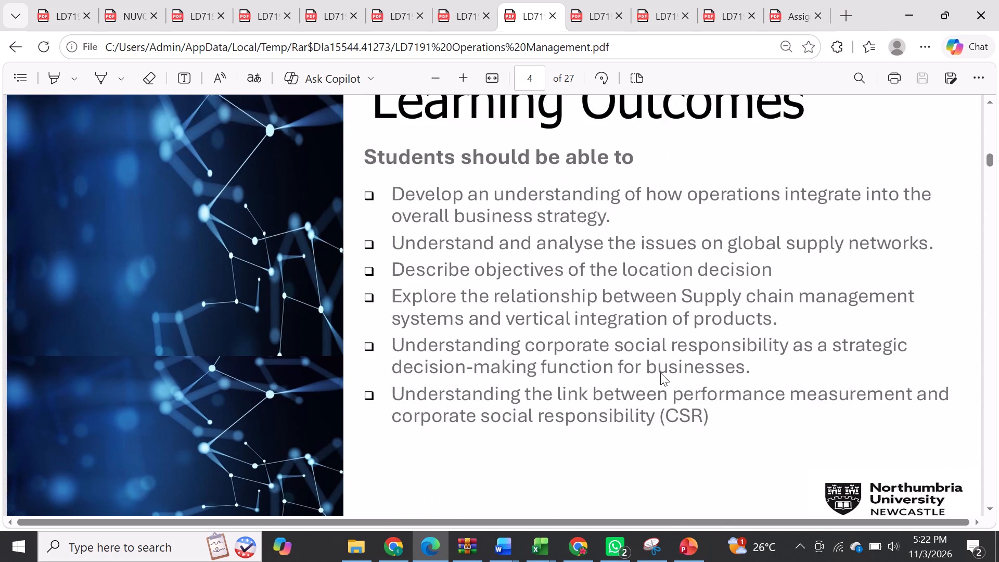
pyautogui.scroll(5, 660, 373)
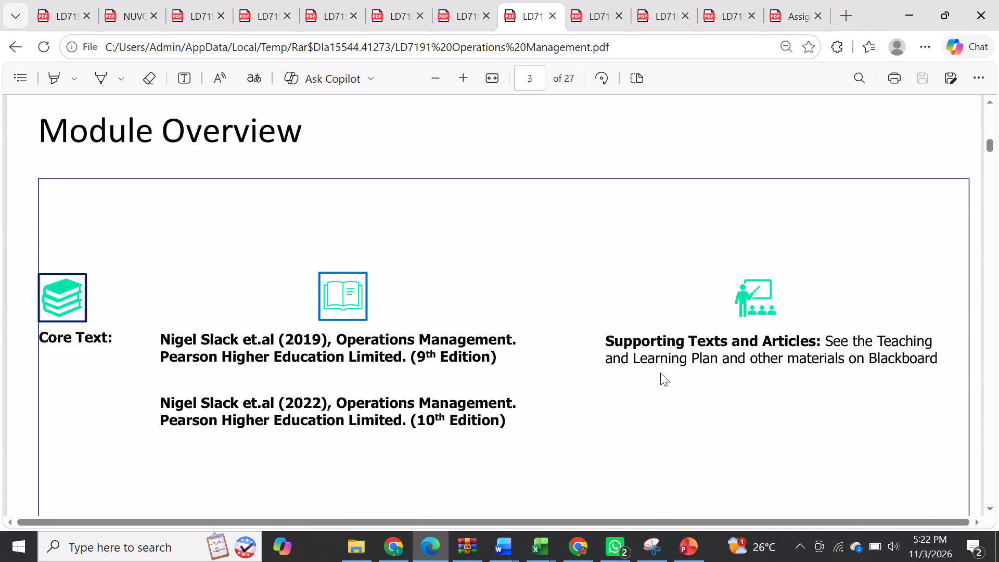
pyautogui.scroll(1, 660, 373)
pyautogui.scroll(-7, 660, 373)
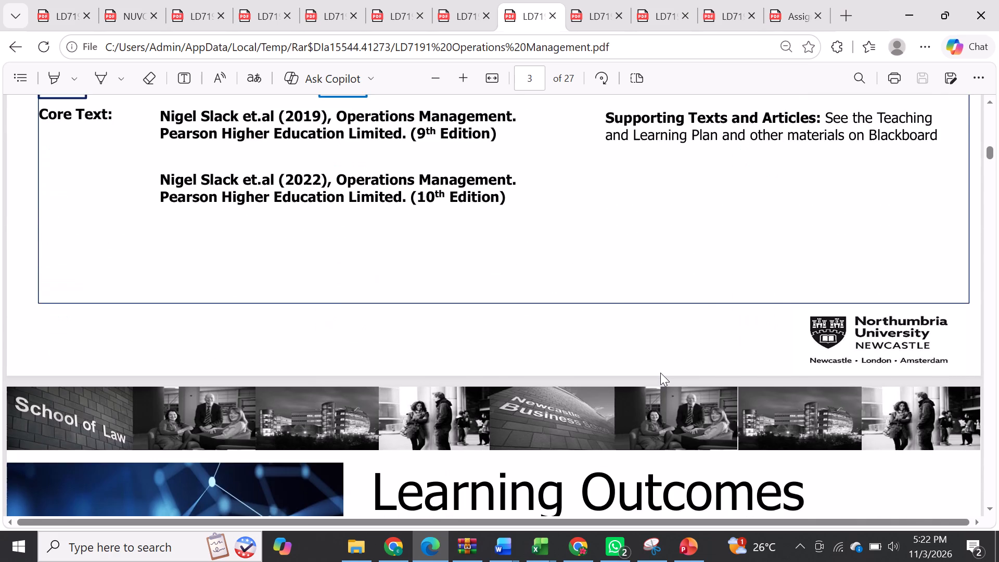
# Read the page 5 definition of operations management and its four broad categories of activities.
pyautogui.scroll(-8, 660, 373)
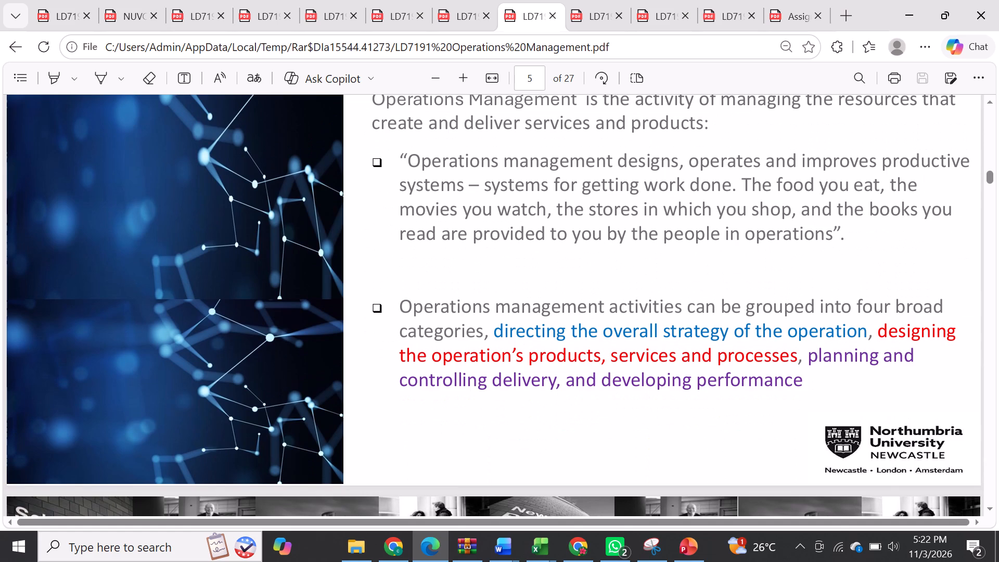
pyautogui.press('Down')
pyautogui.press('Down')
pyautogui.press('Down')
pyautogui.press('Down')
pyautogui.press('Down')
pyautogui.press('Down')
pyautogui.press('Down')
pyautogui.press('Down')
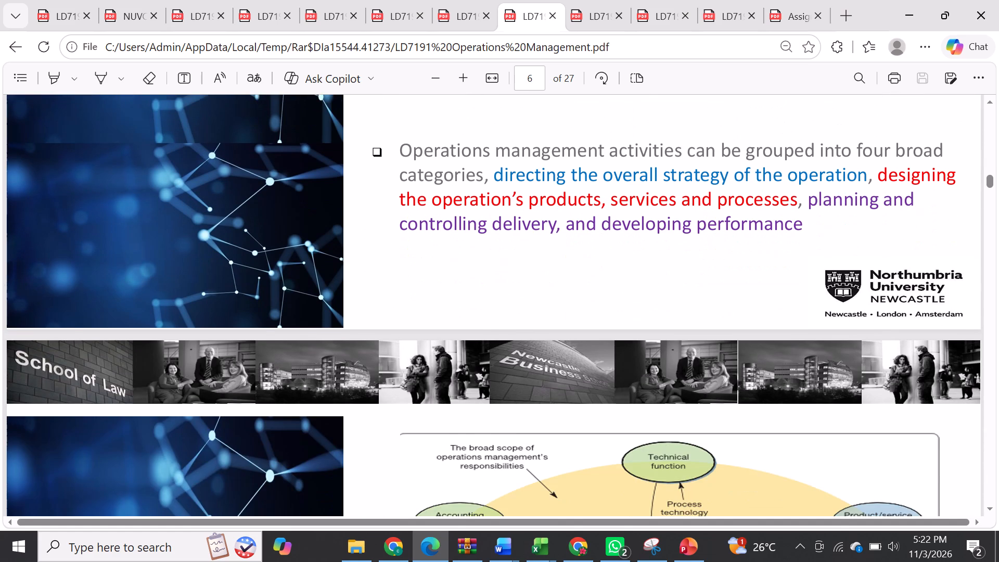
# Switch to the LD7191 TW1 Marketing Management PDF and skim past the title to the core texts on page 3.
pyautogui.click(590, 3)
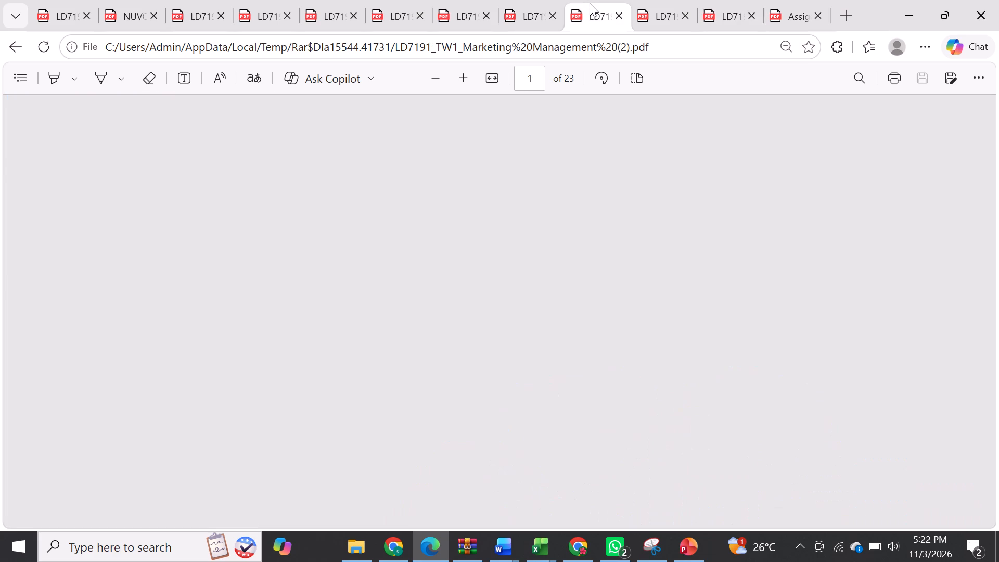
pyautogui.scroll(-1, 663, 279)
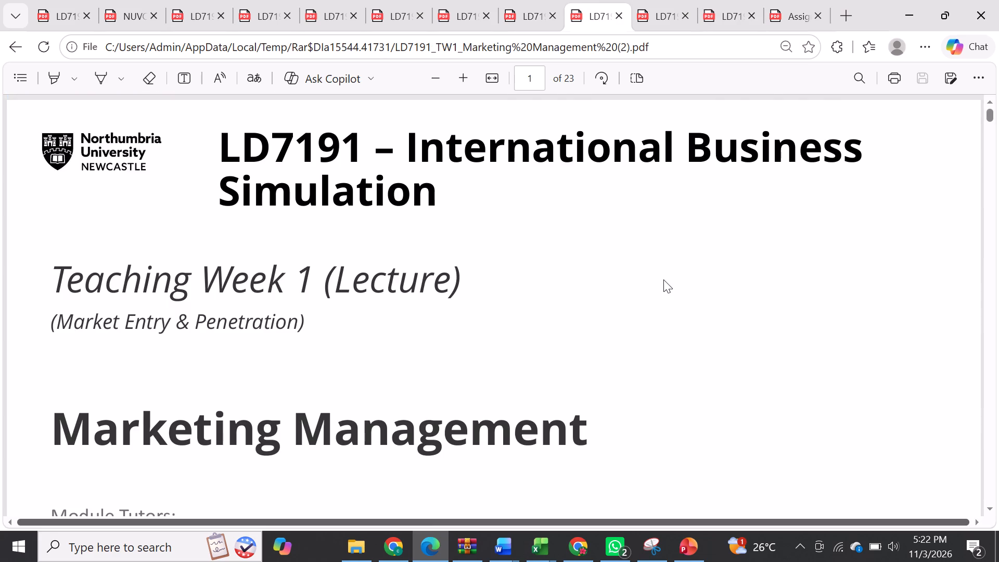
pyautogui.scroll(-3, 663, 279)
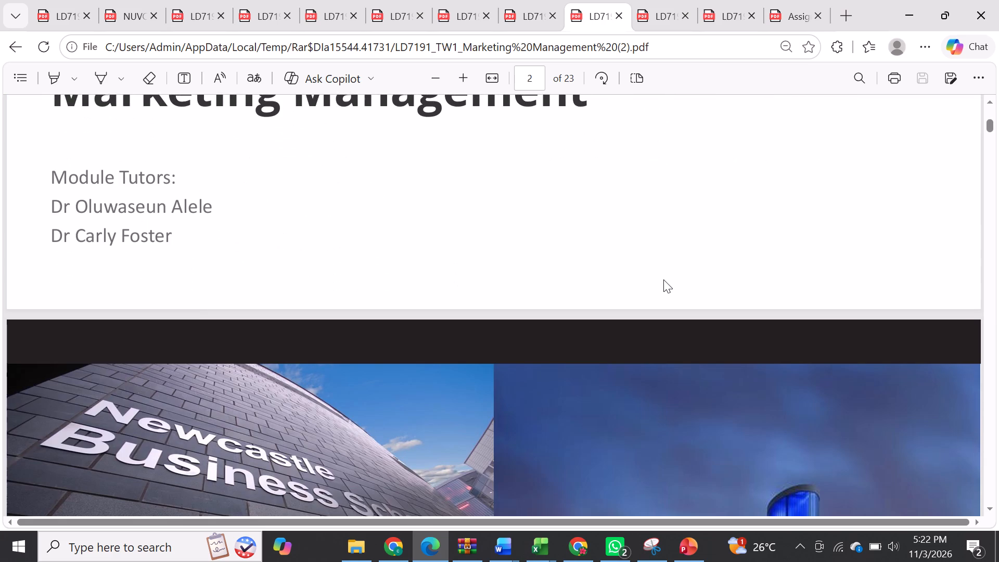
pyautogui.scroll(-7, 663, 279)
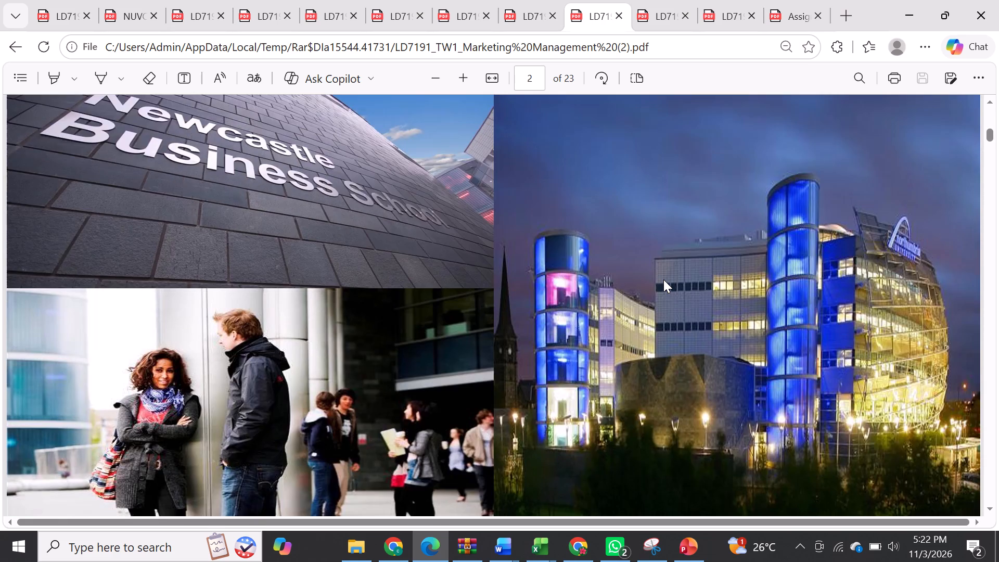
pyautogui.scroll(-7, 663, 279)
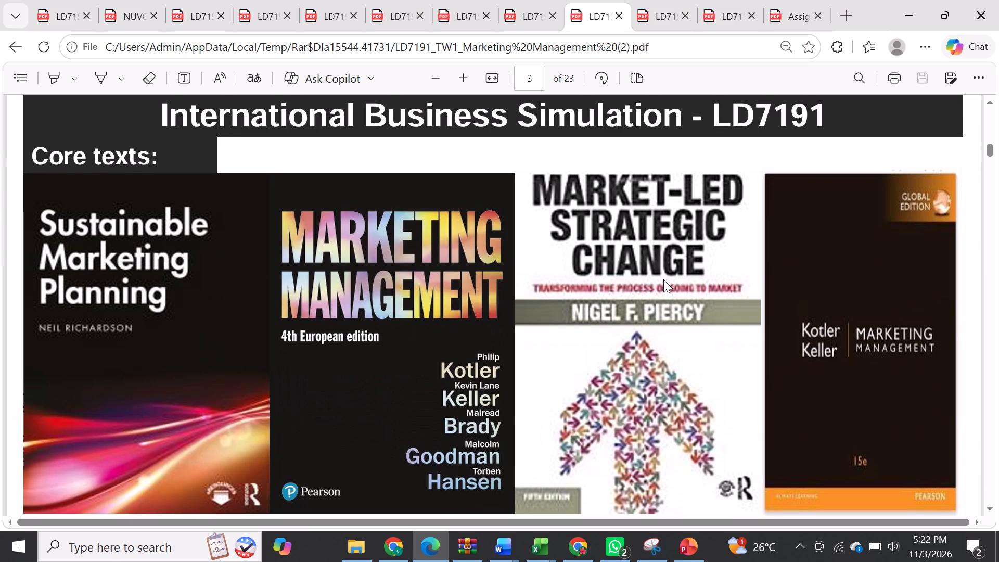
pyautogui.scroll(-5, 663, 279)
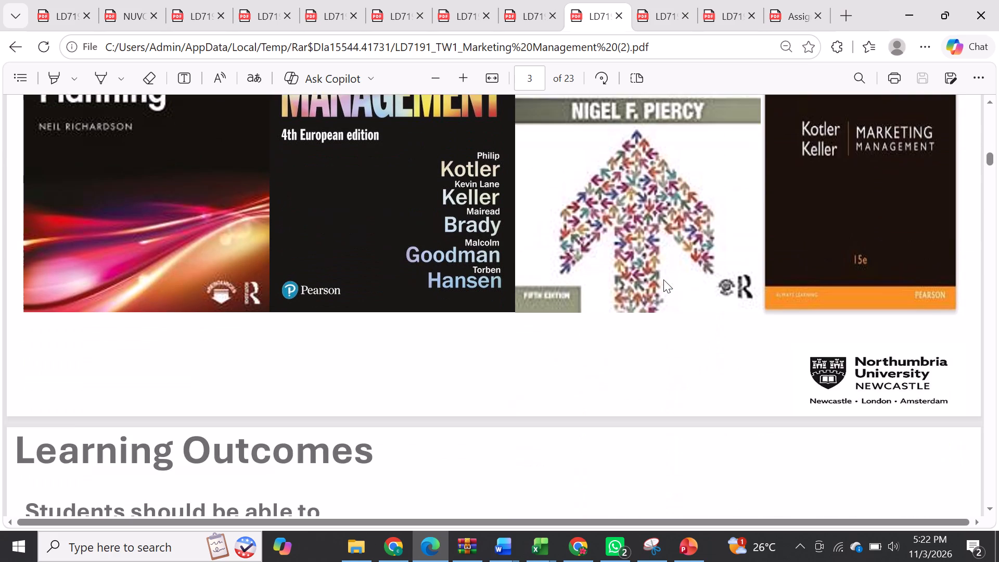
# Read the Learning Outcomes on page 4 covering market entry, customer demand, target groups and marketing promotion.
pyautogui.scroll(-4, 663, 279)
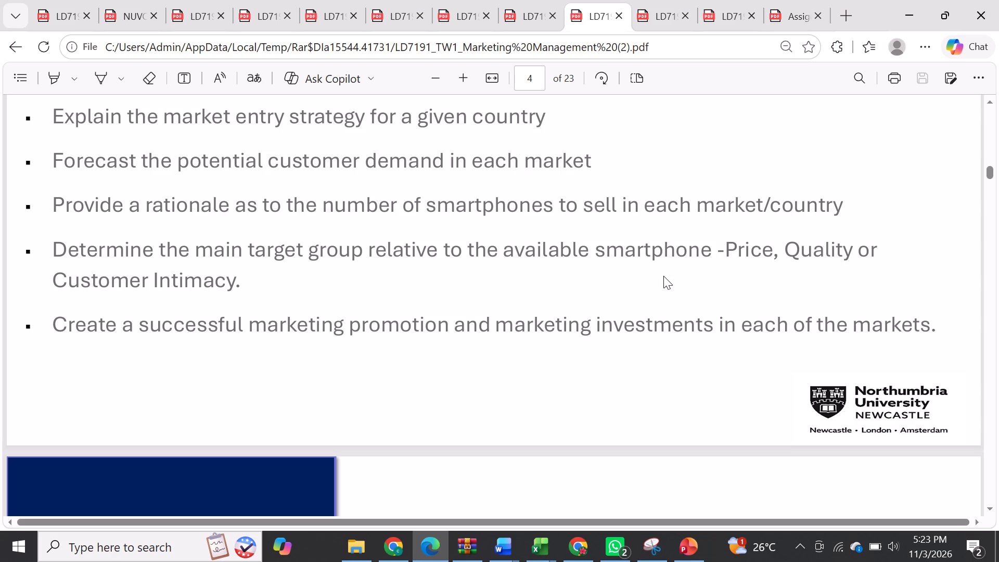
pyautogui.scroll(-3, 663, 276)
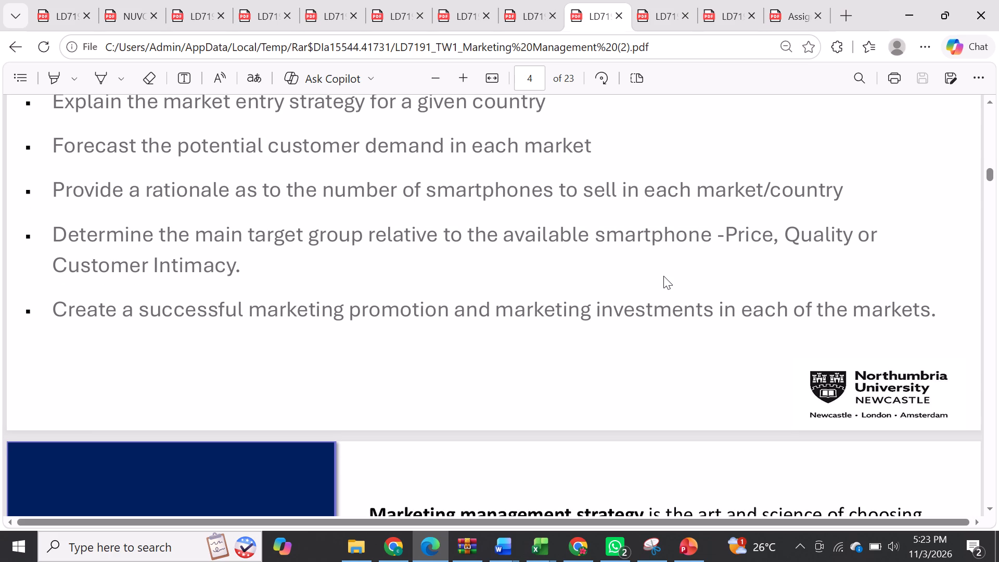
pyautogui.scroll(-2, 663, 276)
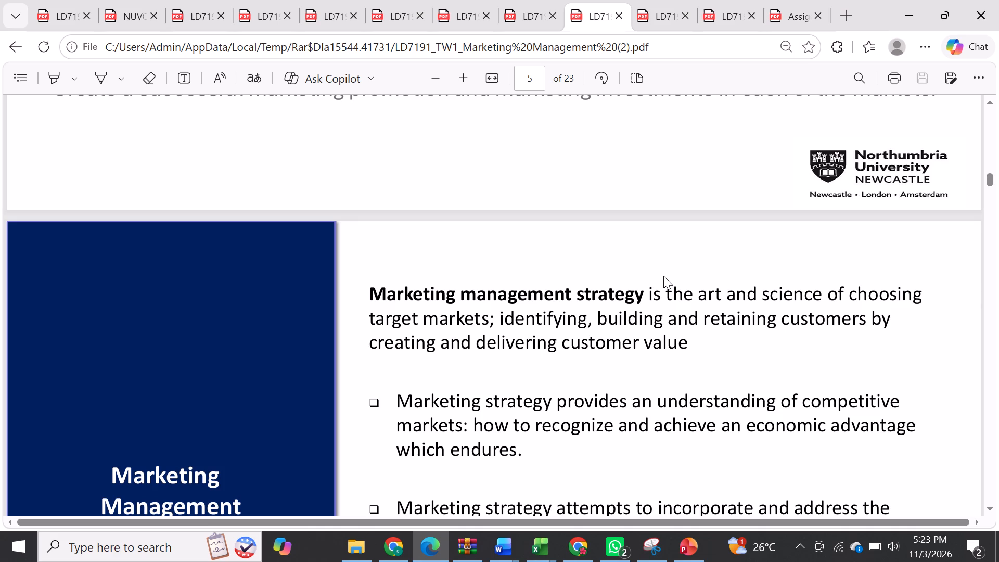
# Read the marketing management strategy definition on page 5 and the disciplines underpinning marketing theory on page 6.
pyautogui.scroll(-6, 663, 276)
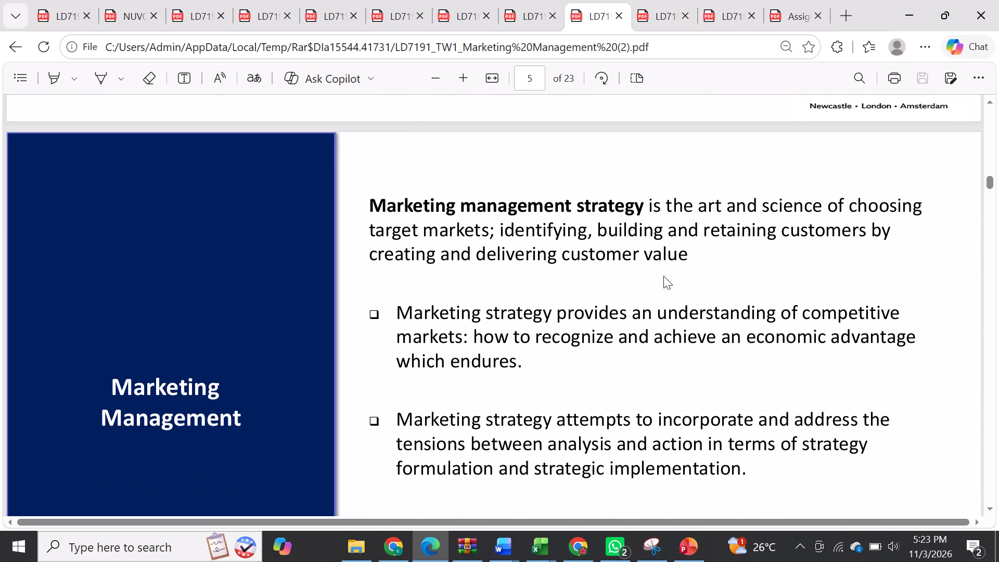
pyautogui.scroll(-5, 663, 276)
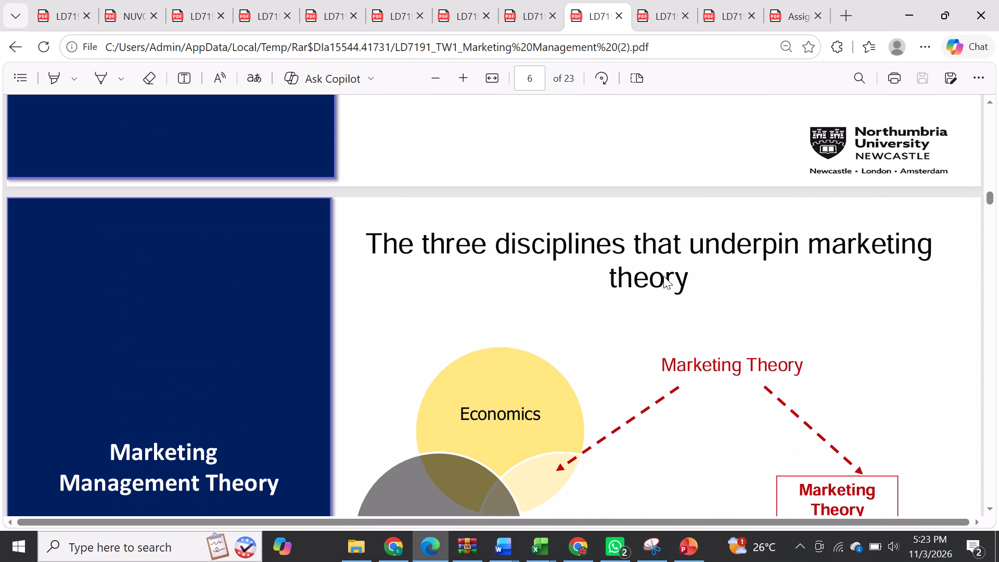
pyautogui.scroll(-3, 663, 276)
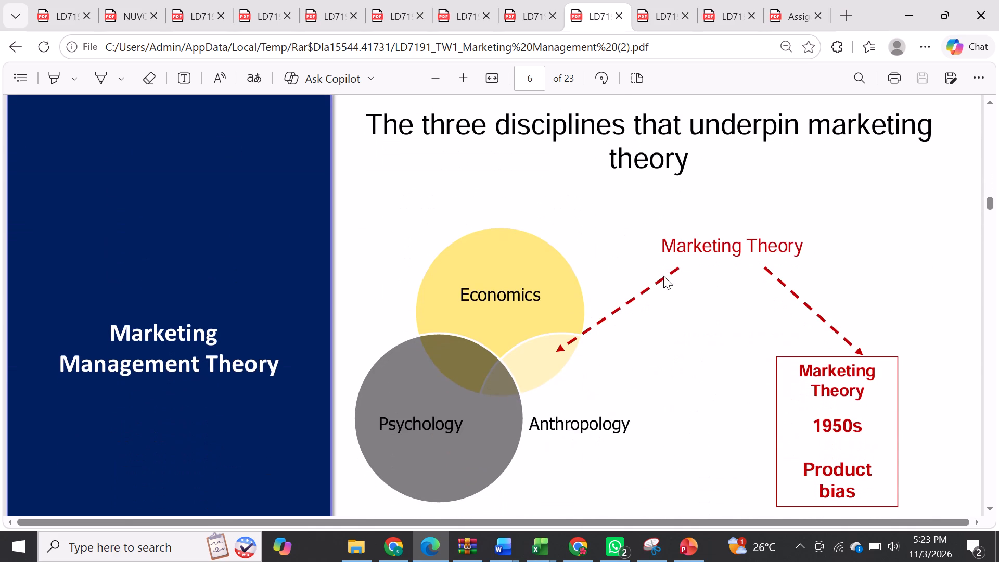
# Study the campaigns slide on page 7, covering local or global scope, campaign budget, SEO and e-marketing.
pyautogui.scroll(-9, 663, 276)
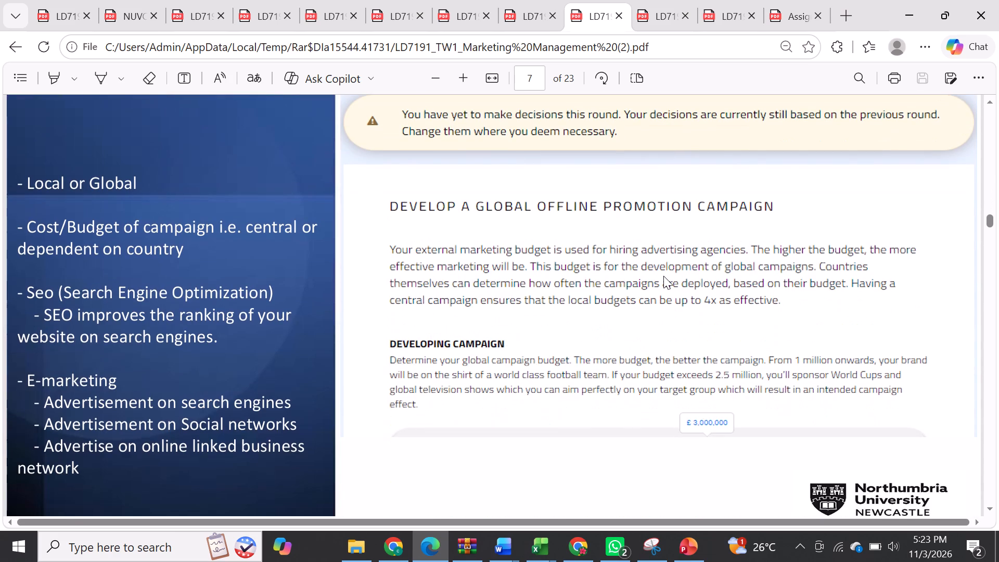
pyautogui.scroll(2, 259, 285)
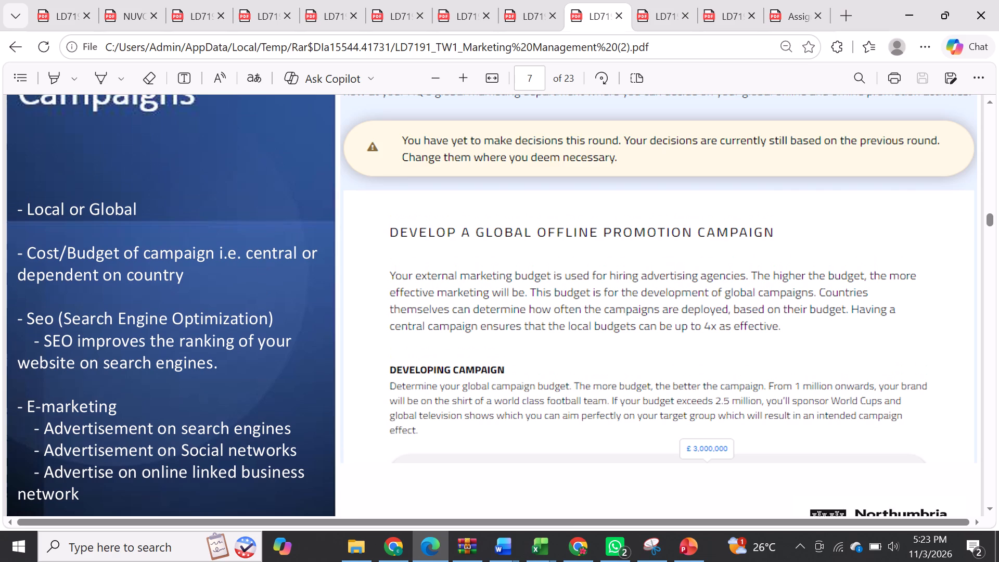
# Switch to Document2 in Word and add the lines "Segmentation" and "Promotional and marketing campaigns" under the Marketing strategy heading.
pyautogui.click(504, 547)
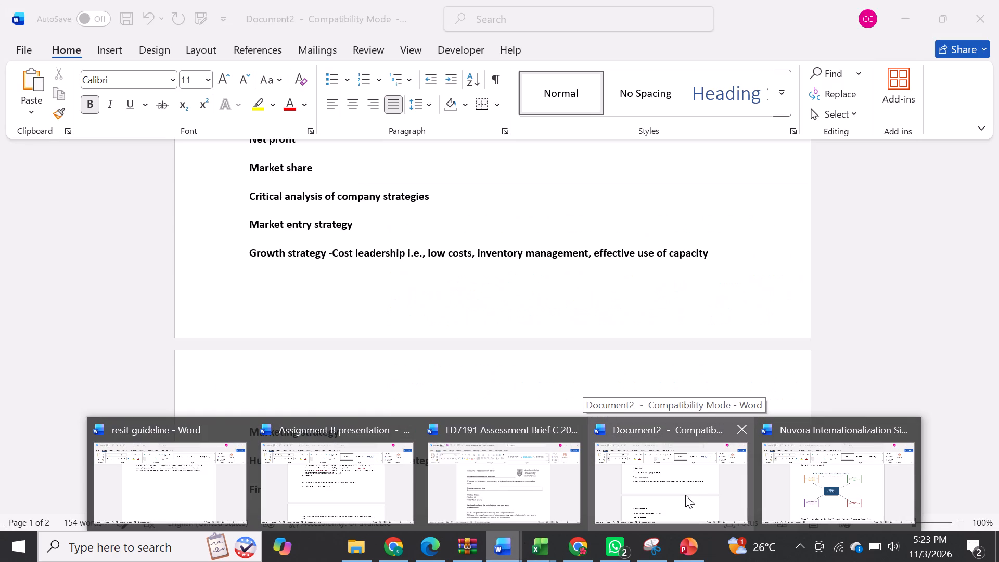
pyautogui.click(685, 495)
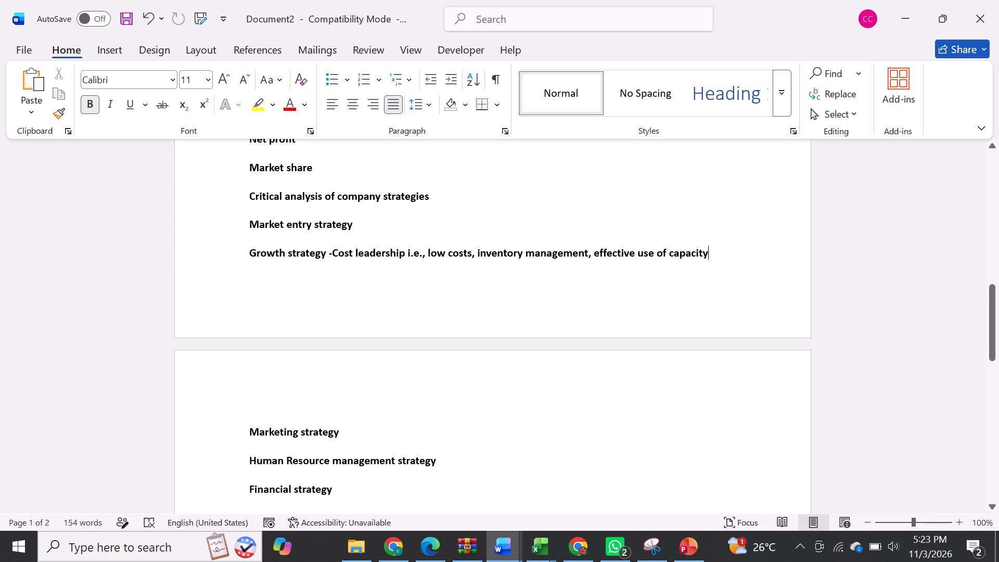
pyautogui.scroll(-2, 366, 394)
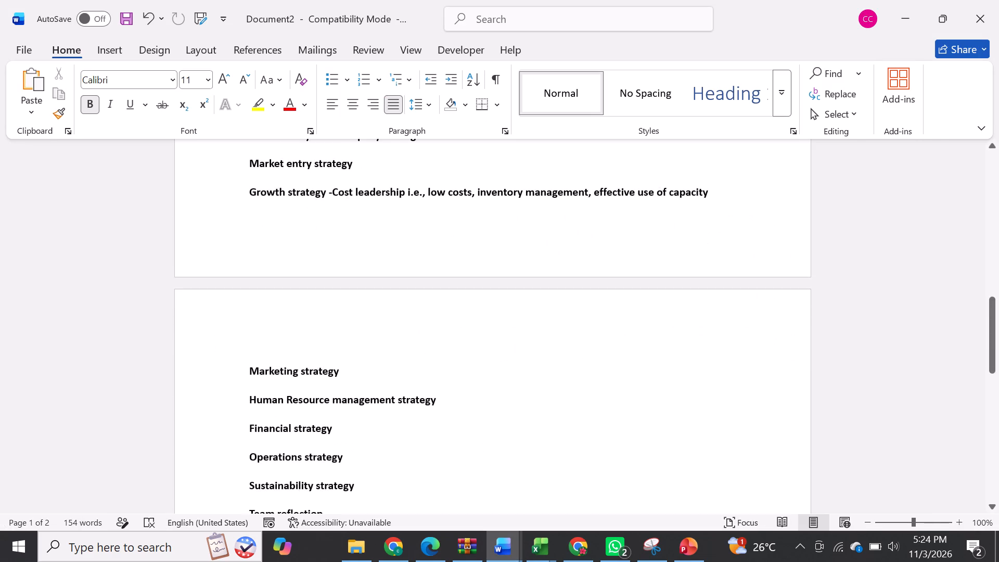
pyautogui.click(353, 371)
pyautogui.press('Return')
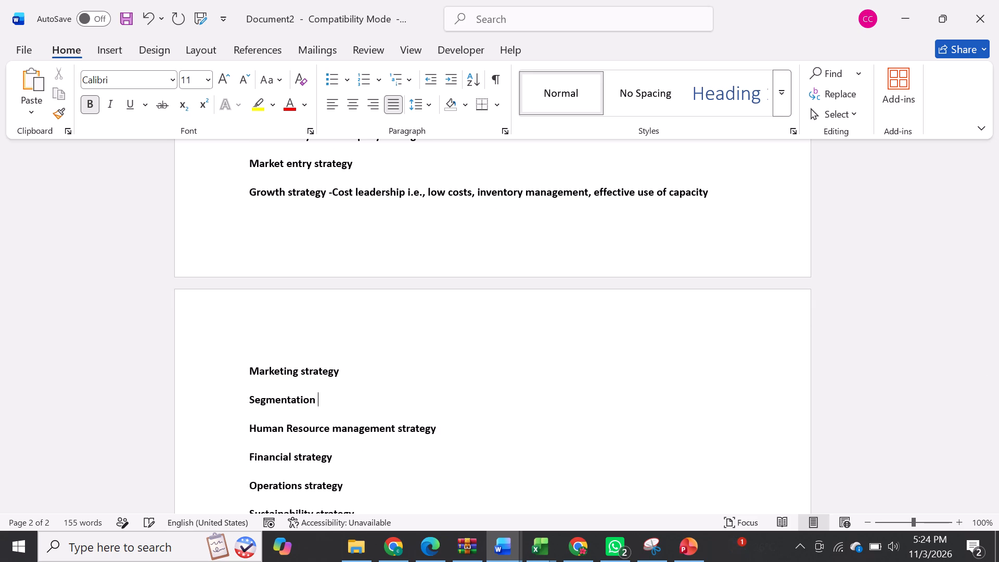
pyautogui.press('Return')
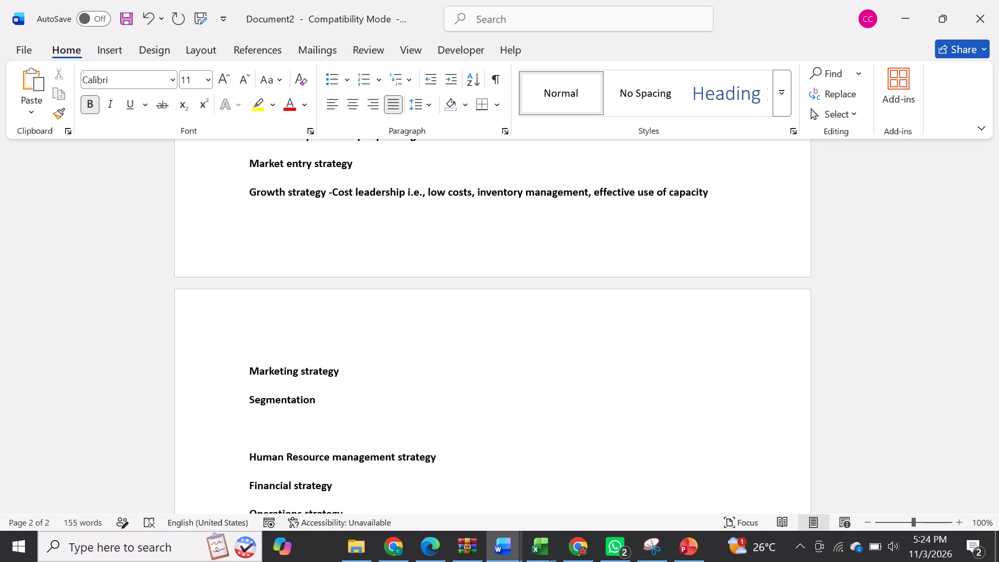
pyautogui.write('PR')
pyautogui.write('omotional and marketing campaigns')
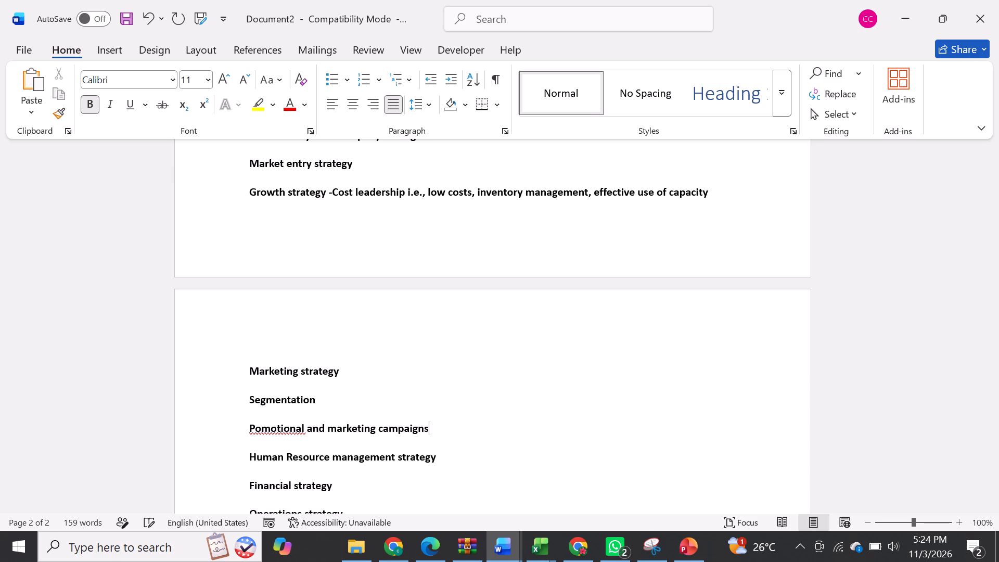
# Correct the spelling of the first word in the marketing campaigns line to "Promotional".
pyautogui.click(257, 429)
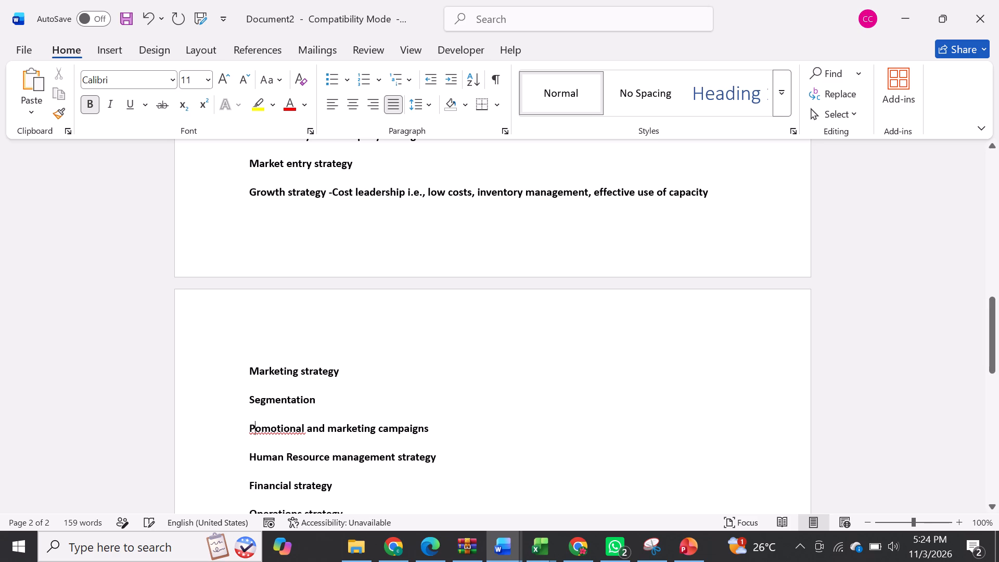
pyautogui.press('r')
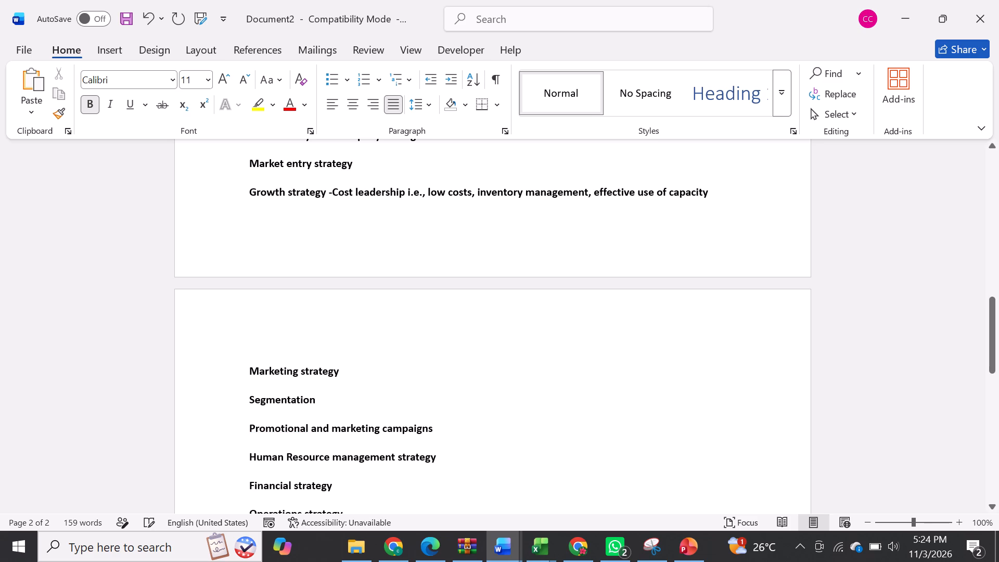
# Add the line "Pricing technique." below "Promotional and marketing campaigns".
pyautogui.click(440, 432)
pyautogui.press('Return')
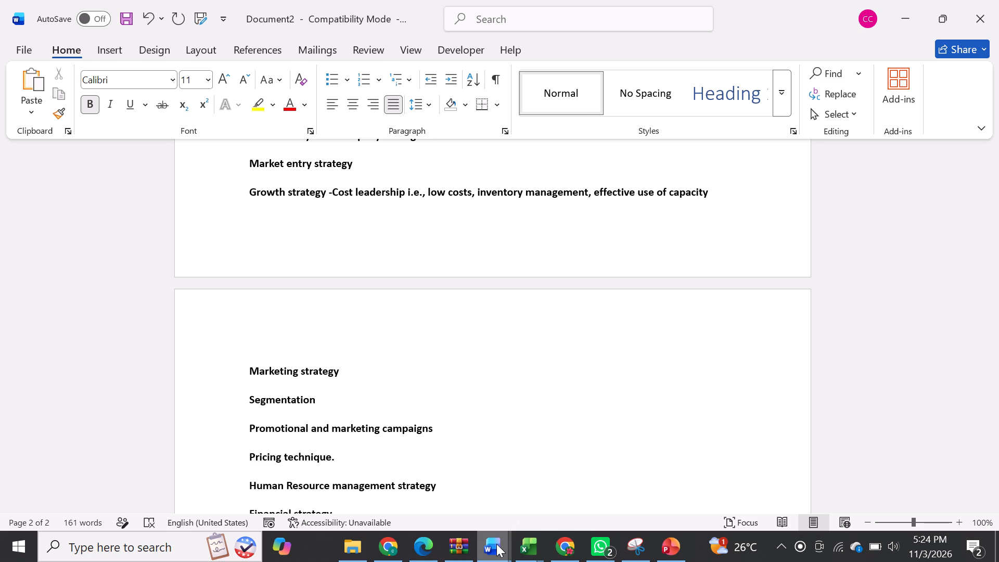
# Switch to the LD7191 Data workbook in Excel and cut the Marketing Costs chart from Sheet2.
pyautogui.click(524, 544)
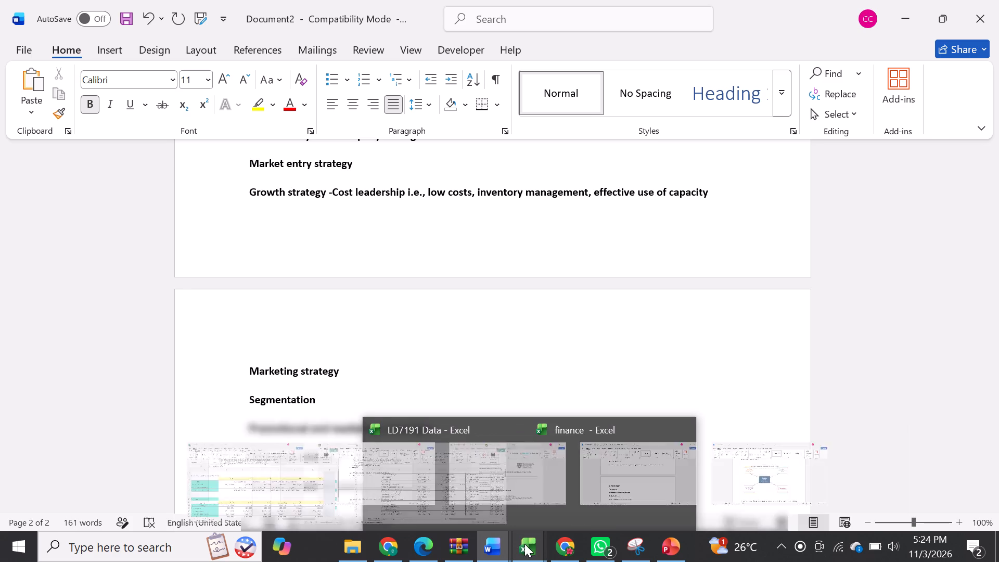
pyautogui.click(490, 484)
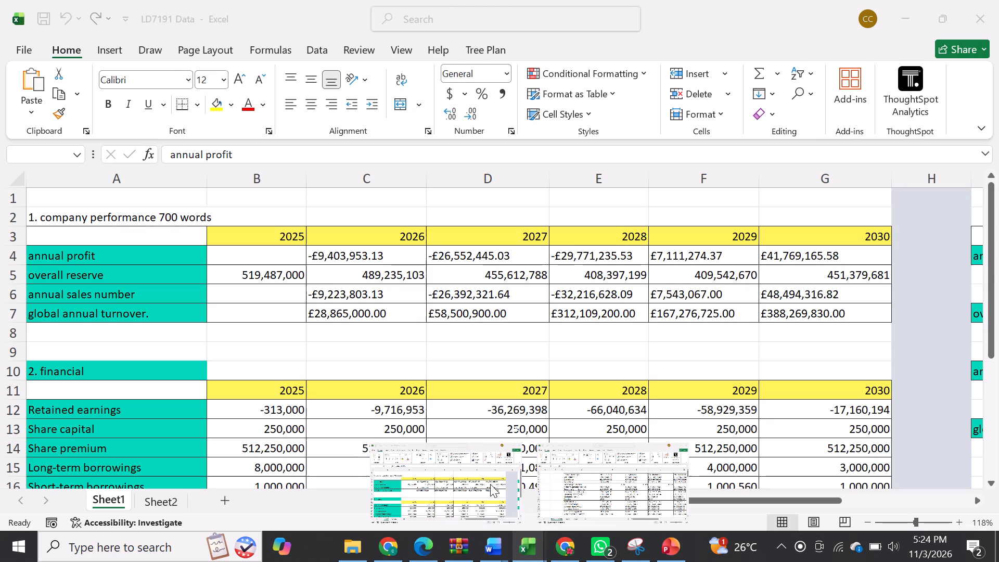
pyautogui.click(162, 495)
pyautogui.scroll(1, 400, 353)
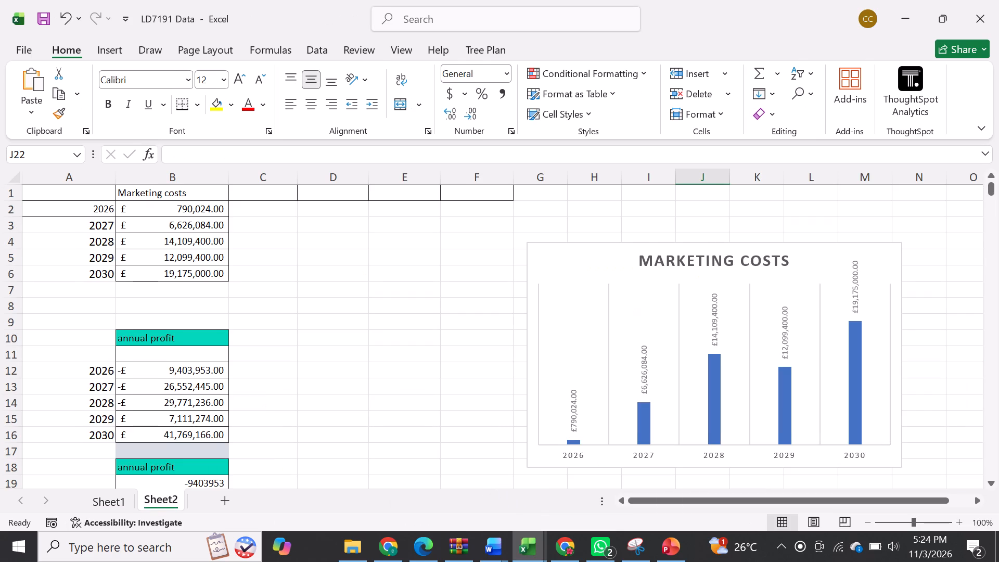
pyautogui.scroll(1, 400, 353)
pyautogui.scroll(-1, 400, 353)
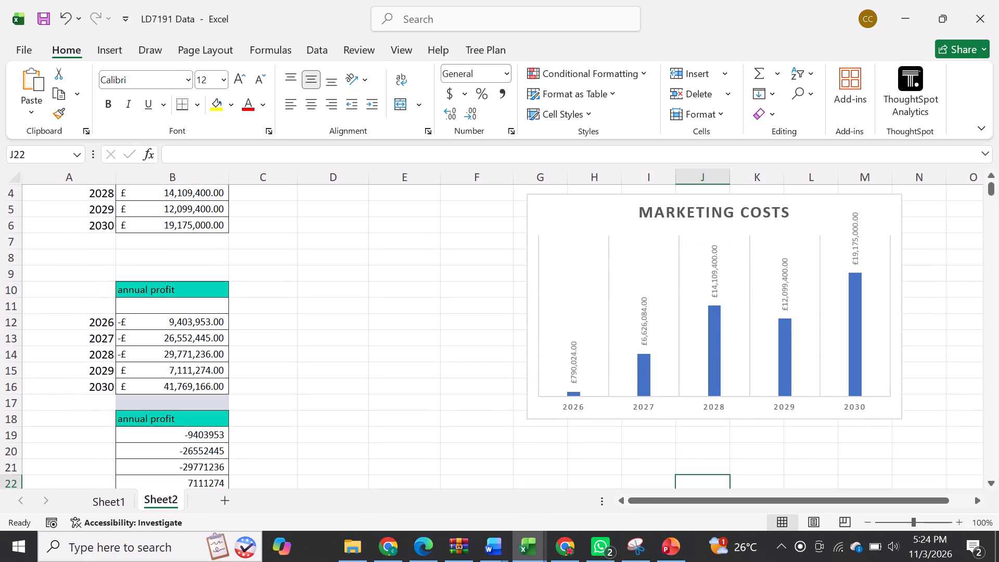
pyautogui.click(556, 205)
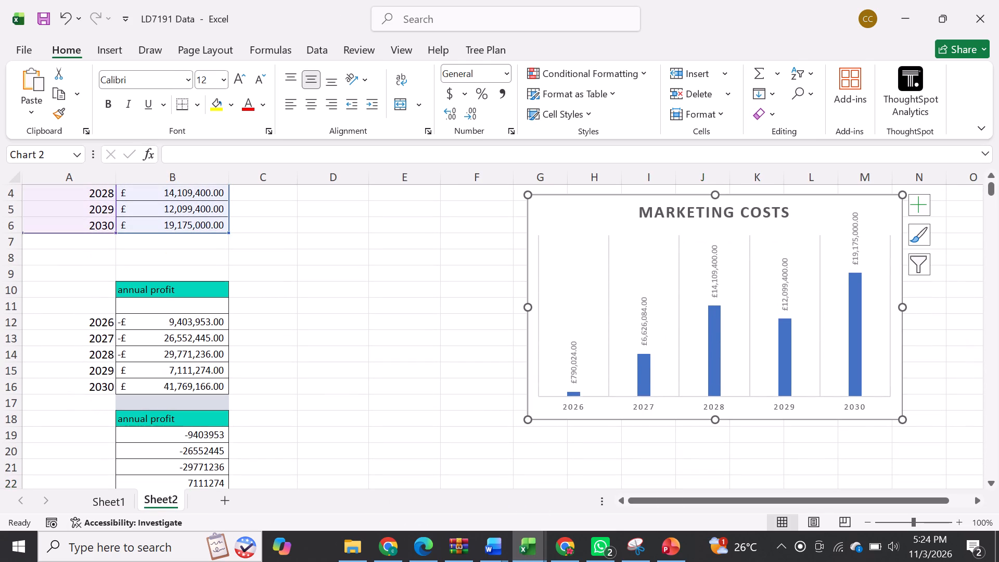
pyautogui.hotkey('ctrl', 'x')
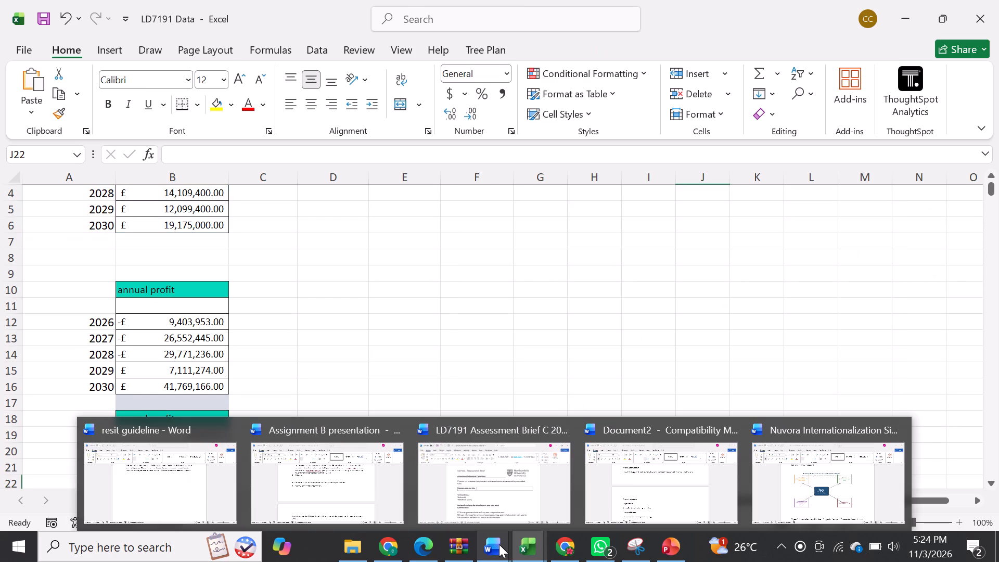
# Switch to Document2 in Word and paste the Marketing Costs chart on a new line under "Promotional and marketing campaigns".
pyautogui.click(628, 485)
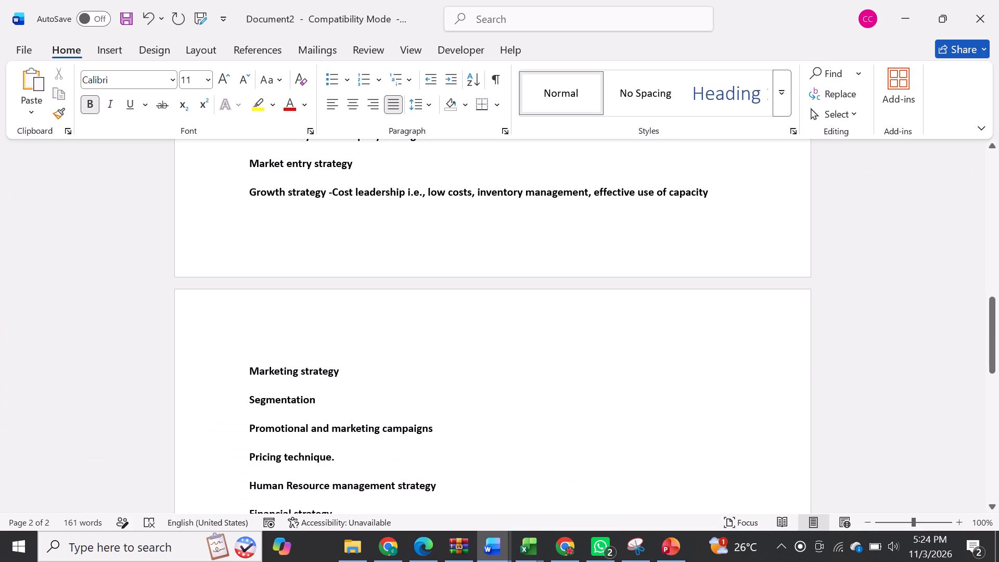
pyautogui.scroll(-1, 386, 452)
pyautogui.click(445, 411)
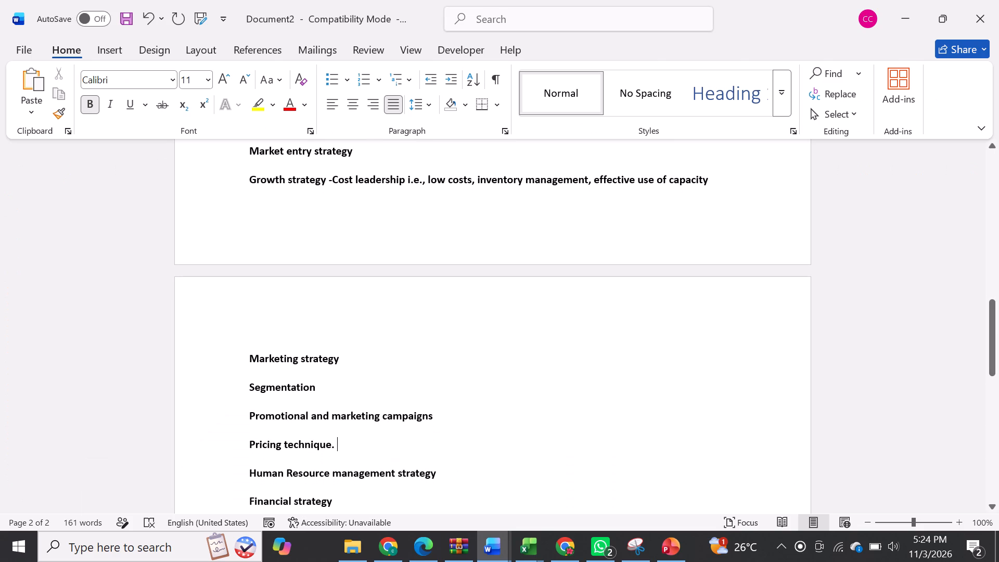
pyautogui.press('Return')
pyautogui.hotkey('ctrl', 'v')
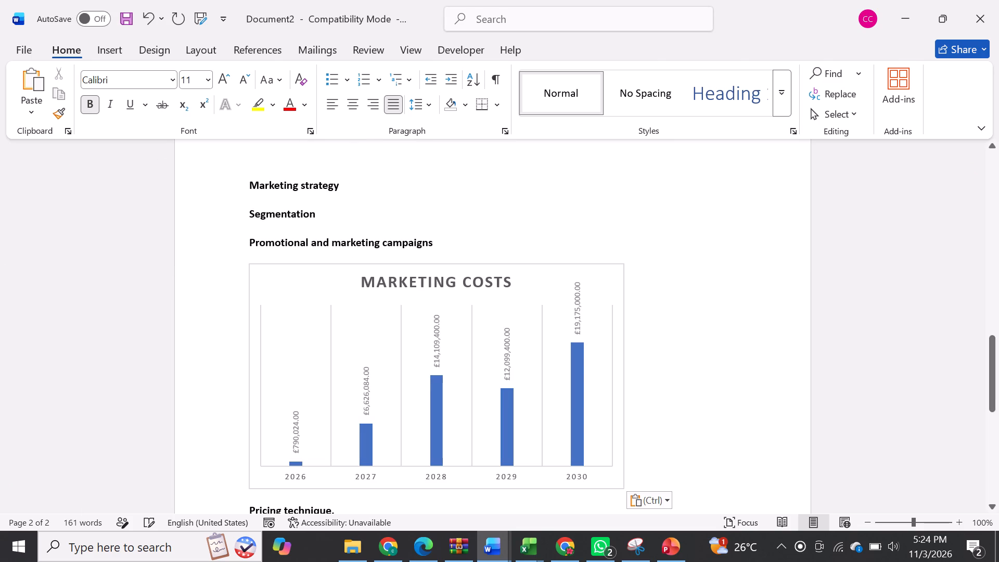
# Switch to the Assignment B presentation document and cut its Pricing chart for 2026 to 2030.
pyautogui.scroll(-2, 787, 366)
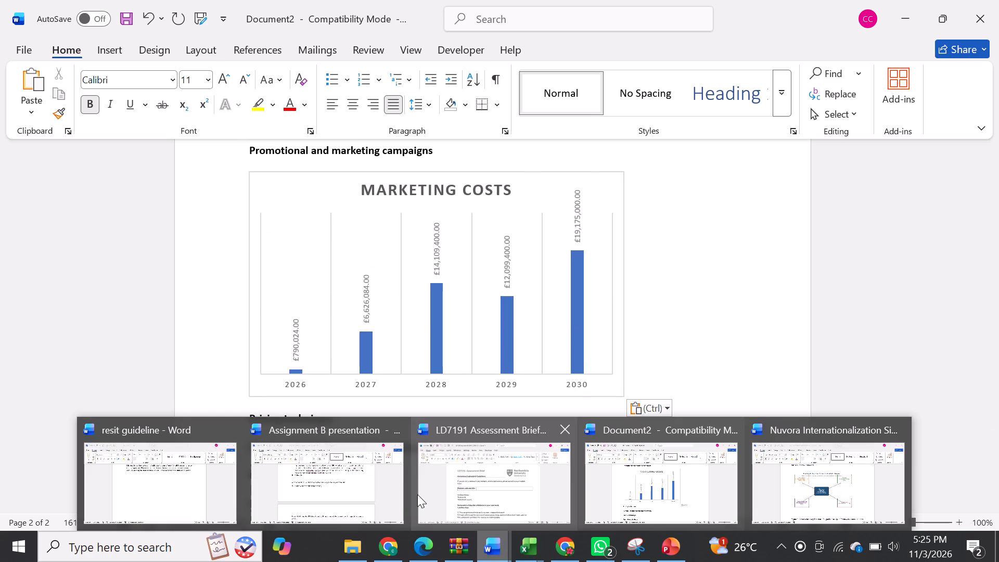
pyautogui.click(401, 489)
pyautogui.scroll(-4, 493, 390)
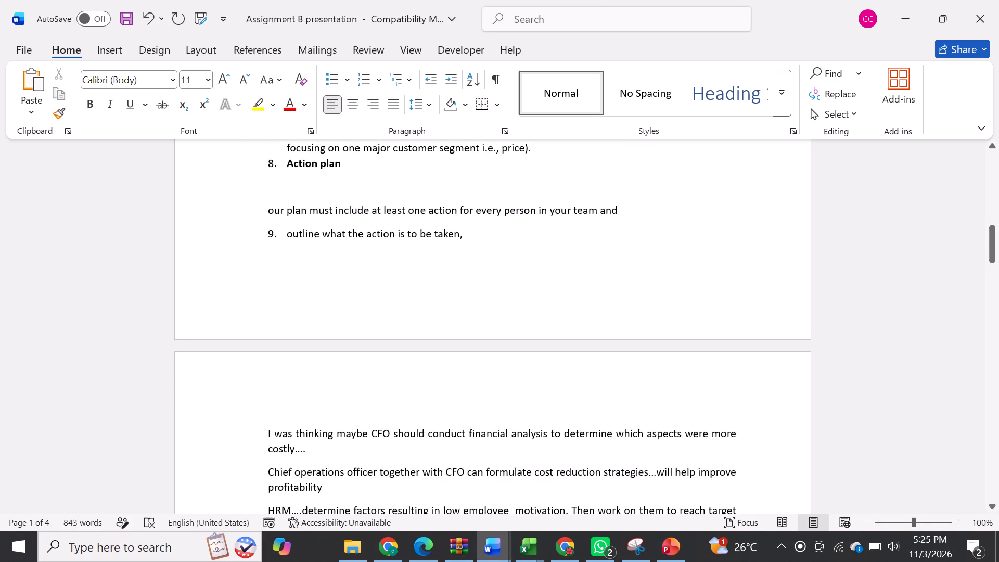
pyautogui.scroll(-16, 493, 390)
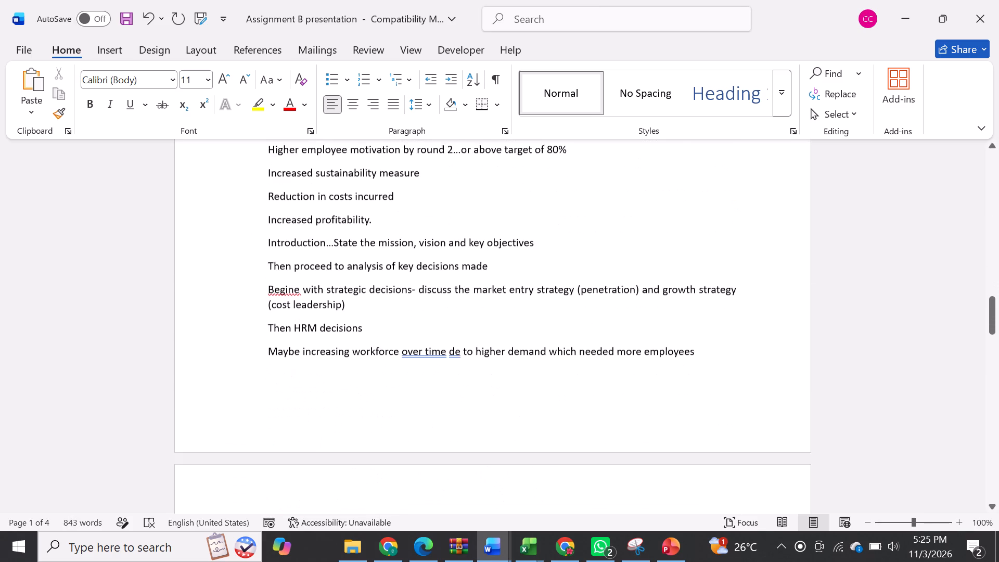
pyautogui.scroll(-10, 493, 390)
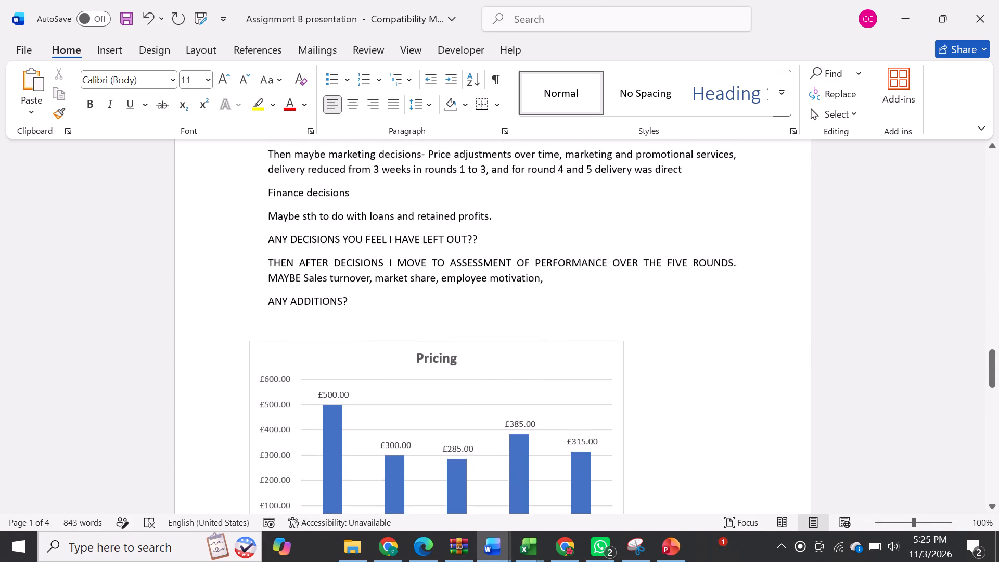
pyautogui.scroll(-1, 493, 390)
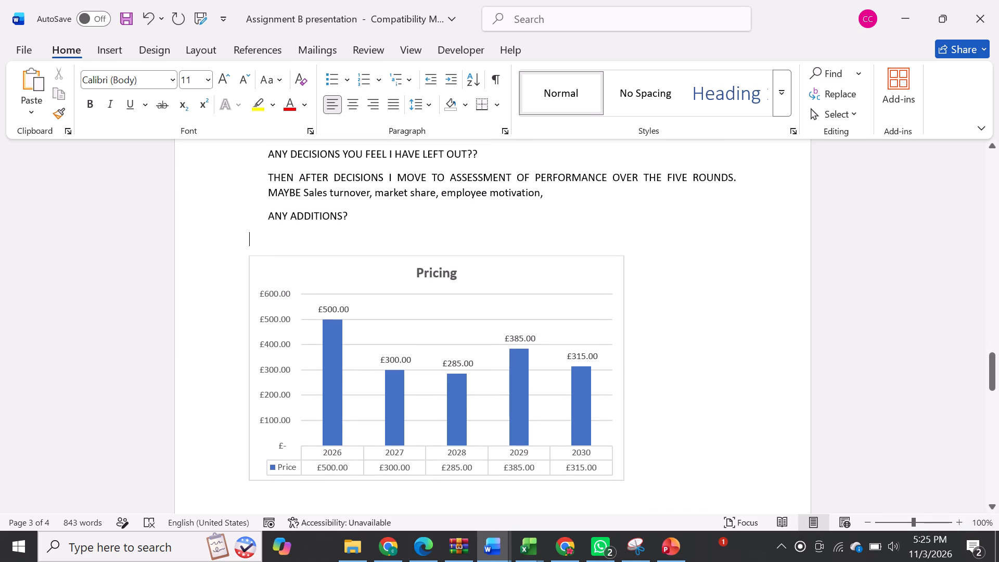
pyautogui.click(290, 265)
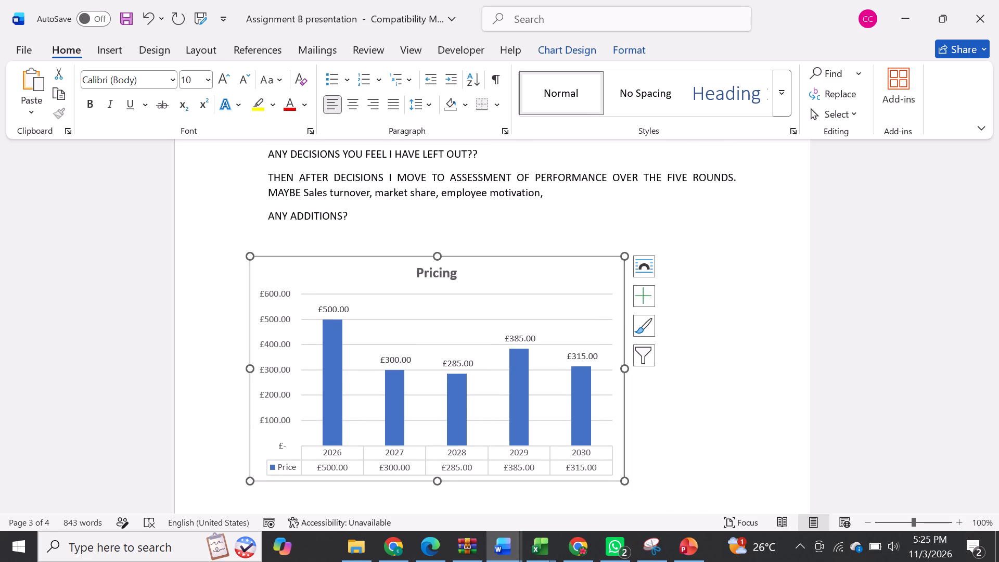
pyautogui.hotkey('ctrl', 'x')
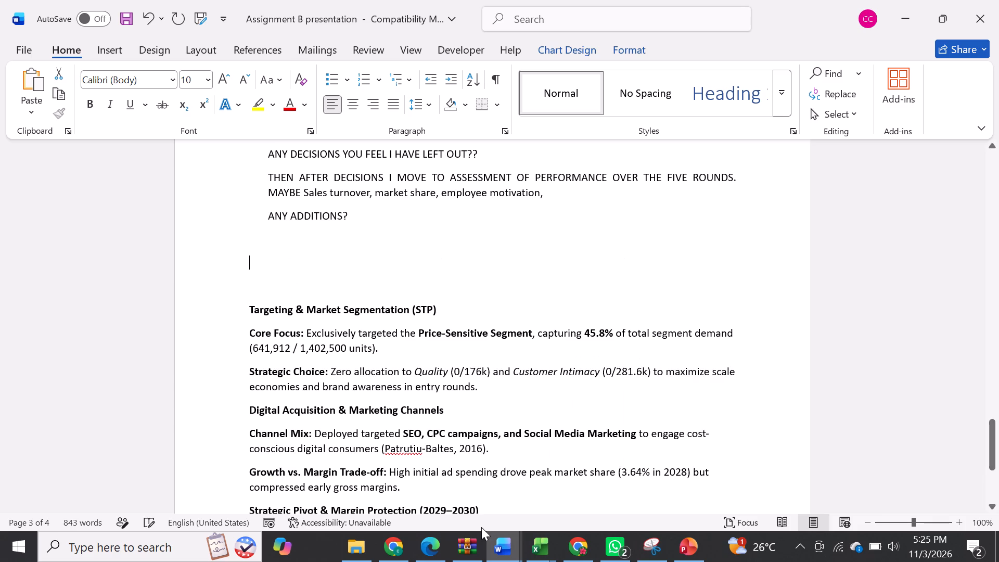
# Return to Document2 and paste the Pricing chart on a new line under "Pricing technique.".
pyautogui.click(490, 546)
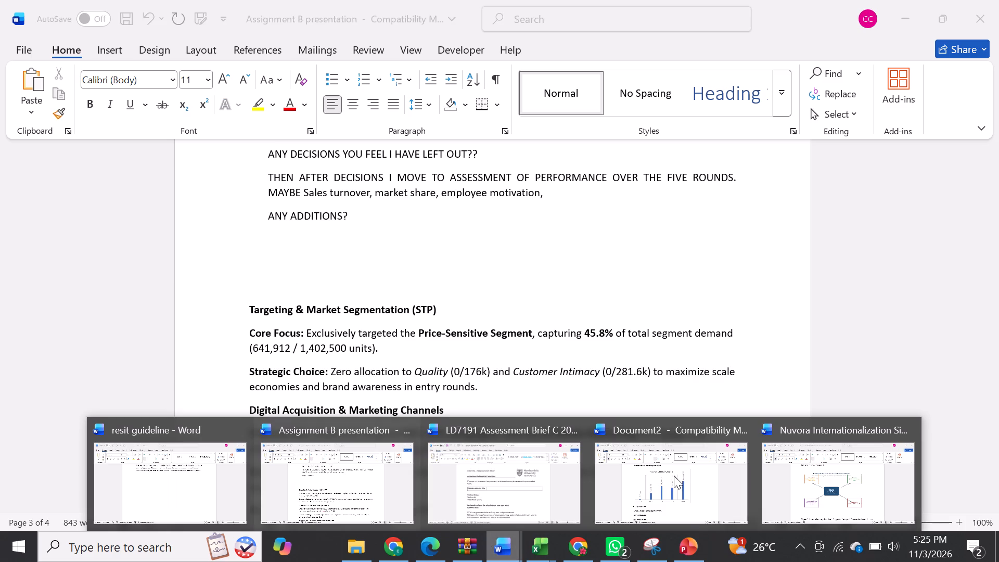
pyautogui.click(676, 474)
pyautogui.scroll(-1, 243, 446)
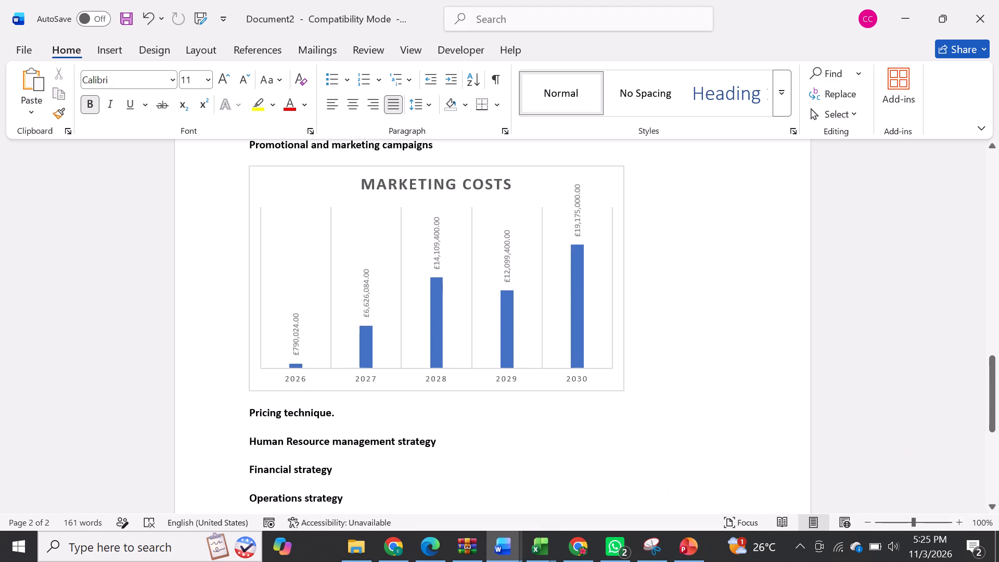
pyautogui.click(344, 395)
pyautogui.press('Return')
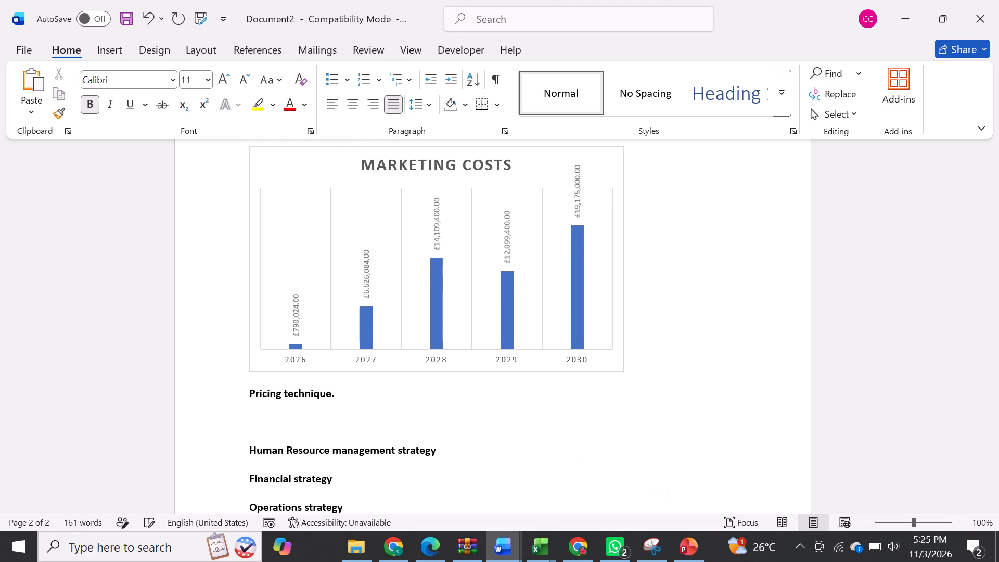
pyautogui.hotkey('ctrl', 'v')
# Add the line "Hiring eough staff- include external hires" under the Human Resource management strategy heading.
pyautogui.scroll(-1, 735, 427)
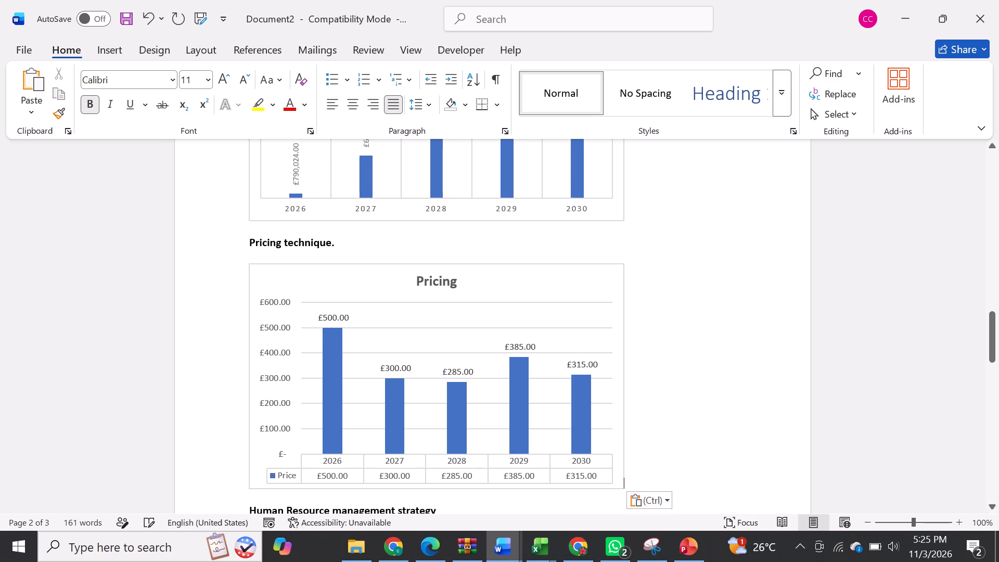
pyautogui.scroll(-5, 735, 427)
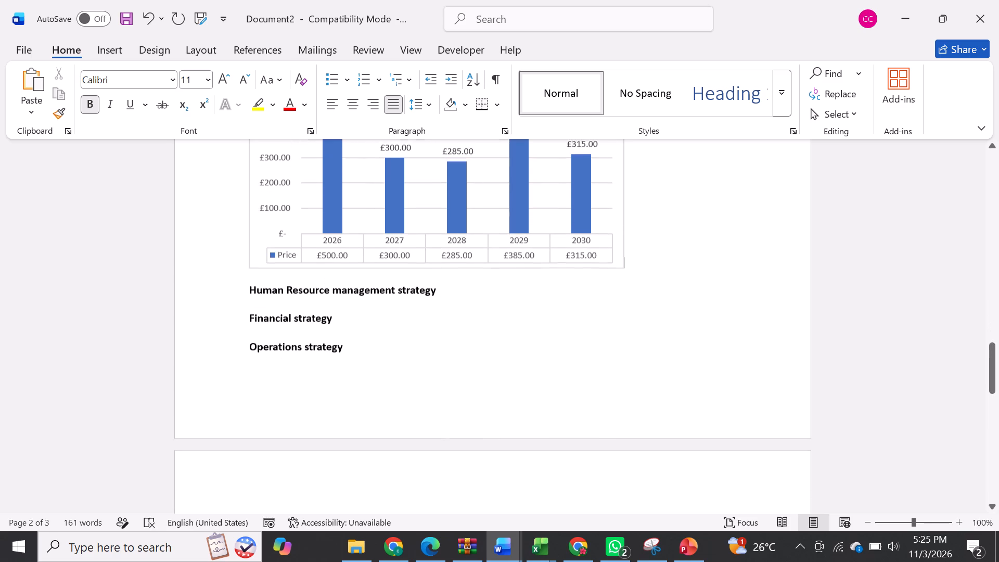
pyautogui.click(442, 285)
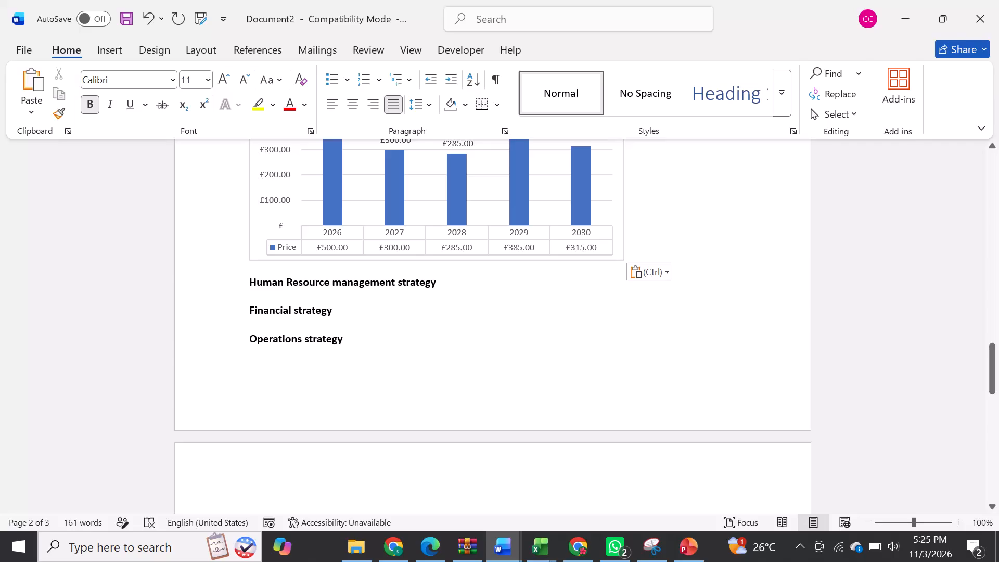
pyautogui.press('Return')
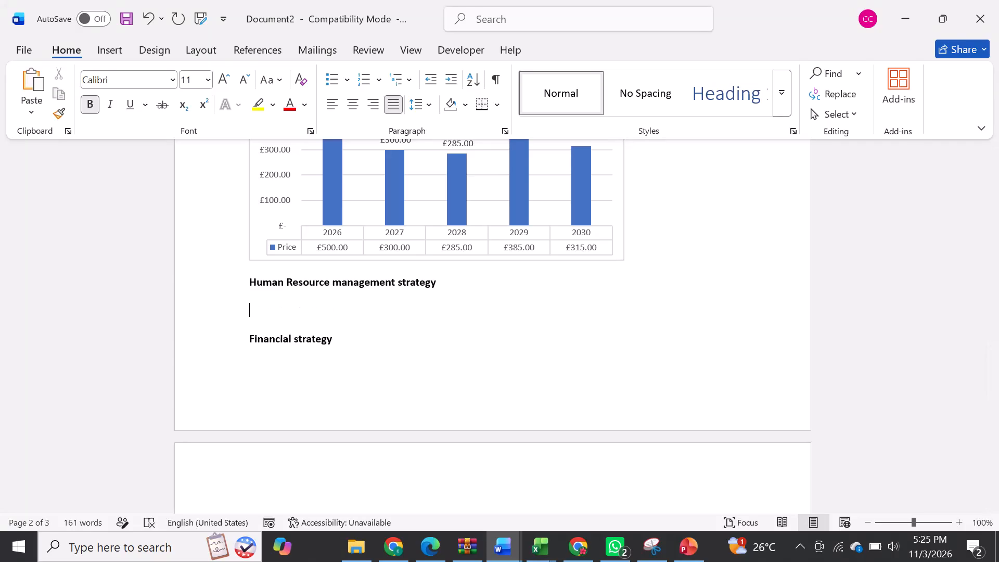
pyautogui.press('BackSpace')
pyautogui.write('ring enugh')
pyautogui.press('space')
pyautogui.press('BackSpace')
pyautogui.press('BackSpace')
pyautogui.press('BackSpace')
pyautogui.press('BackSpace')
pyautogui.press('BackSpace')
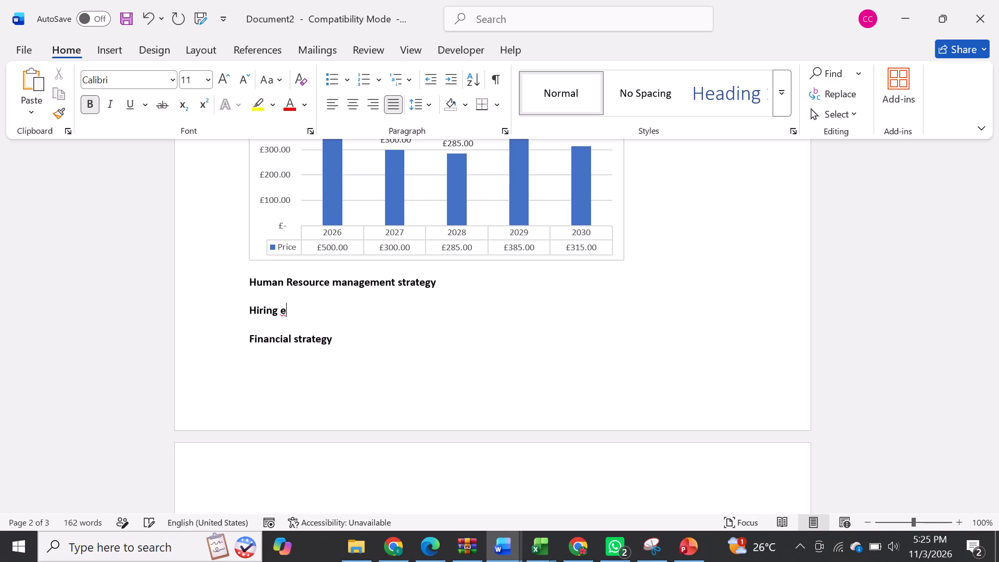
pyautogui.write('ough staff- include external hires')
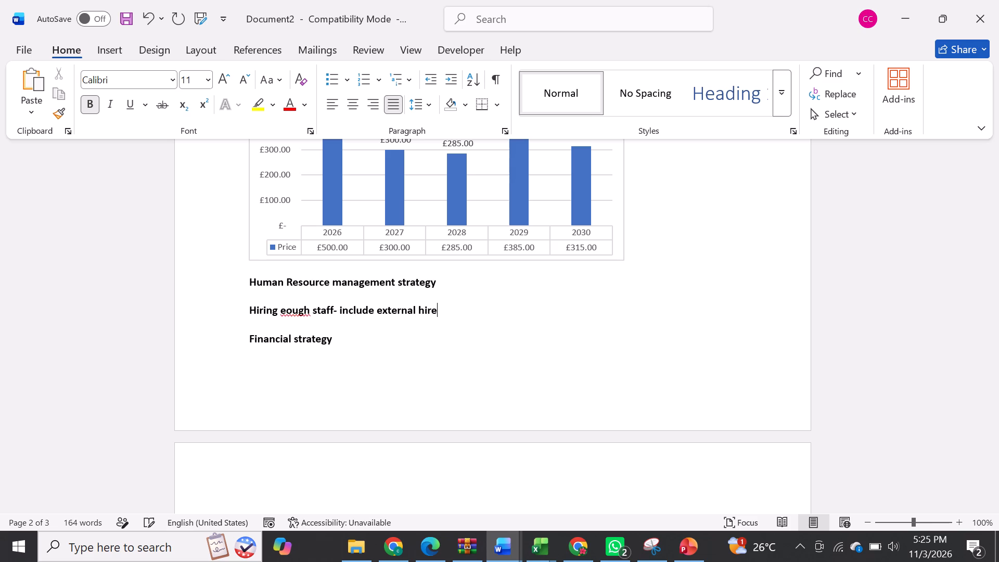
pyautogui.press('space')
pyautogui.press('Return')
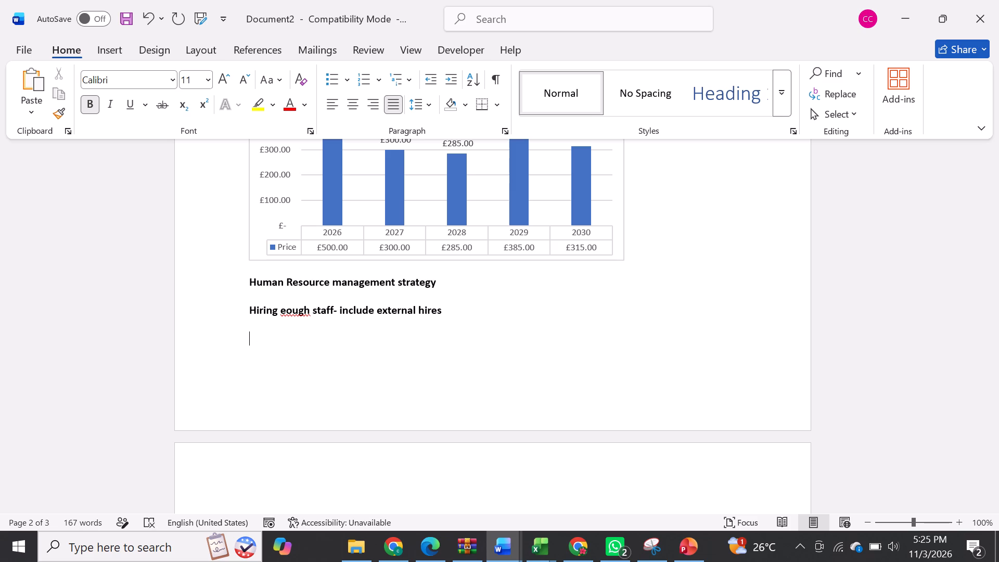
# Add the lines "Training and education" and "Renumeration- including bonuses" below the hiring line.
pyautogui.write('raining an')
pyautogui.press('space')
pyautogui.press('BackSpace')
pyautogui.write('d education')
pyautogui.press('space')
pyautogui.press('Return')
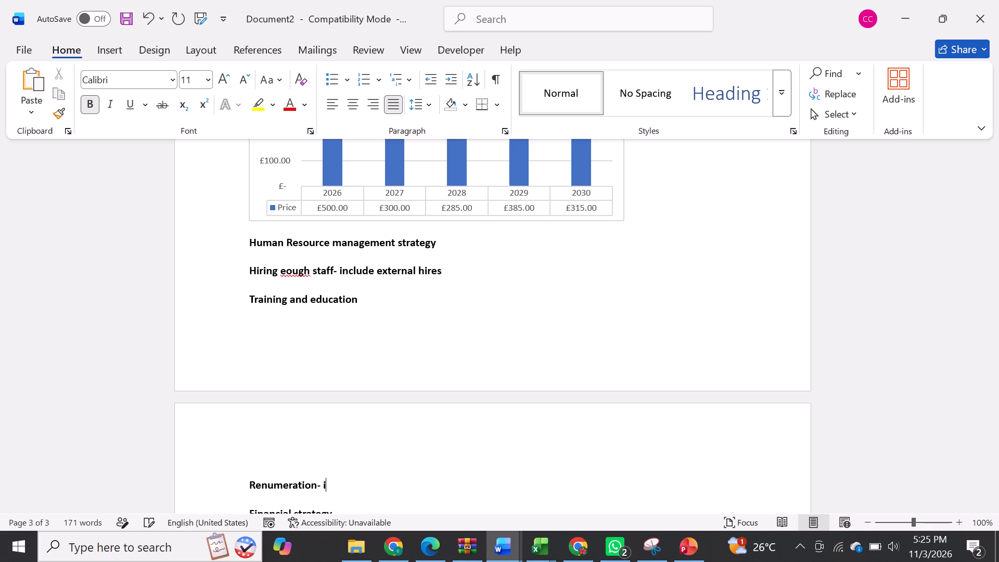
pyautogui.write('ncluding bonuses')
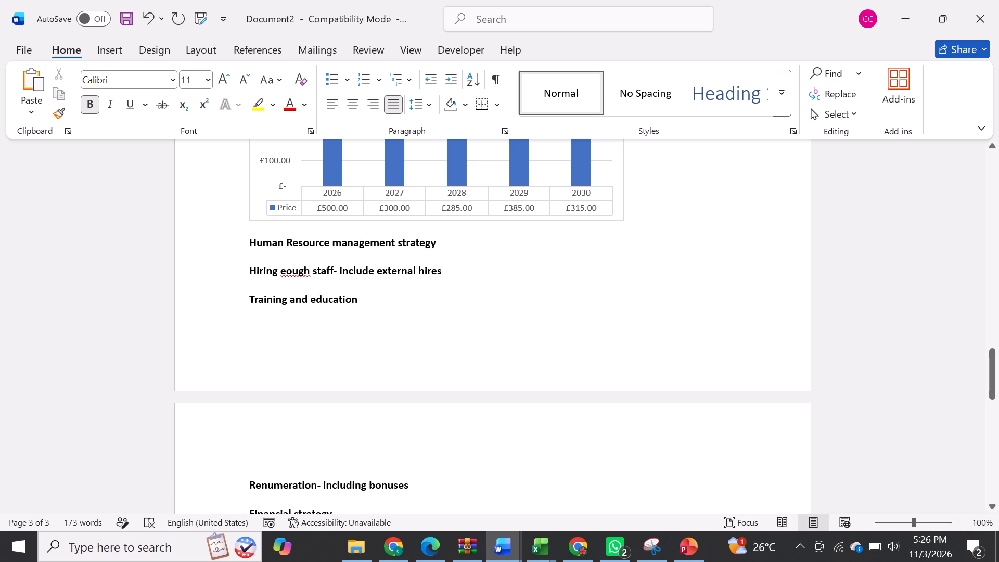
# Correct the misspelled word in the hiring line to "enough".
pyautogui.scroll(-4, 451, 330)
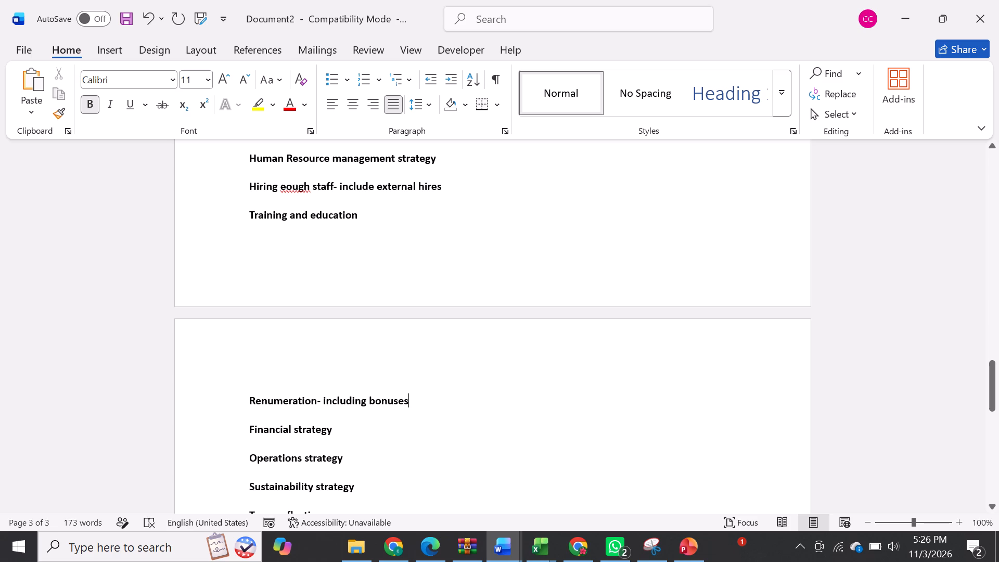
pyautogui.click(285, 186)
pyautogui.press('n')
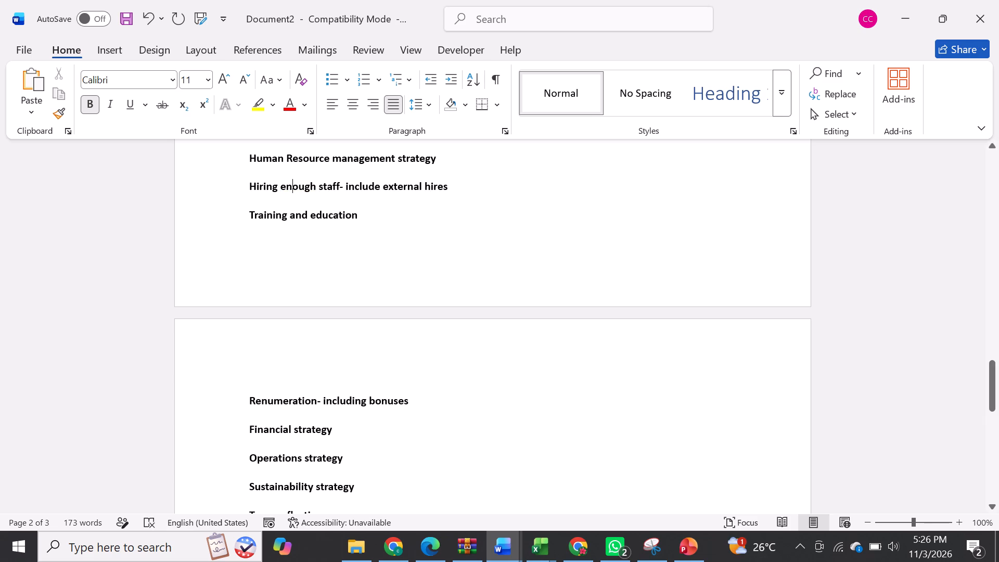
# Remove the bold formatting from the three sub-point lines under the Human Resource management strategy heading.
pyautogui.moveTo(413, 401); pyautogui.dragTo(249, 171)
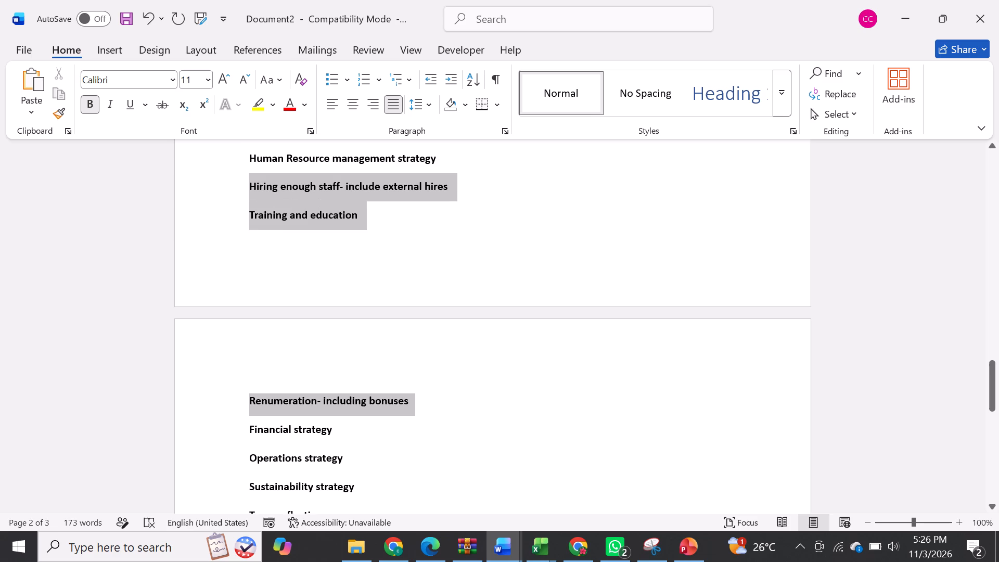
pyautogui.moveTo(249, 171); pyautogui.dragTo(249, 199)
pyautogui.hotkey('ctrl', 'b')
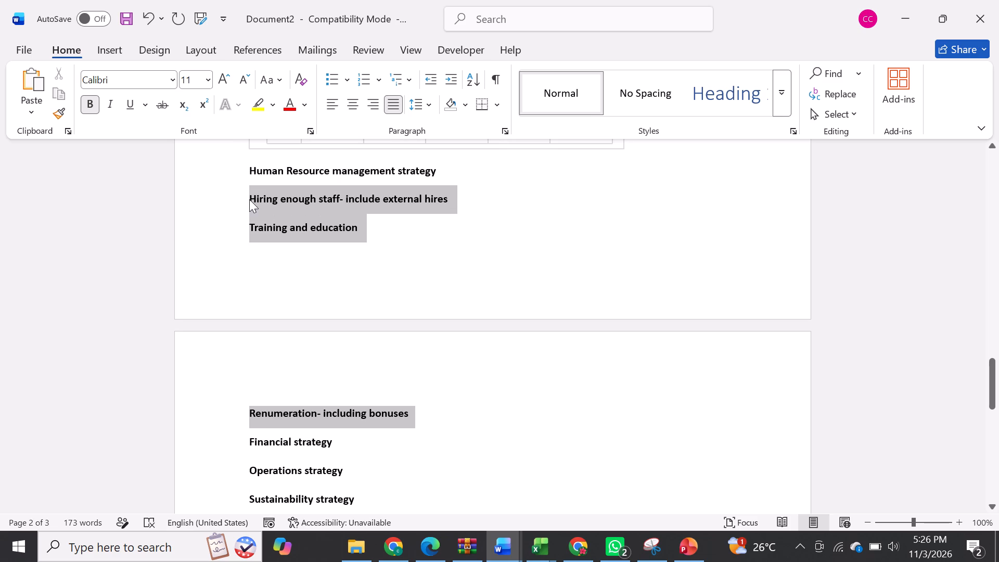
pyautogui.click(522, 397)
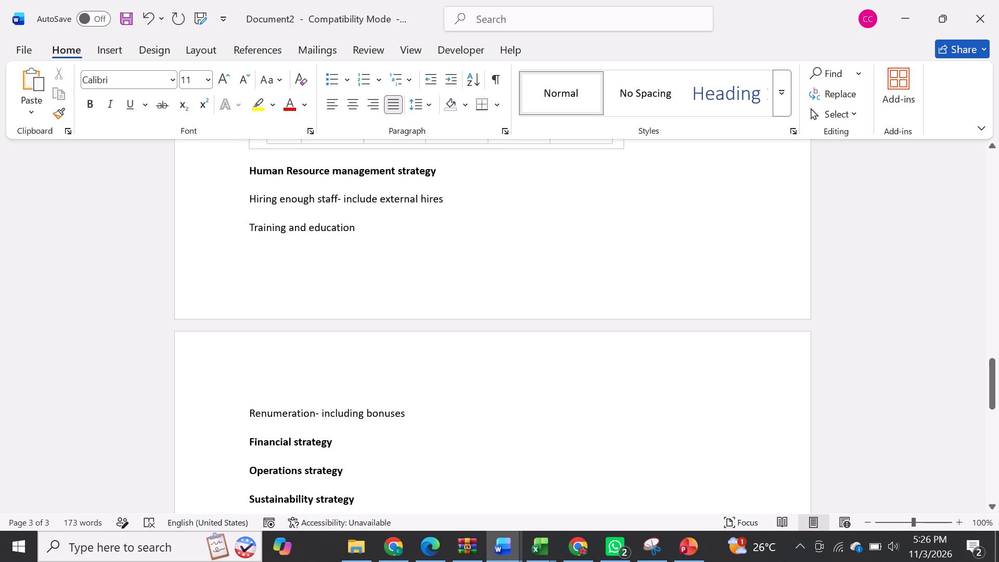
# Add the non-bold sentence "Our financial strategy entailed using a balanced source of financing" on a new line under the Financial strategy heading.
pyautogui.click(339, 445)
pyautogui.press('Return')
pyautogui.hotkey('ctrl', 'b')
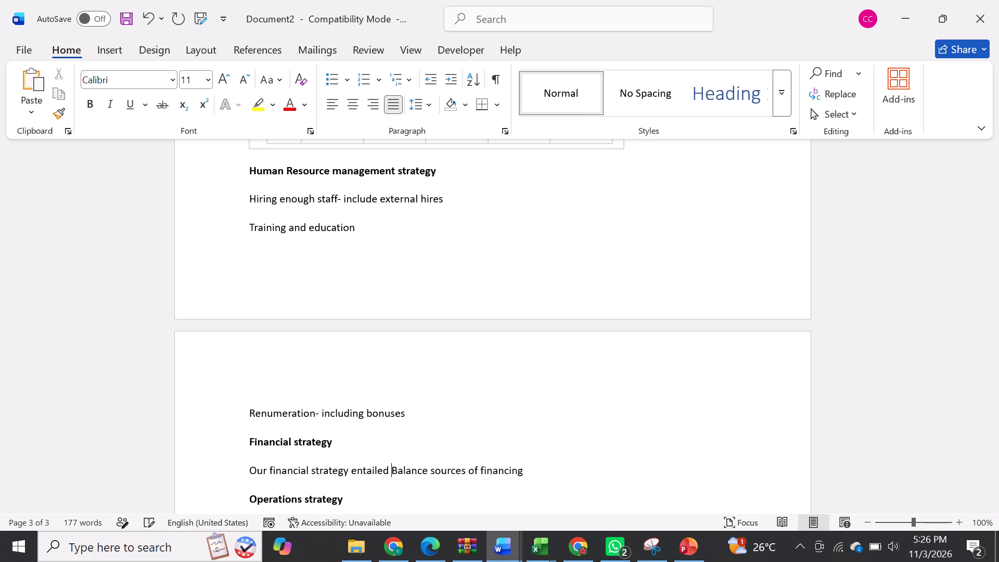
pyautogui.press('Delete')
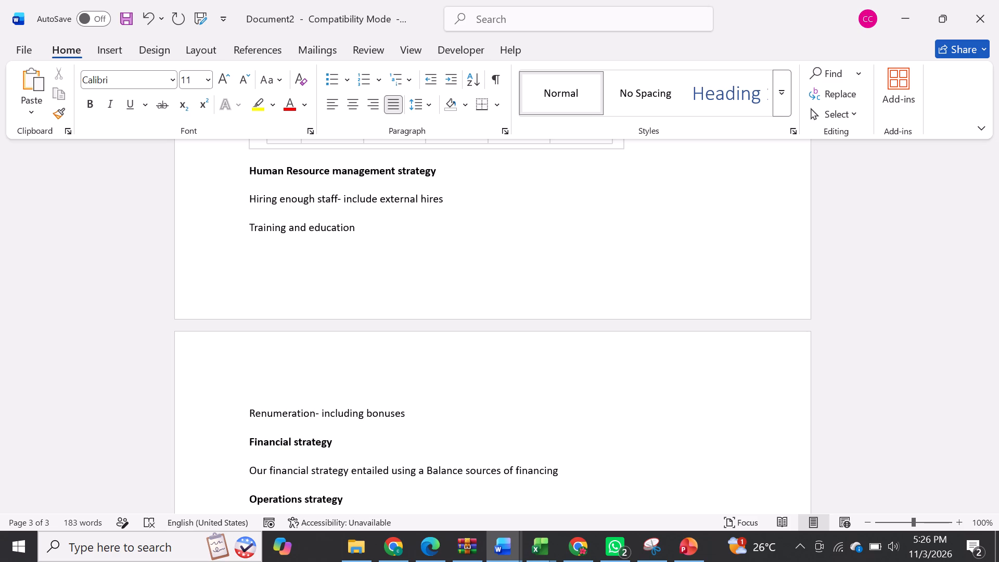
pyautogui.press('l')
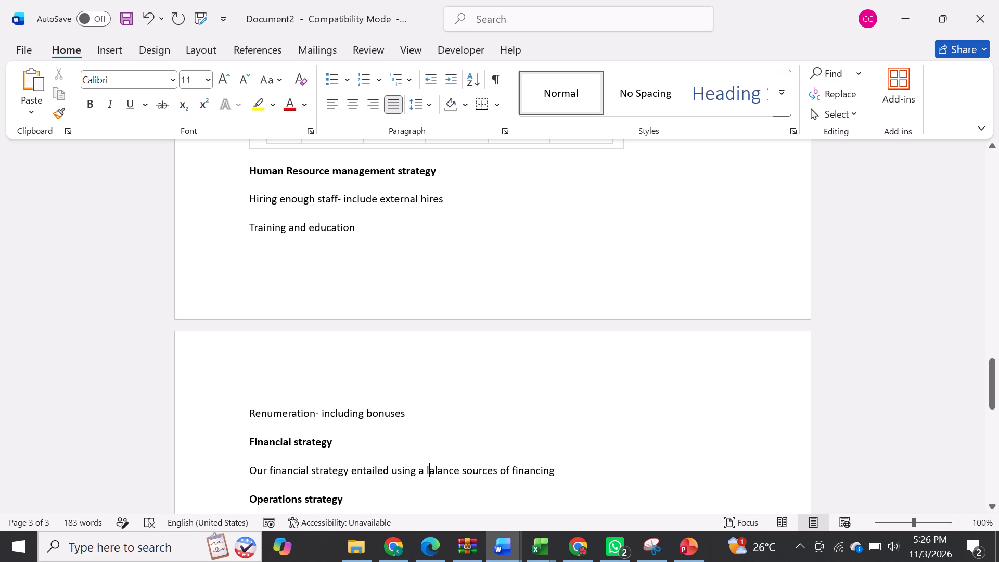
pyautogui.press('BackSpace')
pyautogui.press('b')
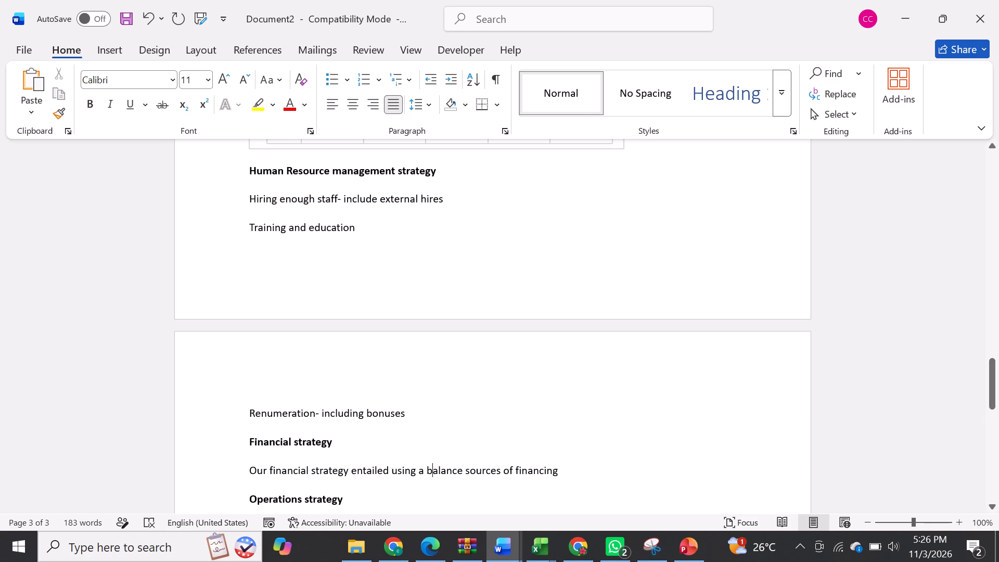
pyautogui.click(460, 468)
pyautogui.press('d')
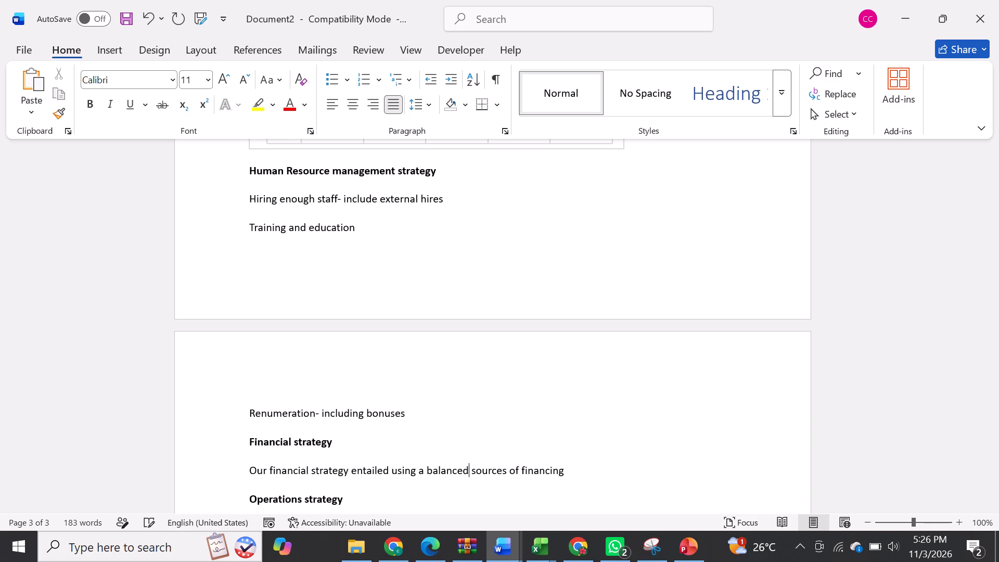
pyautogui.click(504, 470)
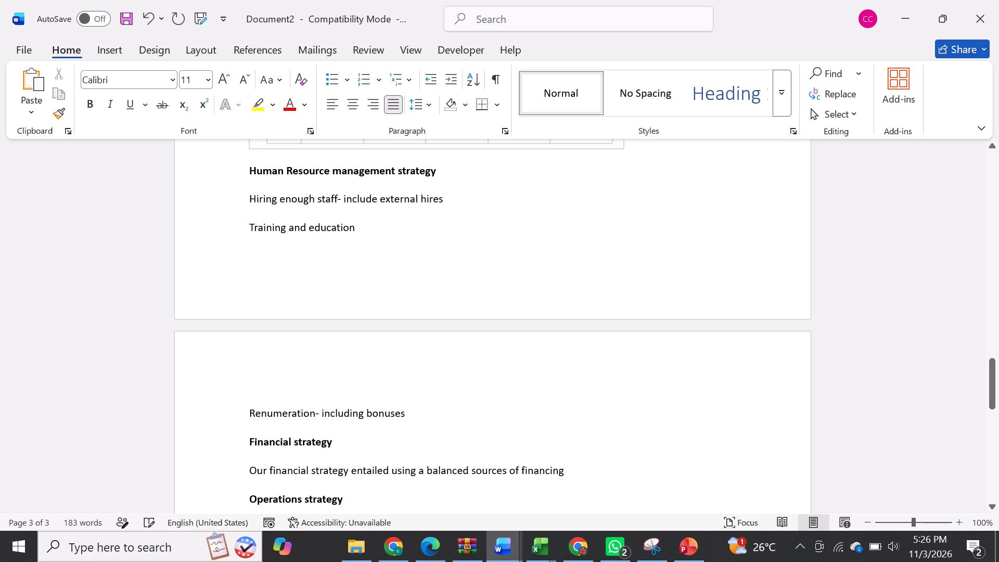
pyautogui.press('Delete')
# Add "Rather than relying on just one, the operations were financed using both debt borrowings and retained earnings made by the company.".
pyautogui.click(560, 472)
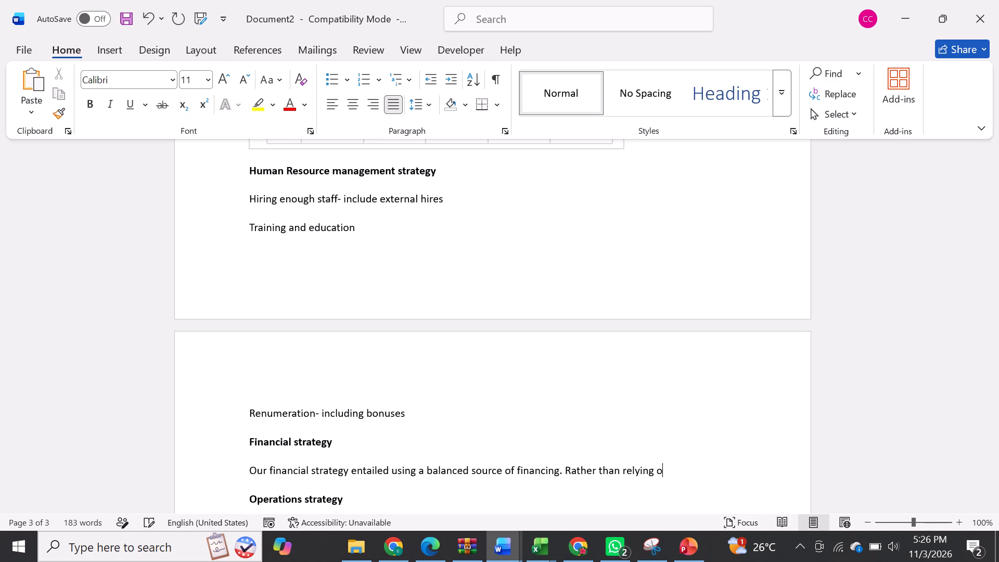
pyautogui.press('BackSpace')
pyautogui.write('ust one, the op')
pyautogui.write('erations were financed using bo')
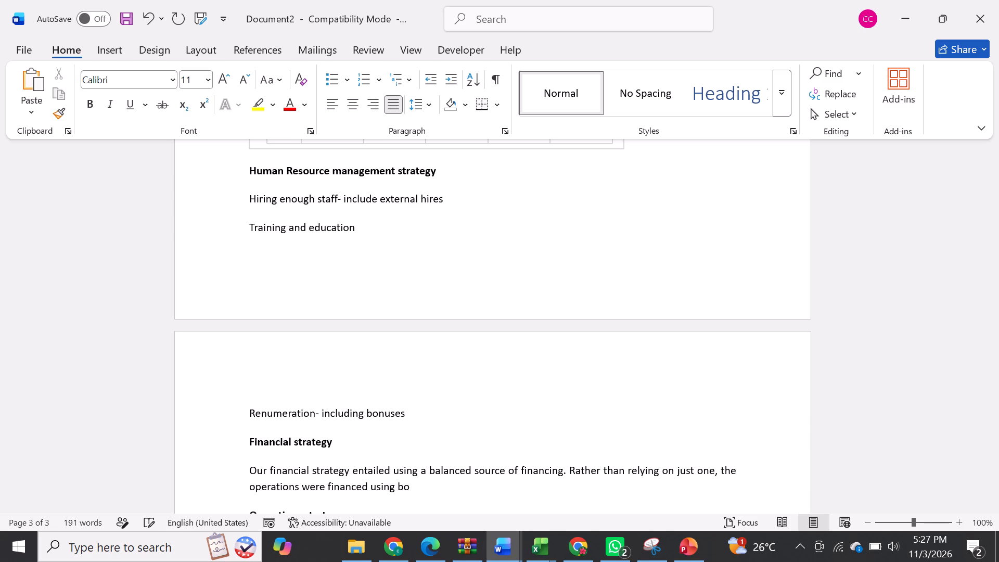
pyautogui.write('th debt boro')
pyautogui.press('BackSpace')
pyautogui.write('rowings and retained earnings made th')
pyautogui.press('BackSpace')
pyautogui.press('BackSpace')
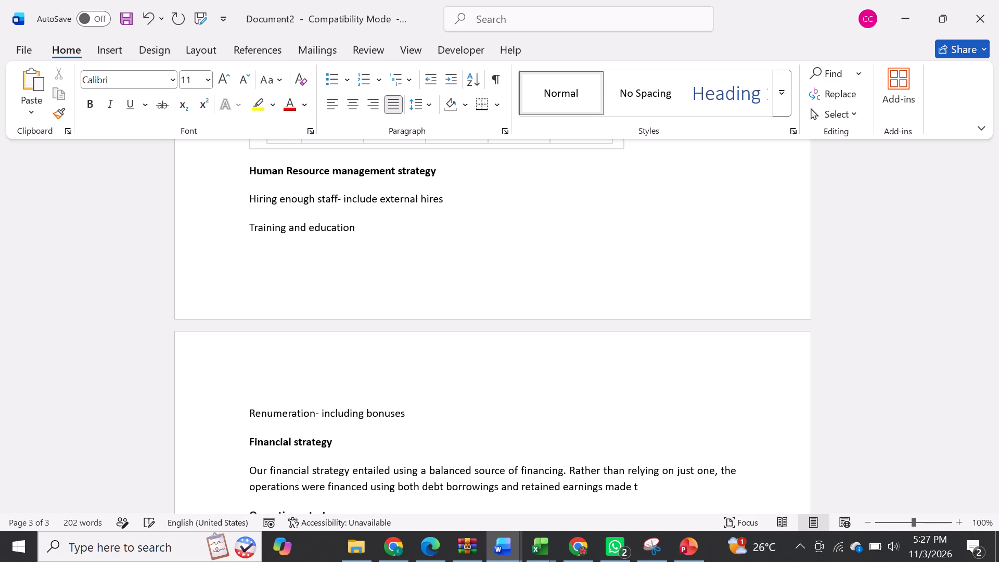
pyautogui.press('BackSpace')
pyautogui.press('space')
pyautogui.write('by the company.')
pyautogui.press('space')
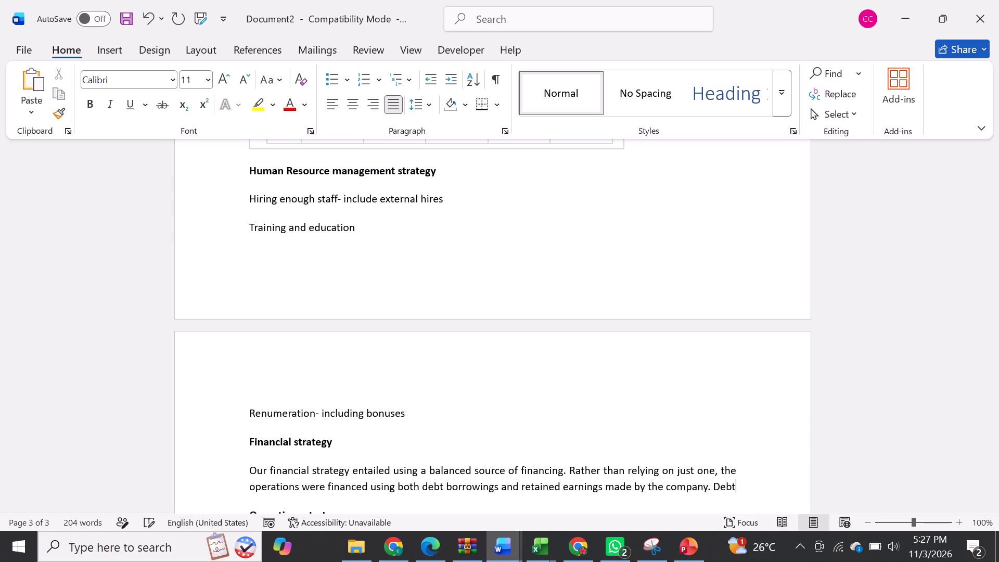
# Add that debt financing was heavily used in round 1 to 3 during losses because retained earnings were not sufficient enough to support operations.
pyautogui.press('BackSpace')
pyautogui.press('BackSpace')
pyautogui.press('BackSpace')
pyautogui.press('BackSpace')
pyautogui.press('BackSpace')
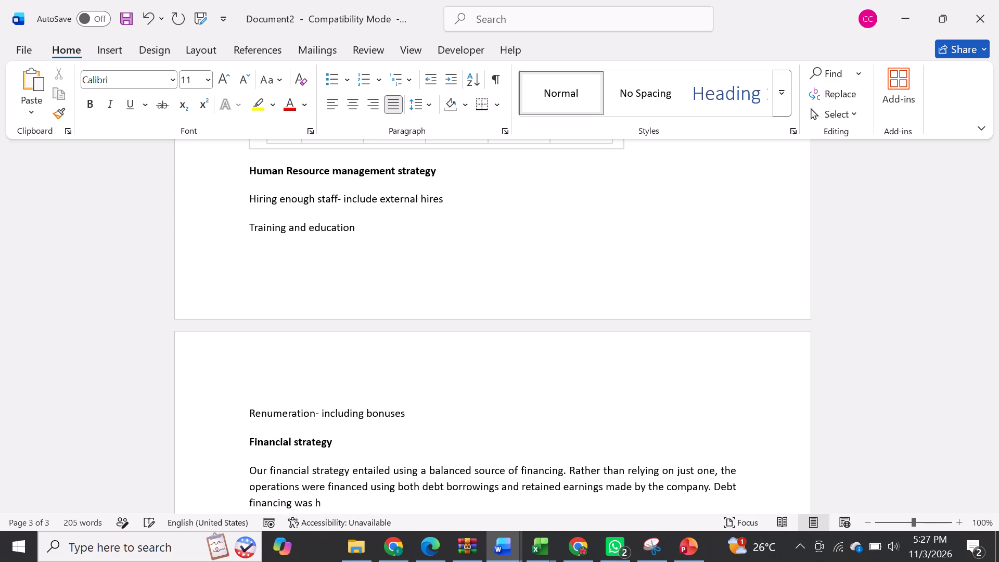
pyautogui.press('BackSpace')
pyautogui.press('BackSpace')
pyautogui.write('ly used in round 1 to 3 where the company was making l')
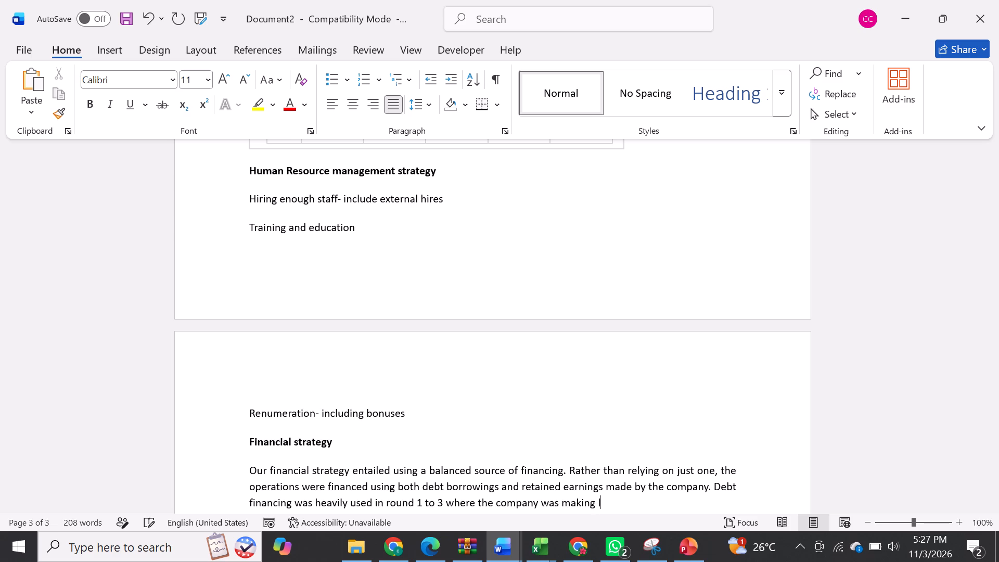
pyautogui.write('osses.')
pyautogui.press('space')
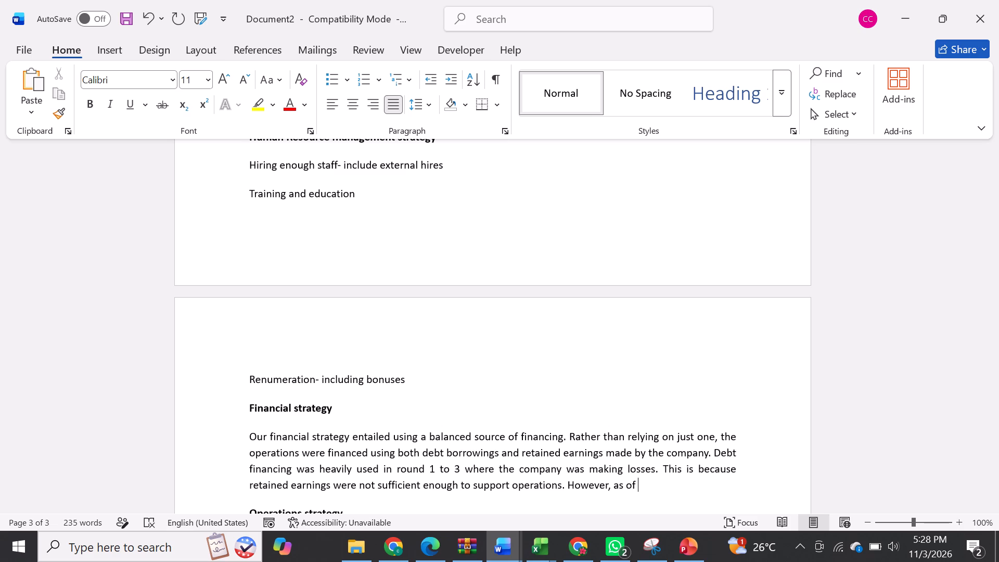
# Complete the contrasting sentence: "However, as of round 4 and 5, an increase in profitability led to increased retained earnings and cash reserves.".
pyautogui.write('round')
pyautogui.press('space')
pyautogui.write('4 and 5, an increase in profitability')
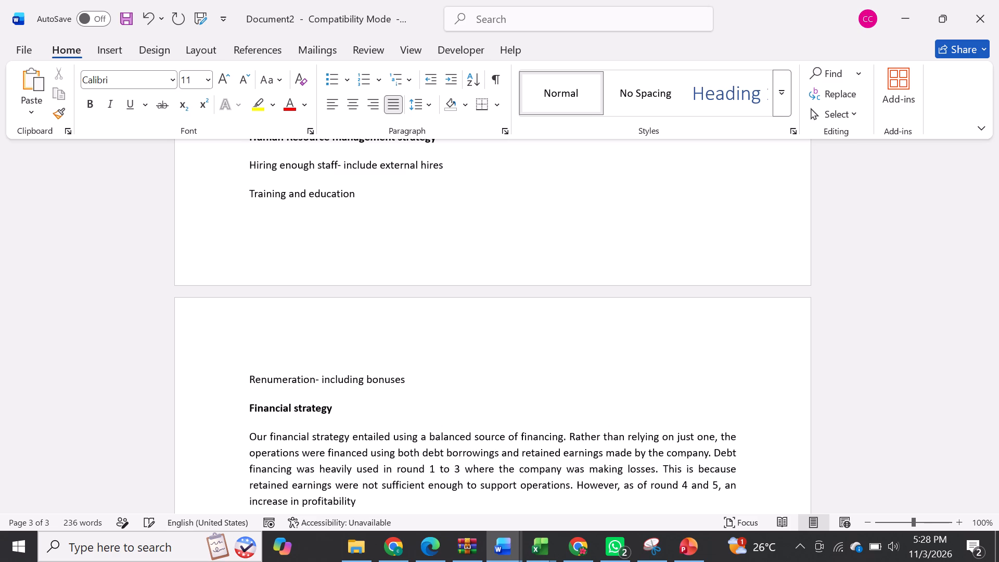
pyautogui.press('space')
pyautogui.write('led to increased retained earnings and cash reserves.')
pyautogui.press('space')
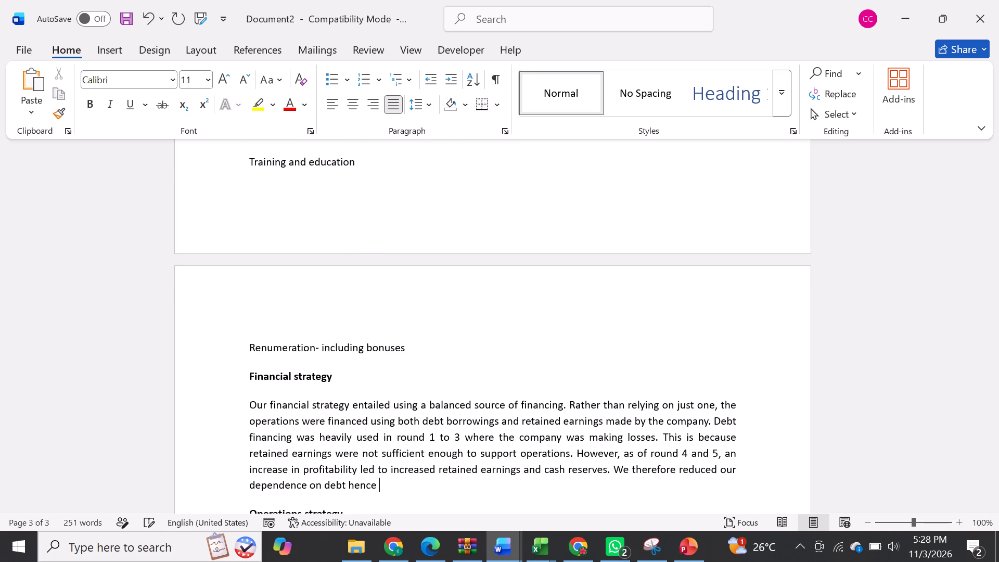
# Word the following sentence as "We therefore reduced our dependence on debt in financing company operations.".
pyautogui.press('BackSpace')
pyautogui.press('BackSpace')
pyautogui.press('BackSpace')
pyautogui.press('BackSpace')
pyautogui.press('BackSpace')
pyautogui.press('BackSpace')
pyautogui.press('BackSpace')
pyautogui.press('space')
pyautogui.write('in financing company opr')
pyautogui.press('BackSpace')
pyautogui.write('erations.')
pyautogui.press('space')
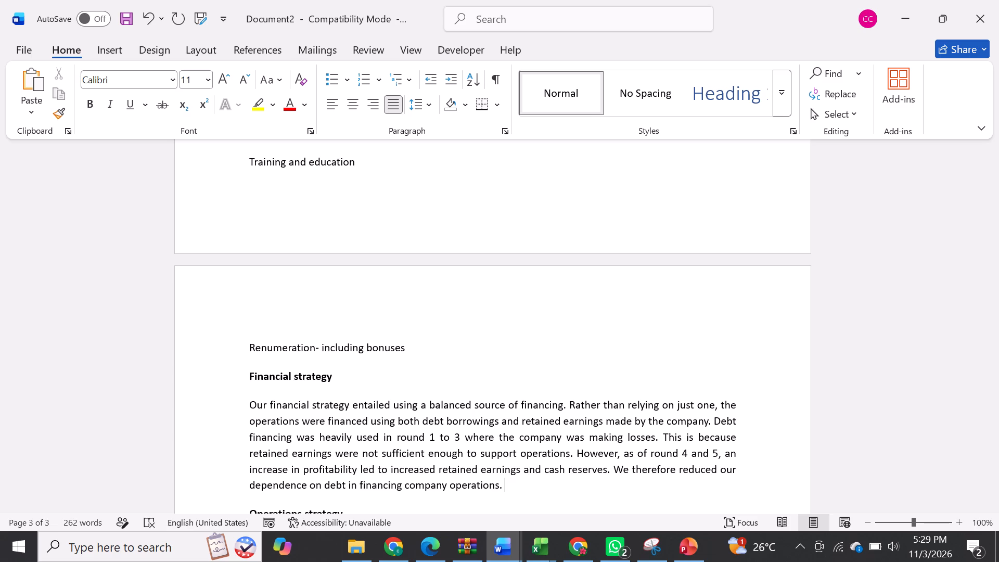
# Add that Appendix DASH shows the interaction between debt and retained earnings and how they complemented each other in financing company operations.
pyautogui.scroll(-3, 560, 472)
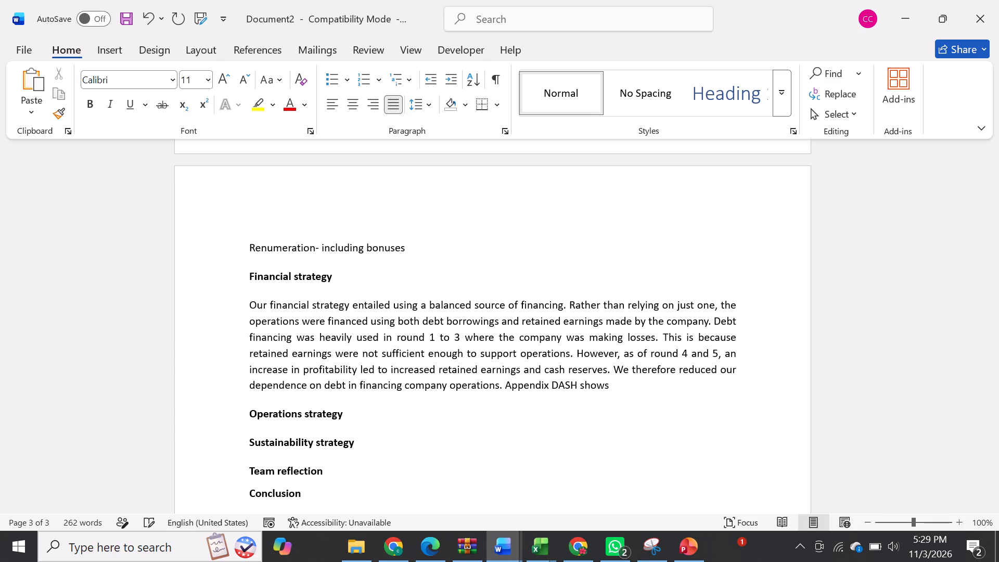
pyautogui.write('interaction between')
pyautogui.press('space')
pyautogui.write('debt and retained earnings and how they com')
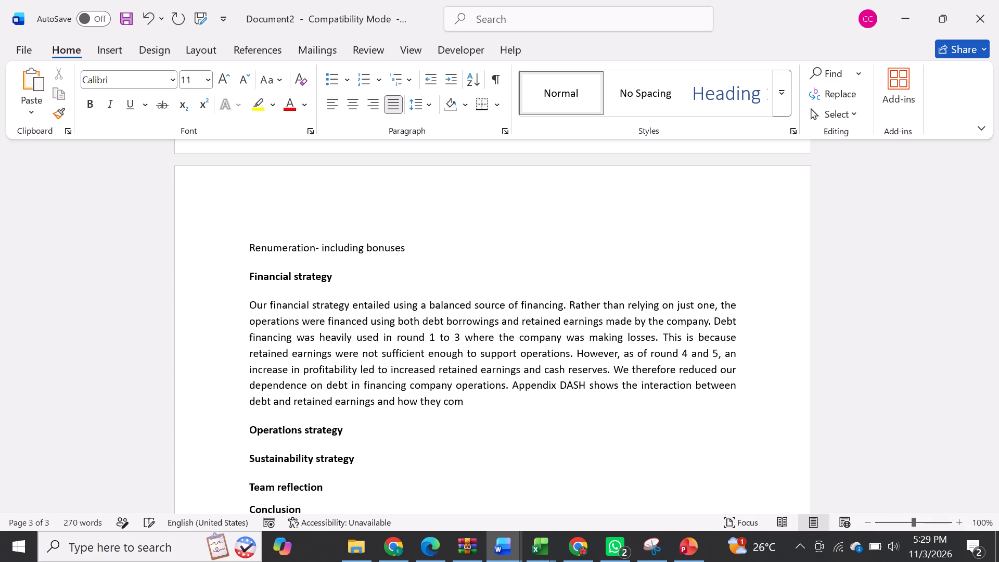
pyautogui.write('plemented each other in financing company operations.')
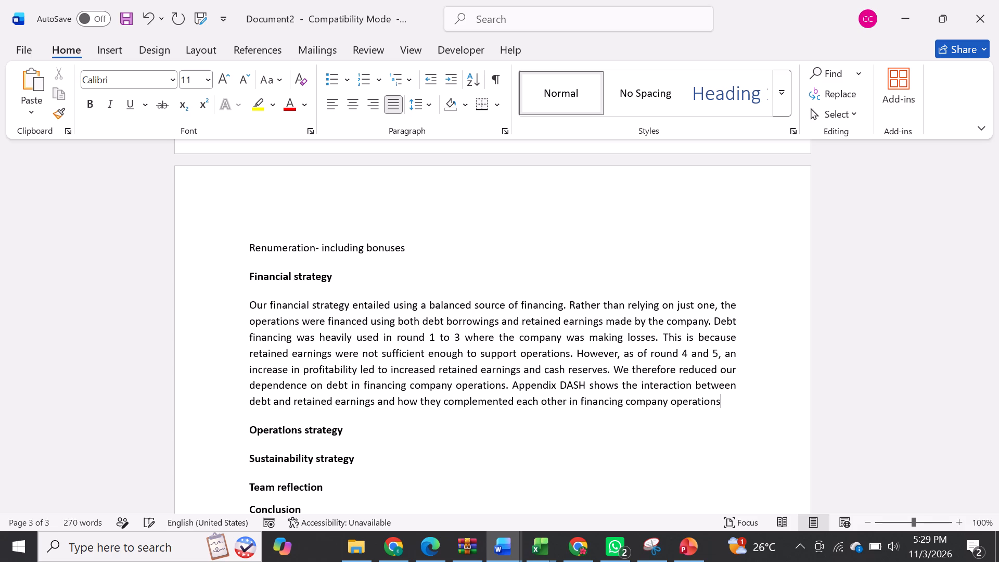
pyautogui.press('space')
# Start a second paragraph under Financial strategy with "Additionally, part of our financial".
pyautogui.press('Return')
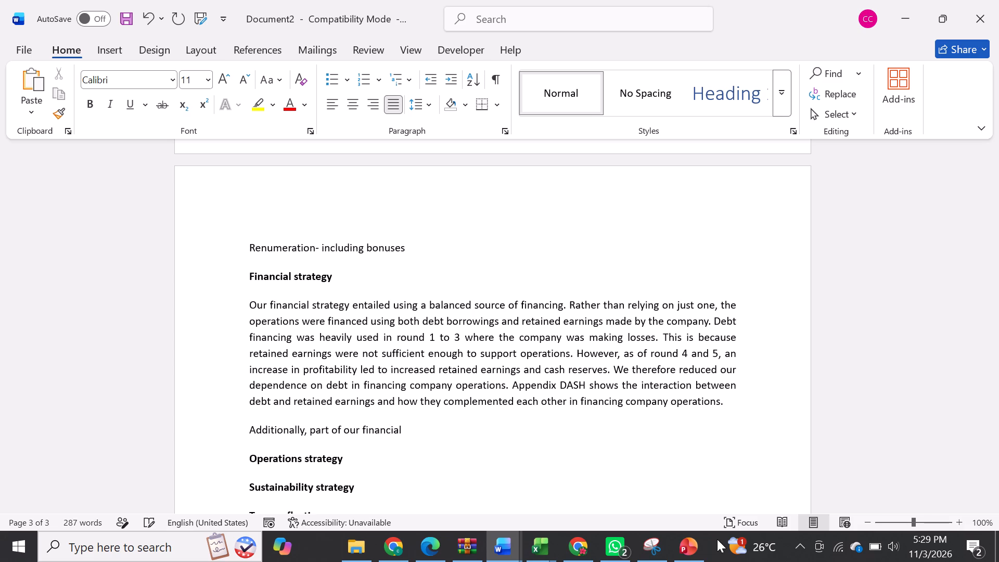
# Switch to the Assignment B PPT presentation in PowerPoint and review the slides up to the Financial Decisions slide.
pyautogui.click(688, 550)
pyautogui.click(183, 367)
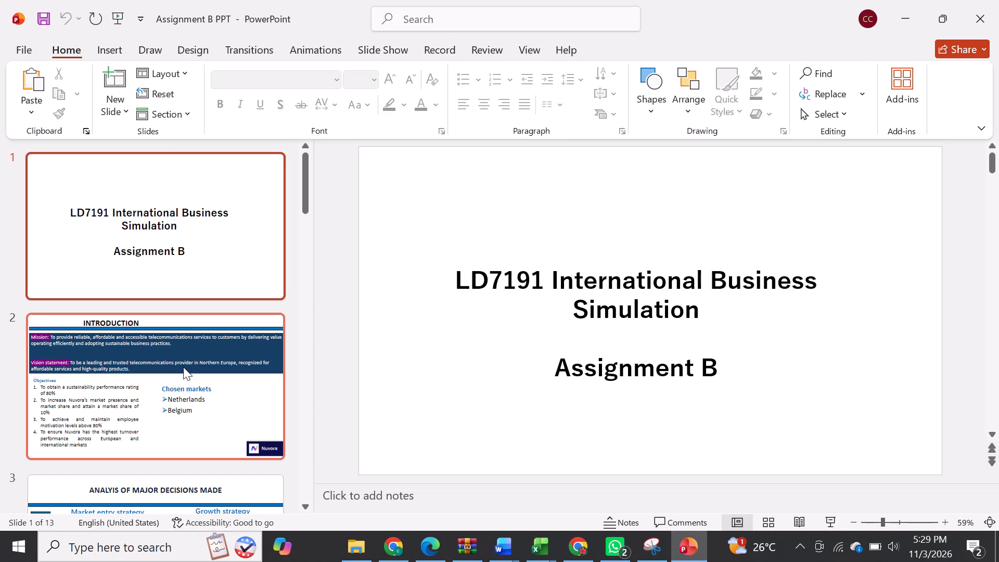
pyautogui.press('Down')
pyautogui.press('Down')
pyautogui.press('Down')
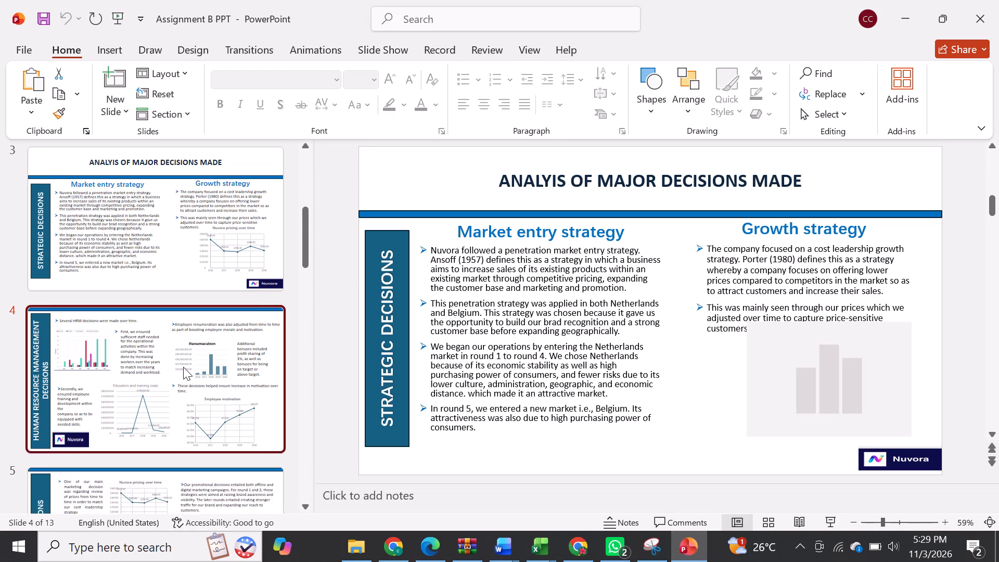
pyautogui.press('Down')
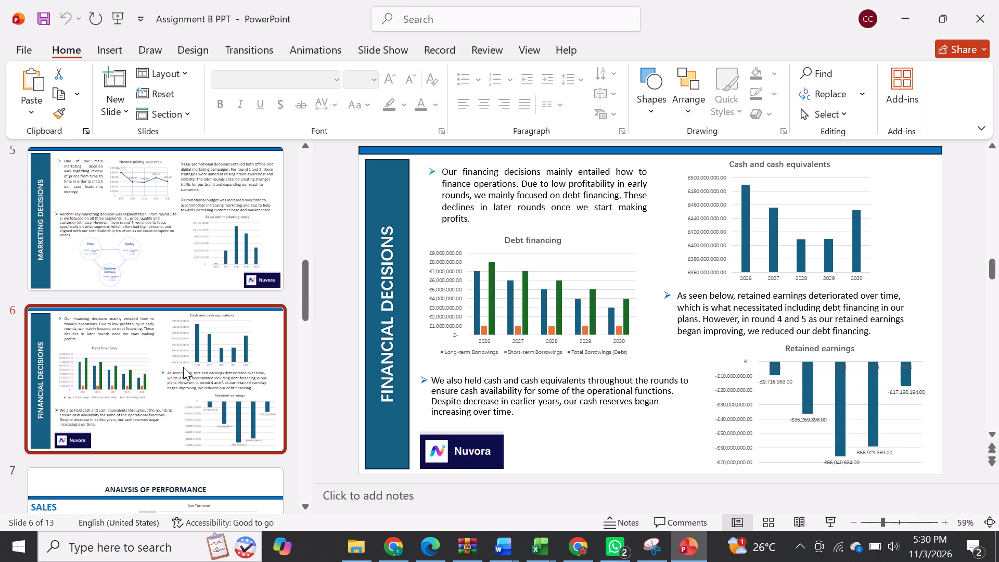
# Return to Document2 in Word and continue the paragraph with "strategy entailed detailed financial statement preparation and ratio analysis.".
pyautogui.click(501, 557)
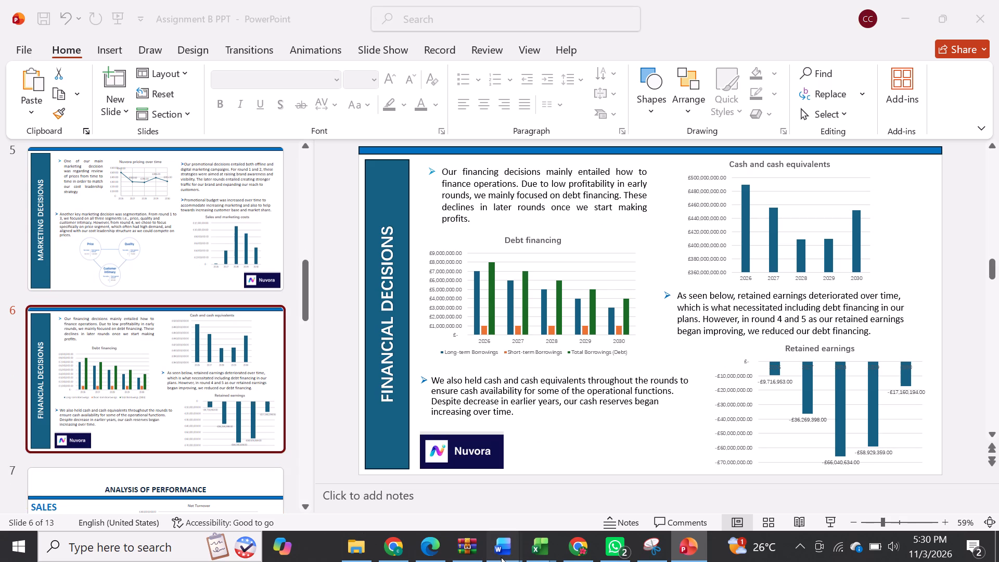
pyautogui.click(700, 481)
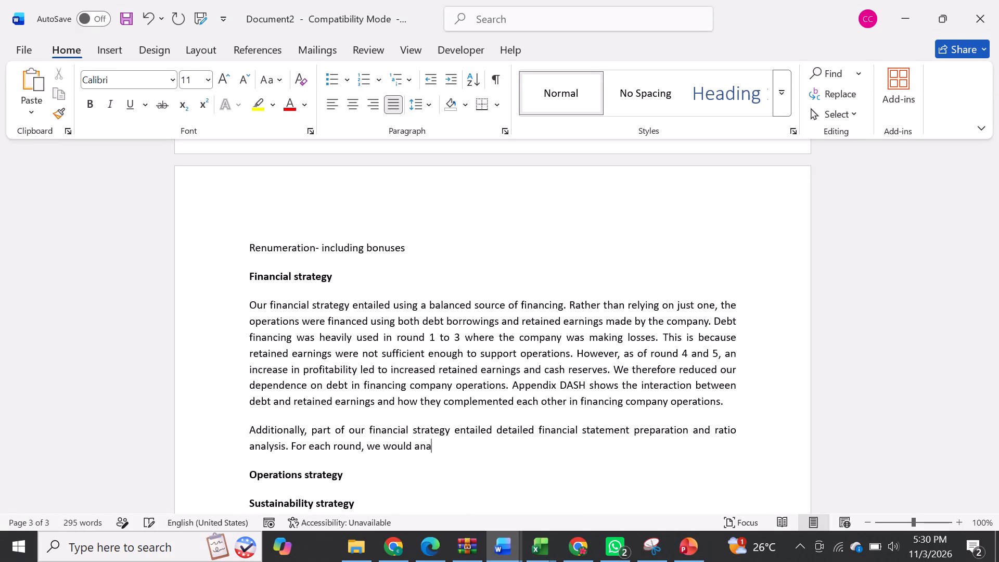
# Write the sentence "For each round, we would prepare and analyse key statements like income statements, baance sheet and cashflow statements.".
pyautogui.press('BackSpace')
pyautogui.press('BackSpace')
pyautogui.press('BackSpace')
pyautogui.press('BackSpace')
pyautogui.press('BackSpace')
pyautogui.press('BackSpace')
pyautogui.press('BackSpace')
pyautogui.write('prepare and analyse key statements like income statements,')
pyautogui.press('space')
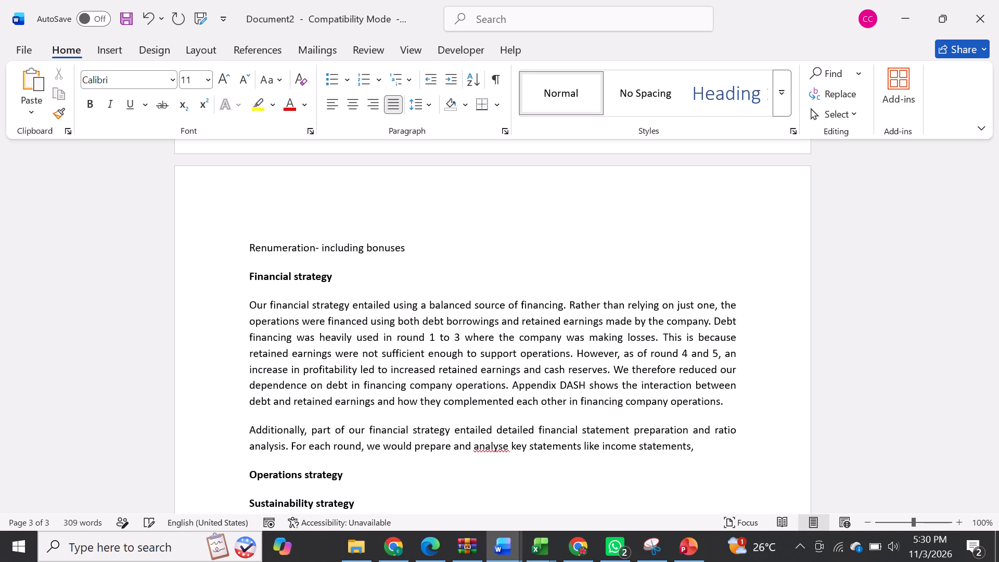
pyautogui.write('baance sheet')
pyautogui.press('space')
pyautogui.press('BackSpace')
pyautogui.press('space')
pyautogui.write('and s')
pyautogui.press('BackSpace')
pyautogui.write('cashflow statements')
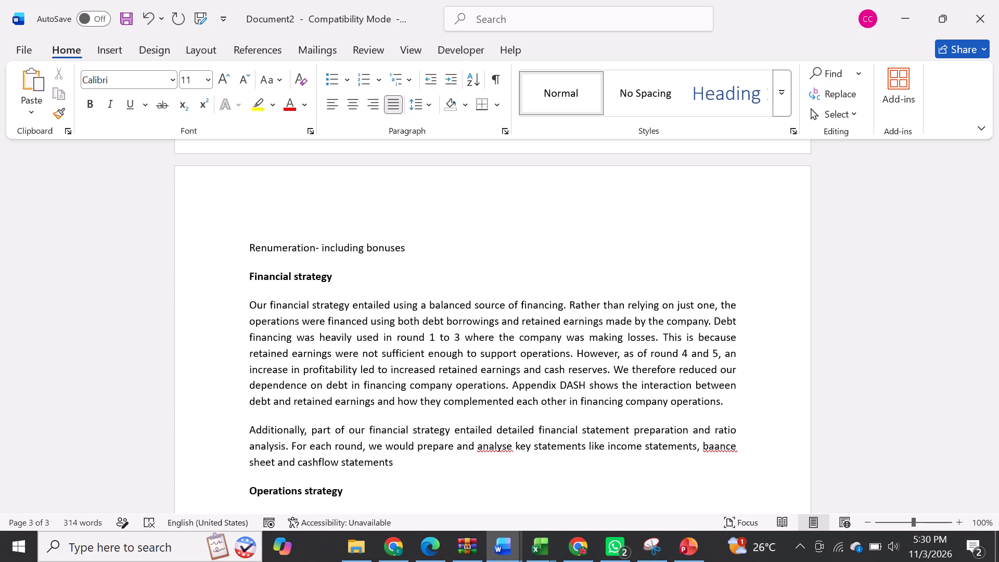
pyautogui.write('.')
# Continue the second paragraph with "We woul alo track key ratios such as net profit margin, gross profit margin over time to ensure we understood".
pyautogui.press('space')
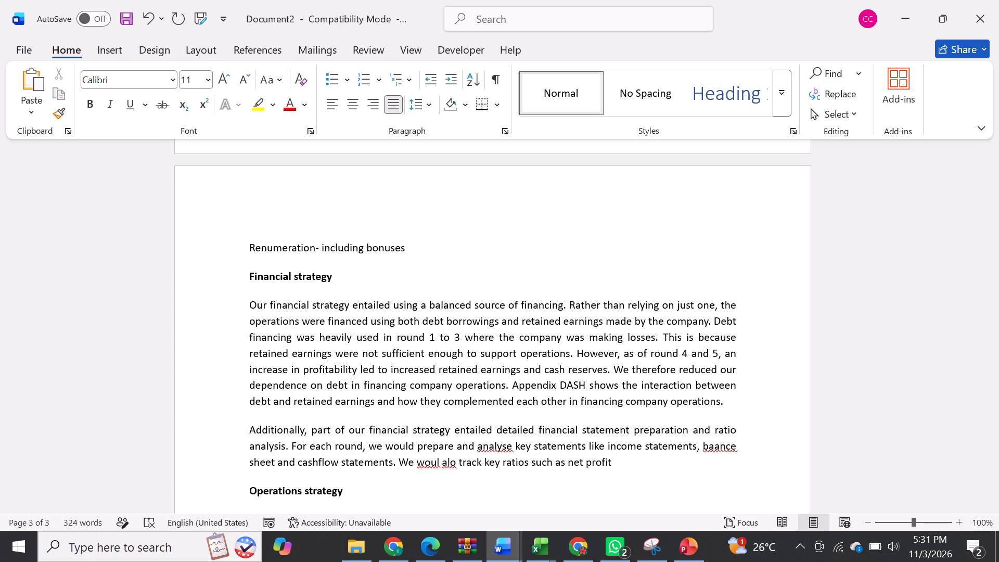
pyautogui.press('space')
pyautogui.write('ma')
pyautogui.write('gin')
pyautogui.press('BackSpace')
pyautogui.press('BackSpace')
pyautogui.press('BackSpace')
pyautogui.write('rgin, gross profit')
pyautogui.press('space')
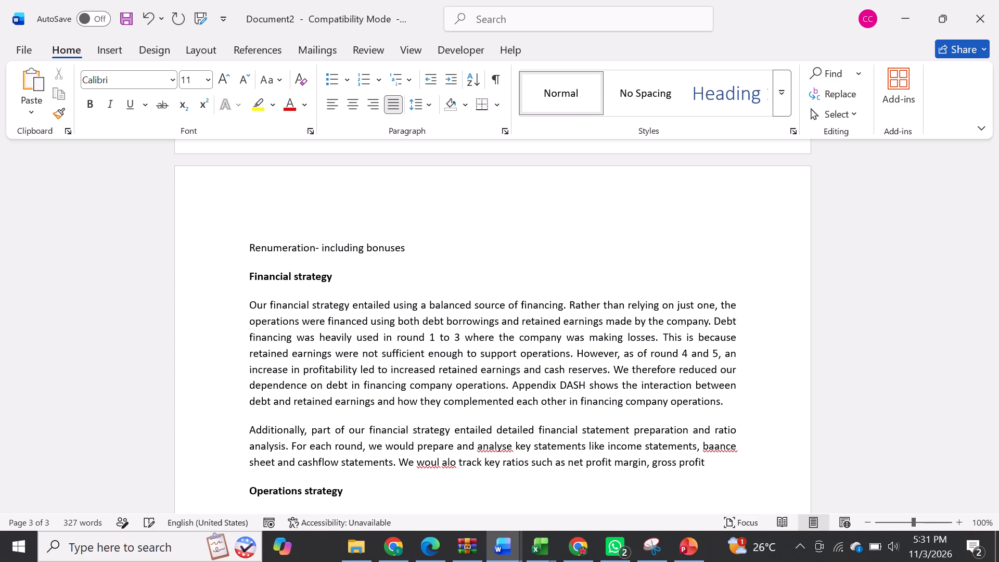
pyautogui.write('margin over time to ensure we understood')
pyautogui.press('space')
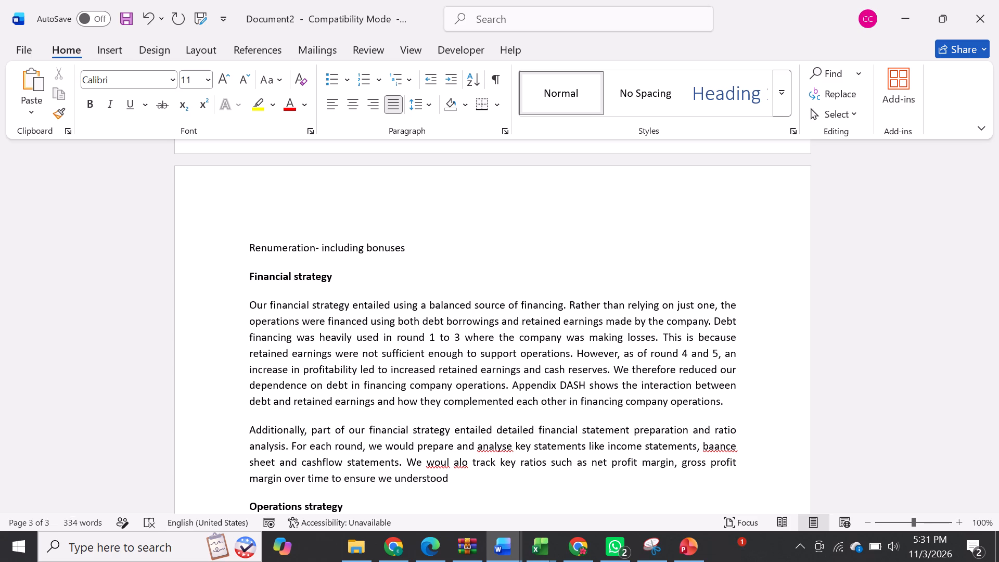
# Correct "woul alo" to "would also" in the key ratios sentence of the second Financial strategy paragraph.
pyautogui.click(452, 461)
pyautogui.press('BackSpace')
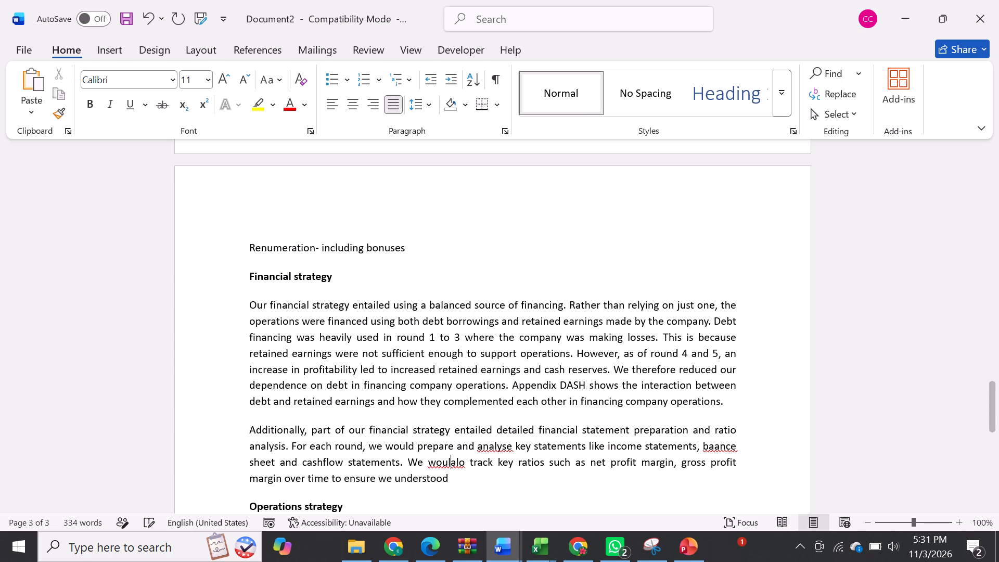
pyautogui.press('s')
pyautogui.press('BackSpace')
pyautogui.press('d')
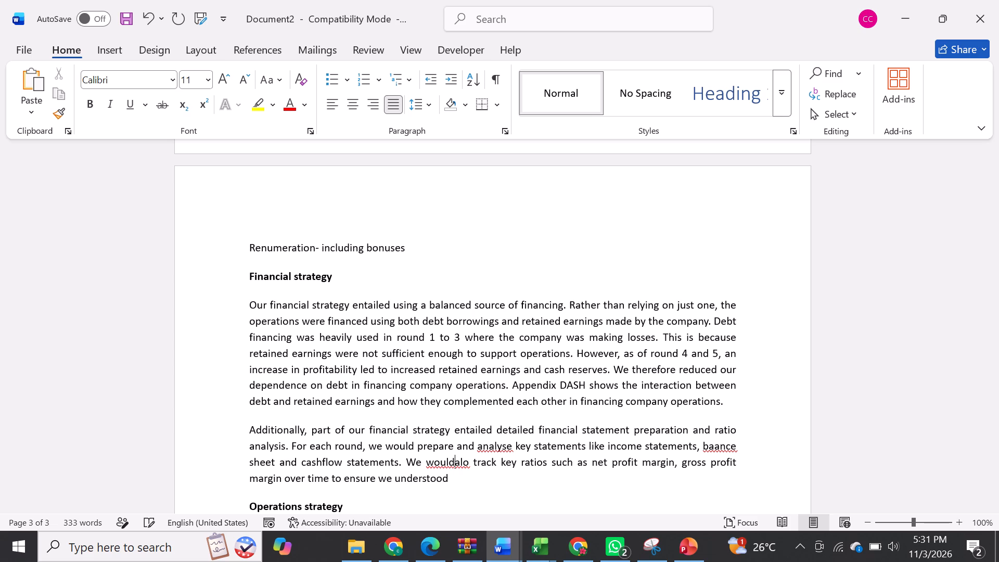
pyautogui.press('space')
pyautogui.press('Right')
pyautogui.press('Right')
pyautogui.press('s')
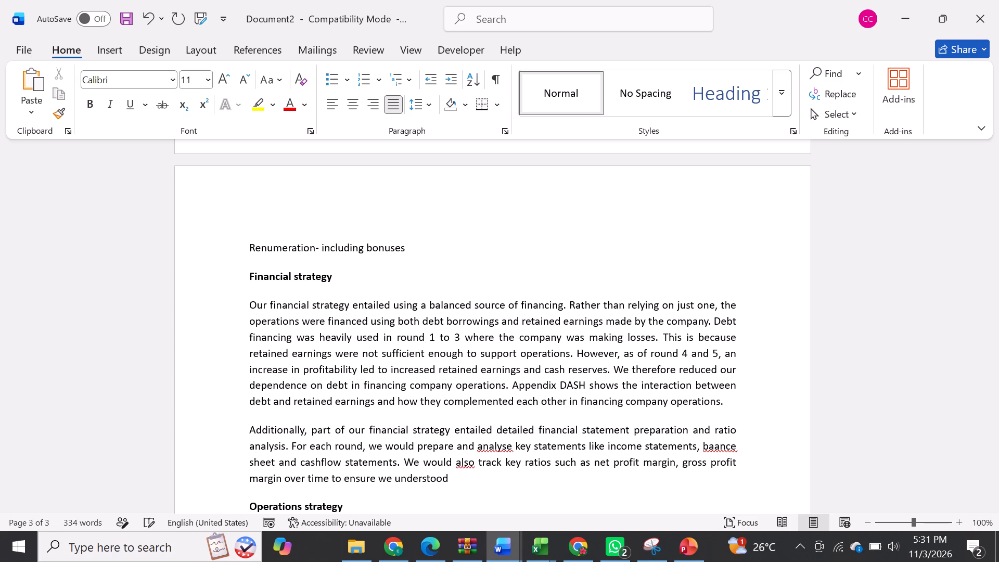
# Replace the flagged word "analyse" with the suggested spelling "analyze" in the second Financial strategy paragraph.
pyautogui.click(504, 446)
pyautogui.rightClick(504, 446)
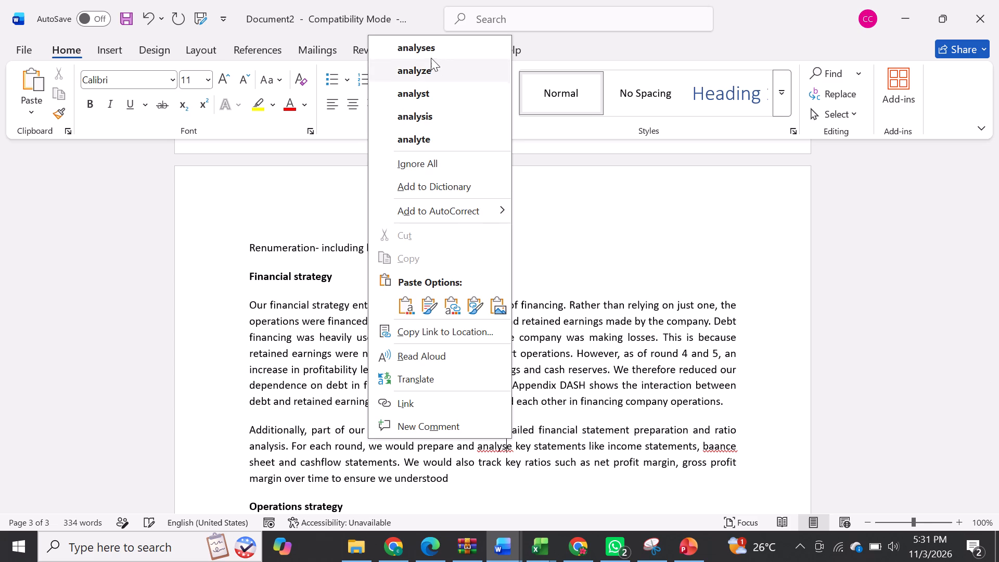
pyautogui.click(427, 74)
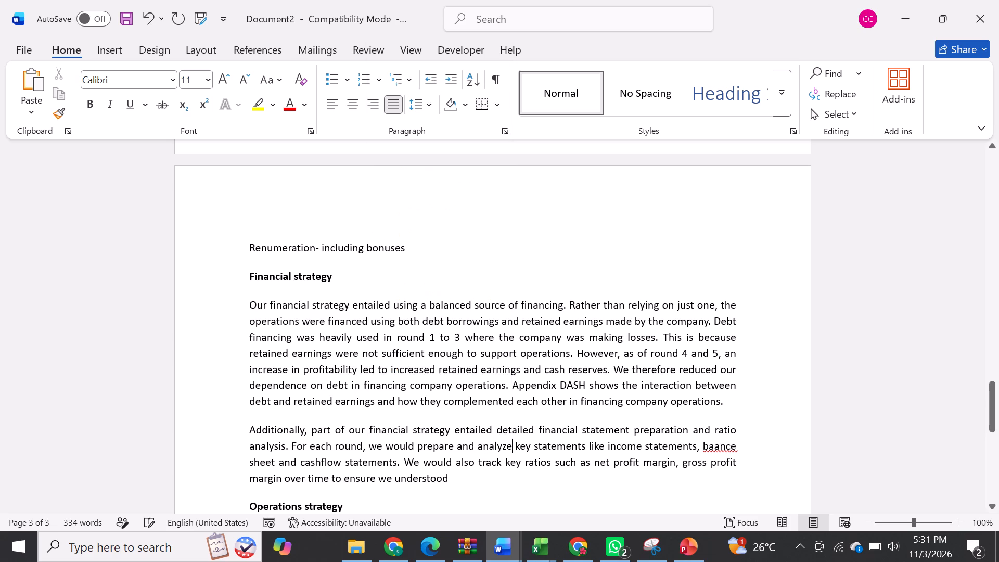
# Before the key ratios sentence, insert one citing DASH that financial statement analysis facilitates better business operations and decision making by showing financial health.
pyautogui.click(407, 461)
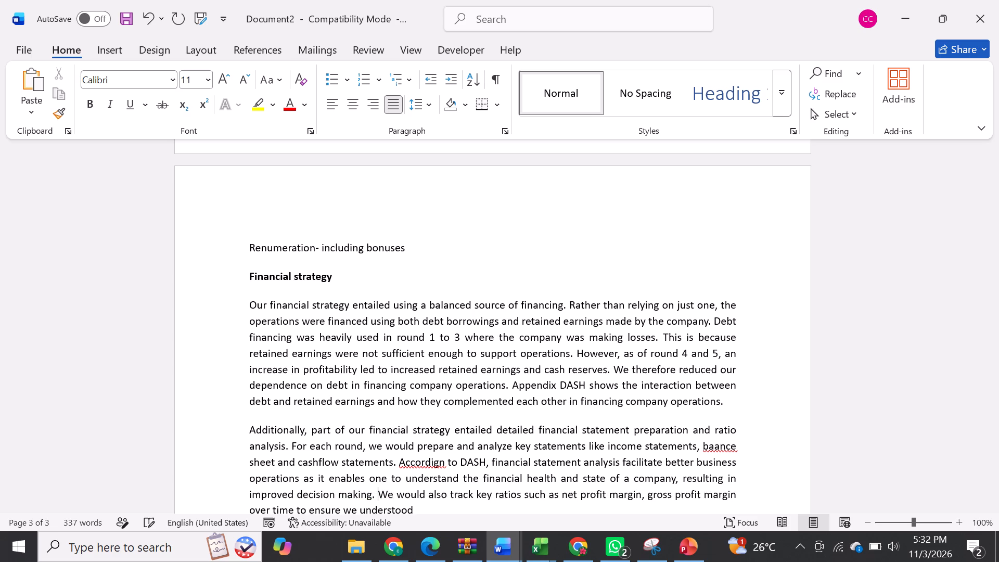
# Complete the unfinished key ratios sentence at the end of the second Financial strategy paragraph with "our progress.".
pyautogui.scroll(-3, 463, 459)
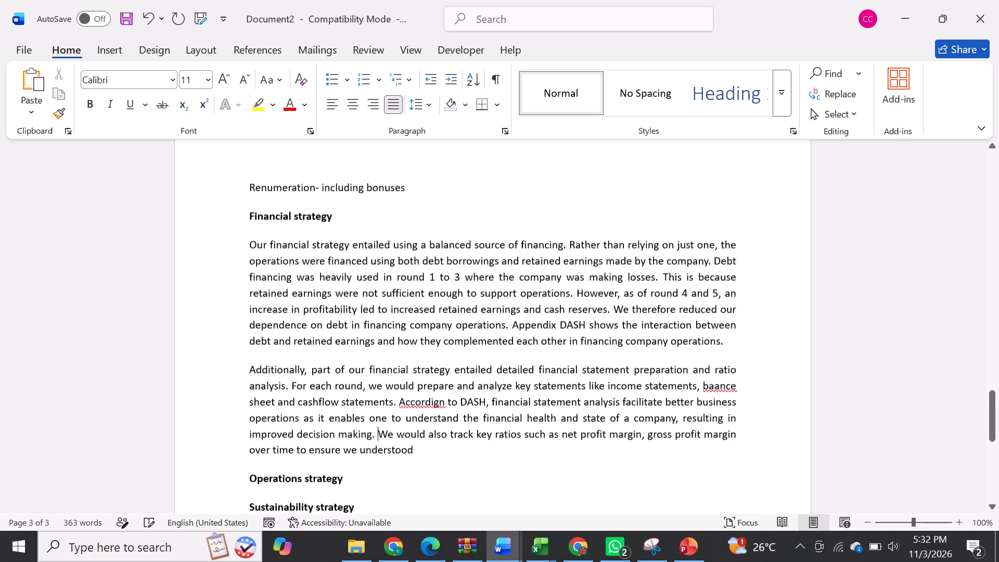
pyautogui.click(417, 400)
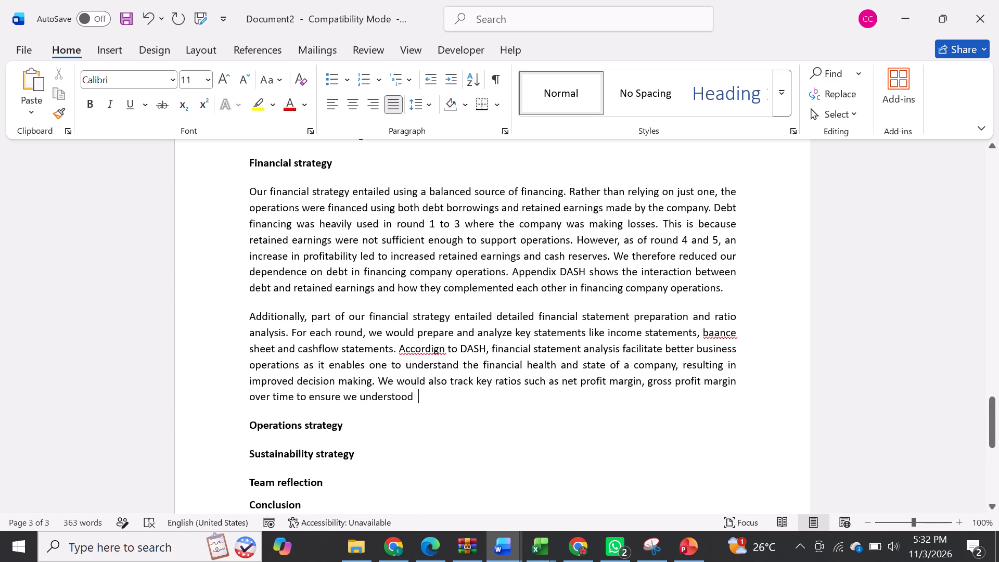
pyautogui.press('BackSpace')
pyautogui.press('space')
pyautogui.write('t')
pyautogui.press('BackSpace')
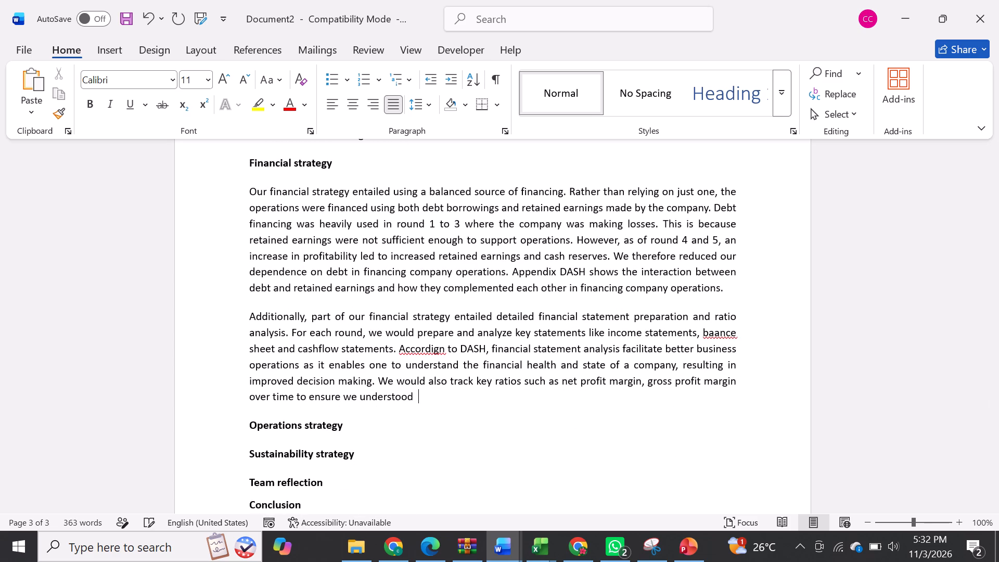
pyautogui.write('our progress.')
pyautogui.press('space')
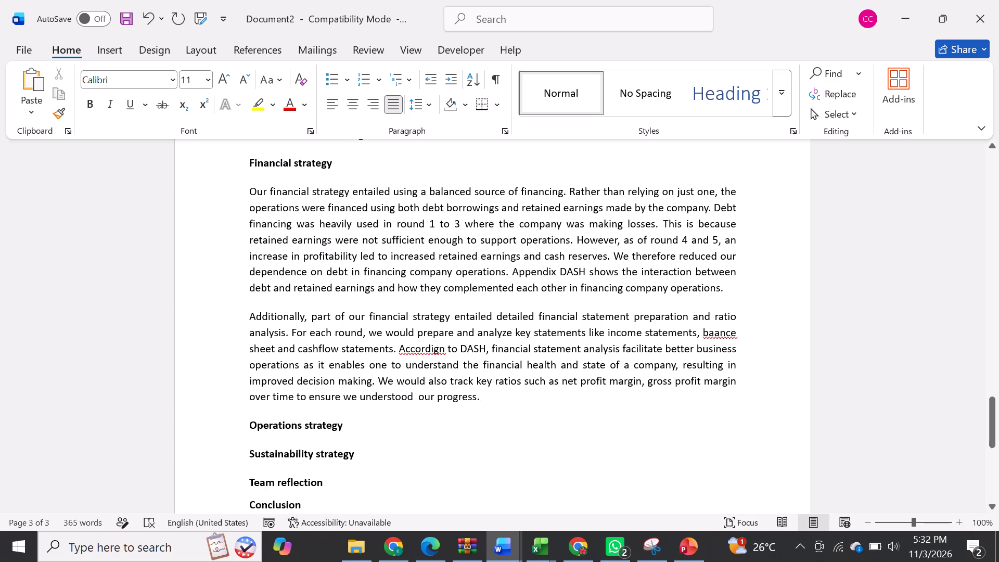
# Correct the misspelled "Accordign" to "According" in the sentence about financial statement analysis.
pyautogui.click(440, 348)
pyautogui.press('BackSpace')
pyautogui.press('Right')
pyautogui.press('g')
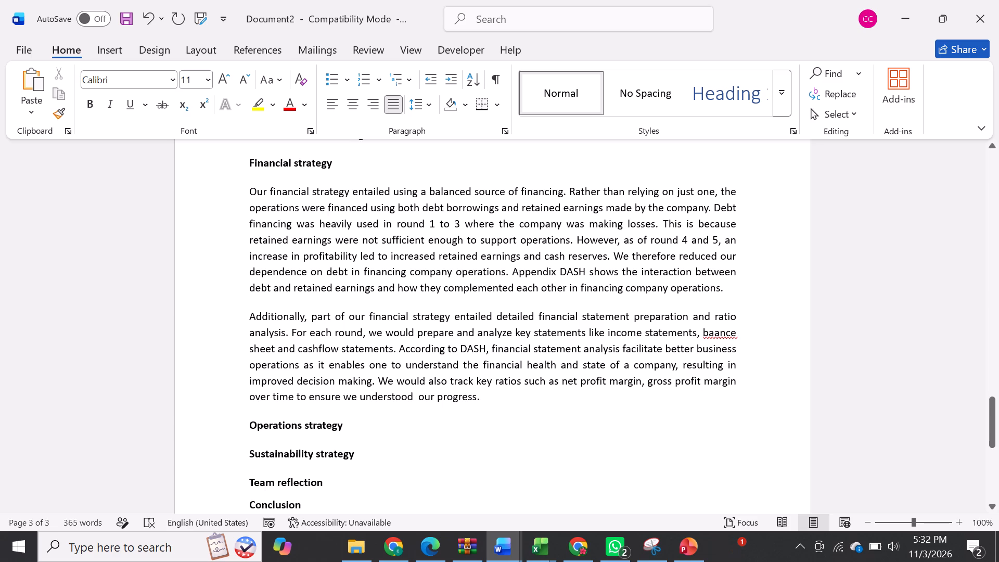
# After the balanced financing sentence, insert "DASH highlights that there exist different sources of financing both DASH and DASH which include debt, equity or retained earnings.".
pyautogui.click(572, 190)
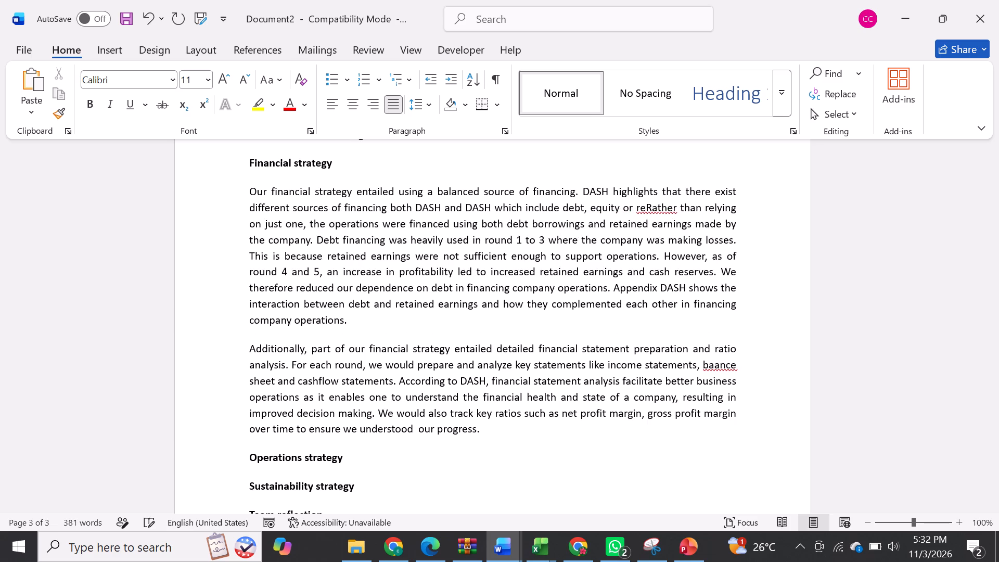
pyautogui.press('BackSpace')
pyautogui.write('earnings.')
pyautogui.press('space')
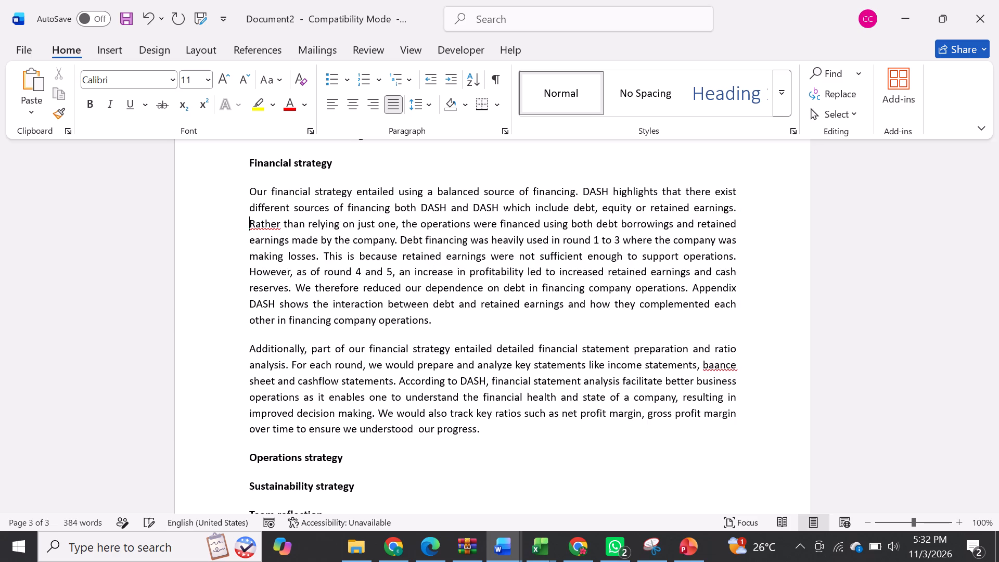
# Replace the two DASH placeholders after "both" with "internal" and "external", and recheck the flagged word "Rather".
pyautogui.doubleClick(434, 209)
pyautogui.write('internal')
pyautogui.doubleClick(492, 204)
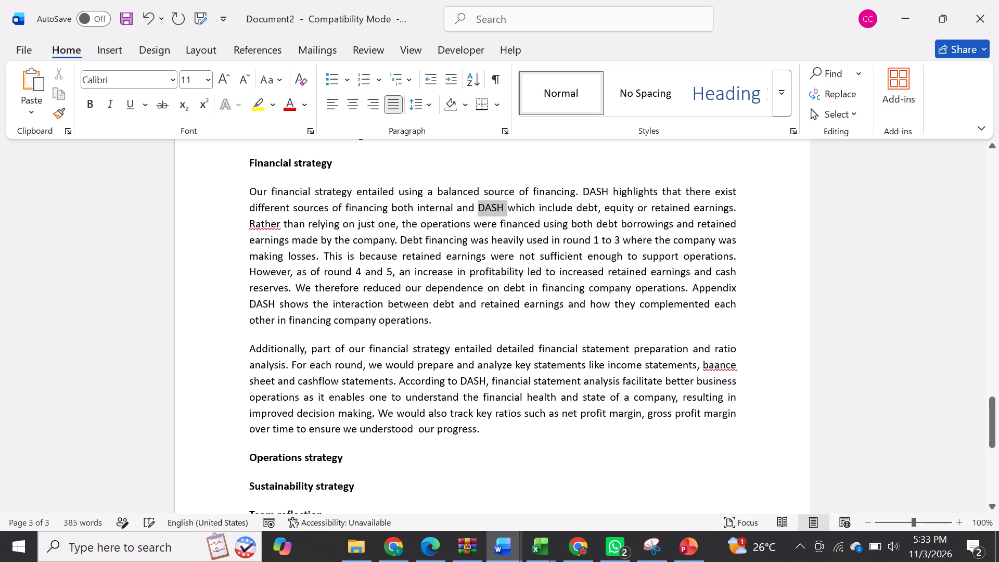
pyautogui.write('external')
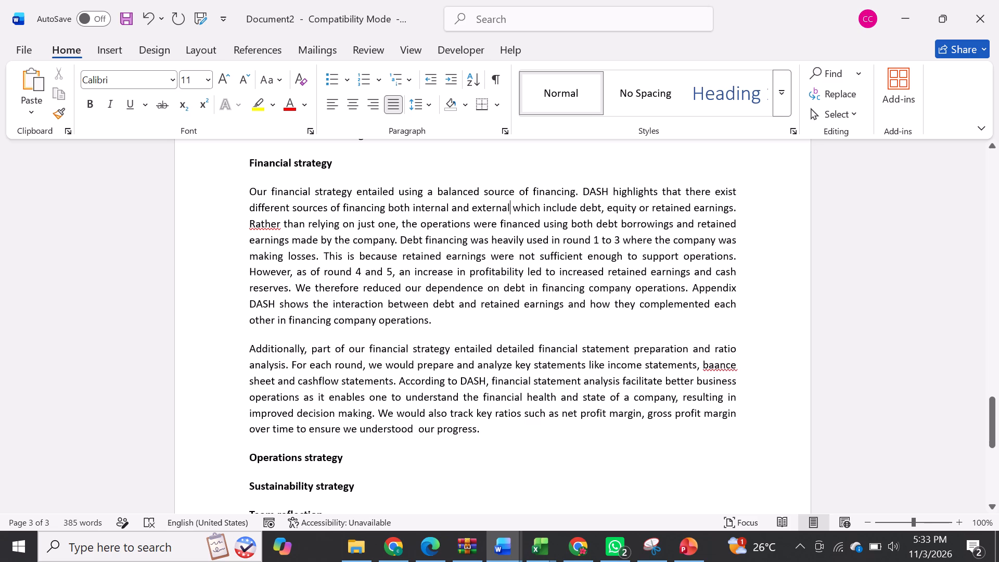
pyautogui.click(266, 221)
pyautogui.rightClick(266, 221)
pyautogui.click(537, 275)
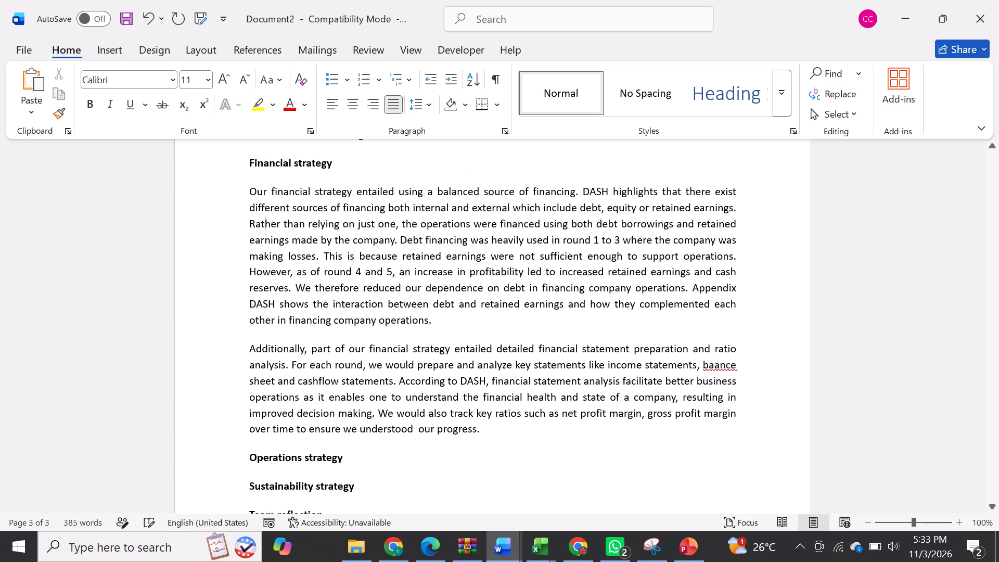
# Under Sustainability strategy, write in regular weight "One of our main objectuves was to ensure that our business was sustainable and that Nuvora could attain".
pyautogui.scroll(-4, 406, 334)
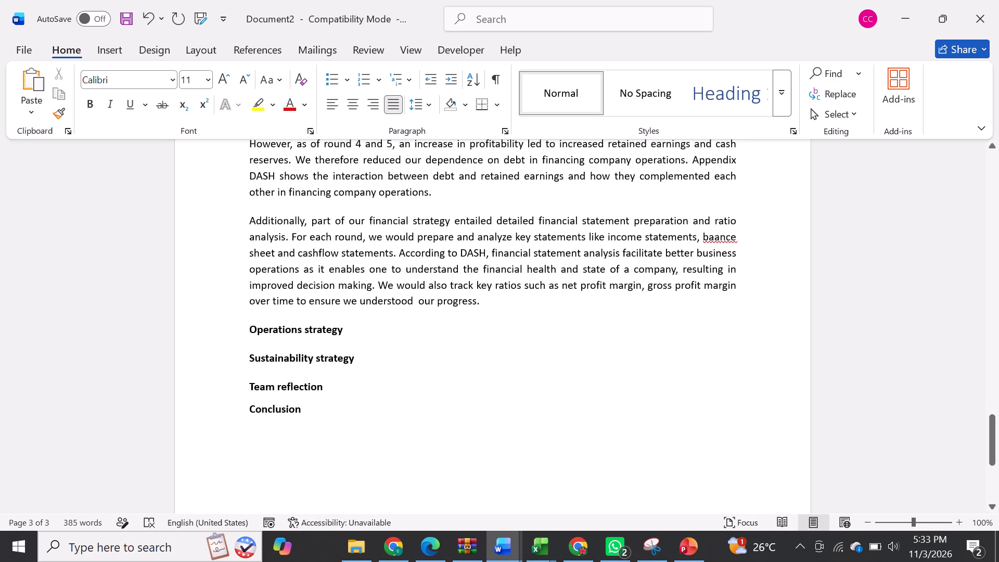
pyautogui.scroll(1, 406, 334)
pyautogui.click(366, 370)
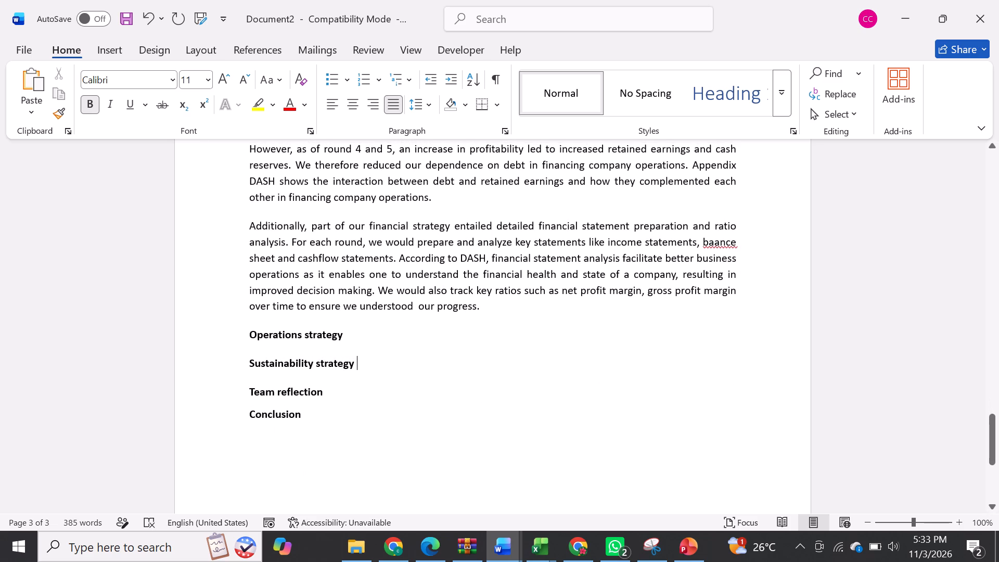
pyautogui.press('Return')
pyautogui.hotkey('ctrl', 'b')
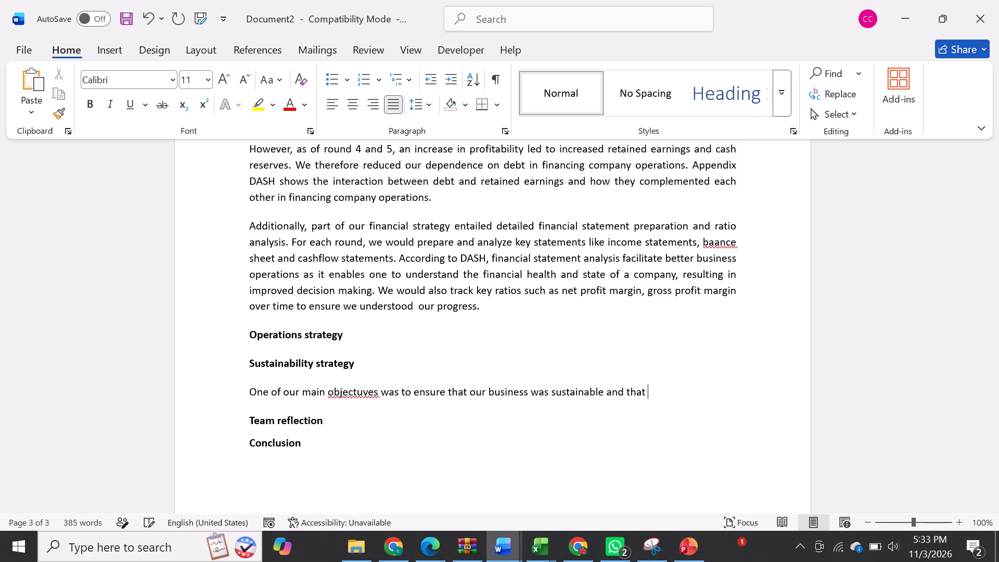
pyautogui.press('BackSpace')
pyautogui.press('BackSpace')
pyautogui.press('BackSpace')
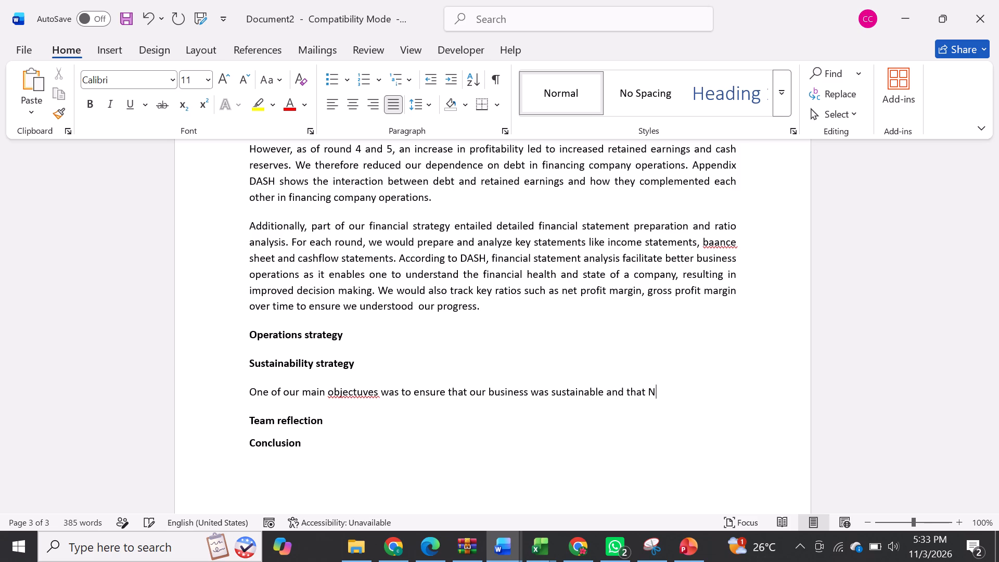
pyautogui.write('uvora could attain')
# Continue the Sustainability strategy sentence after "attain" with "and maintain a sustainability score of 80%".
pyautogui.press('Home')
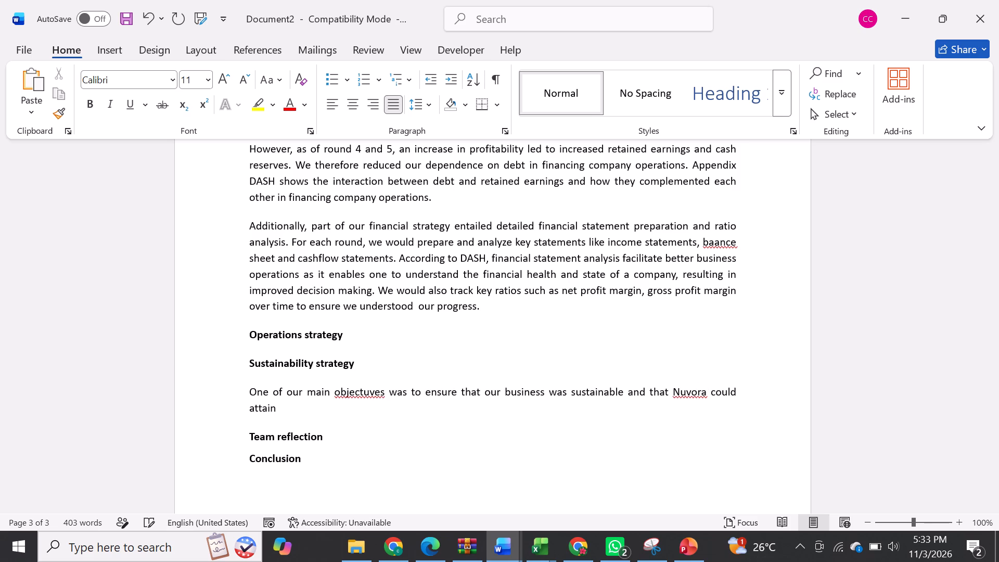
pyautogui.press('Right')
pyautogui.press('Right')
pyautogui.press('Right')
pyautogui.press('Right')
pyautogui.press('Right')
pyautogui.press('Right')
pyautogui.press('space')
pyautogui.write('and maintain a sustainability c')
pyautogui.press('BackSpace')
pyautogui.write('score of')
pyautogui.press('space')
pyautogui.write('80')
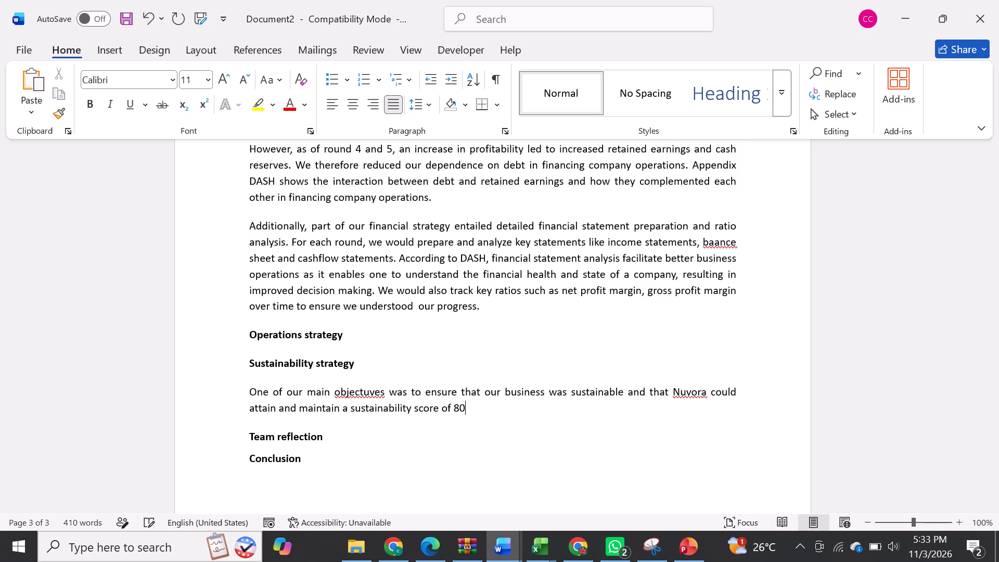
pyautogui.hotkey('shift', '&')
pyautogui.press('BackSpace')
pyautogui.hotkey('shift', '%')
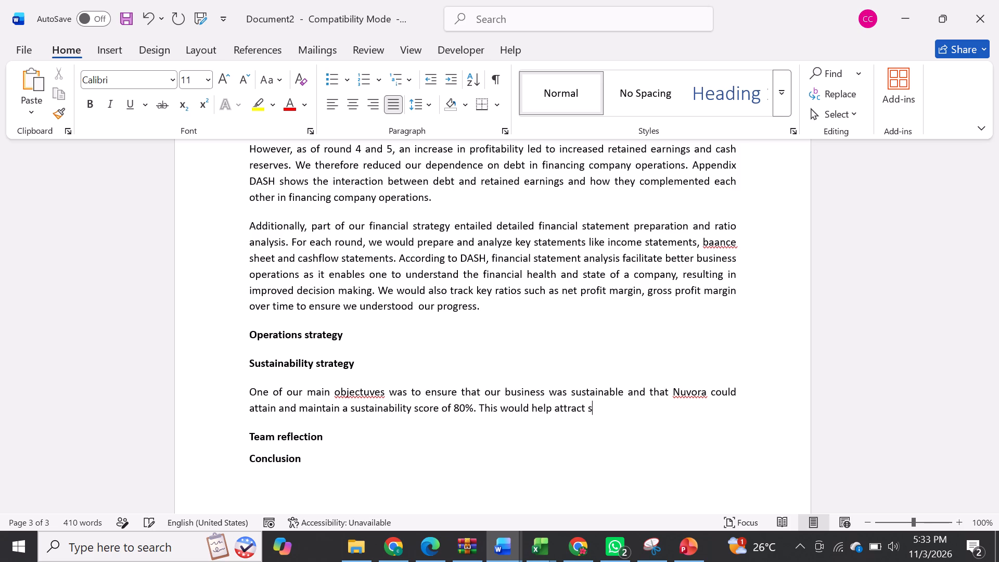
# Add the sentence "This would help attract sustainable and eco-consious consumers." to the Sustainability strategy paragraph.
pyautogui.write('ainable and ec')
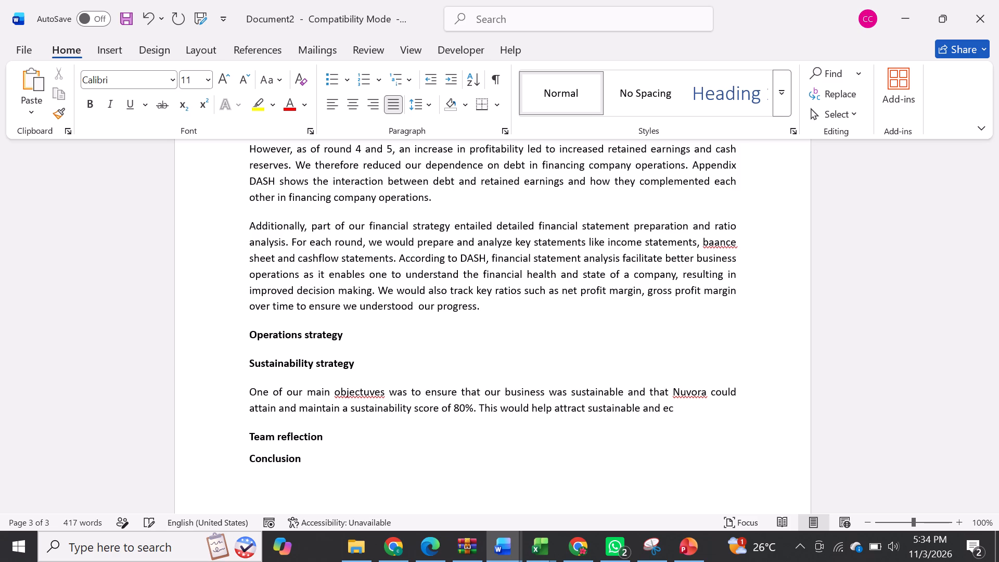
pyautogui.write('o-consious consumers.')
pyautogui.press('space')
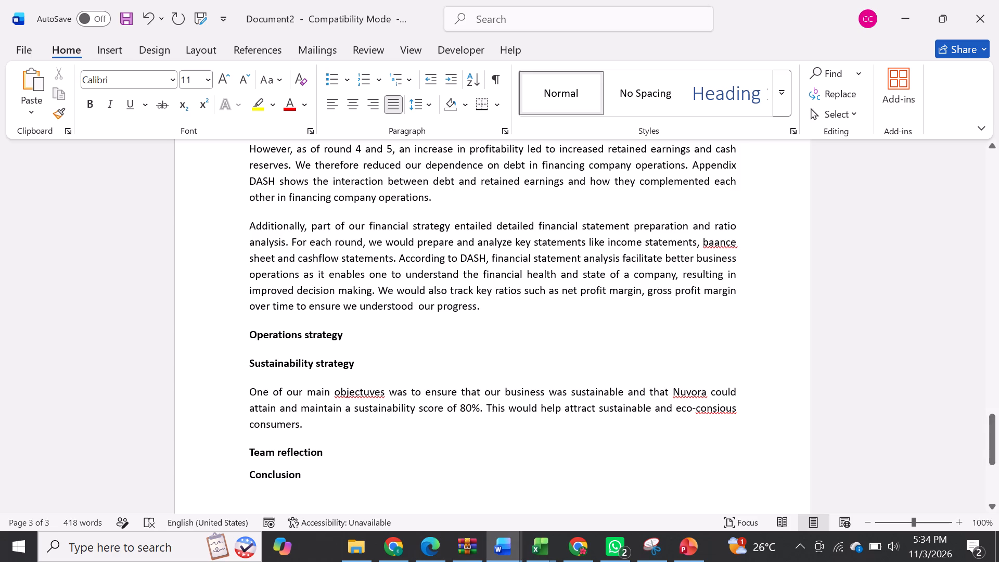
# Correct the misspelled "objectuves" to "objectives" in the first sentence under Sustainability strategy.
pyautogui.click(369, 393)
pyautogui.press('BackSpace')
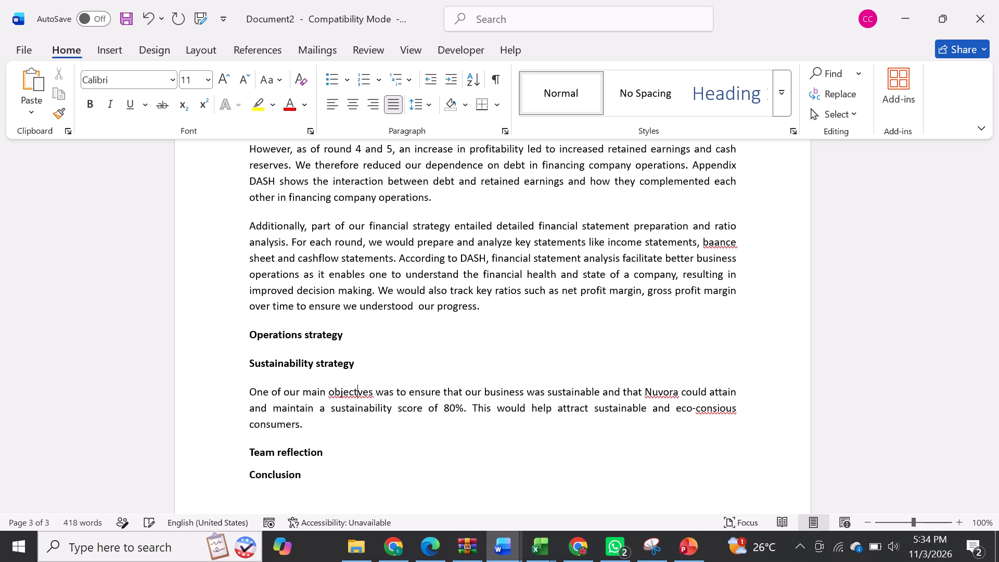
pyautogui.press('i')
# Add a second Sustainability strategy paragraph, starting "Moreover", on corporate social responsibility in local communities, with Figure DASH below showing its budget allocation.
pyautogui.click(313, 424)
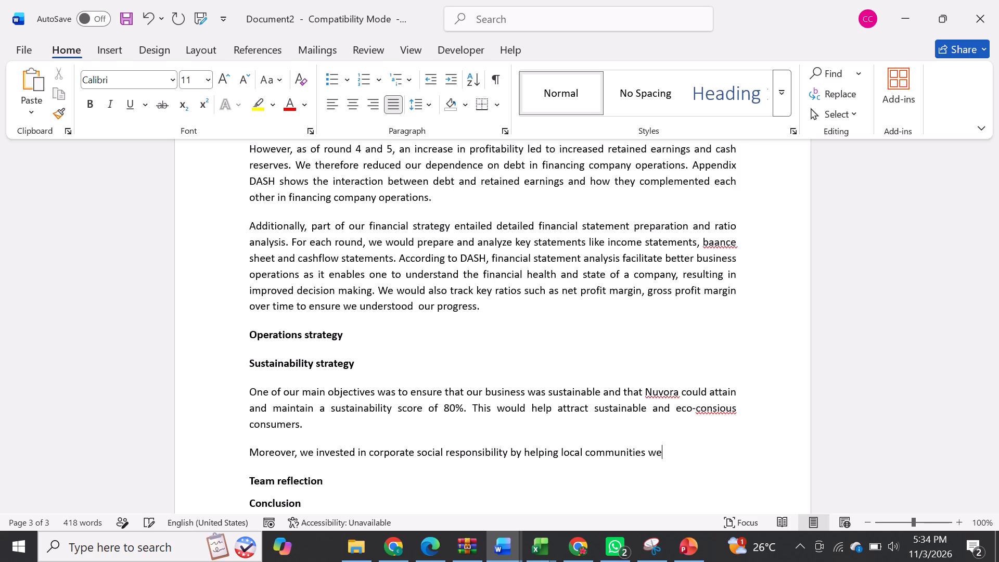
pyautogui.press('BackSpace')
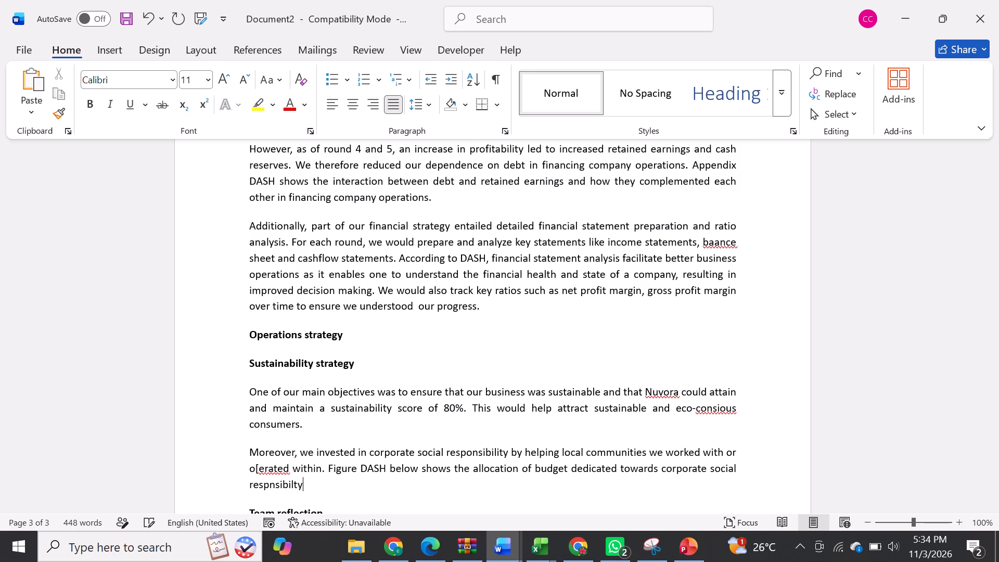
# Correct the mistyped "o[erated" to "operated" in the corporate social responsibility paragraph.
pyautogui.scroll(-1, 295, 479)
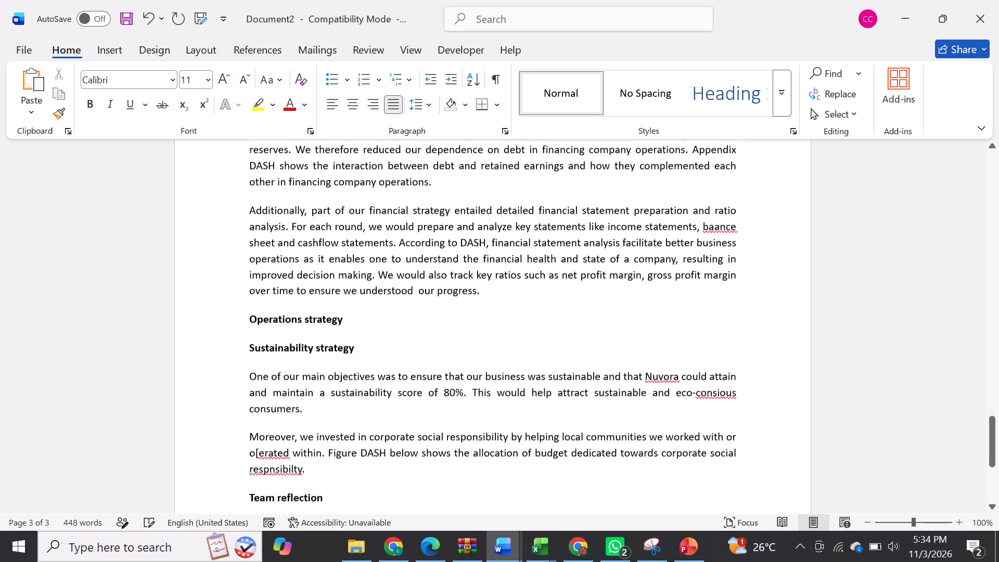
pyautogui.click(257, 451)
pyautogui.press('Delete')
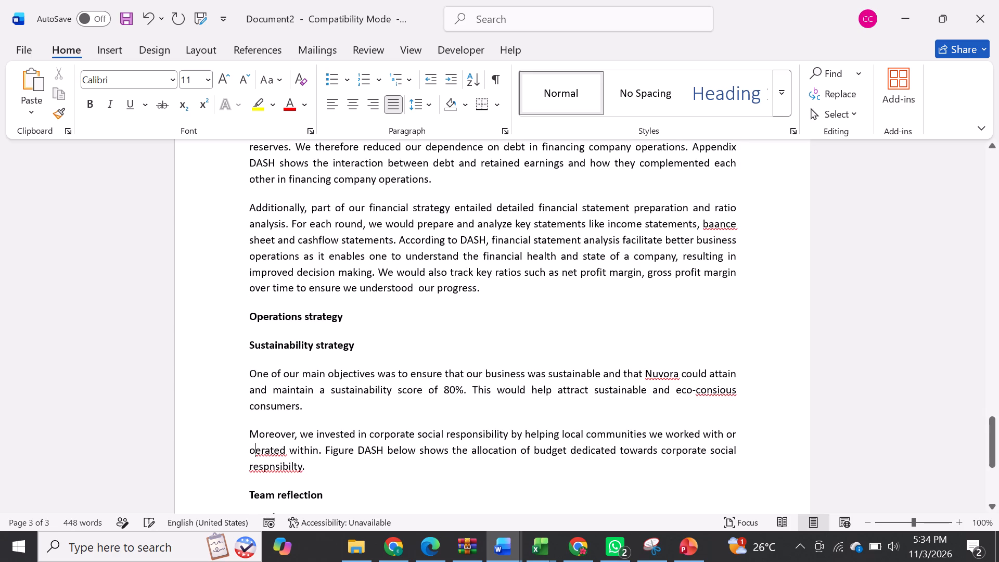
pyautogui.press('p')
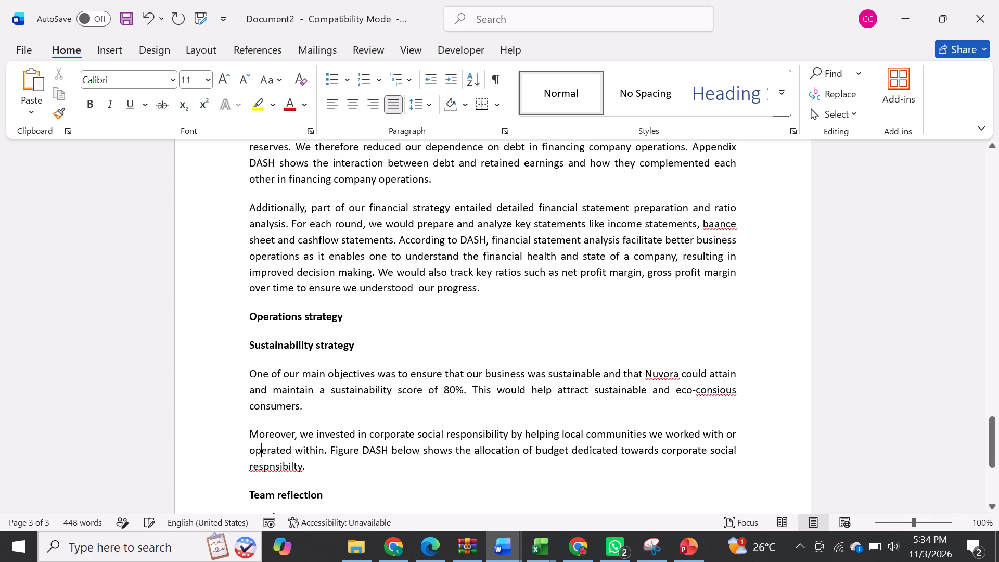
# Before "Figure DASH below", insert a DASH-cited sentence saying corporate social responsibility helps increase brand awareness, builds a brand's reputation and creates potential for new customers.
pyautogui.click(331, 449)
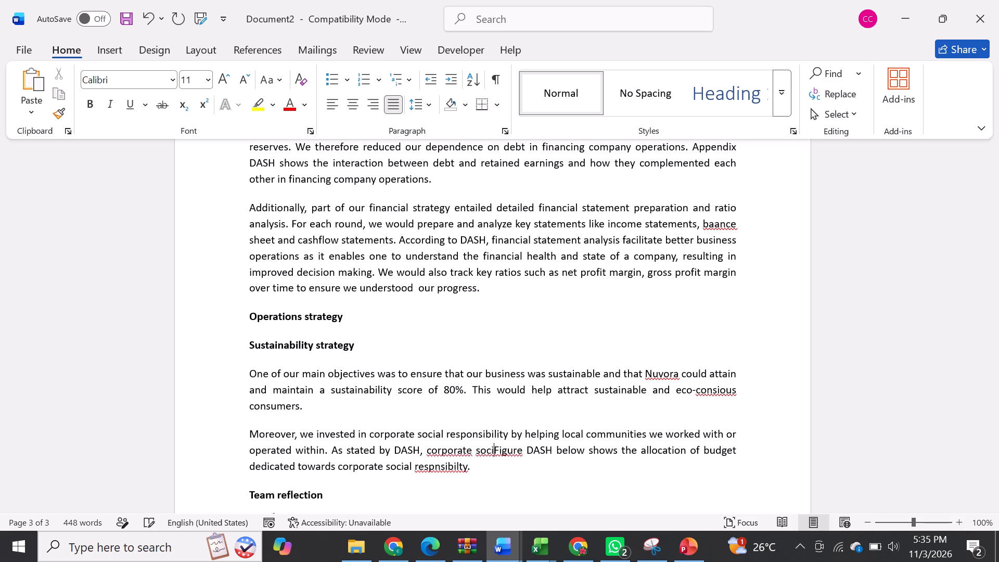
pyautogui.press('BackSpace')
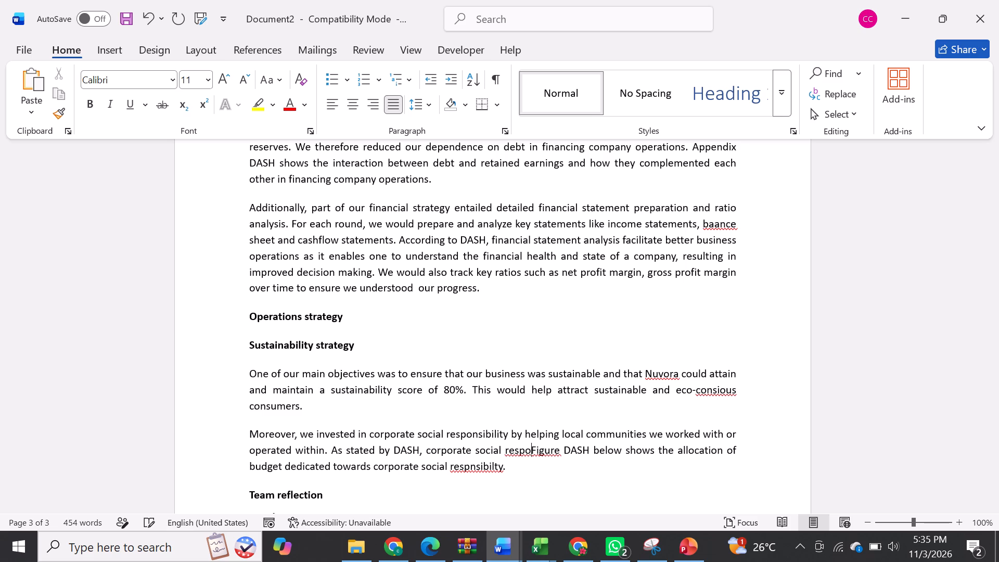
pyautogui.write('nsibility helps')
pyautogui.press('space')
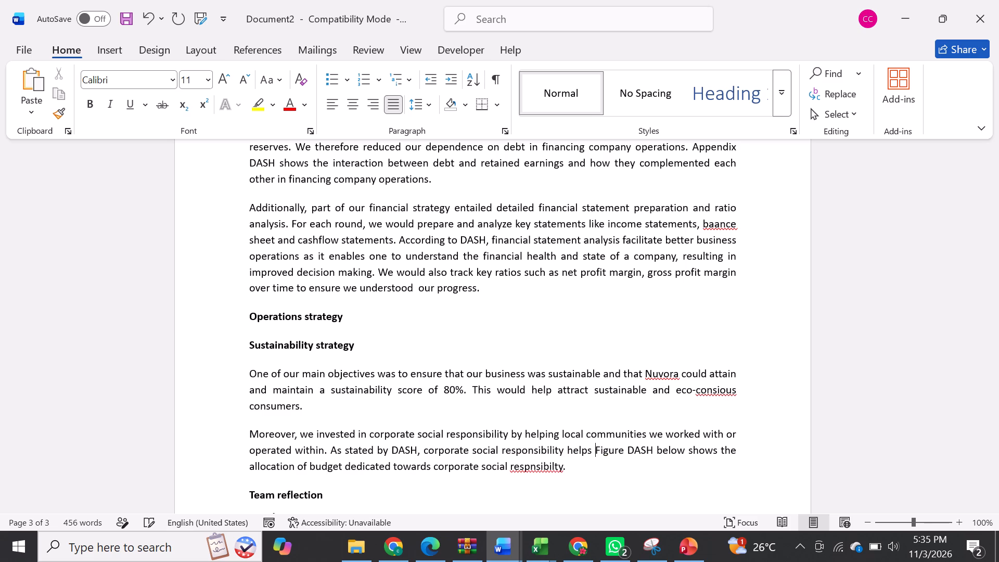
pyautogui.write("increade brand awareness, build's a brands reputation and creates potential for new customers.")
pyautogui.press('space')
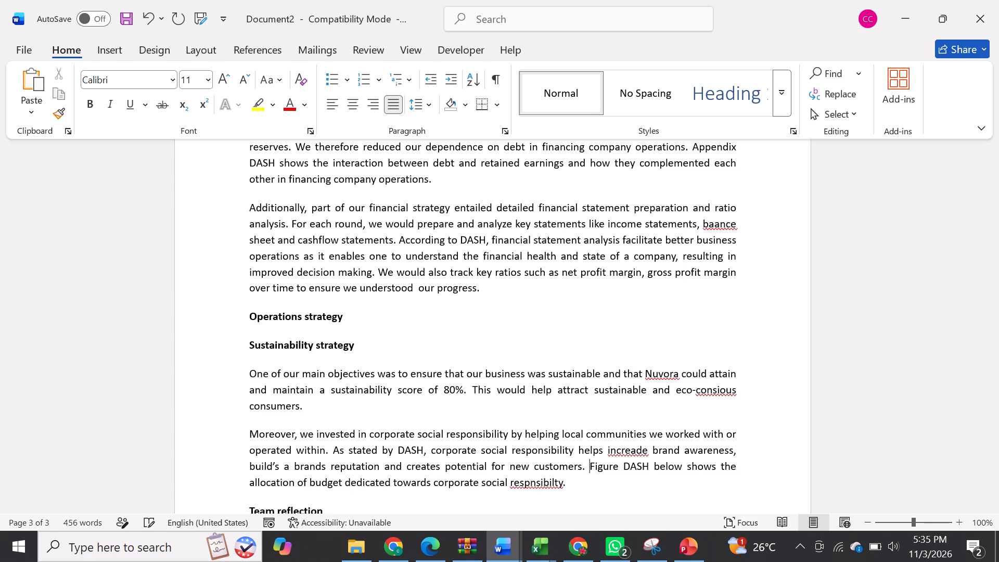
# Correct the misspelled "increade" to "increase" in the corporate social responsibility paragraph.
pyautogui.click(642, 448)
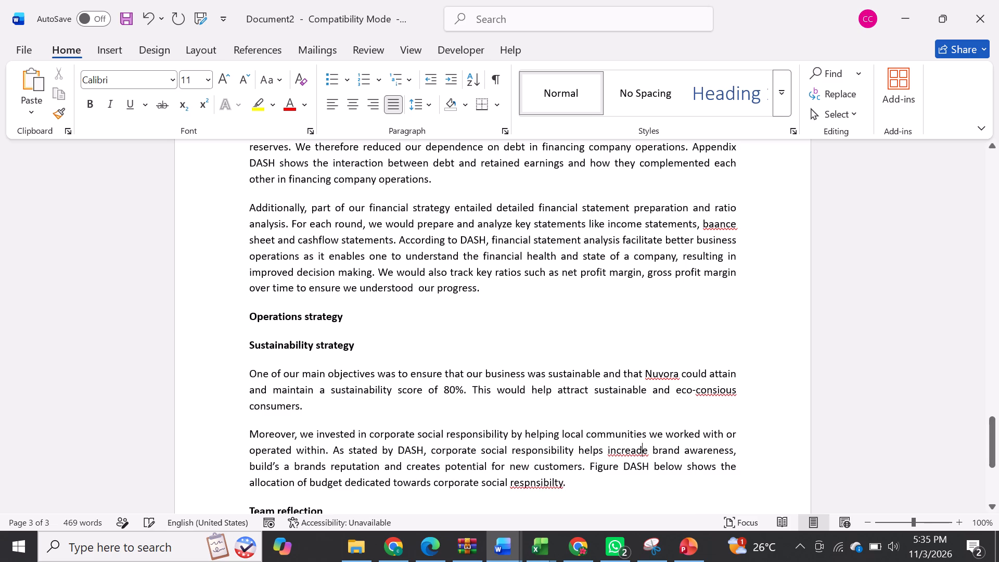
pyautogui.press('BackSpace')
pyautogui.press('s')
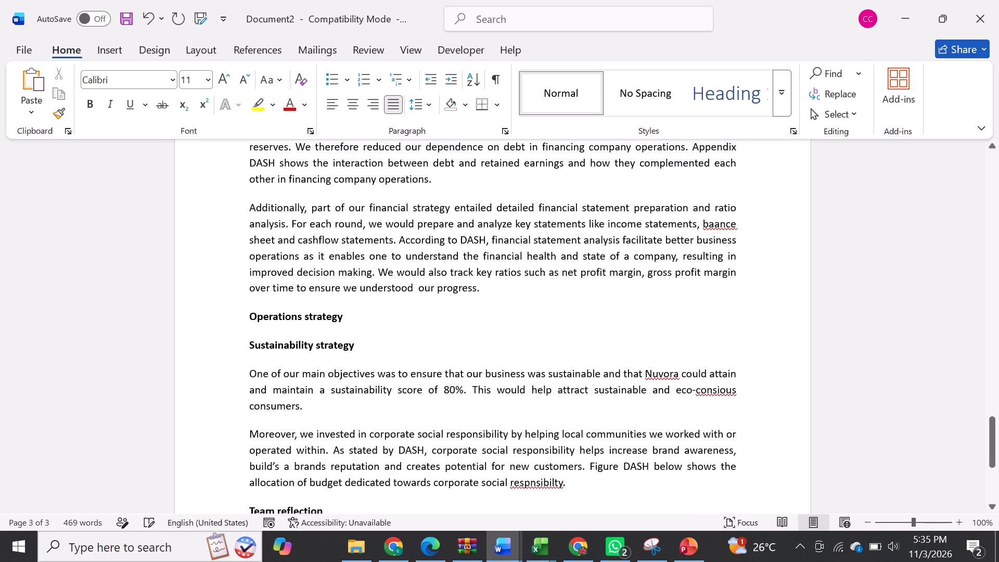
# Correct the misspelled "eco-consious" to "eco-conscious" in the first Sustainability strategy paragraph.
pyautogui.click(716, 389)
pyautogui.press('c')
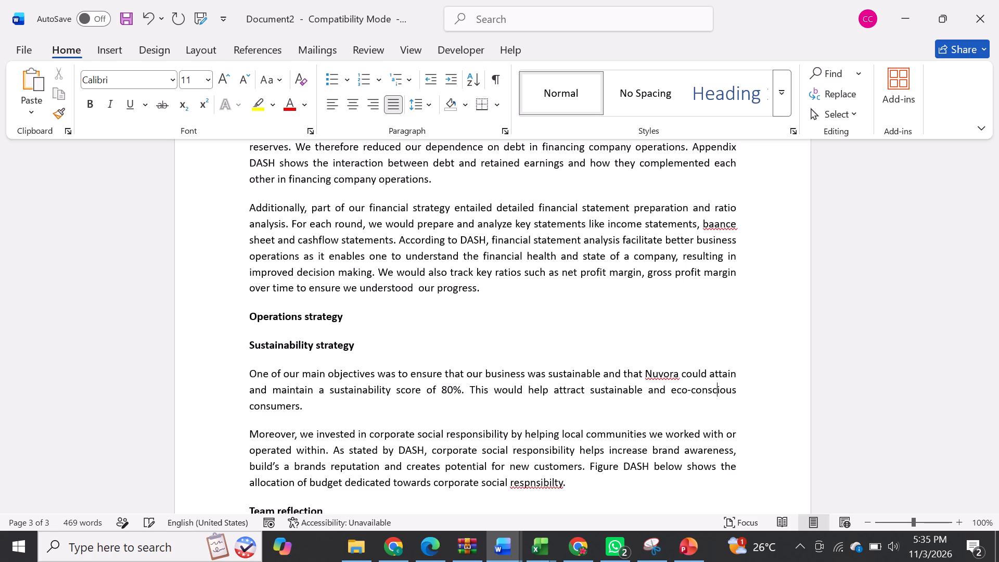
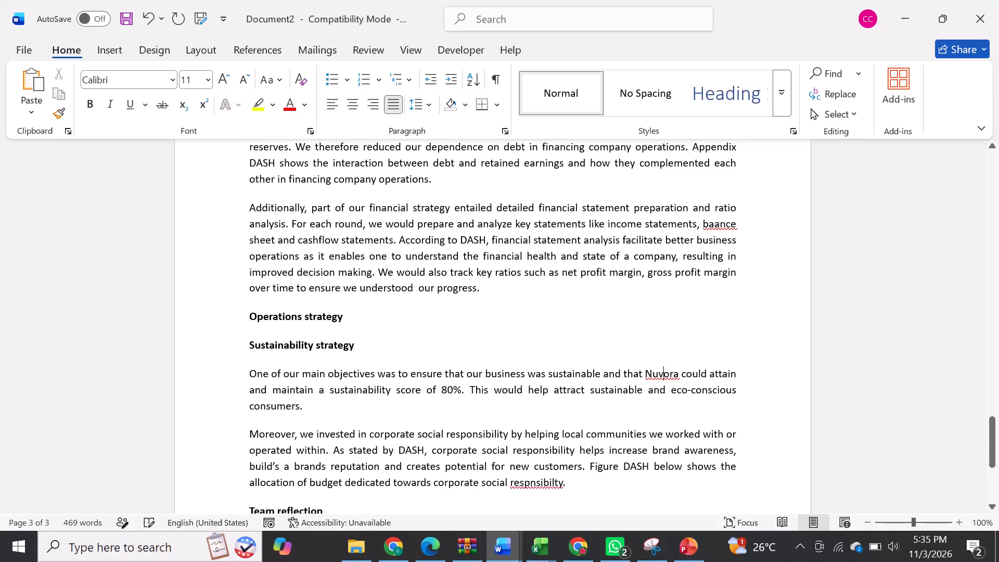
# Correct the misspelled "baance" to "balance" in the financial statement paragraph.
pyautogui.click(574, 252)
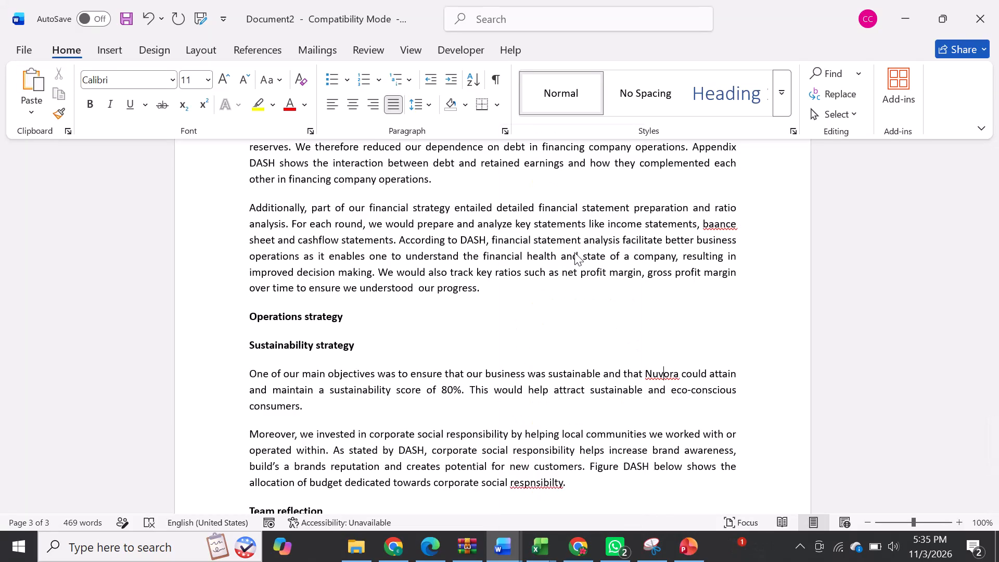
pyautogui.click(713, 222)
pyautogui.press('l')
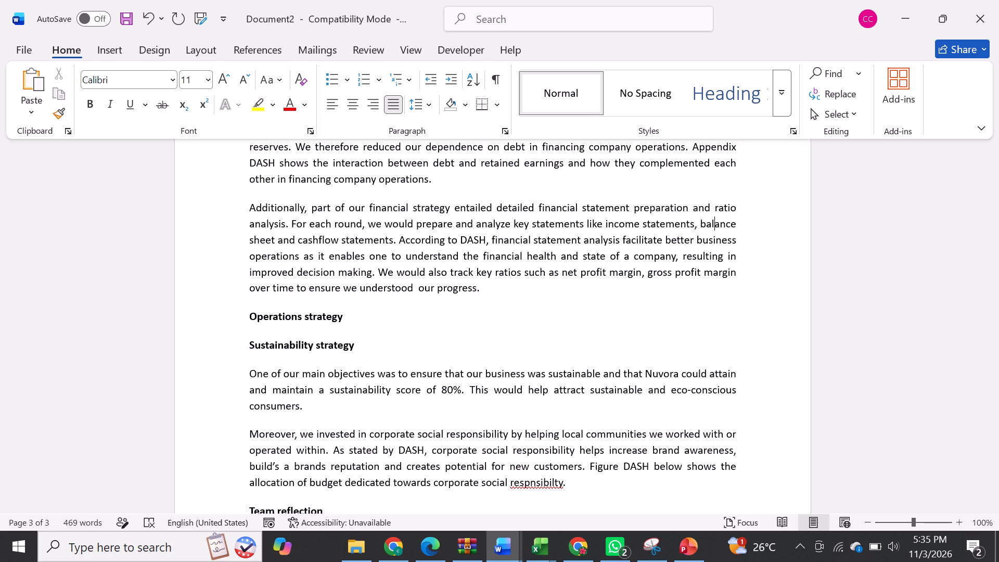
# Correct the misspelled "respnsibilty" to "responsibility" at the end of the corporate social responsibility paragraph.
pyautogui.scroll(-1, 519, 446)
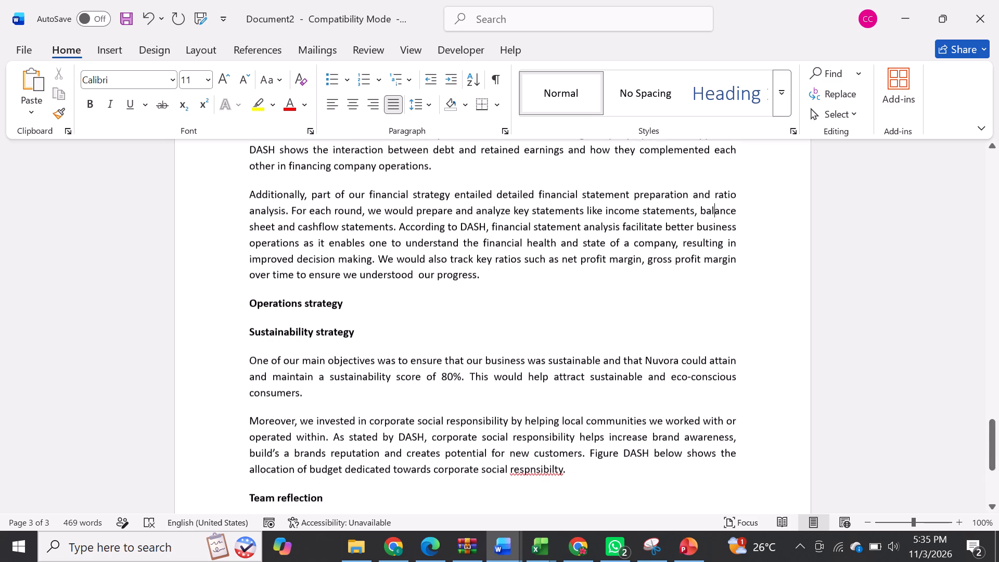
pyautogui.click(531, 458)
pyautogui.press('o')
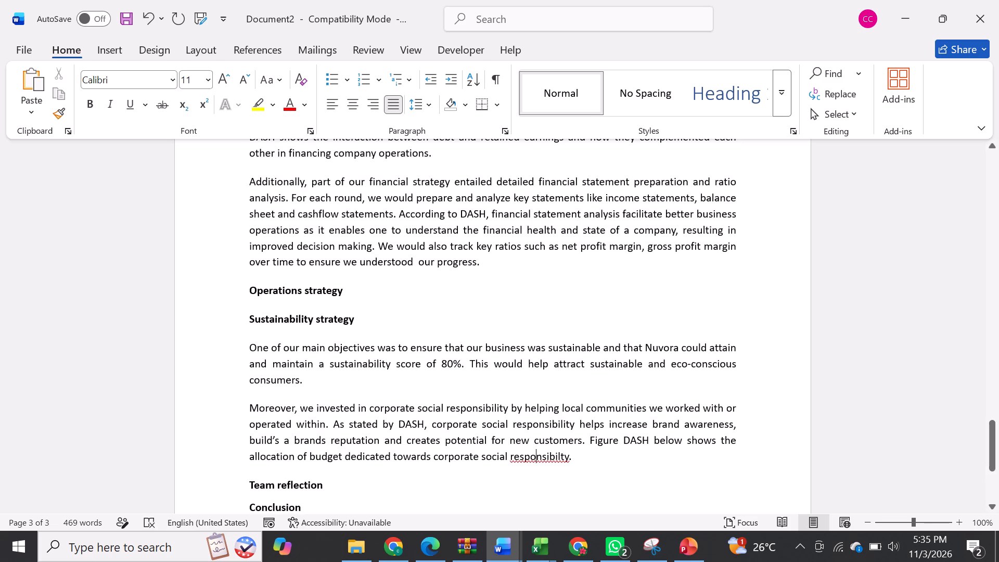
pyautogui.press('BackSpace')
pyautogui.press('o')
pyautogui.click(518, 458)
pyautogui.press('BackSpace')
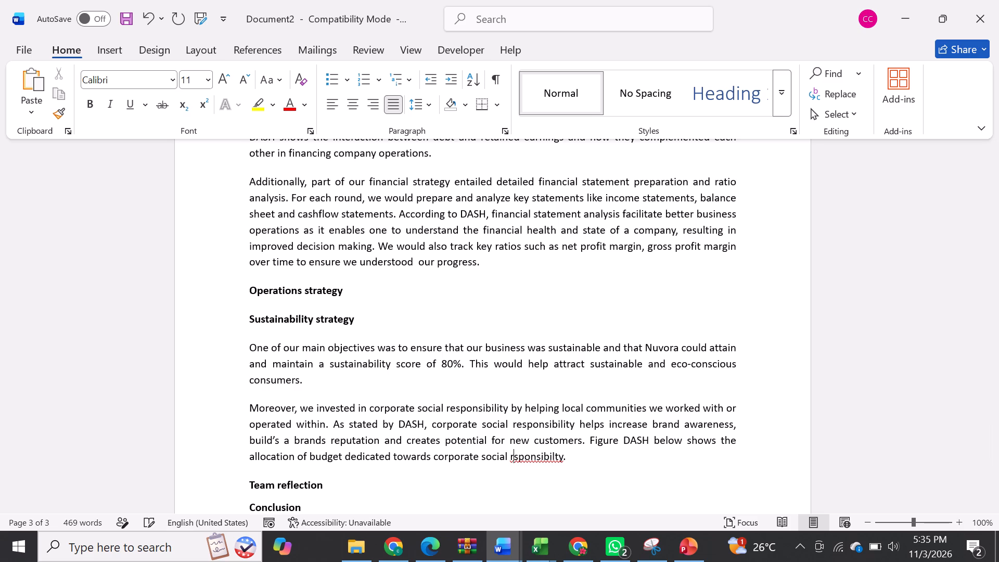
pyautogui.press('e')
pyautogui.rightClick(518, 458)
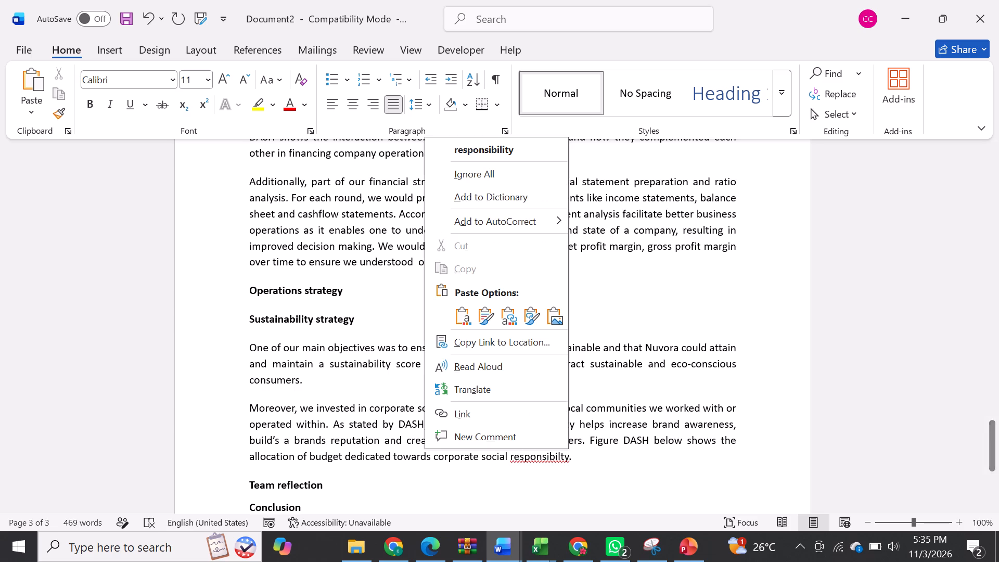
pyautogui.click(512, 151)
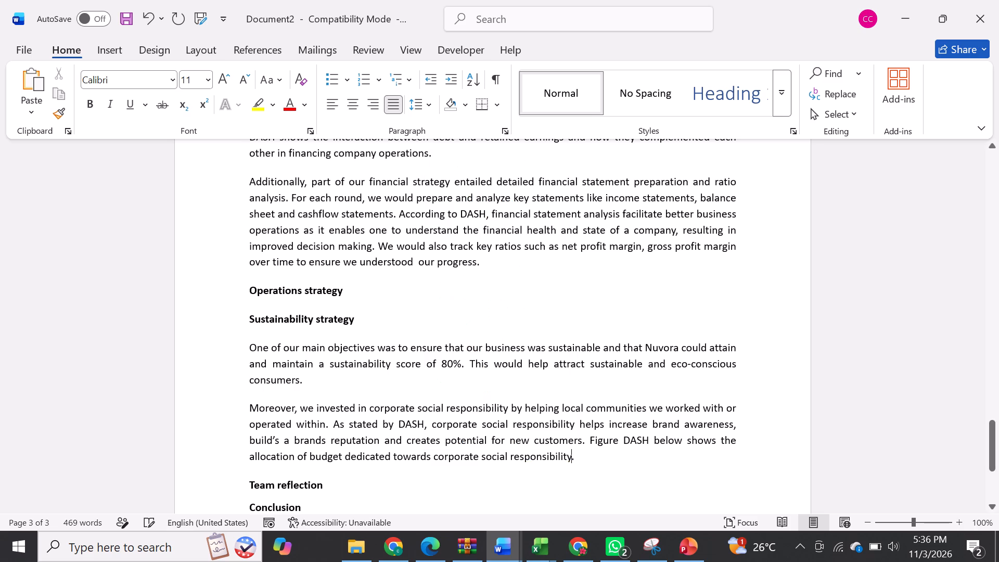
# Under the Team reflection heading, add separate outline lines: "Team member", "Each assigned their roles", "Diverse", "Personal role" and "Again".
pyautogui.scroll(-5, 434, 417)
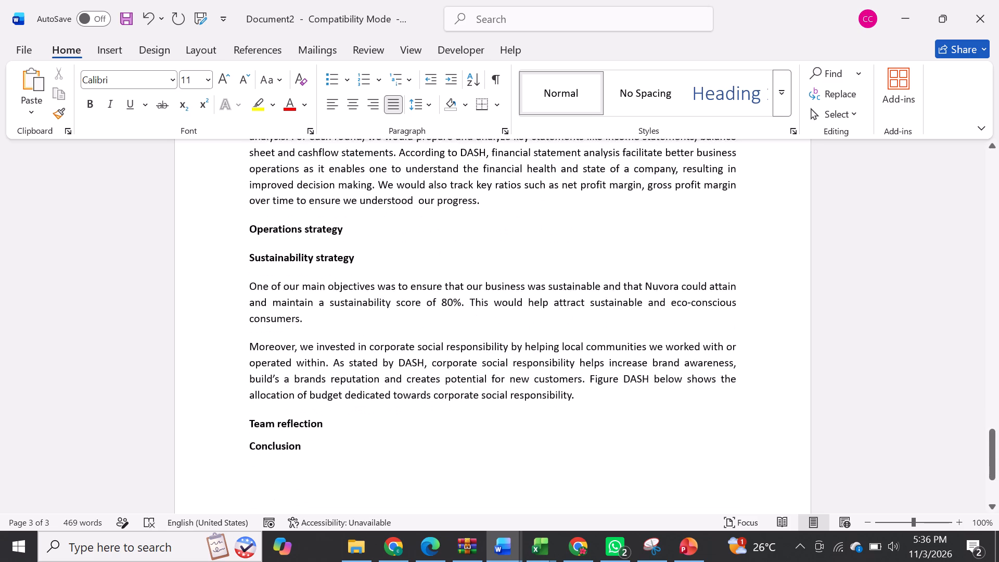
pyautogui.scroll(-3, 434, 417)
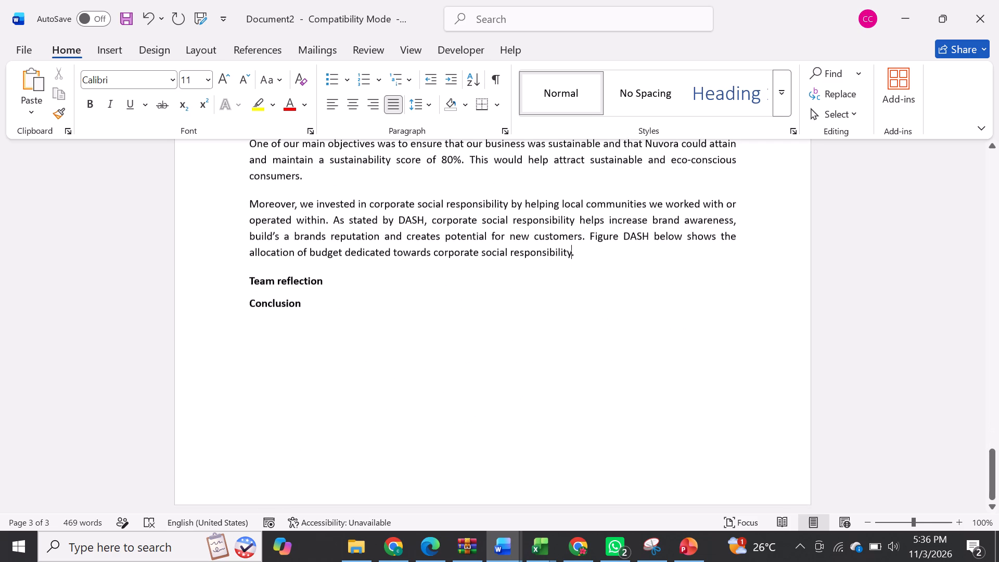
pyautogui.scroll(-1, 434, 417)
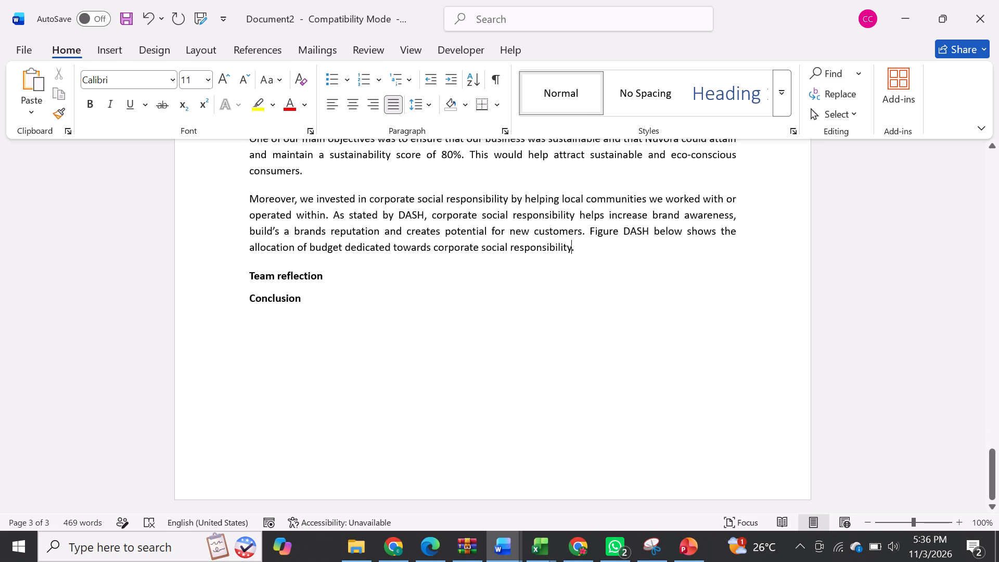
pyautogui.click(329, 279)
pyautogui.press('Return')
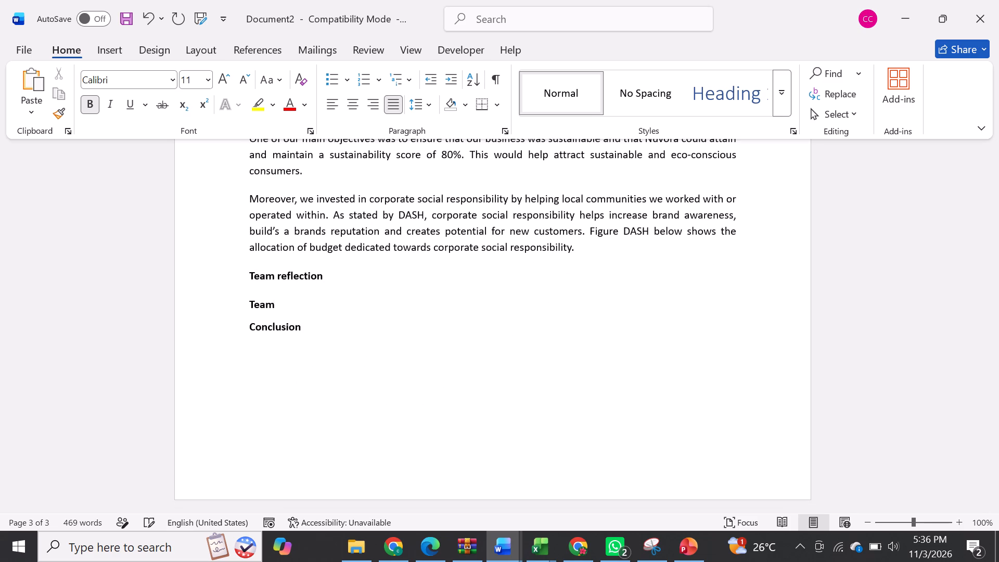
pyautogui.press('Return')
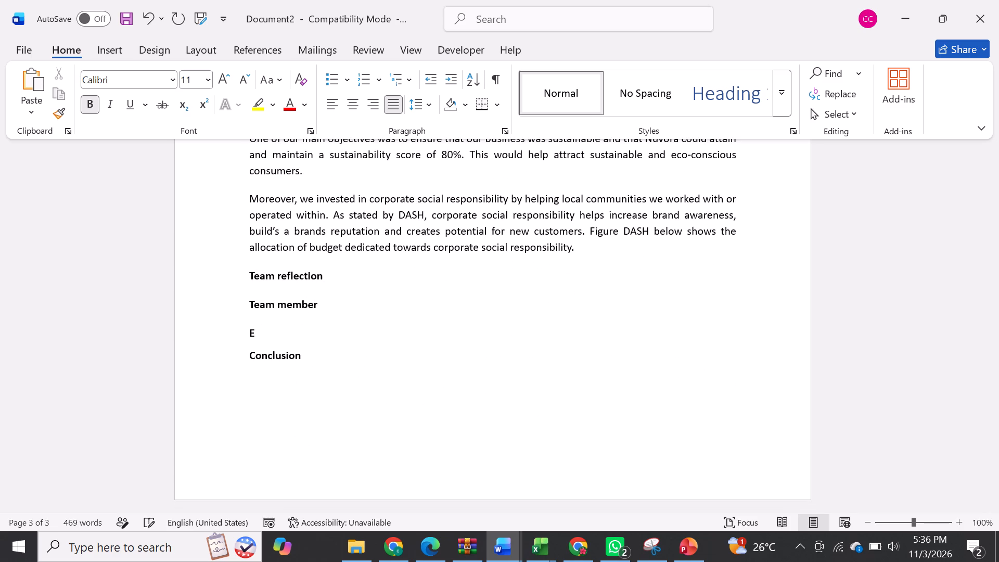
pyautogui.press('BackSpace')
pyautogui.write('assigned their roles')
pyautogui.press('space')
pyautogui.press('Return')
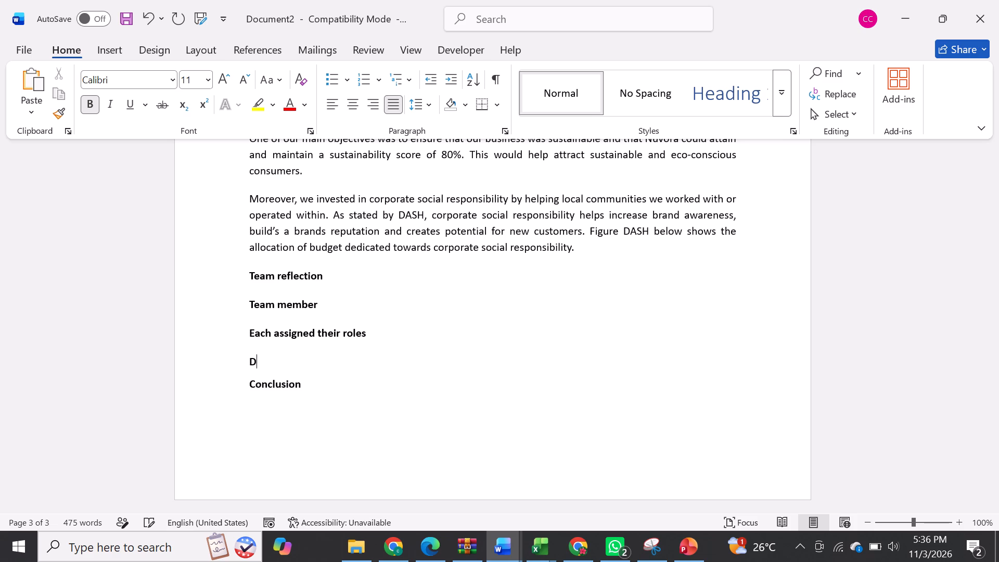
pyautogui.press('Return')
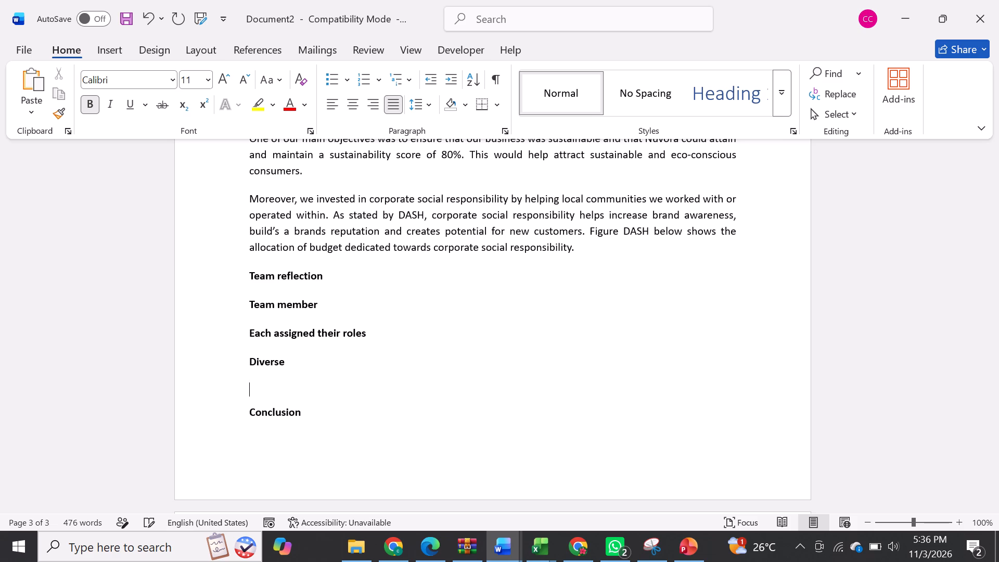
pyautogui.write('ersonal role')
pyautogui.press('space')
pyautogui.press('Return')
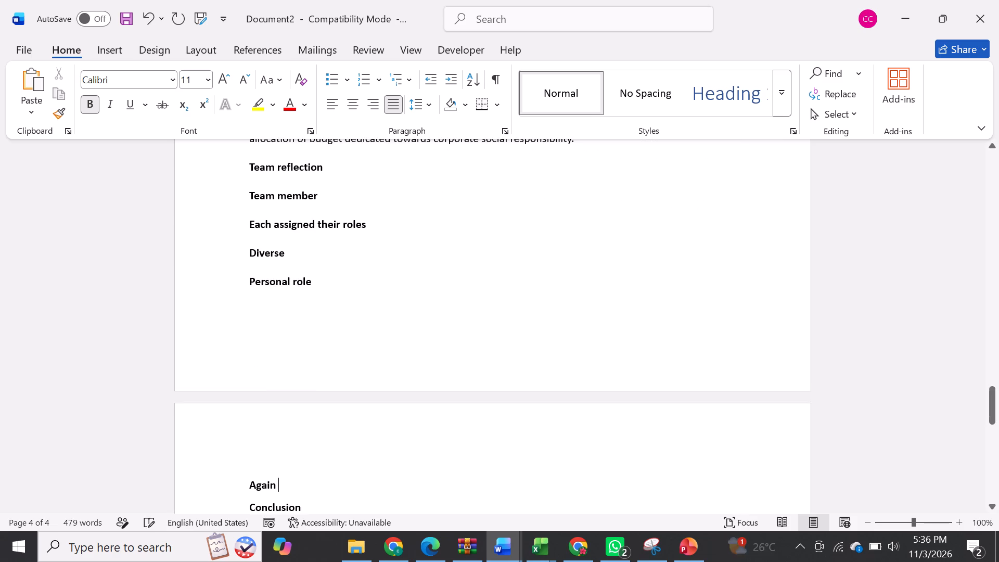
# Extend the "Diverse" outline line to read "Diverse, teamwork,".
pyautogui.scroll(-1, 309, 265)
pyautogui.scroll(1, 309, 265)
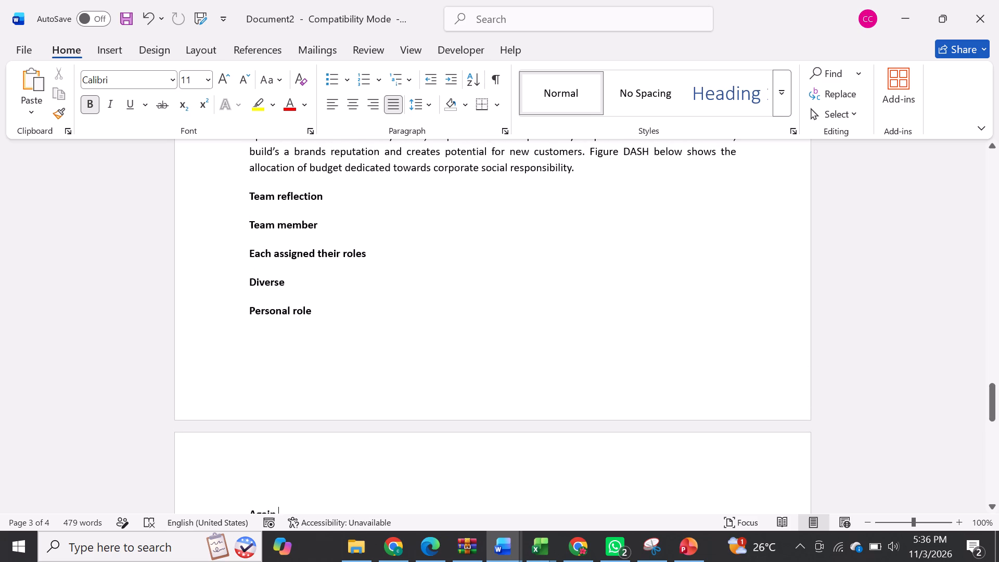
pyautogui.click(217, 285)
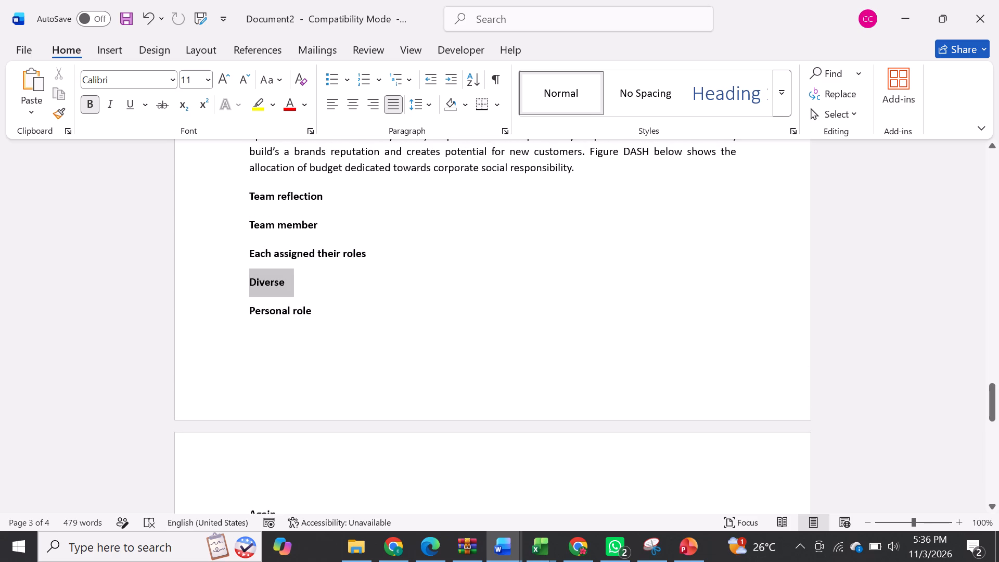
pyautogui.click(408, 344)
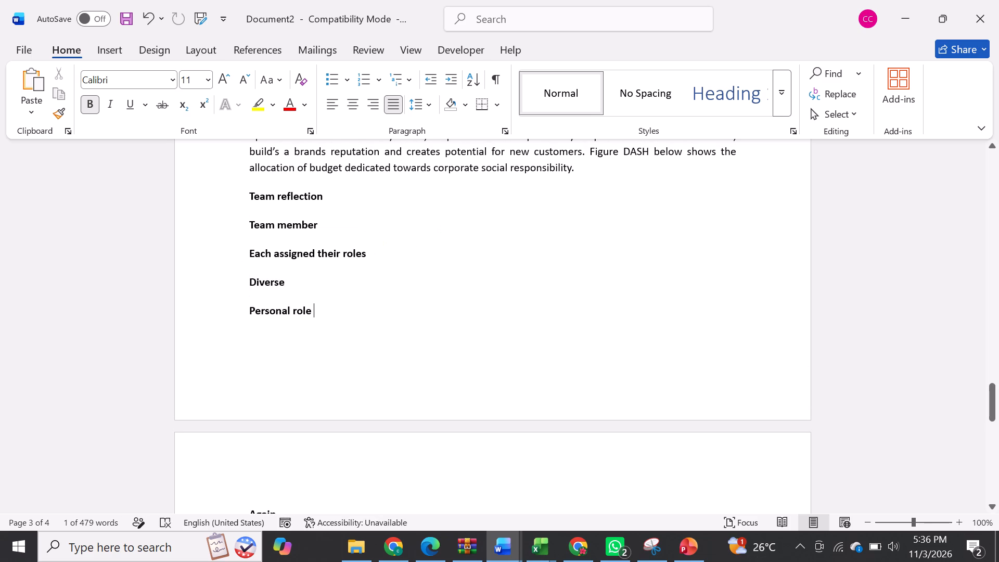
pyautogui.click(290, 282)
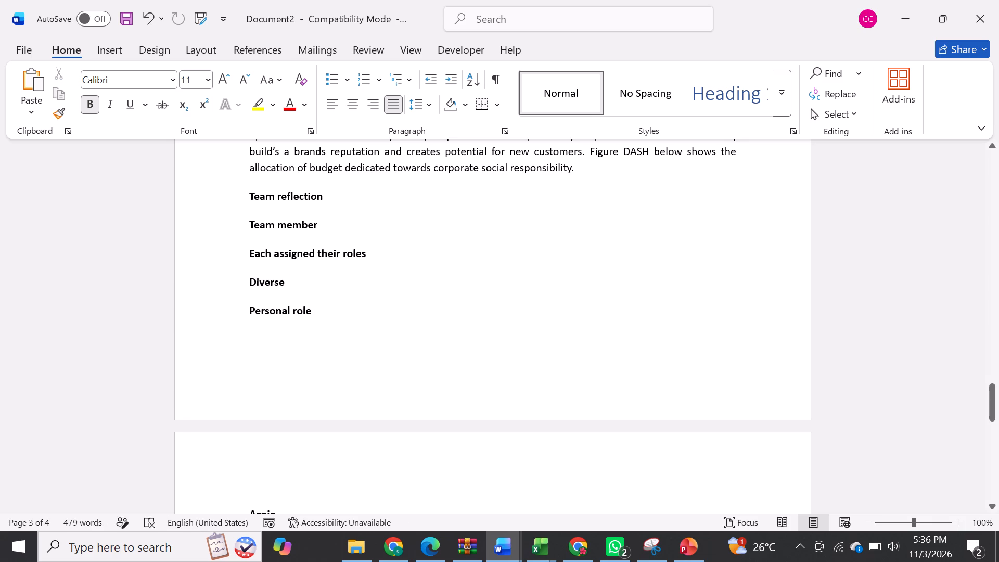
pyautogui.press('BackSpace')
pyautogui.write(', teamwork')
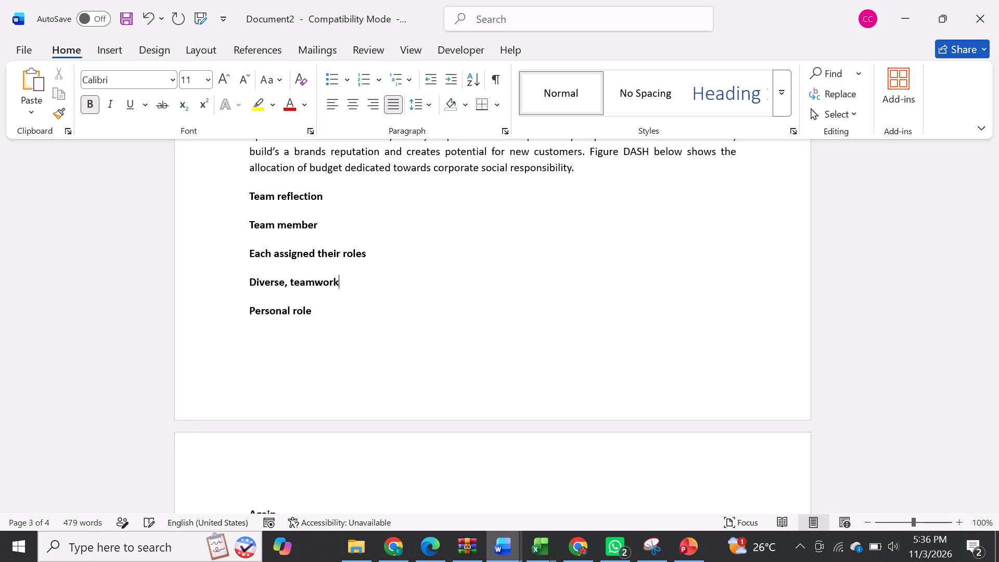
pyautogui.write(',')
pyautogui.press('space')
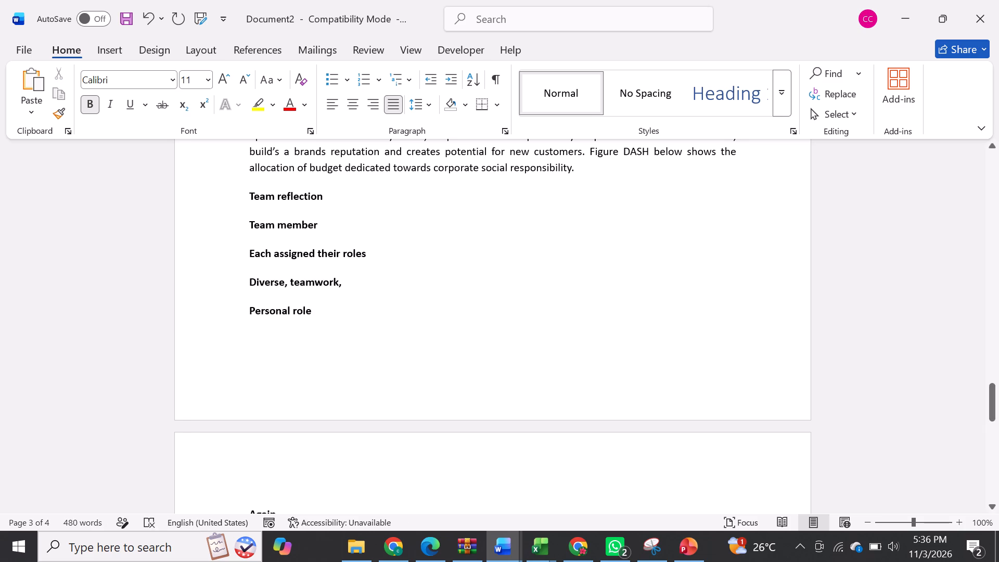
# Change the "Team member" outline line to the plural "Team members".
pyautogui.click(316, 224)
pyautogui.press('s')
# Remove the bold formatting from the Team reflection outline lines, from "Team members" through "Again".
pyautogui.moveTo(248, 224); pyautogui.dragTo(265, 501)
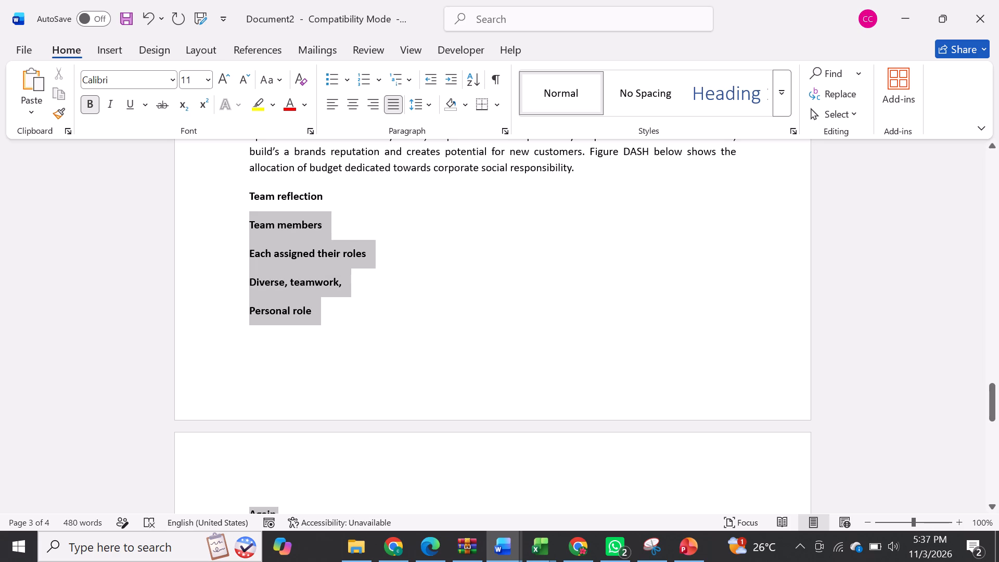
pyautogui.moveTo(265, 501); pyautogui.dragTo(283, 216)
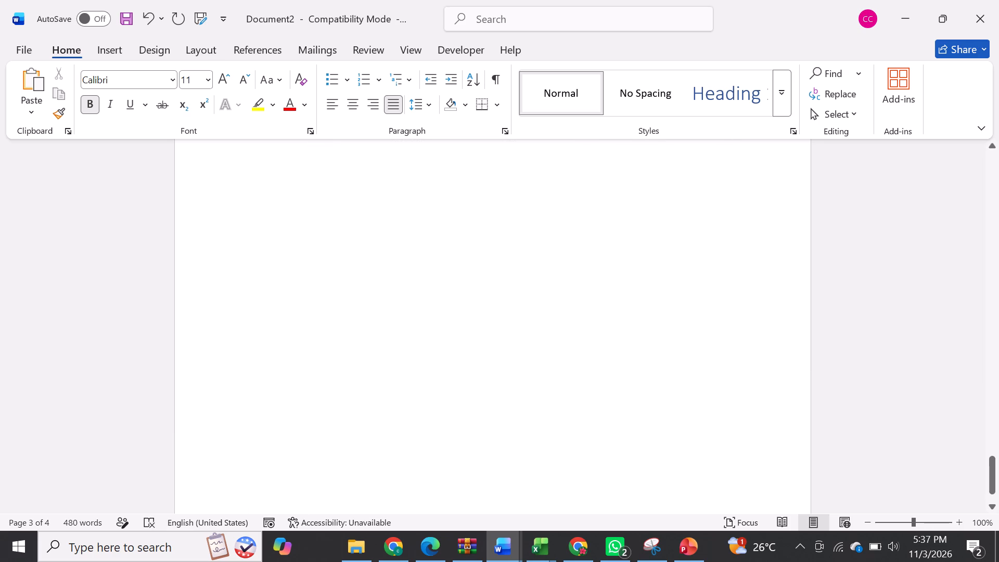
pyautogui.moveTo(283, 216); pyautogui.dragTo(283, 282)
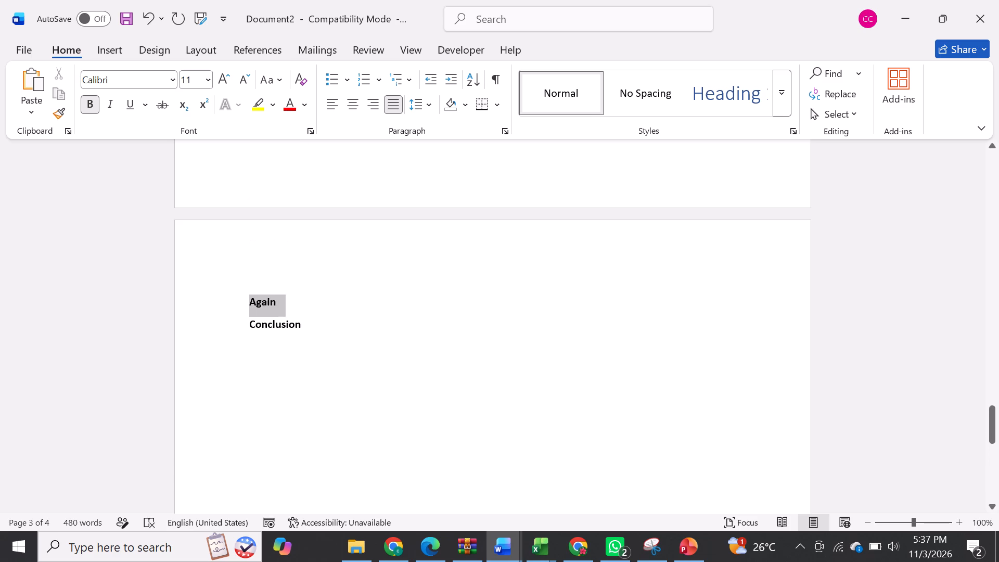
pyautogui.moveTo(283, 282); pyautogui.dragTo(280, 299)
pyautogui.hotkey('ctrl', 'b')
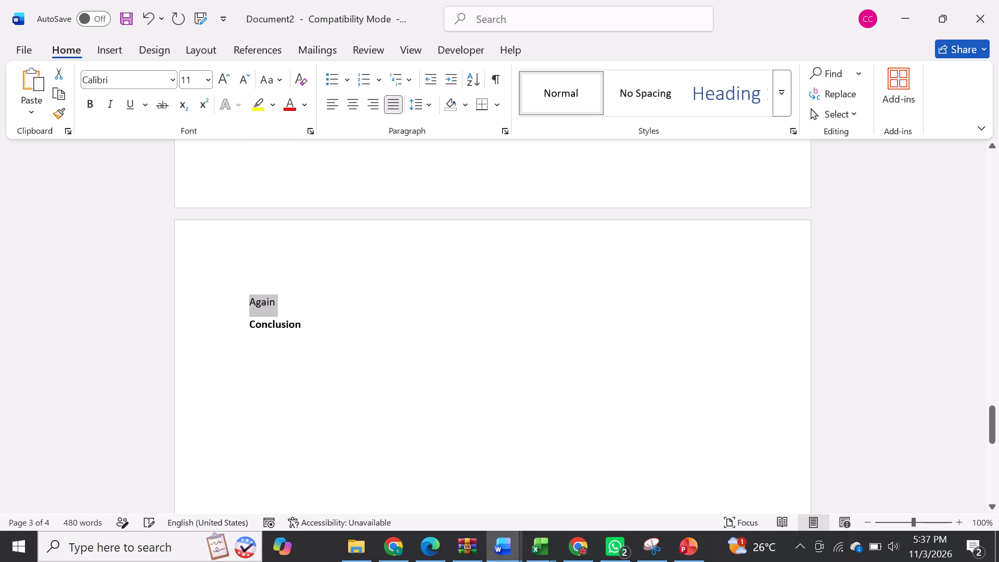
pyautogui.click(338, 304)
# Switch to the Marketing Management PDF in Edge and read the Marketing Campaigns and Marketing Choices/Preferences slides.
pyautogui.scroll(8, 338, 304)
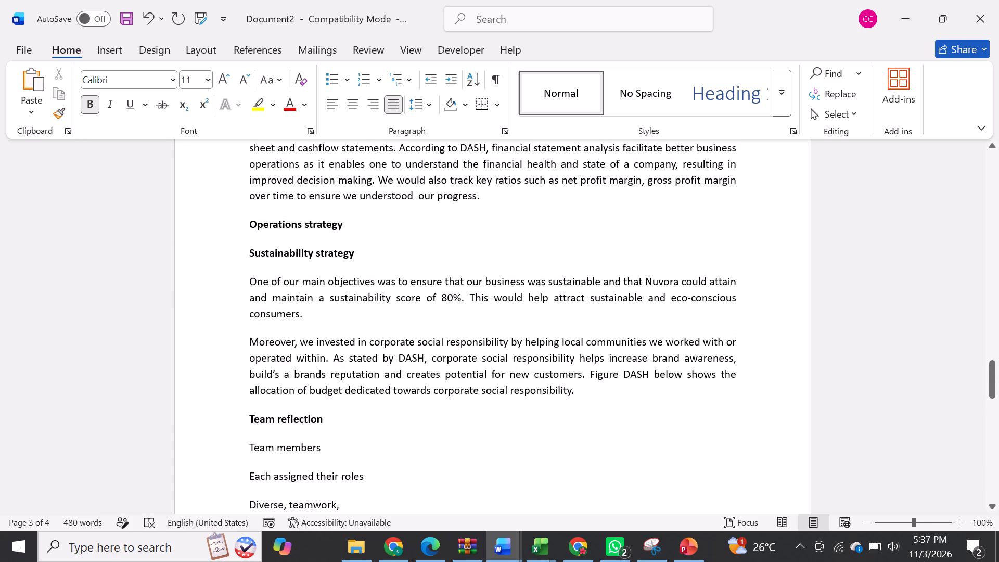
pyautogui.click(436, 551)
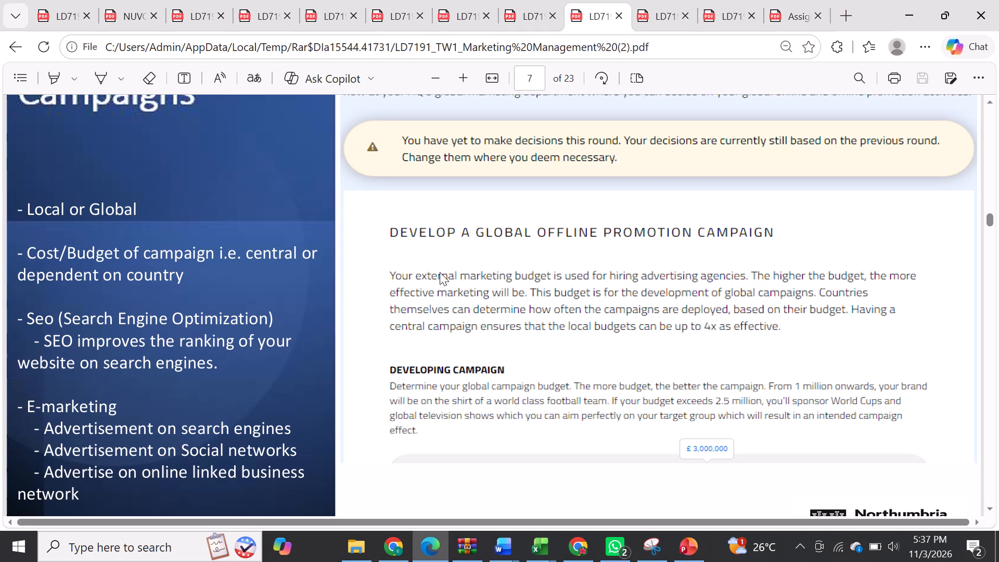
pyautogui.scroll(-4, 440, 272)
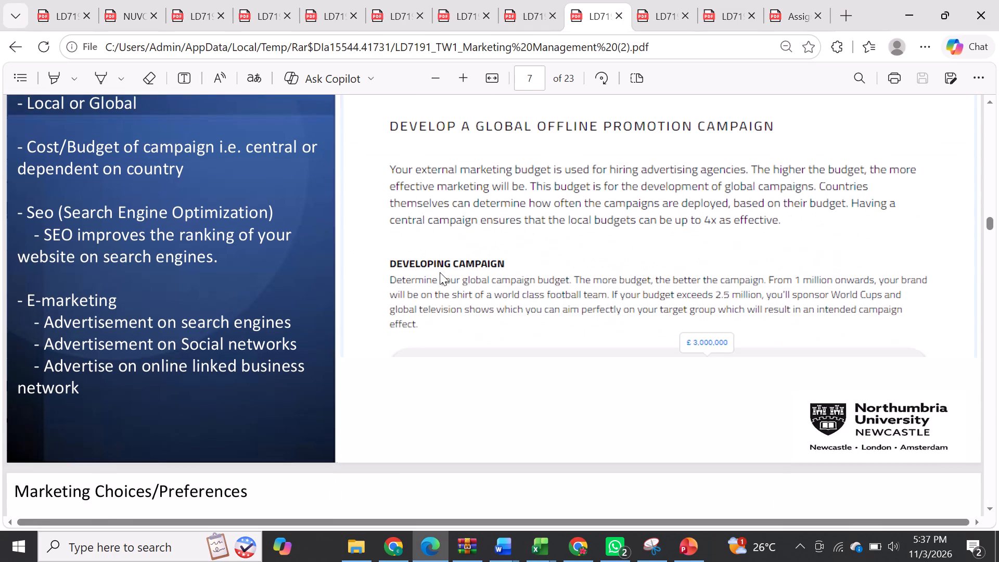
pyautogui.scroll(-4, 440, 272)
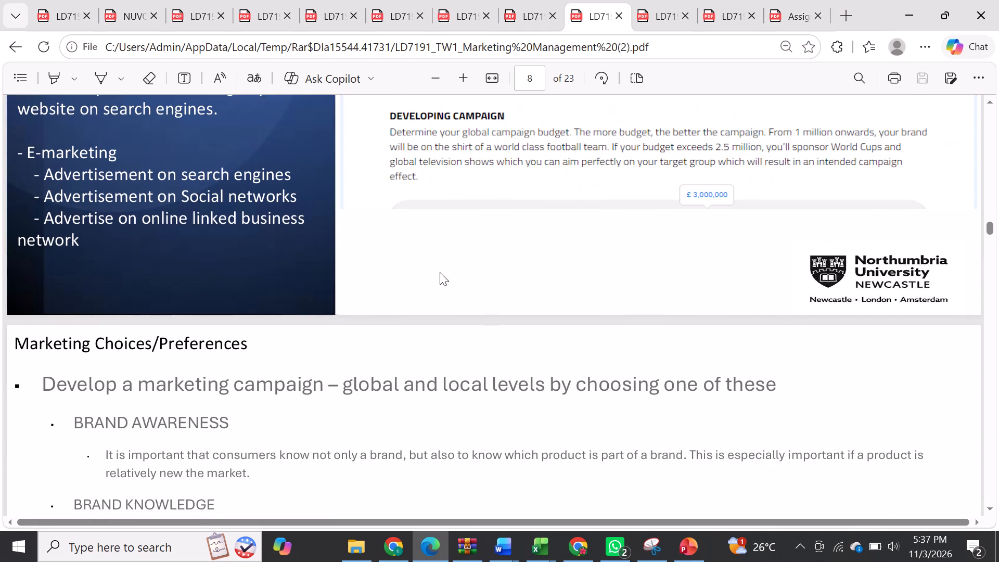
pyautogui.scroll(-3, 440, 272)
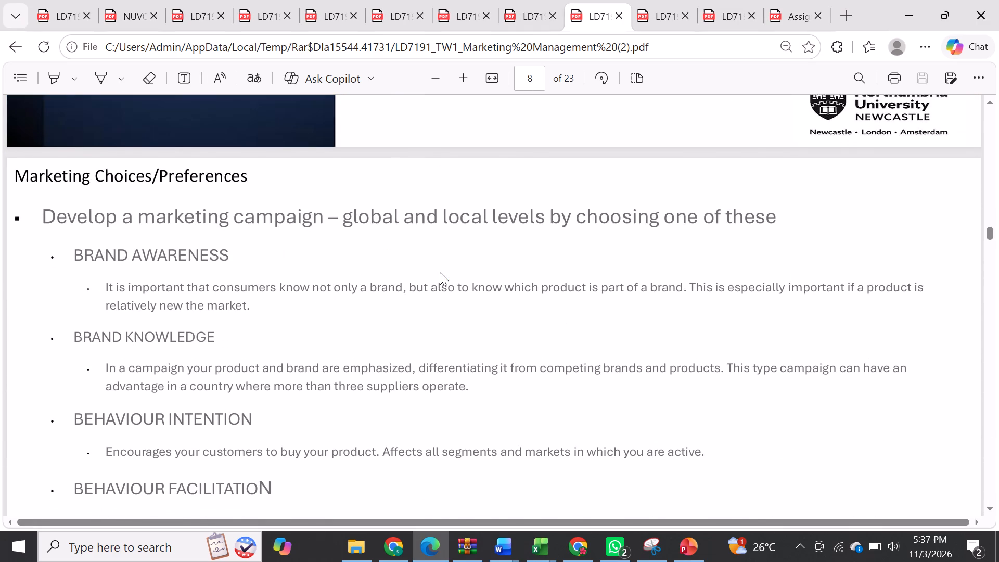
pyautogui.scroll(-5, 440, 272)
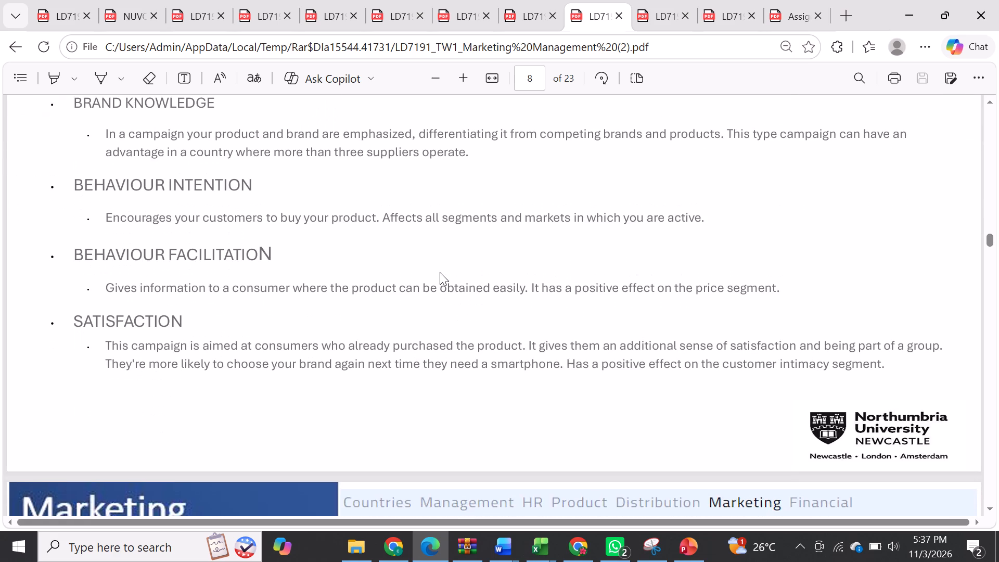
# Read the slides on marketing campaign costs, search engine optimization cost and E-marketing advertising options.
pyautogui.scroll(-3, 440, 272)
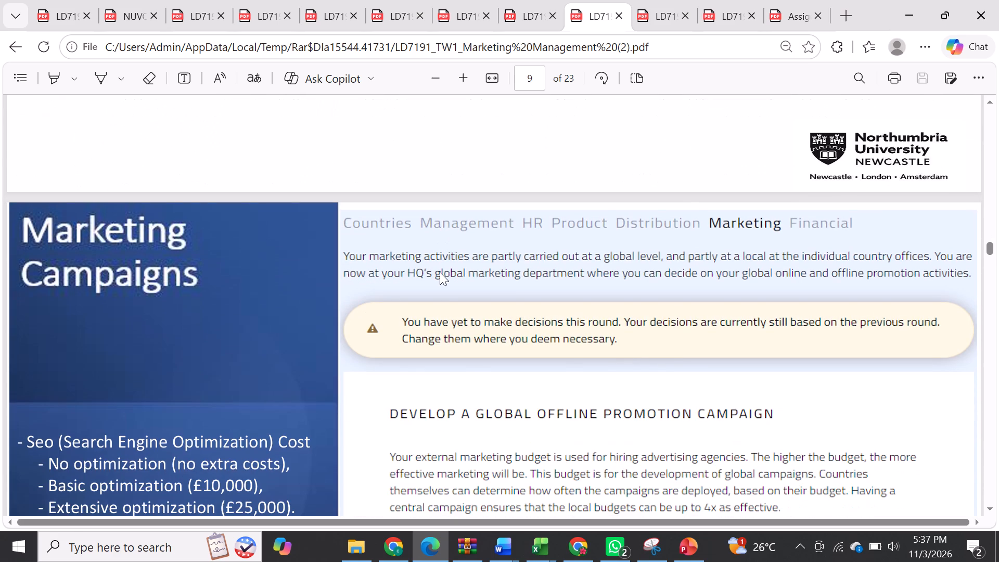
pyautogui.scroll(-2, 440, 272)
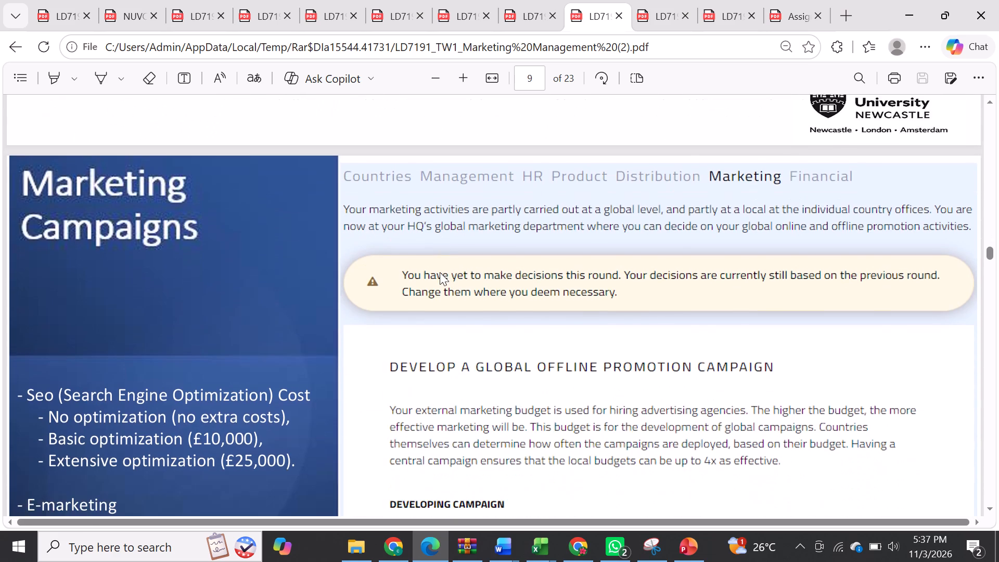
pyautogui.scroll(1, 440, 272)
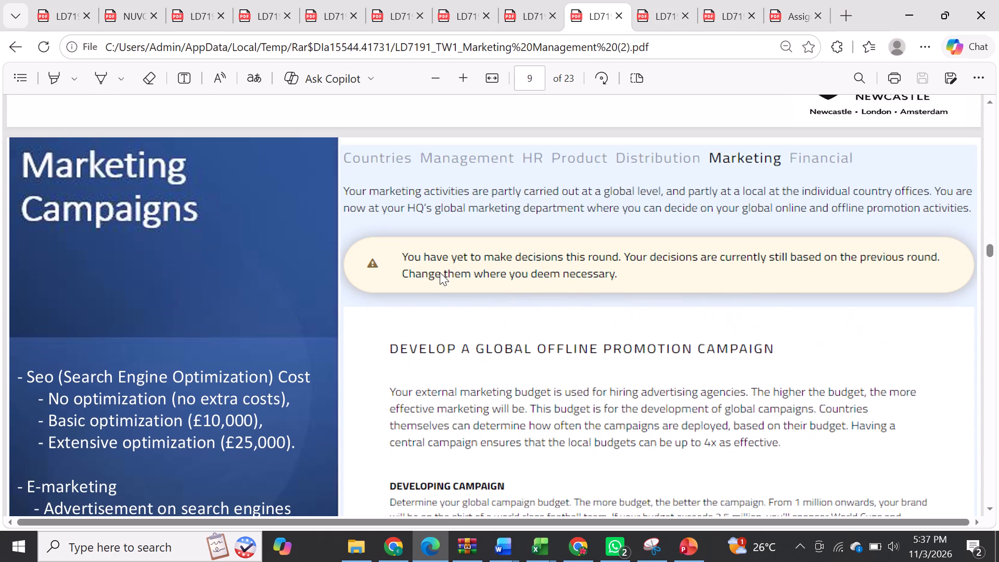
pyautogui.scroll(-3, 440, 272)
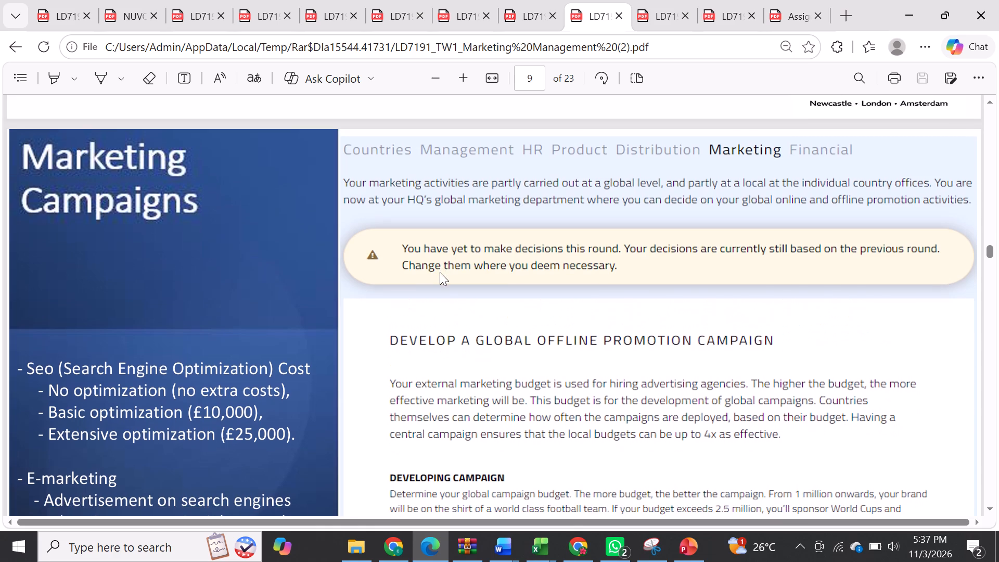
pyautogui.scroll(-6, 440, 272)
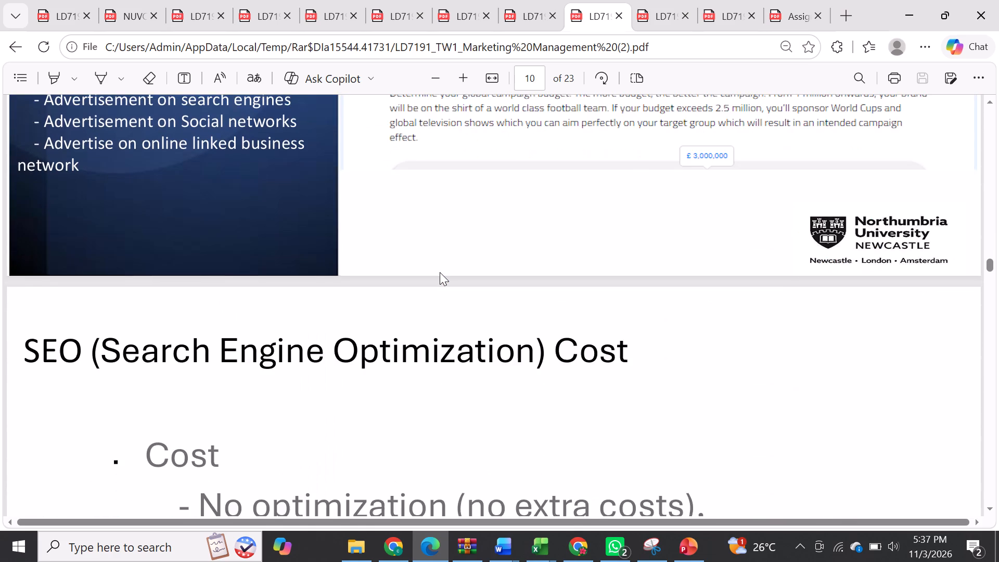
pyautogui.scroll(-7, 440, 272)
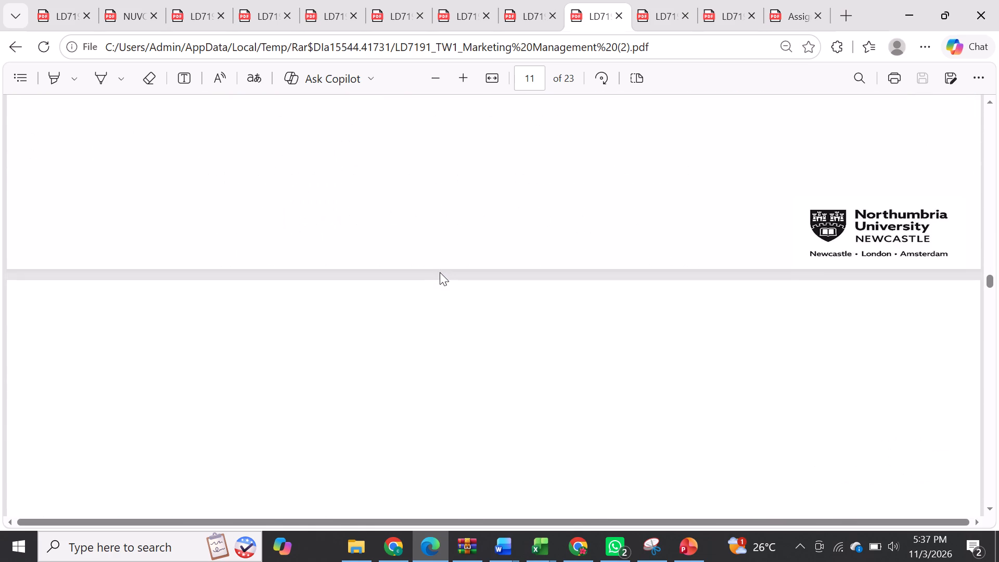
pyautogui.scroll(-1, 440, 272)
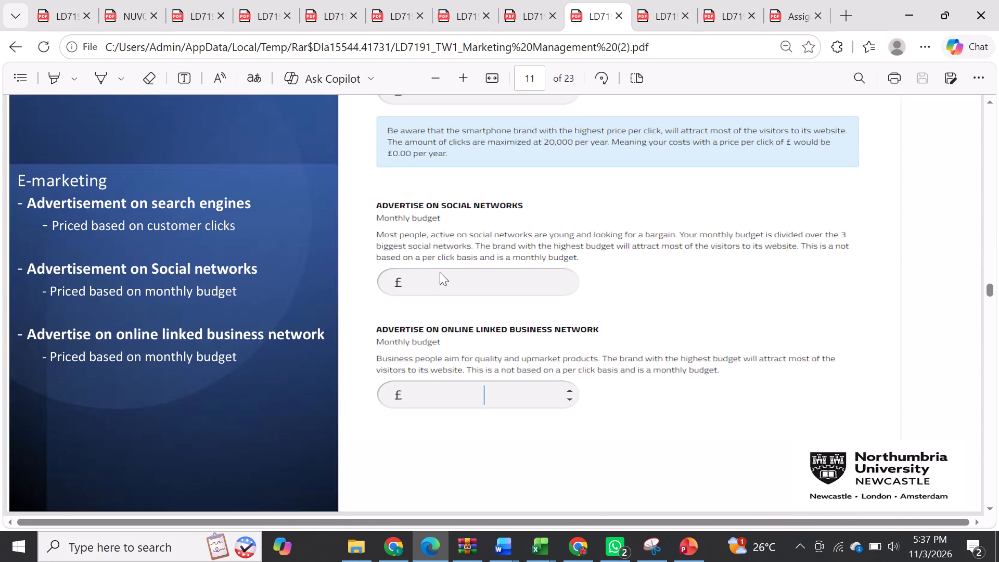
pyautogui.scroll(-5, 440, 272)
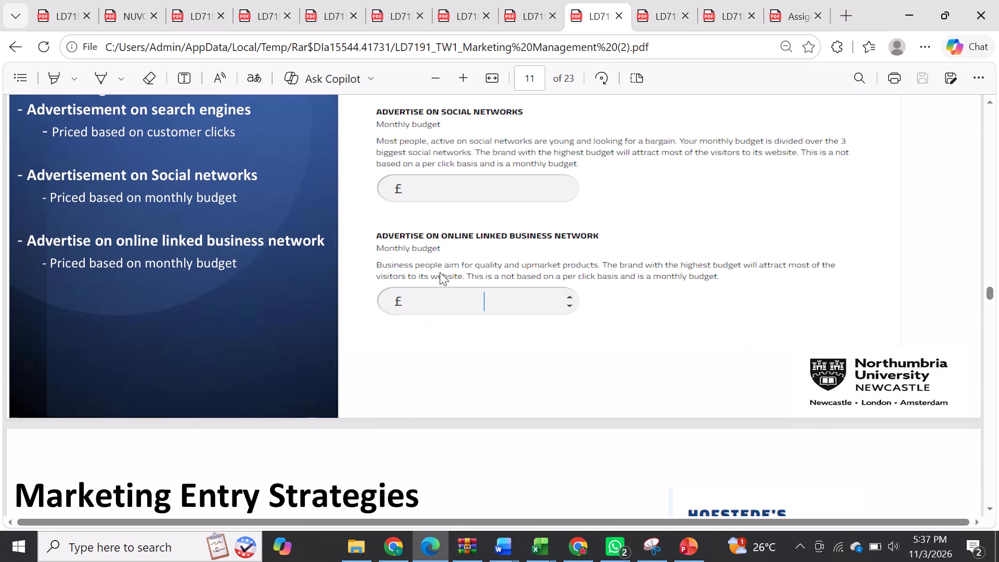
# Examine the Marketing Entry Strategies slides, including Hofstede's cultural dimensions and the penetration and local promotion marketing by country.
pyautogui.scroll(-3, 440, 272)
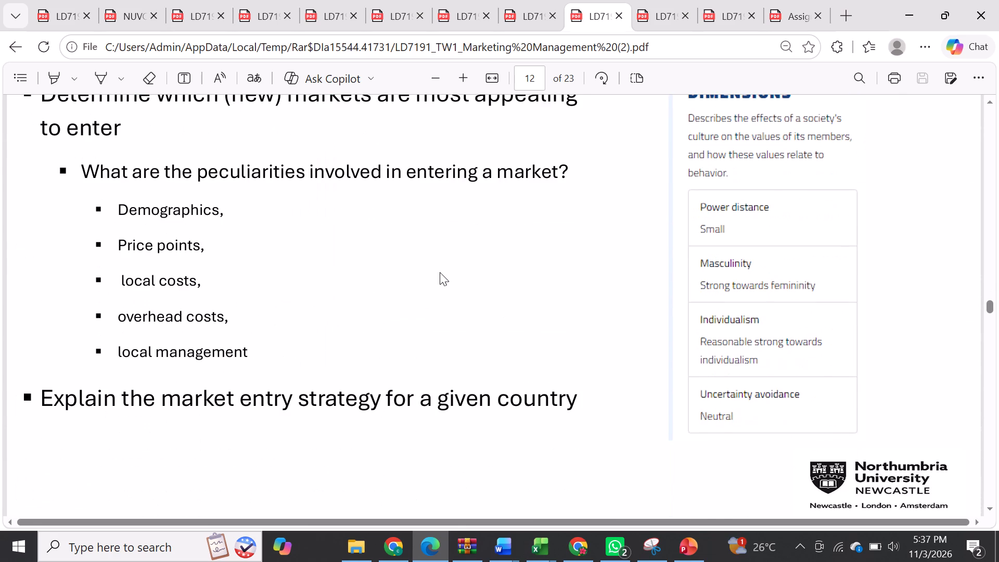
pyautogui.scroll(1, 440, 272)
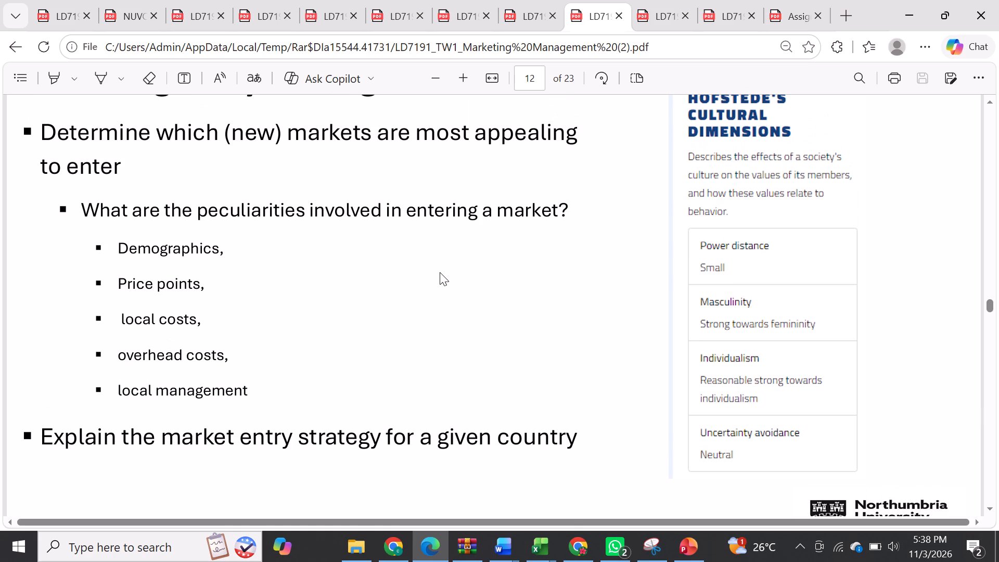
pyautogui.scroll(-4, 440, 272)
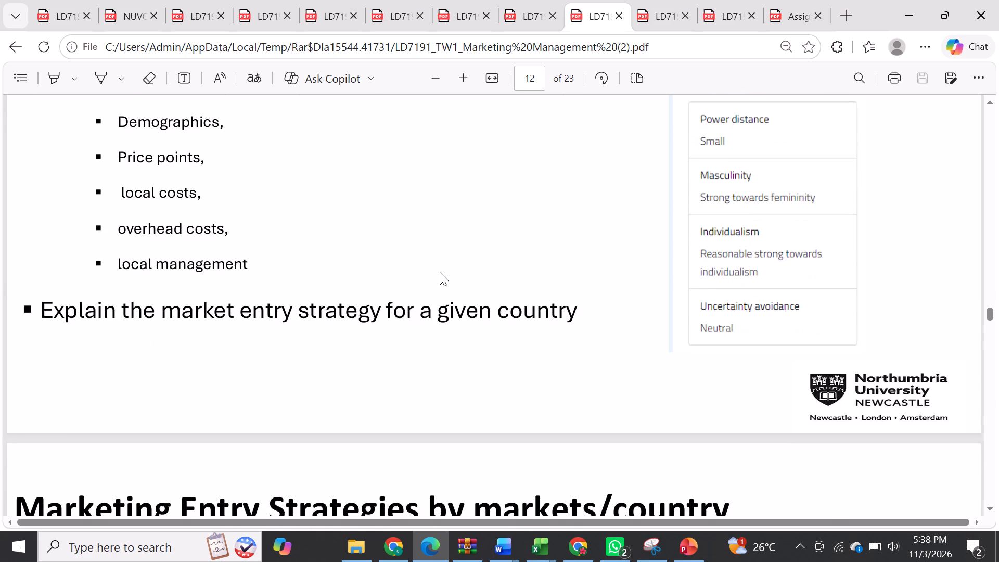
pyautogui.scroll(-1, 440, 272)
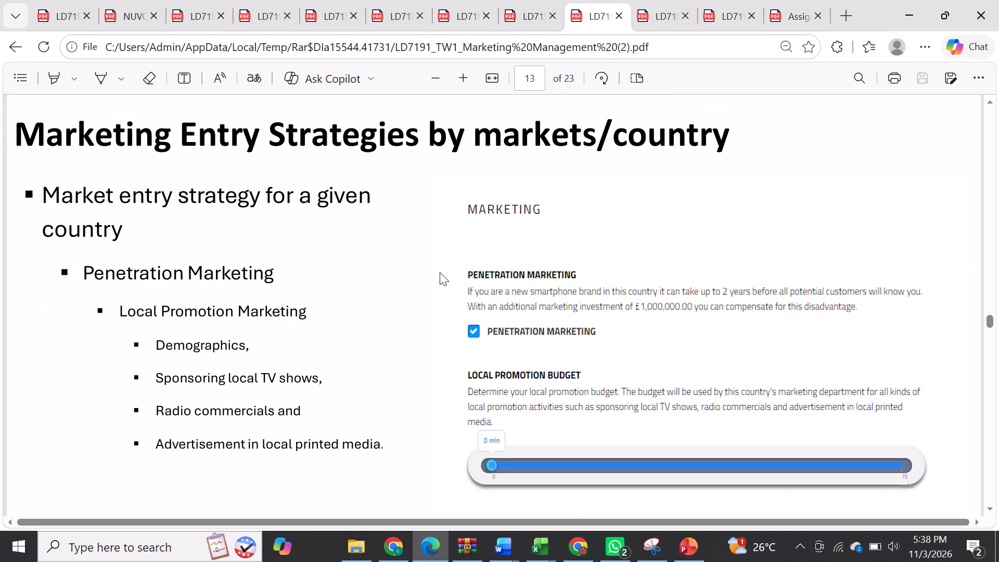
pyautogui.click(172, 329)
pyautogui.press('Down')
pyautogui.press('Down')
pyautogui.press('Down')
pyautogui.press('Down')
pyautogui.press('Down')
pyautogui.press('Down')
pyautogui.press('Down')
pyautogui.press('Down')
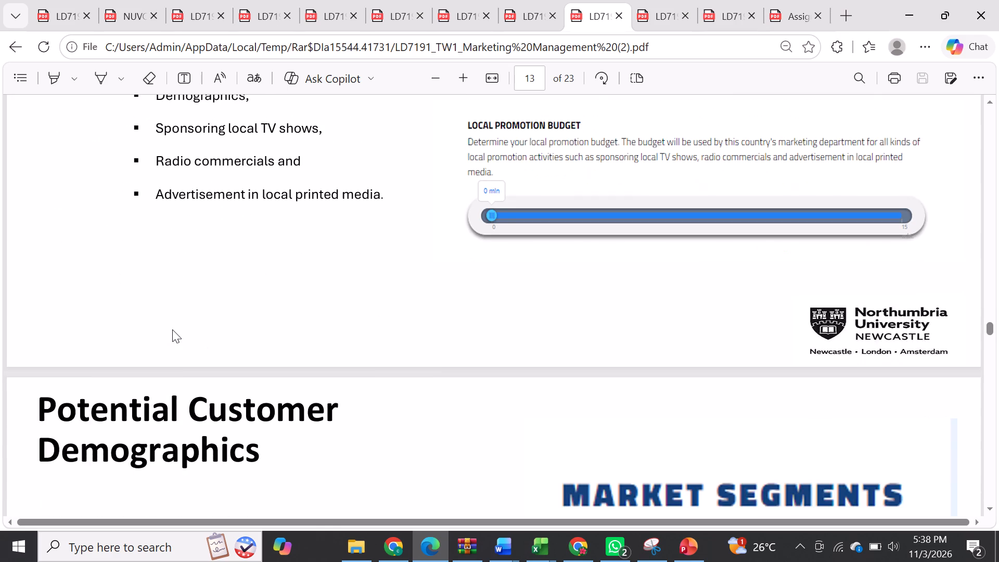
# Read the Potential Customer Demographics slide on market segments and target groups.
pyautogui.press('Down')
pyautogui.press('Down')
pyautogui.press('Down')
pyautogui.press('Down')
pyautogui.press('Down')
pyautogui.press('Down')
pyautogui.press('Down')
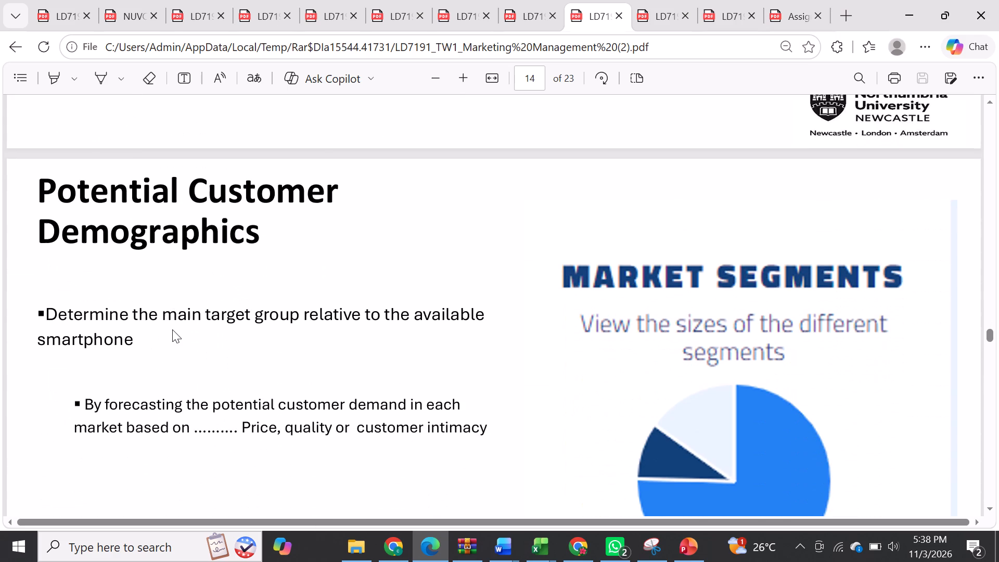
pyautogui.press('Down')
pyautogui.press('Down')
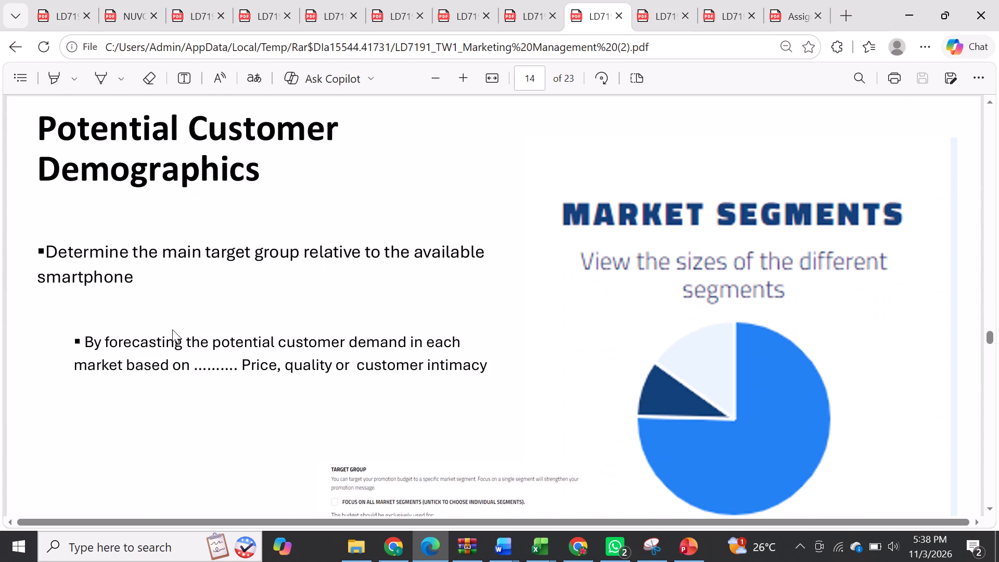
pyautogui.press('Down')
pyautogui.press('Down')
pyautogui.press('Down')
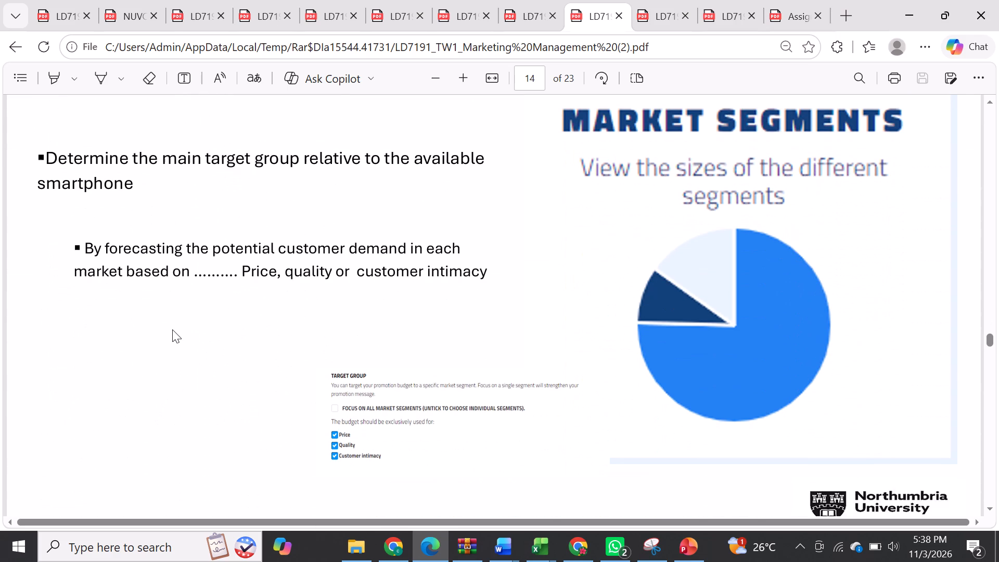
pyautogui.press('Down')
pyautogui.press('Down')
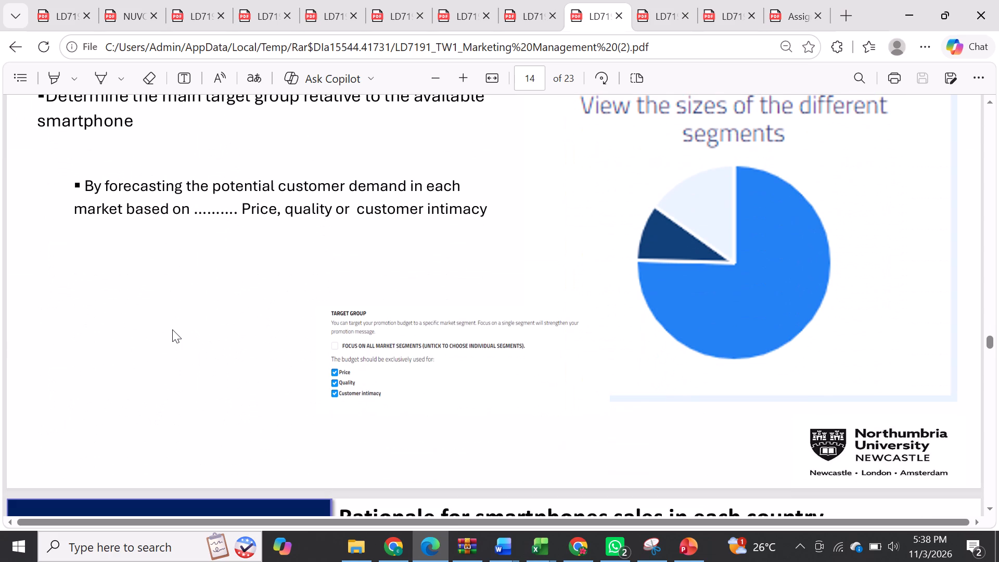
pyautogui.press('Down')
pyautogui.press('Down')
pyautogui.press('Down')
pyautogui.press('Down')
pyautogui.press('Down')
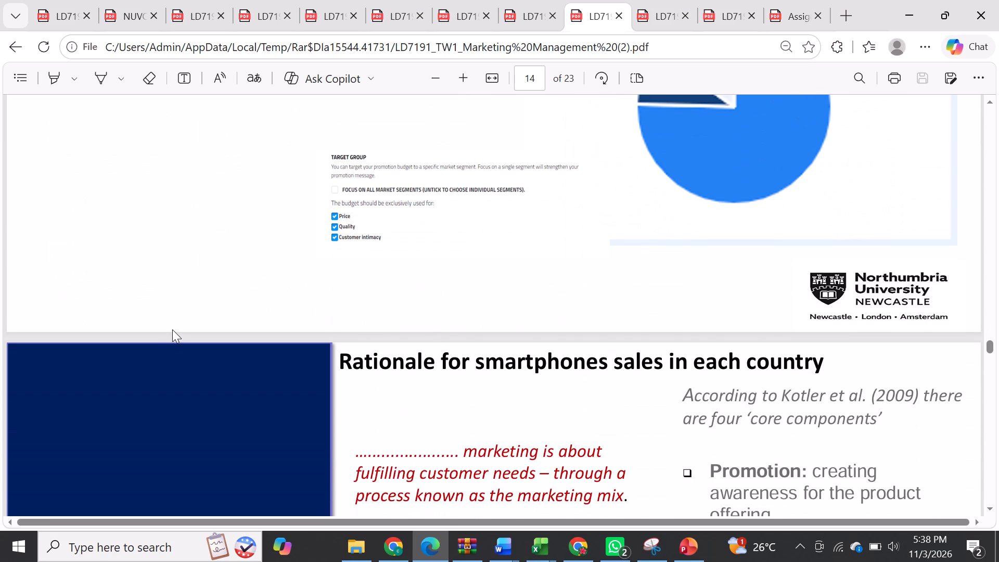
# Examine the Marketing Mix slide on the rationale for smartphone sales in each country and its four core components.
pyautogui.press('Down')
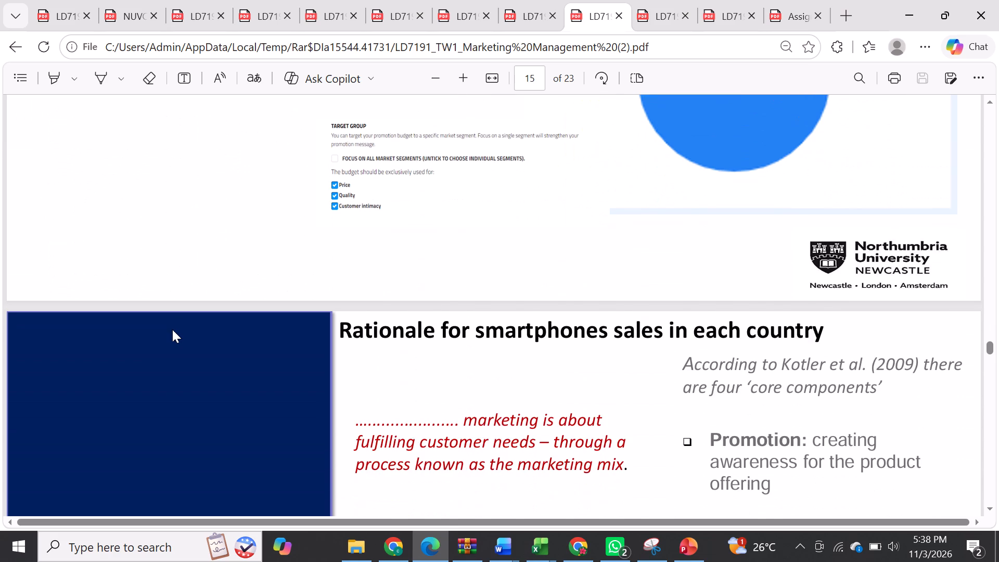
pyautogui.press('Down')
pyautogui.press('Down')
pyautogui.press('Down')
pyautogui.press('Down')
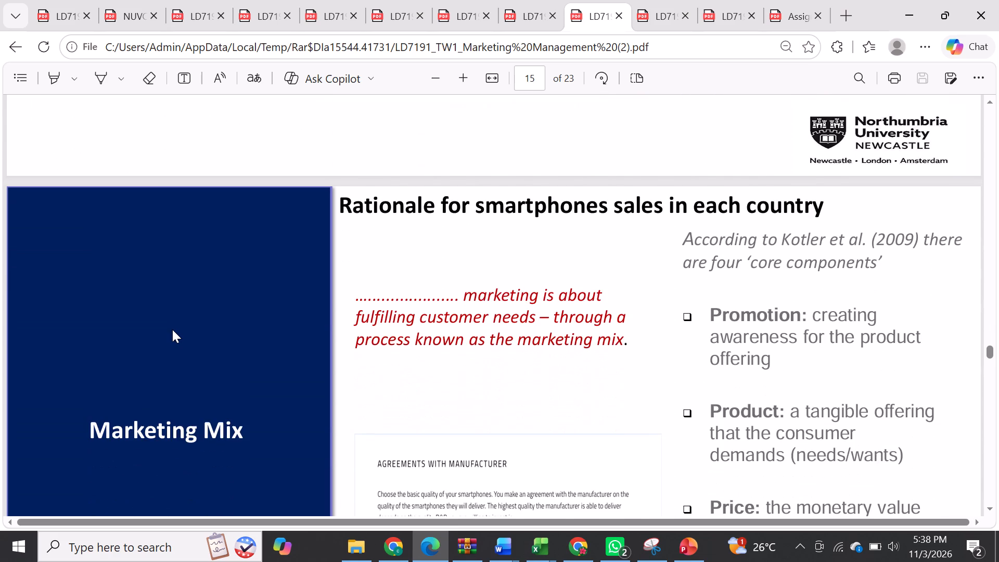
pyautogui.press('Down')
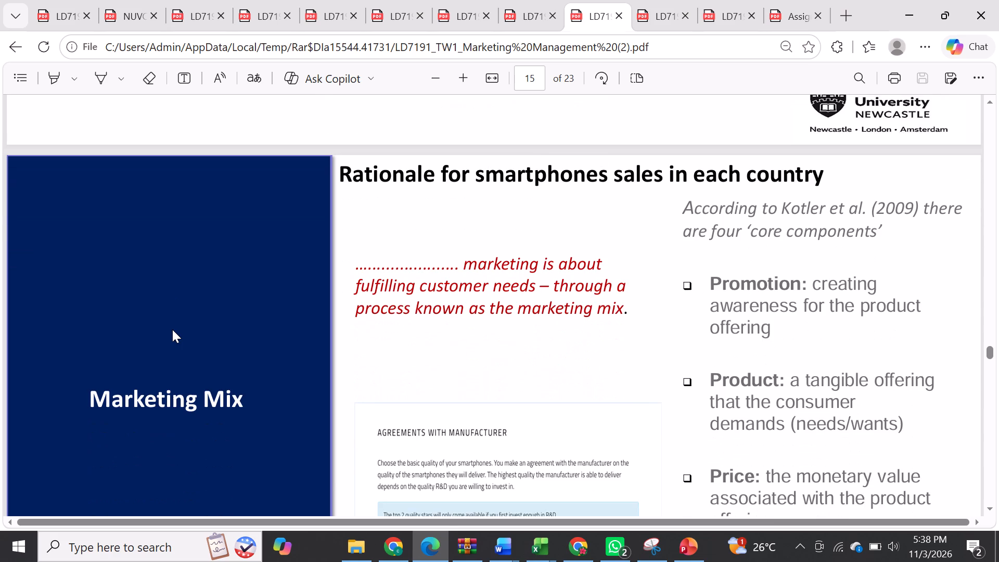
pyautogui.press('Down')
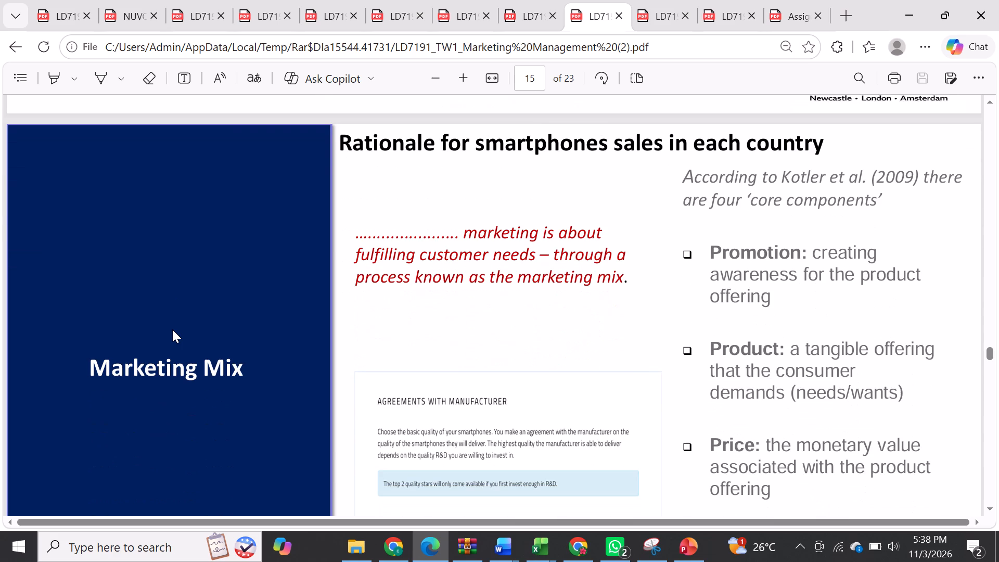
pyautogui.press('Down')
pyautogui.press('Down')
pyautogui.press('Down')
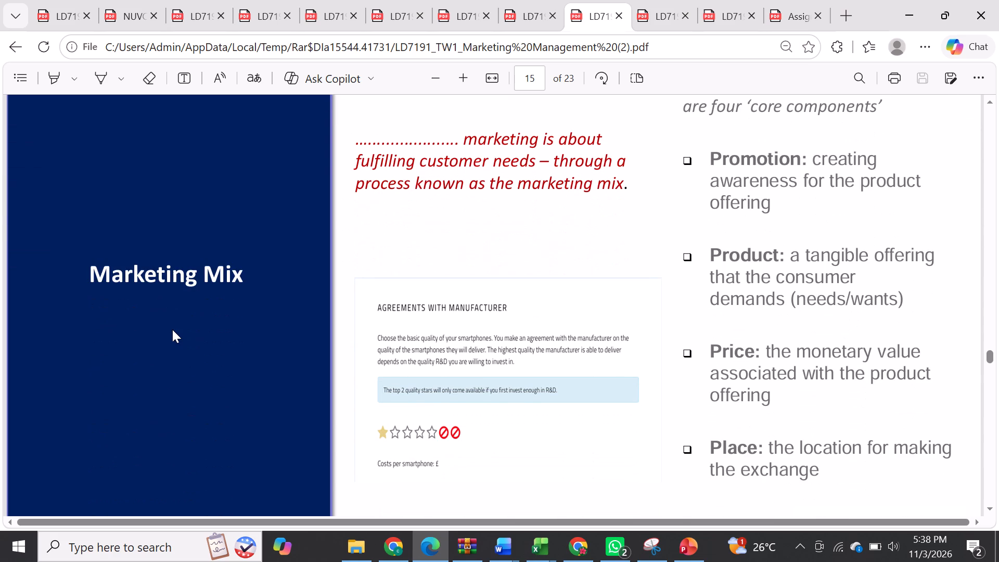
pyautogui.press('Down')
pyautogui.press('Down')
pyautogui.press('Down')
pyautogui.press('Down')
pyautogui.press('Down')
pyautogui.press('Down')
pyautogui.press('Down')
pyautogui.press('Down')
pyautogui.press('Down')
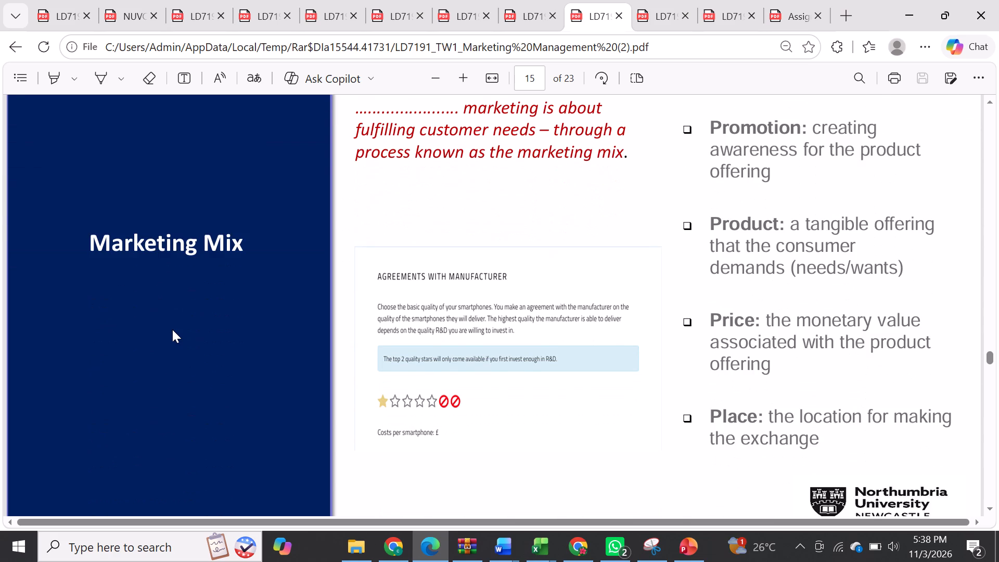
# Read the Market Matching Strategy diagram slide, covering its six stages across market segmentation, targeting and positioning.
pyautogui.press('Down')
pyautogui.press('Down')
pyautogui.press('Down')
pyautogui.press('Down')
pyautogui.press('Down')
pyautogui.press('Down')
pyautogui.press('Down')
pyautogui.press('Down')
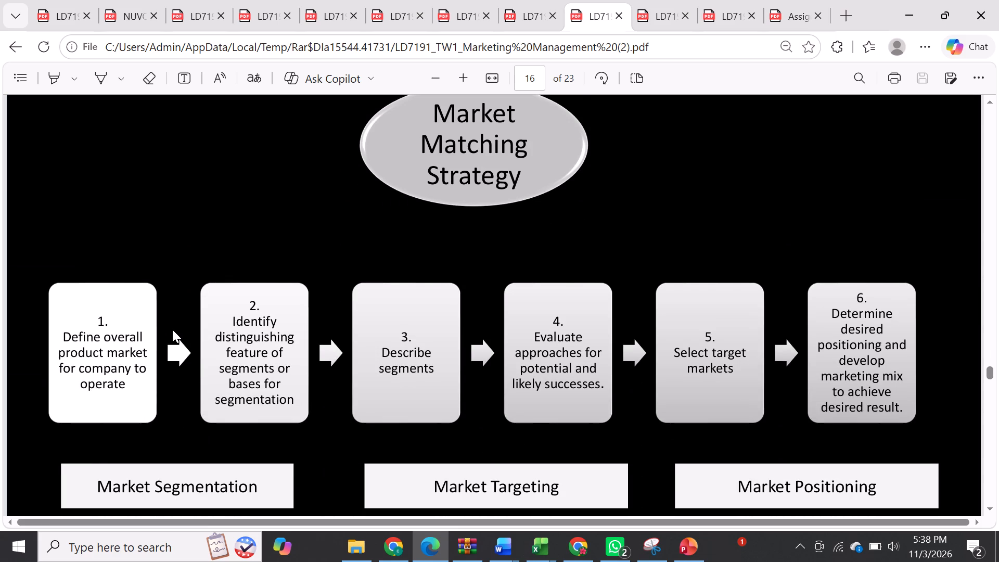
pyautogui.press('Down')
pyautogui.press('Down')
pyautogui.press('Down')
pyautogui.press('Down')
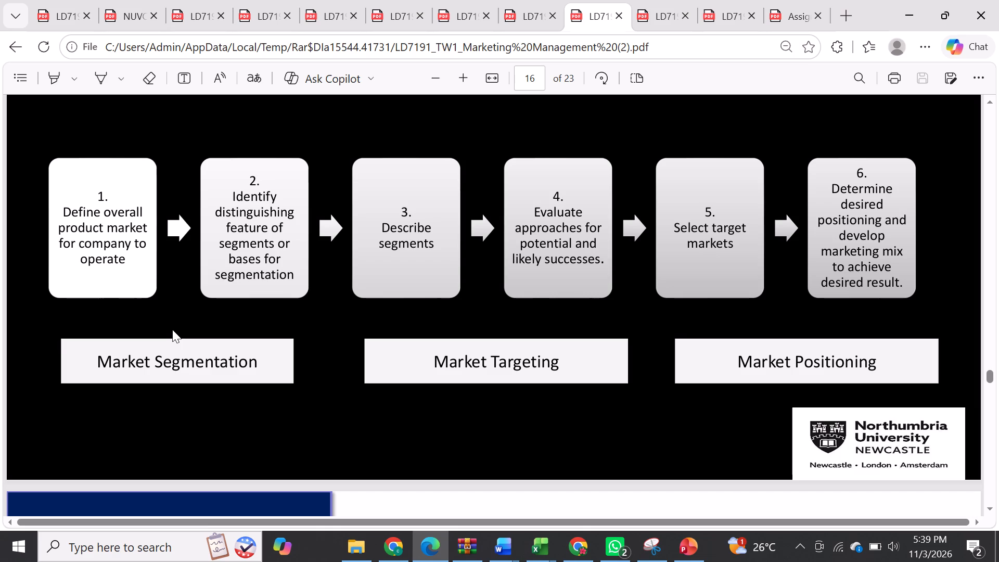
# Read the Market Matching Strategy slide that defines segmentation, targeting and positioning.
pyautogui.press('Down')
pyautogui.press('Down')
pyautogui.press('Down')
pyautogui.press('Down')
pyautogui.press('Down')
pyautogui.press('Down')
pyautogui.press('Down')
pyautogui.press('Down')
pyautogui.press('Down')
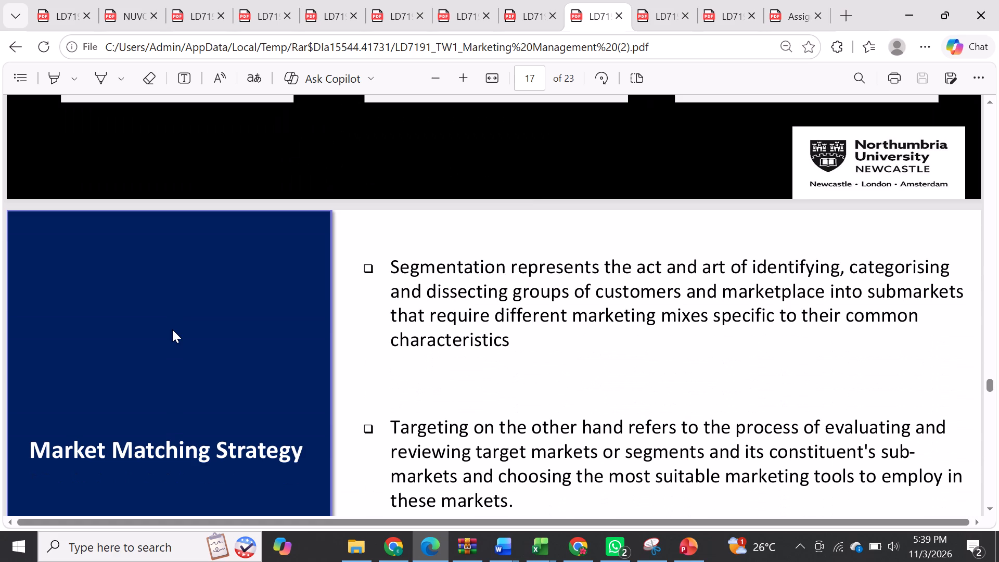
pyautogui.press('Down')
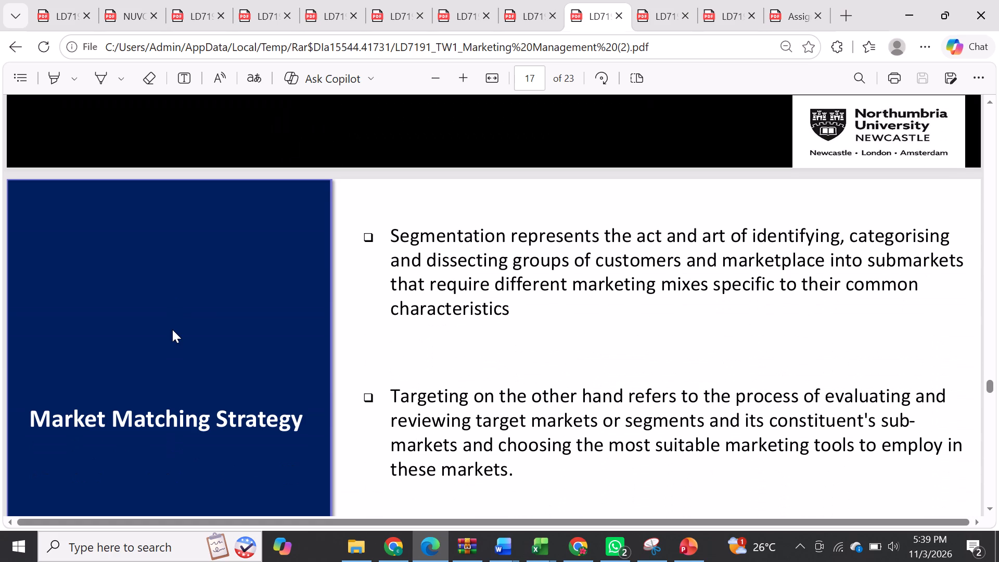
pyautogui.press('Down')
pyautogui.press('Down')
pyautogui.press('Down')
pyautogui.press('Down')
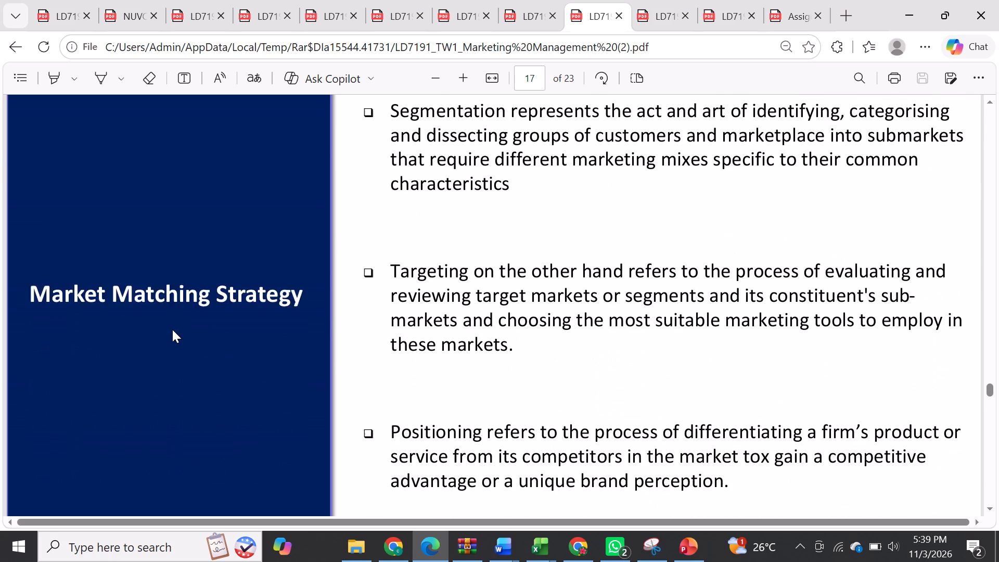
pyautogui.press('Down')
pyautogui.press('Down')
pyautogui.press('Down')
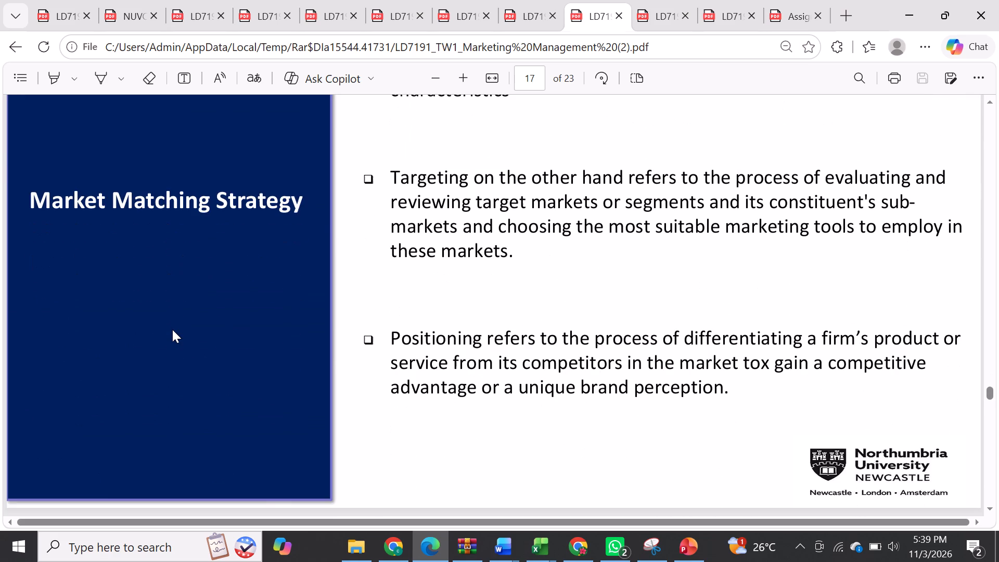
pyautogui.press('Down')
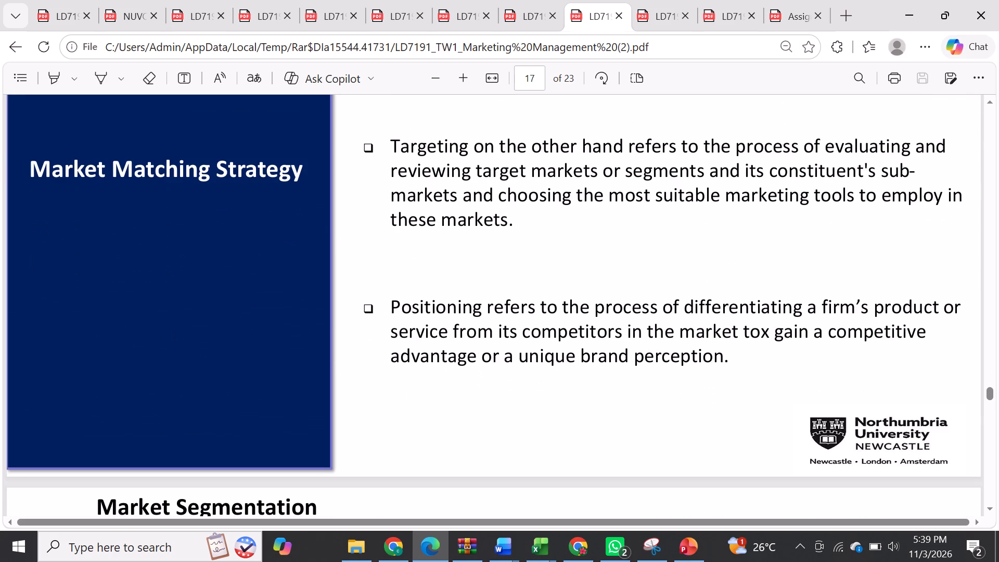
# Copy the positioning definition from the Market Matching Strategy slide.
pyautogui.moveTo(393, 304); pyautogui.dragTo(602, 328)
pyautogui.moveTo(602, 328); pyautogui.dragTo(731, 357)
pyautogui.hotkey('ctrl', 'c')
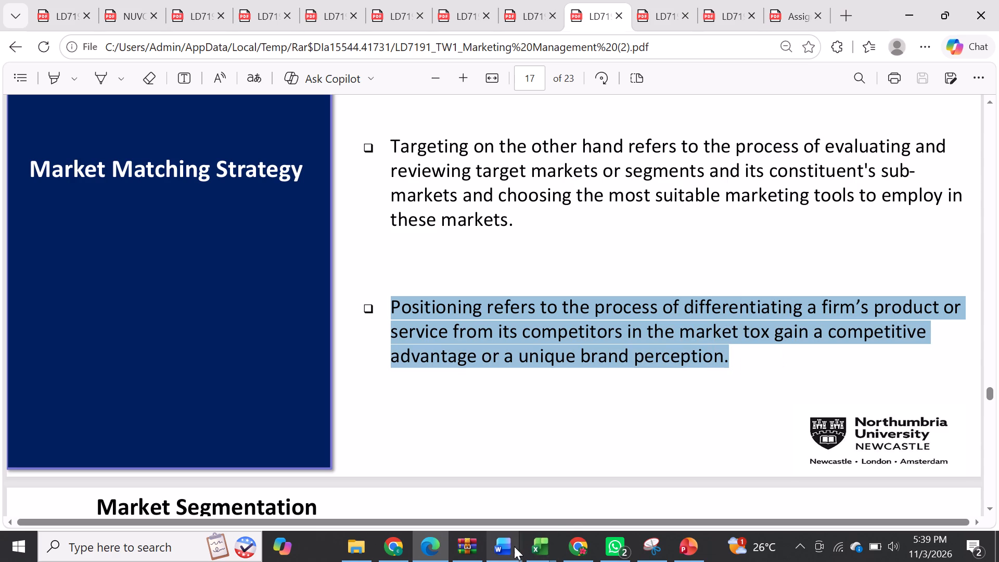
# Switch to Document2 in Word and extend the Segmentation heading under Marketing strategy to "Segmentation and positioning".
pyautogui.click(502, 546)
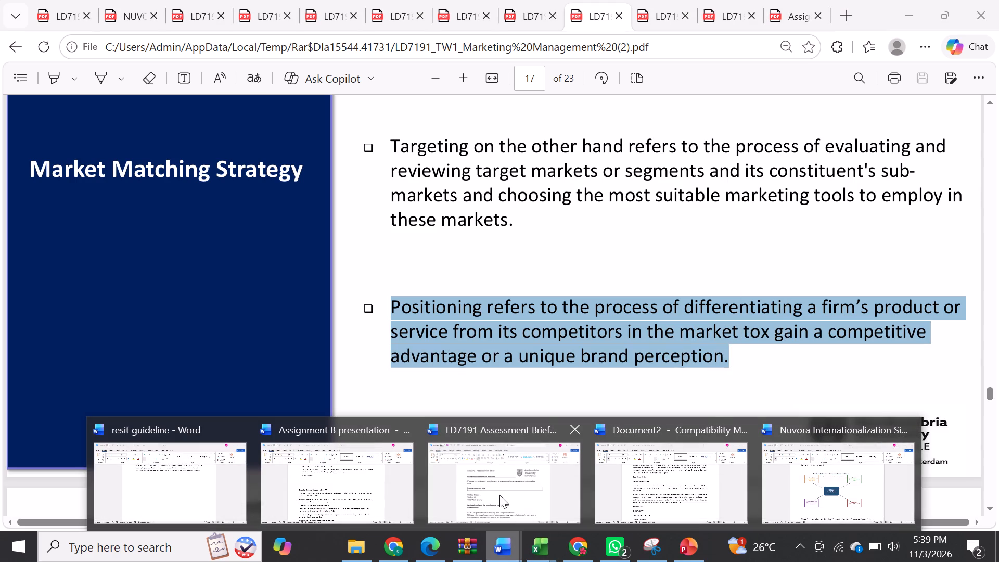
pyautogui.click(655, 478)
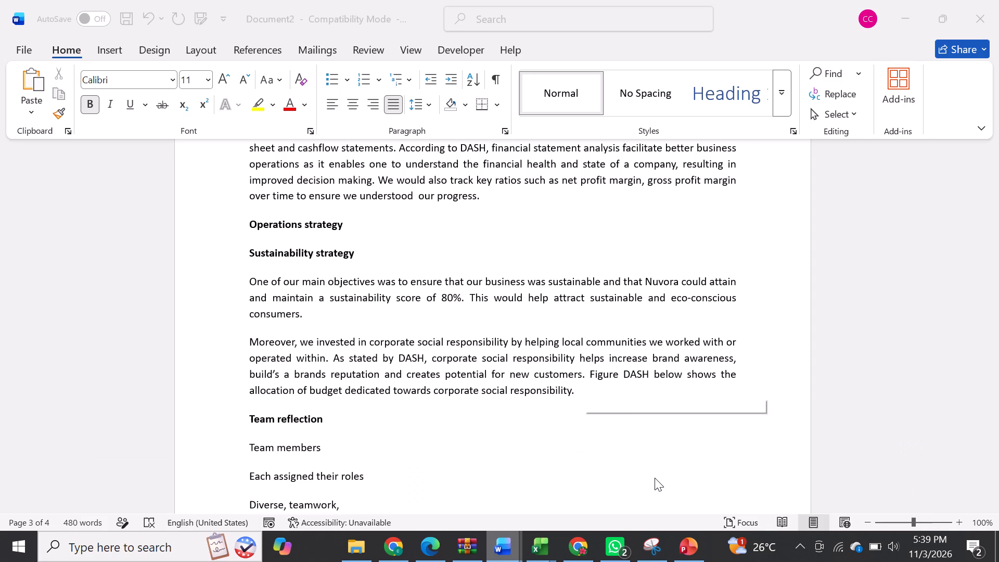
pyautogui.scroll(7, 425, 282)
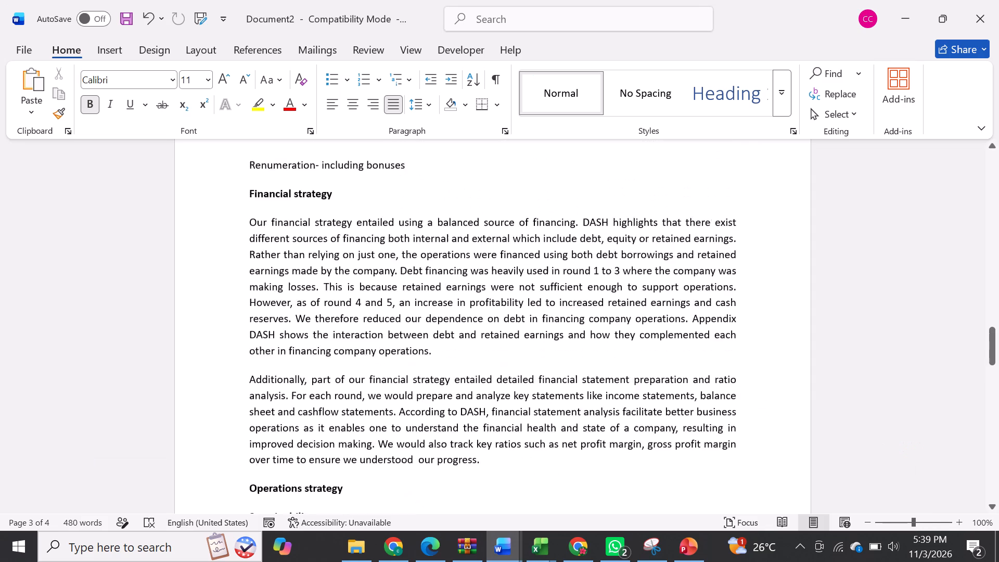
pyautogui.scroll(10, 425, 282)
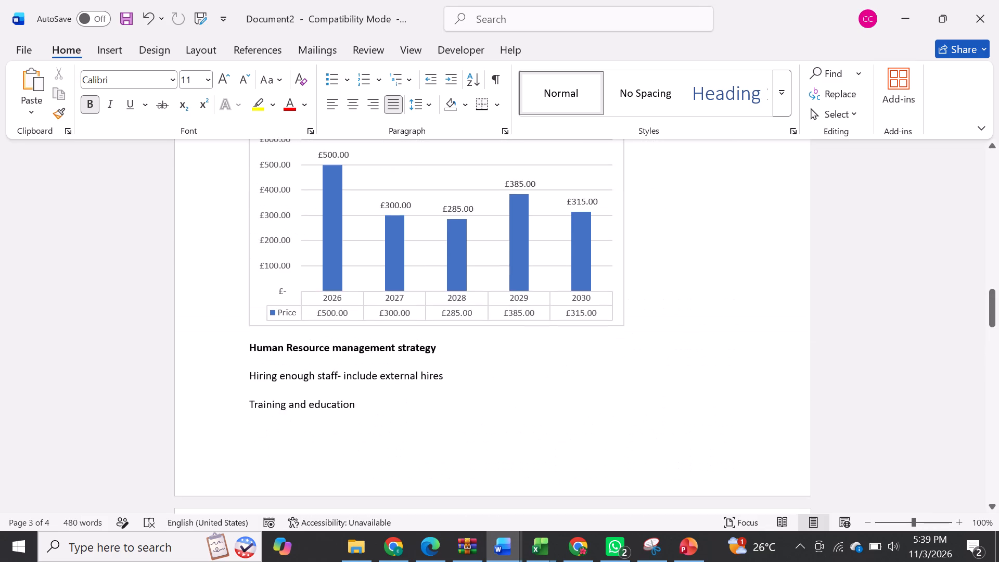
pyautogui.scroll(14, 425, 282)
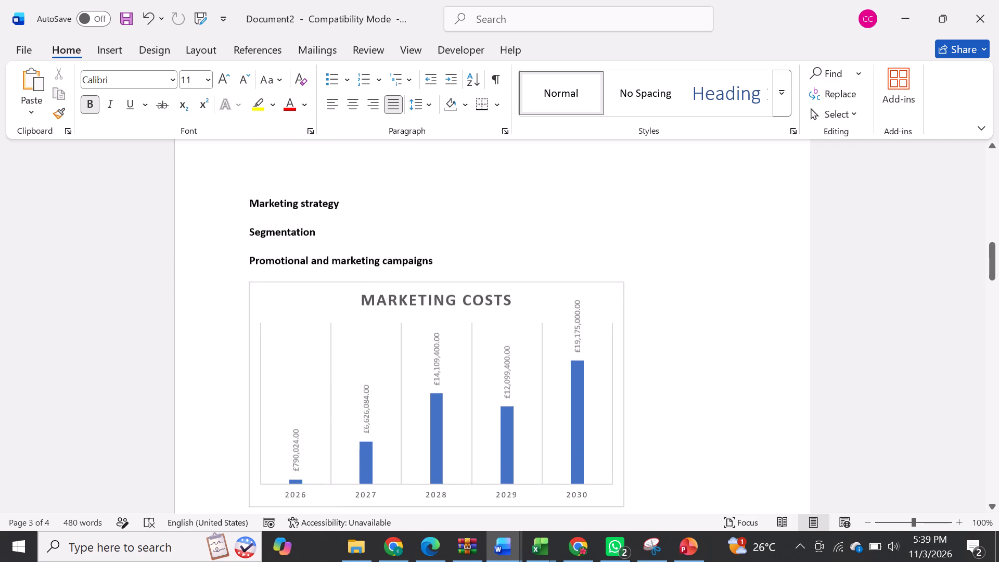
pyautogui.click(331, 237)
pyautogui.write('and positioning')
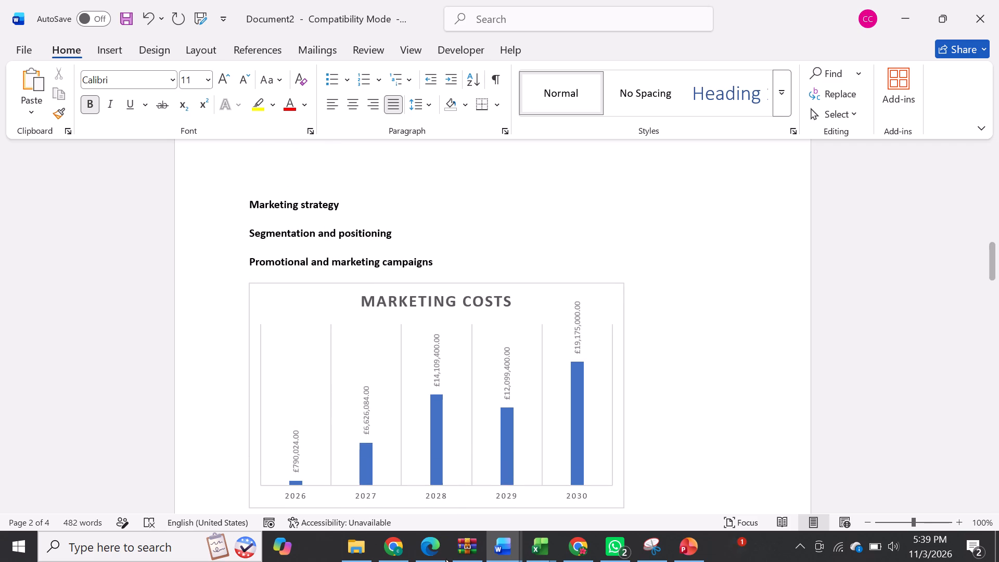
# Paste the copied positioning definition into a new paragraph below the "Segmentation and positioning" heading.
pyautogui.press('Return')
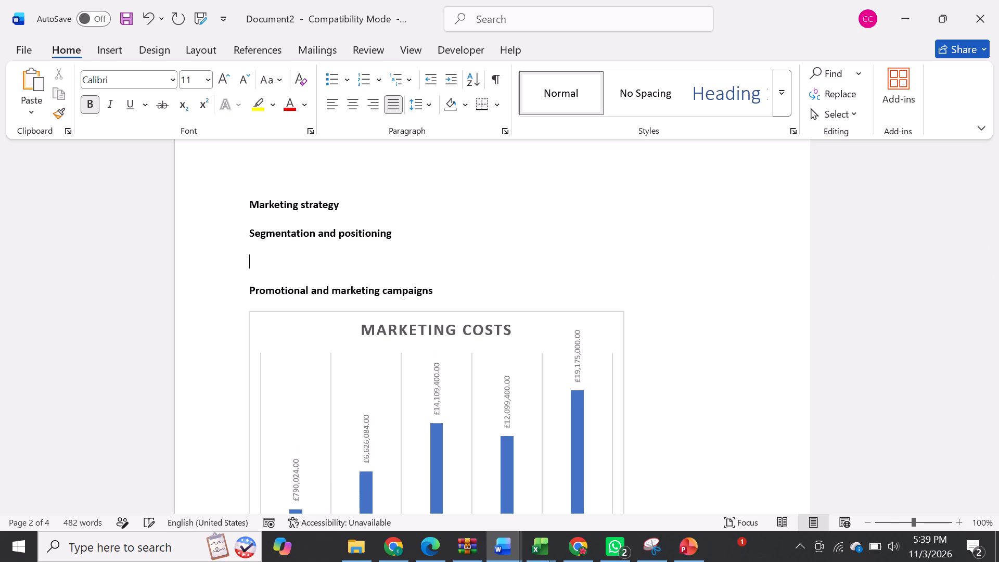
pyautogui.hotkey('ctrl', 'v')
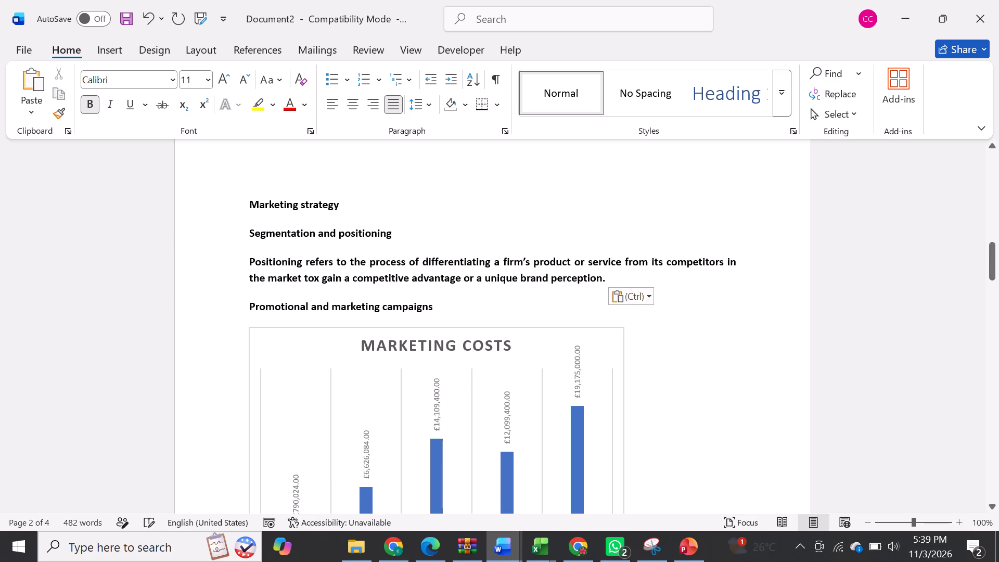
# Rewrite the opening as "DASH defines positioning as the process of differentiating a brand from its competitors in the market so as to gain a competitive advantage.".
pyautogui.click(254, 262)
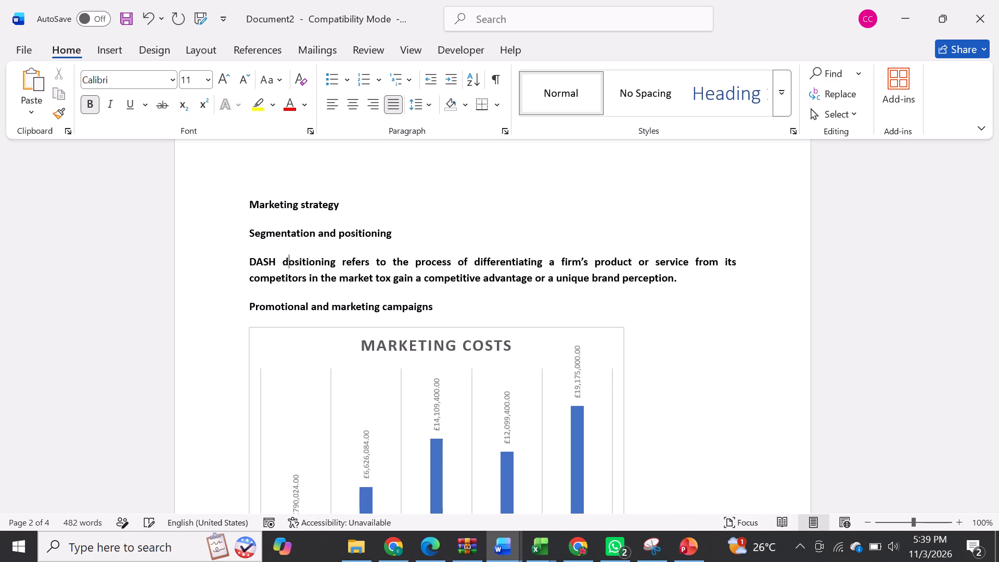
pyautogui.press('p')
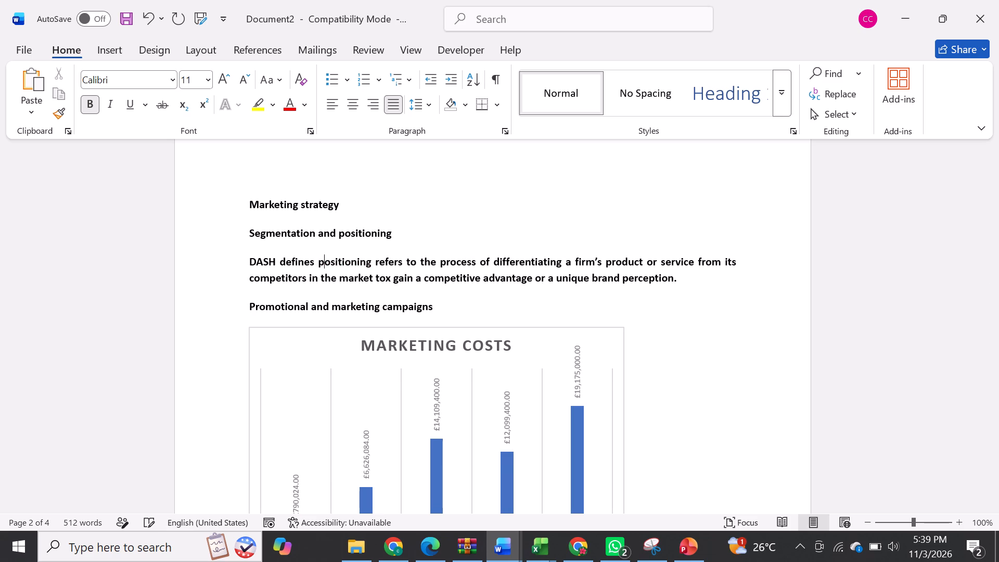
pyautogui.moveTo(438, 262); pyautogui.dragTo(386, 262)
pyautogui.press('BackSpace')
pyautogui.press('BackSpace')
pyautogui.press('space')
pyautogui.write('as the process of identi')
pyautogui.press('BackSpace')
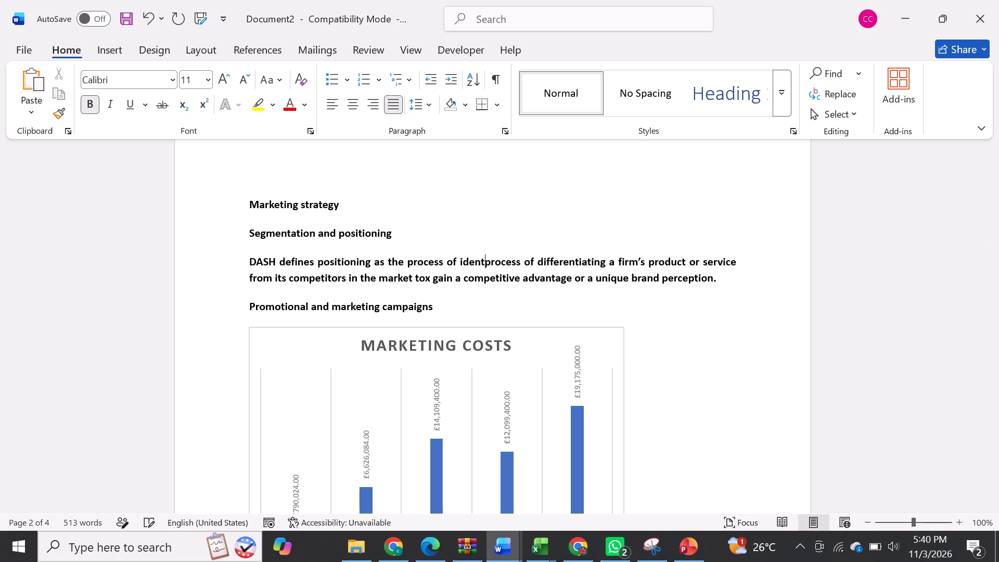
pyautogui.press('BackSpace')
pyautogui.press('BackSpace')
pyautogui.press('BackSpace')
pyautogui.press('BackSpace')
pyautogui.press('BackSpace')
pyautogui.press('BackSpace')
pyautogui.press('space')
pyautogui.write('differentiating a brand from its co')
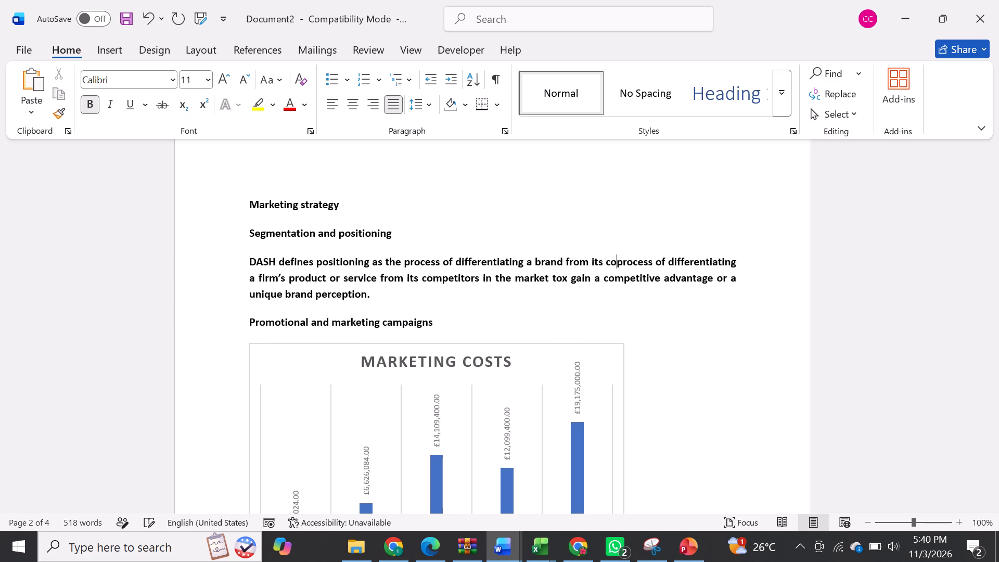
pyautogui.write('mpetitors in the market')
pyautogui.press('space')
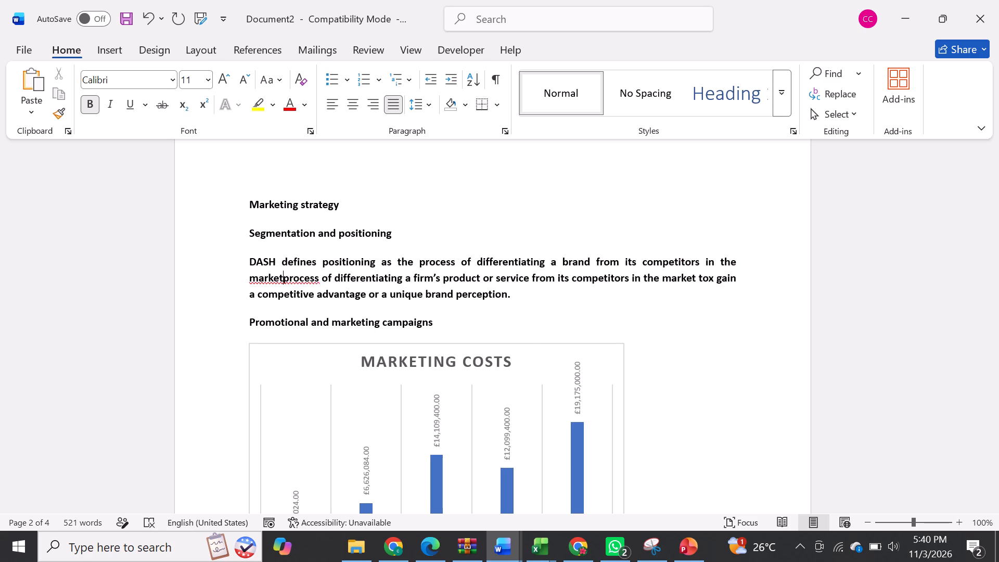
pyautogui.write('so as to gain a competitive advantage.')
# Add that Nuvora applied this by focusing on cost leadership, adjusting prices from one round to another and positioning itself as an affordable brand.
pyautogui.press('space')
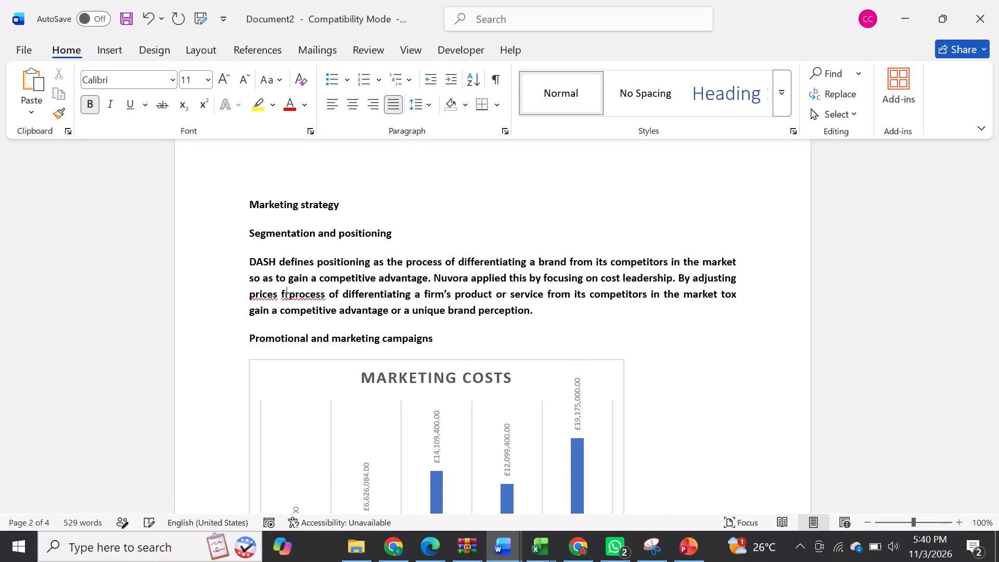
pyautogui.press('BackSpace')
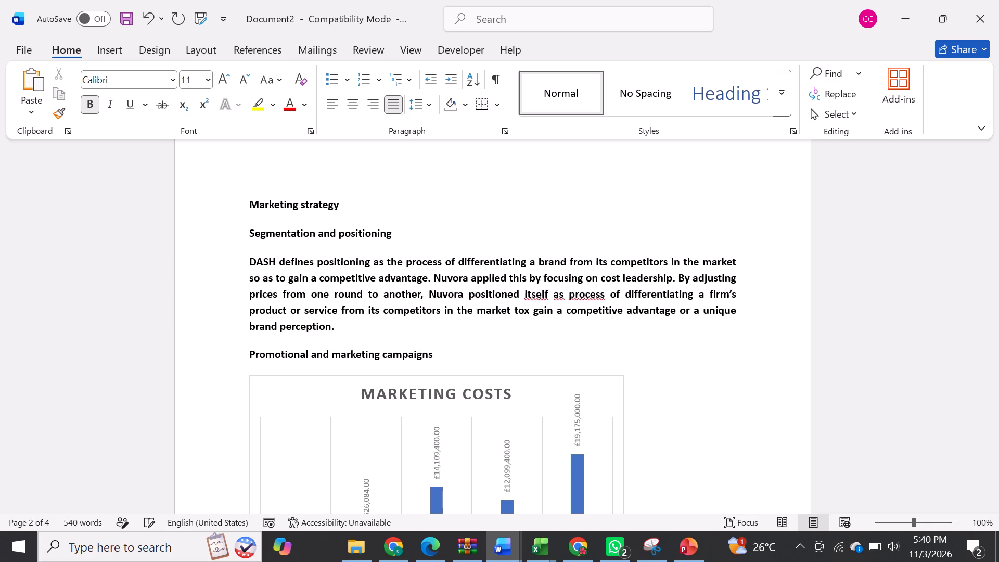
pyautogui.press('BackSpace')
pyautogui.press('BackSpace')
pyautogui.press('BackSpace')
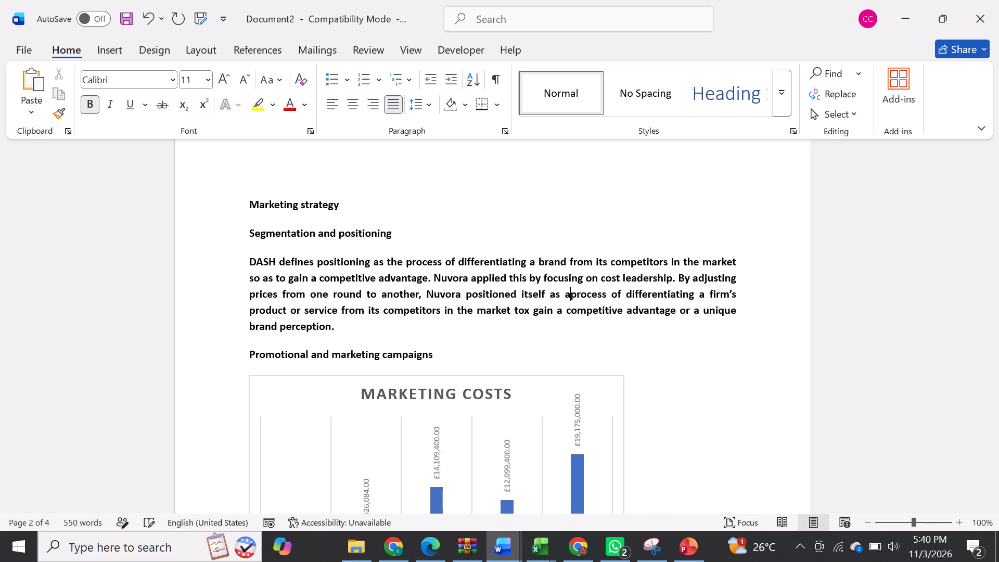
pyautogui.write('n affordable brand, which attract')
pyautogui.write('ed')
pyautogui.press('space')
pyautogui.write('cu')
pyautogui.press('BackSpace')
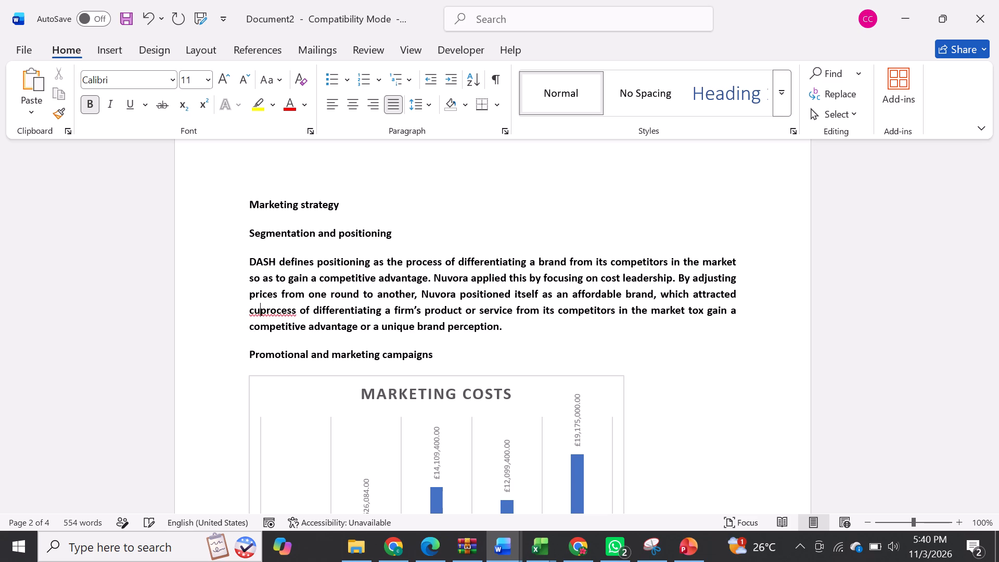
pyautogui.press('BackSpace')
pyautogui.press('BackSpace')
pyautogui.press('BackSpace')
pyautogui.press('BackSpace')
pyautogui.press('BackSpace')
pyautogui.press('BackSpace')
pyautogui.press('BackSpace')
pyautogui.press('BackSpace')
pyautogui.press('BackSpace')
pyautogui.press('BackSpace')
pyautogui.press('BackSpace')
pyautogui.press('BackSpace')
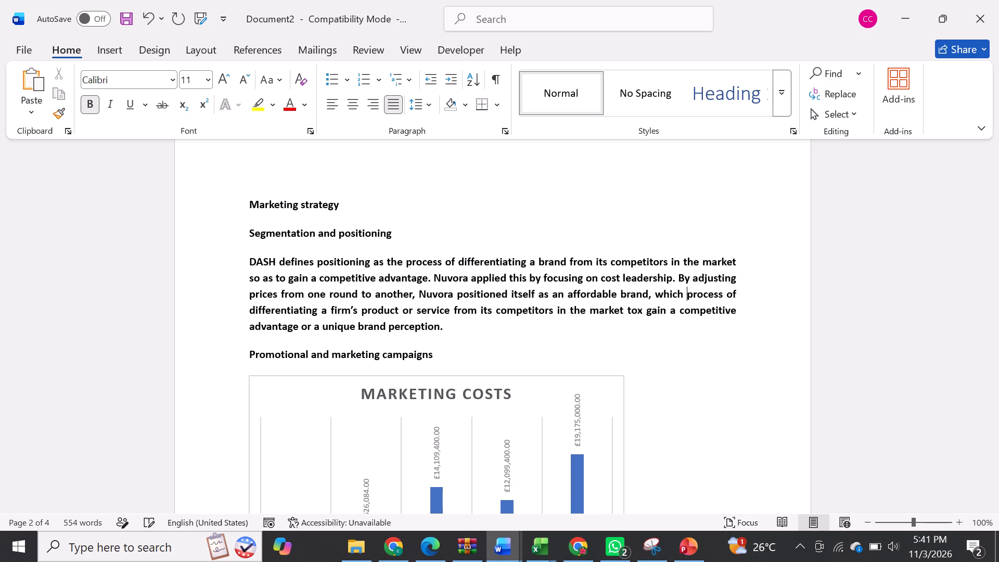
# Finish the affordable-brand sentence with "gave it a competitive advantage especially for price sensitive customers." and separate the leftover pasted text into its own paragraph.
pyautogui.press('space')
pyautogui.write('gave it an')
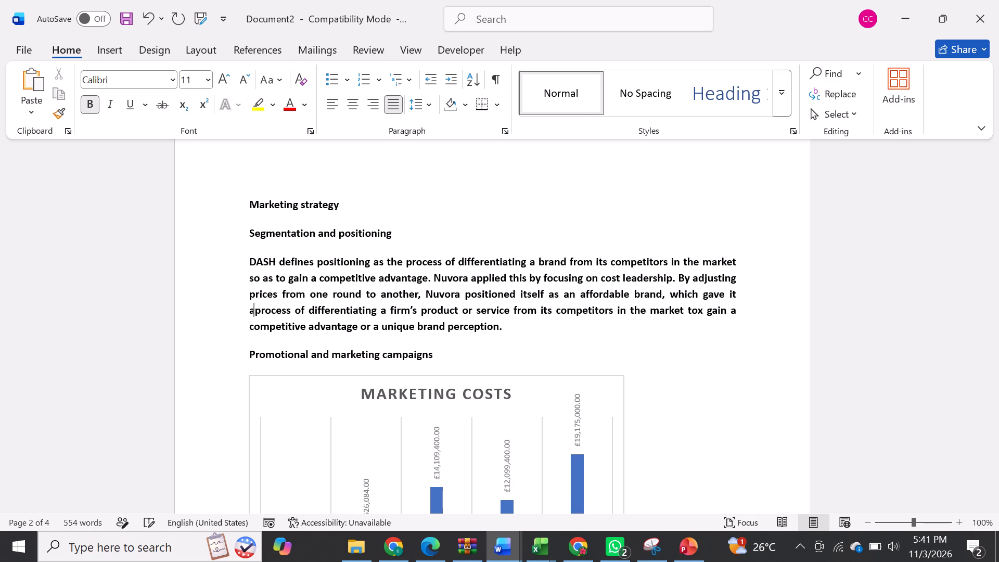
pyautogui.press('space')
pyautogui.press('BackSpace')
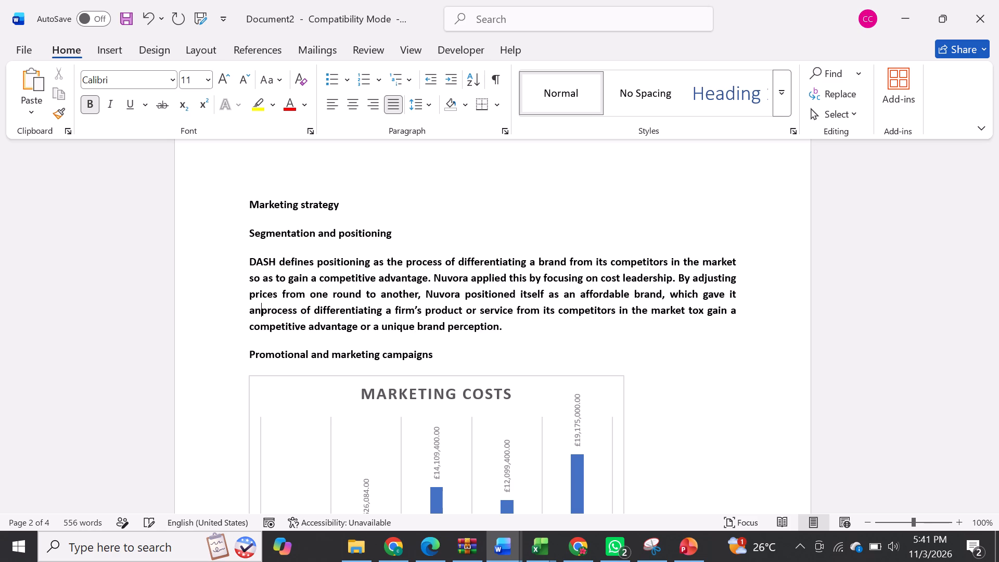
pyautogui.press('space')
pyautogui.press('BackSpace')
pyautogui.press('BackSpace')
pyautogui.press('space')
pyautogui.write('competitive advantage especially over')
pyautogui.press('space')
pyautogui.press('BackSpace')
pyautogui.press('BackSpace')
pyautogui.press('BackSpace')
pyautogui.press('BackSpace')
pyautogui.press('BackSpace')
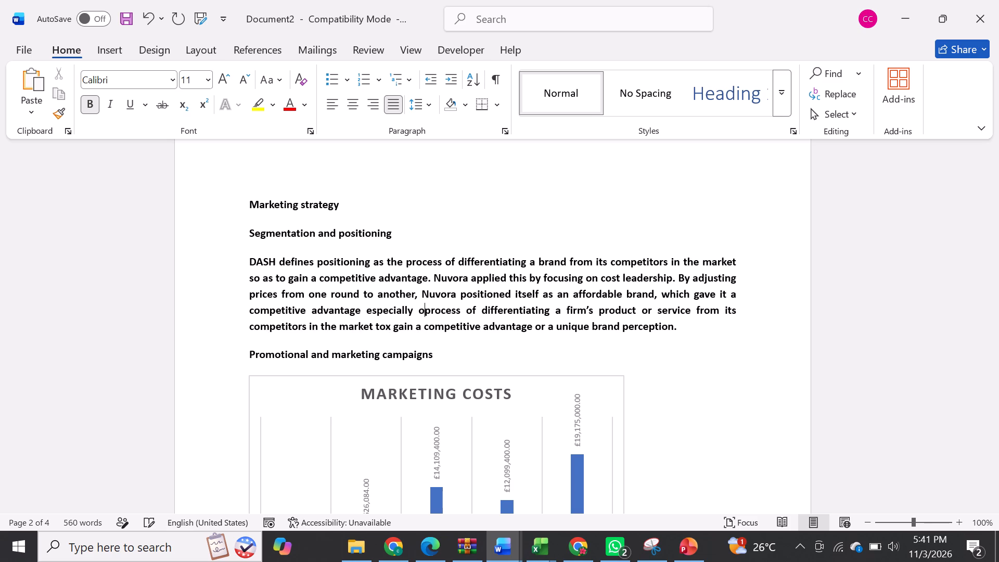
pyautogui.press('BackSpace')
pyautogui.press('space')
pyautogui.write('for price sensitive suct')
pyautogui.press('BackSpace')
pyautogui.press('BackSpace')
pyautogui.press('BackSpace')
pyautogui.press('BackSpace')
pyautogui.write('customers.')
pyautogui.press('space')
pyautogui.press('Return')
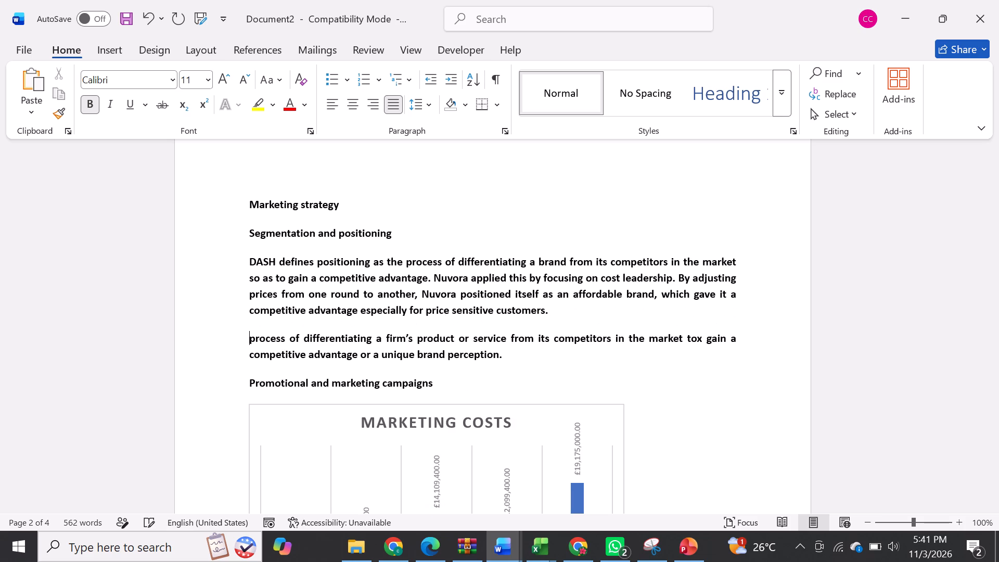
# Delete the leftover pasted definition text below the new positioning paragraph.
pyautogui.moveTo(512, 360); pyautogui.dragTo(242, 334)
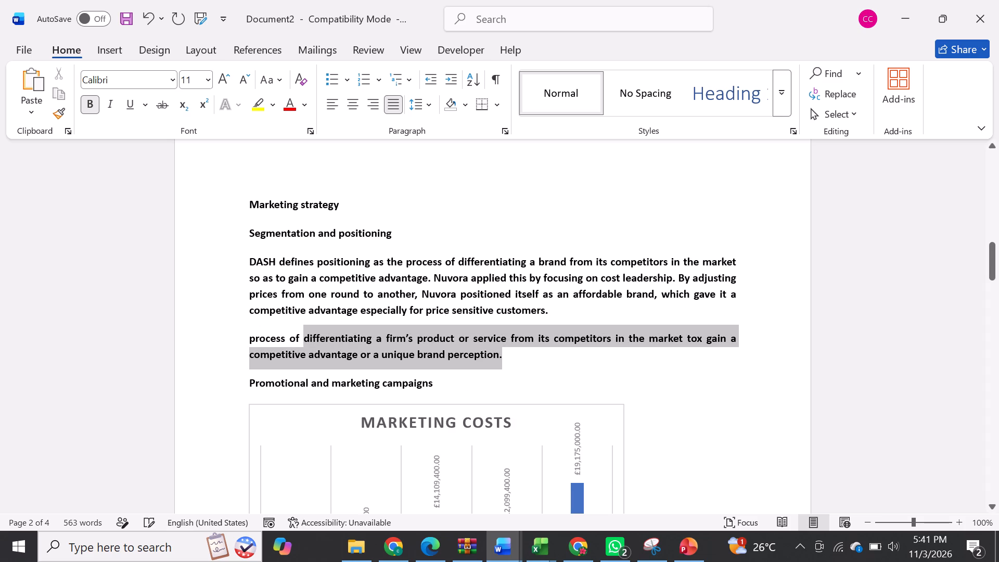
pyautogui.moveTo(242, 334); pyautogui.dragTo(231, 333)
pyautogui.press('BackSpace')
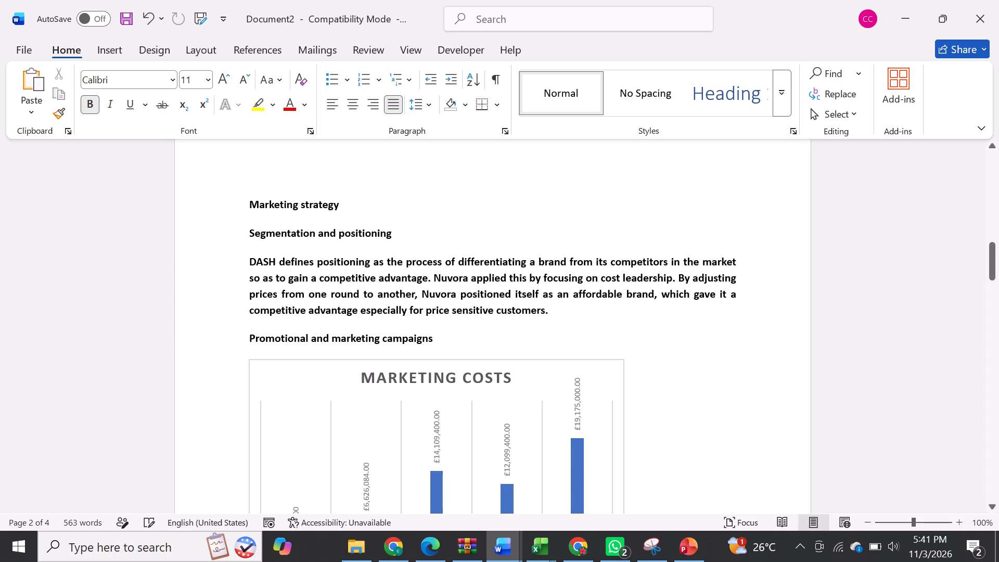
# Remove the bold formatting from the positioning paragraph.
pyautogui.moveTo(550, 311); pyautogui.dragTo(253, 262)
pyautogui.hotkey('ctrl', 'b')
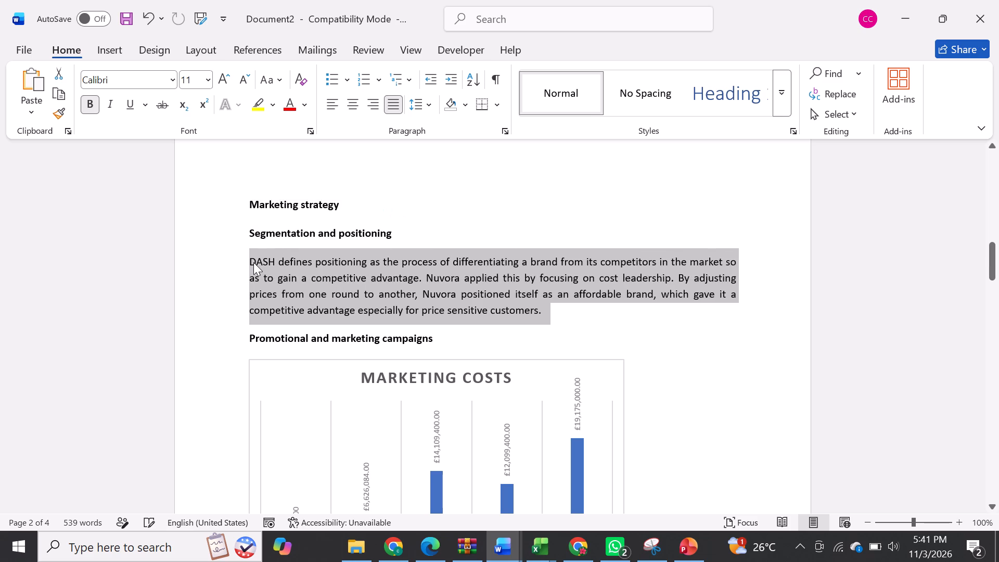
pyautogui.click(364, 279)
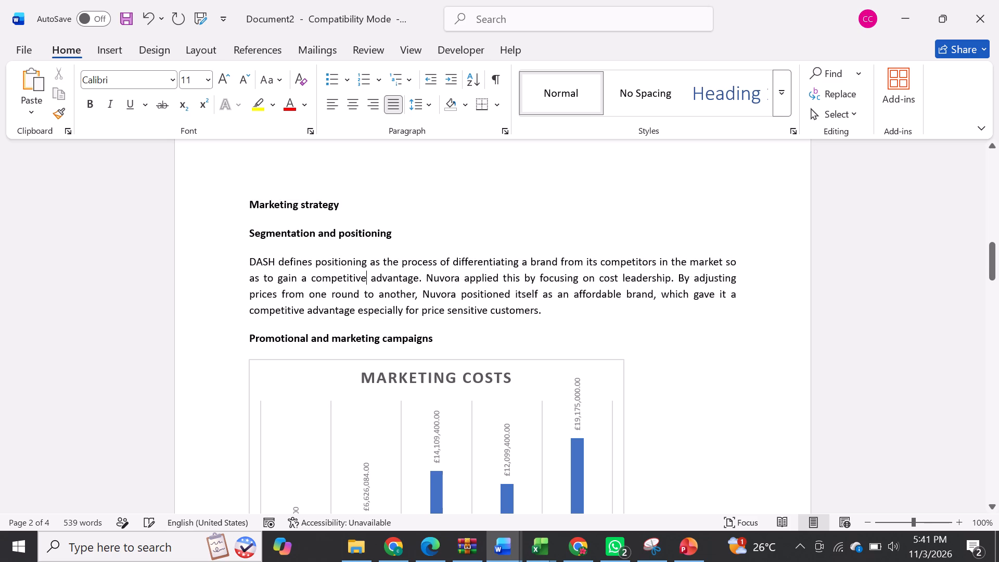
# Using the slides' segmentation definition, start a paragraph above the positioning text defining segmentation and naming Nuvora's Price, Quality and Customer intimacy segments.
pyautogui.click(249, 264)
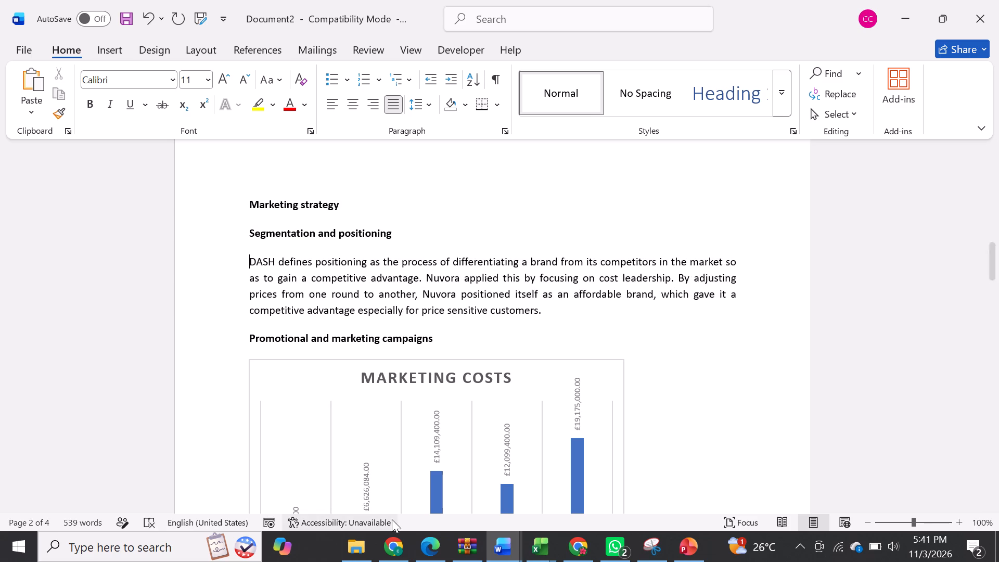
pyautogui.click(426, 560)
pyautogui.click(541, 345)
pyautogui.scroll(1, 541, 345)
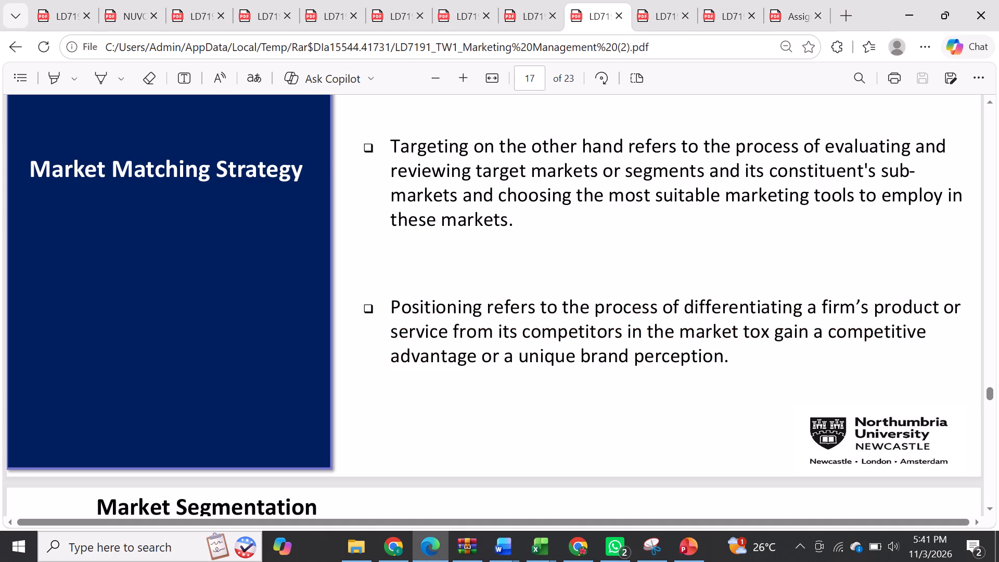
pyautogui.scroll(3, 541, 345)
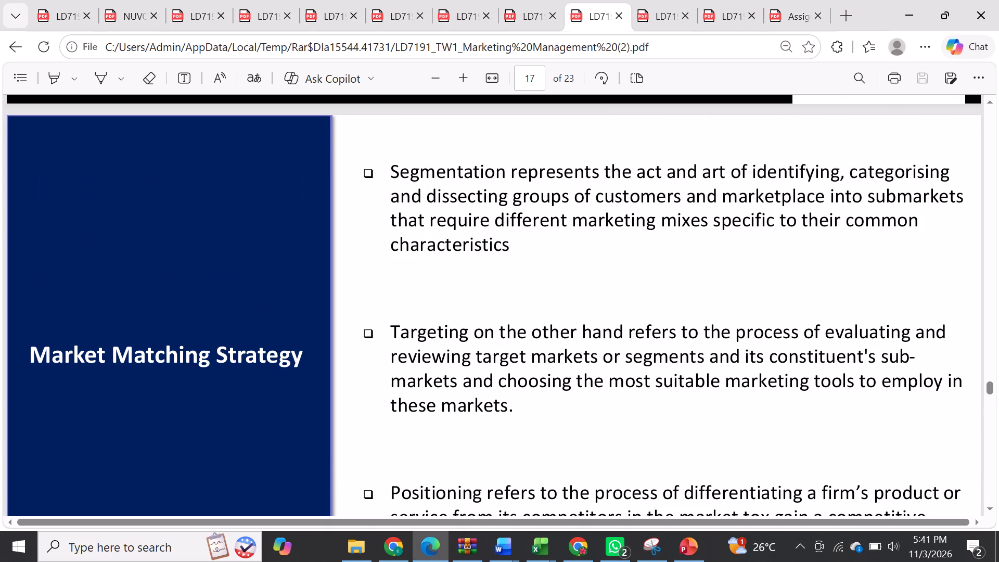
pyautogui.scroll(1, 541, 345)
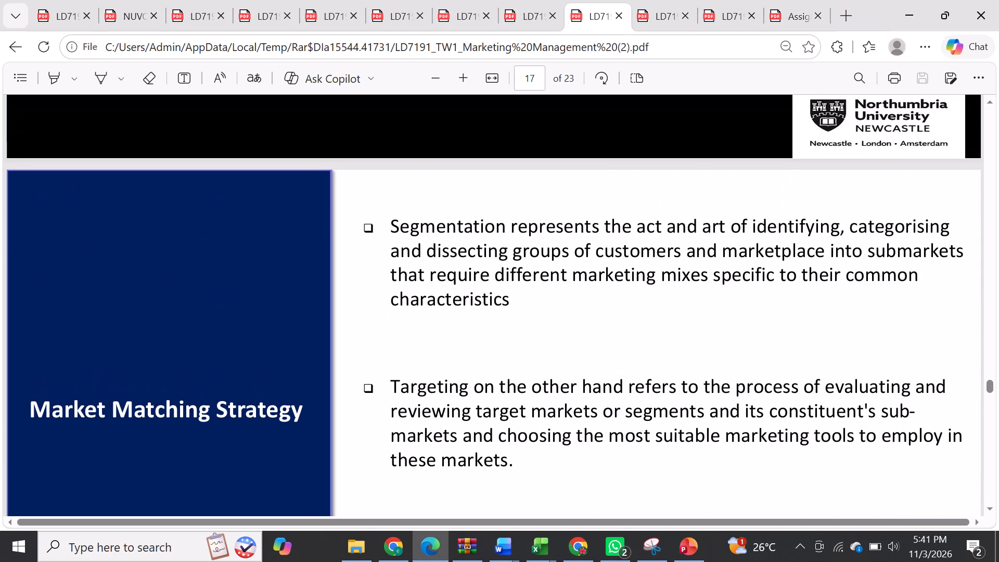
pyautogui.click(499, 546)
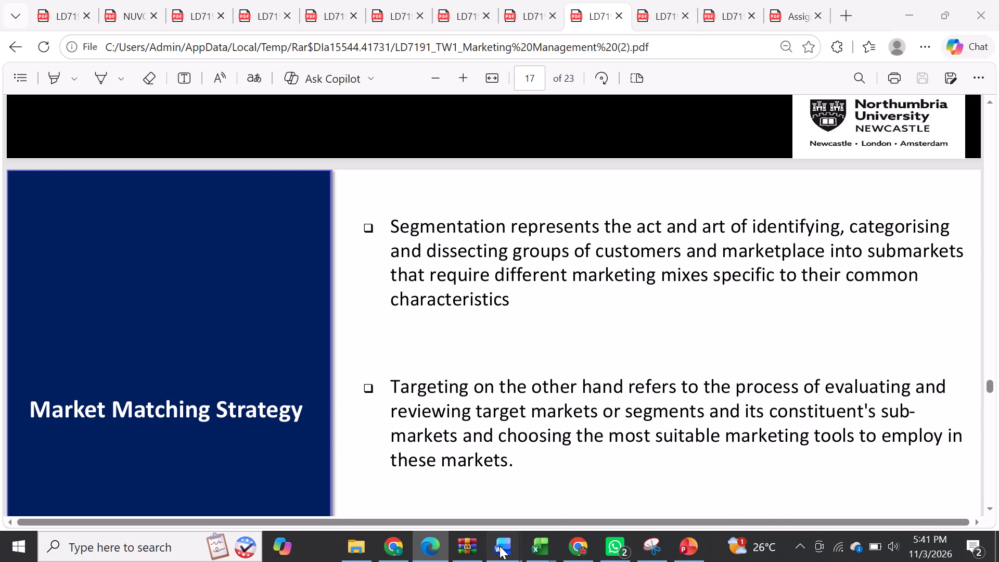
pyautogui.click(673, 485)
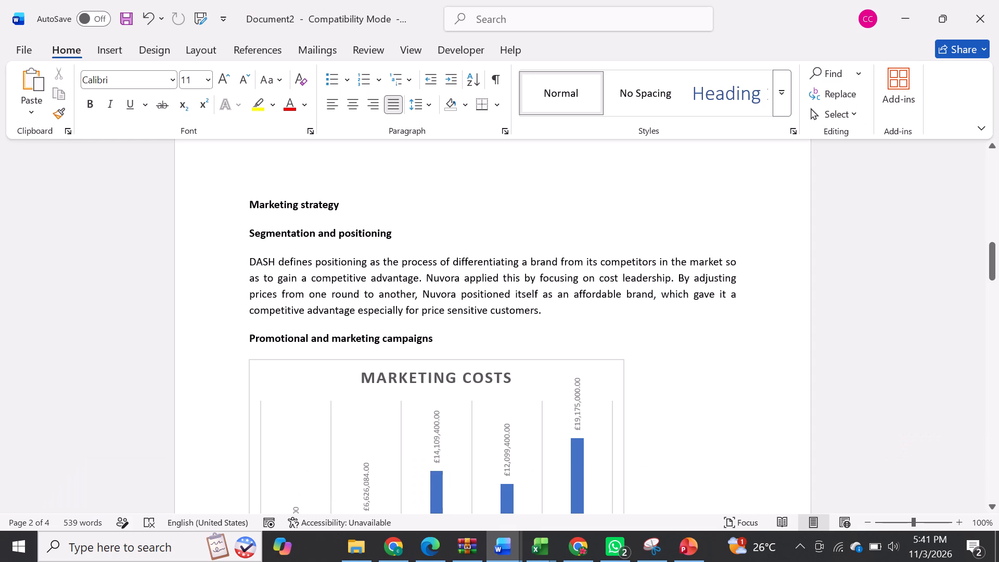
pyautogui.press('Return')
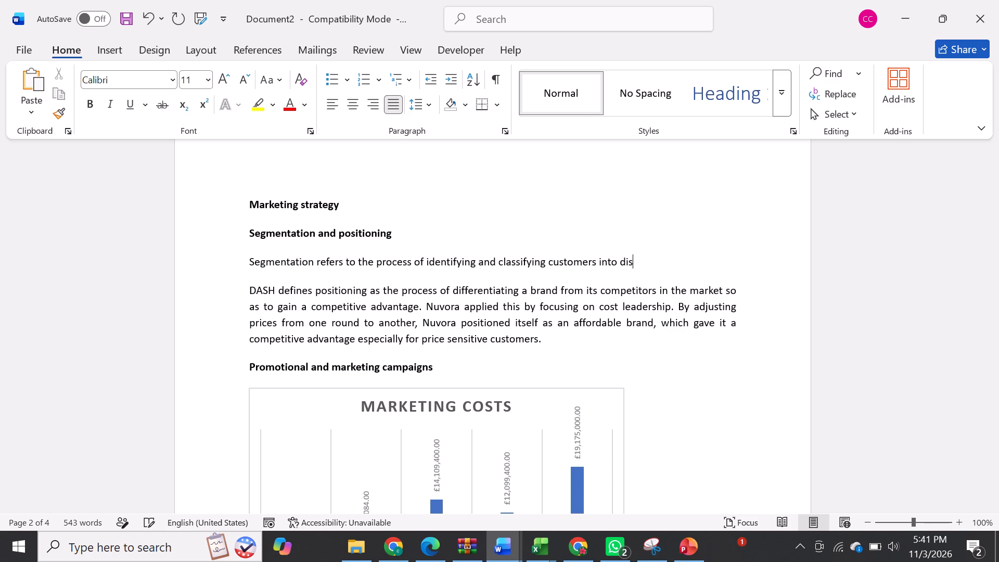
pyautogui.press('BackSpace')
pyautogui.write('tinct groups based on common characteristics they share.')
pyautogui.press('space')
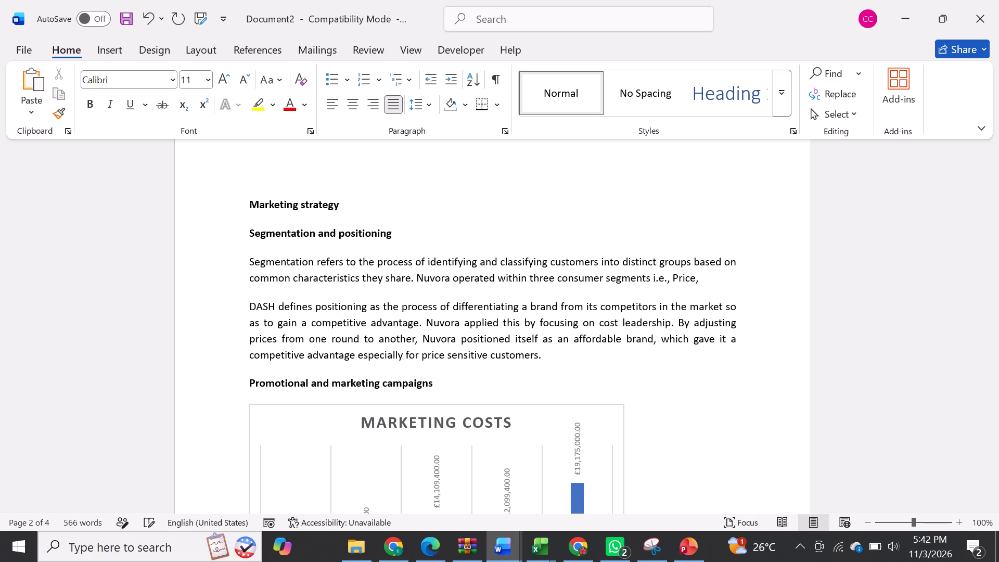
pyautogui.press('BackSpace')
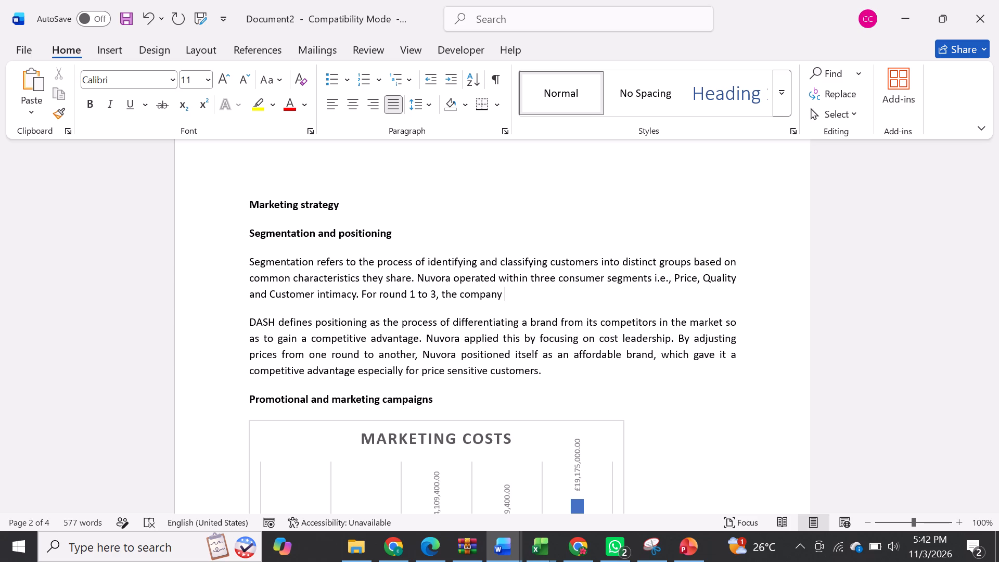
# Append "Following this positioning, Nuvora only focused on the price segment from round 4 to 5." to the positioning paragraph.
pyautogui.click(555, 372)
pyautogui.press('BackSpace')
pyautogui.press('BackSpace')
pyautogui.press('BackSpace')
pyautogui.press('BackSpace')
pyautogui.press('BackSpace')
pyautogui.press('BackSpace')
pyautogui.press('BackSpace')
pyautogui.press('BackSpace')
pyautogui.press('BackSpace')
pyautogui.press('BackSpace')
pyautogui.press('BackSpace')
pyautogui.press('BackSpace')
pyautogui.write('llowing this positioning,')
pyautogui.press('space')
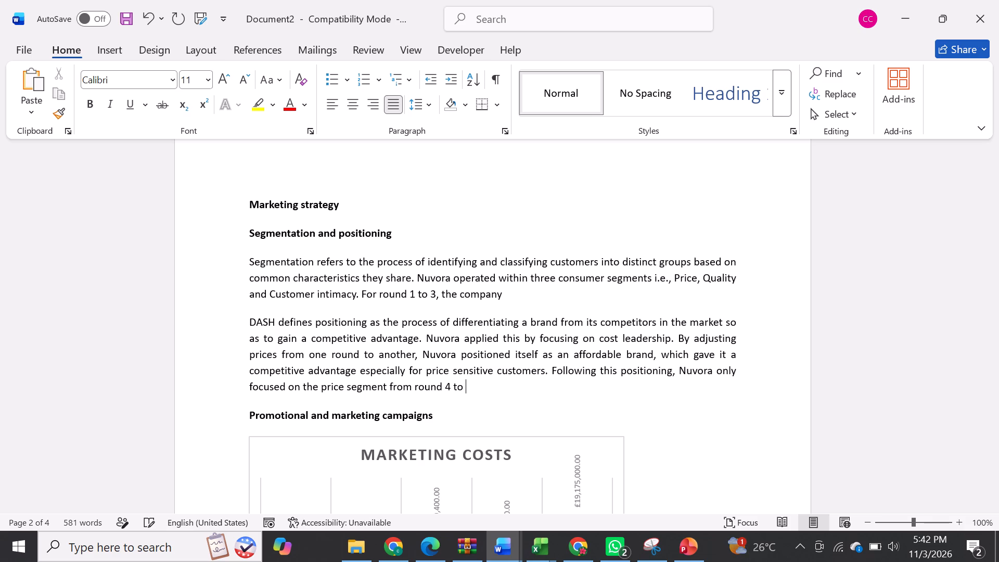
pyautogui.write('.')
pyautogui.press('space')
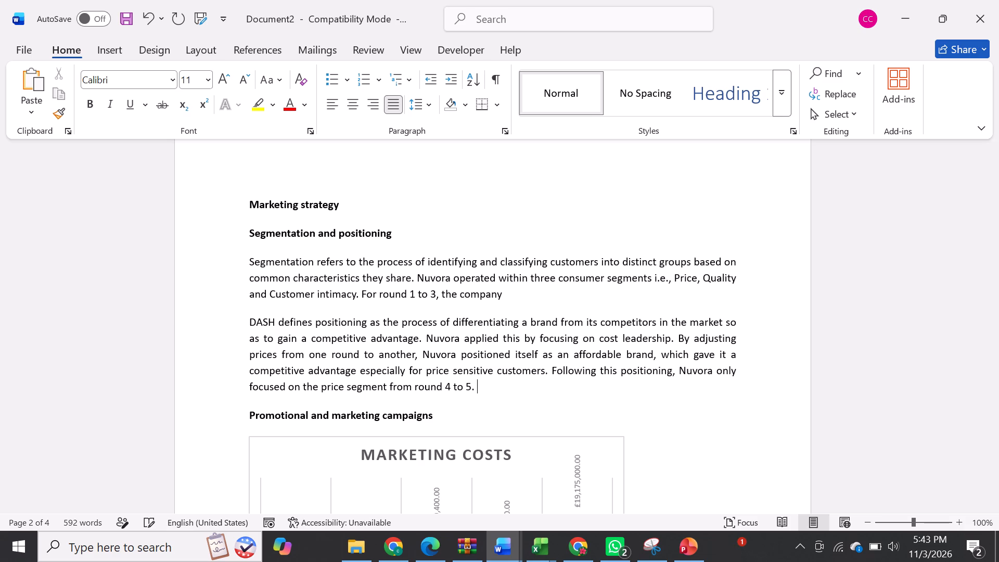
# Finish the round 1 to 3 sentence with "operated within all three segments before choosing to focus on just one.".
pyautogui.click(513, 296)
pyautogui.write('operated within all three segmen')
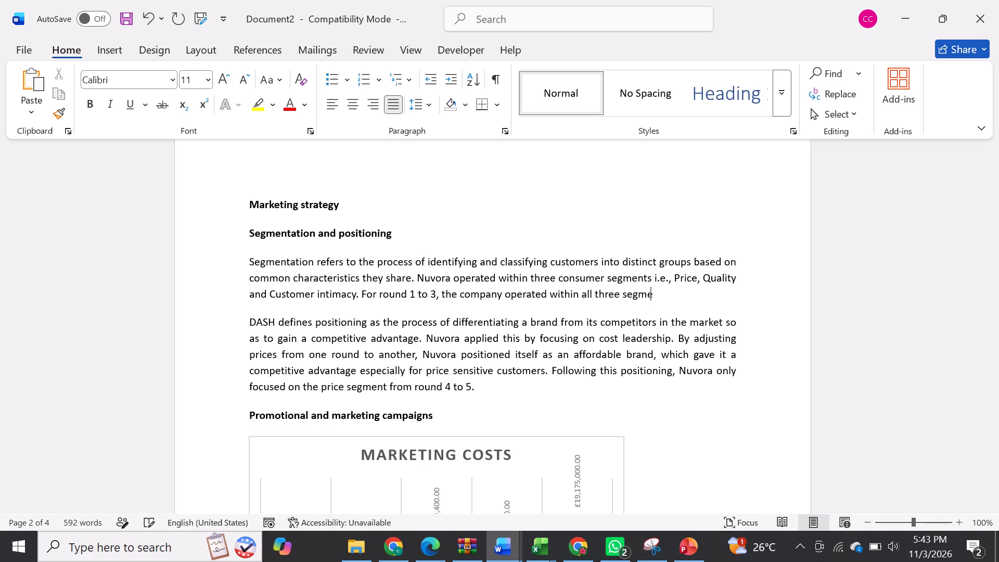
pyautogui.write('ts')
pyautogui.press('space')
pyautogui.write('before choosing to fous on')
pyautogui.press('space')
pyautogui.press('BackSpace')
pyautogui.press('BackSpace')
pyautogui.press('BackSpace')
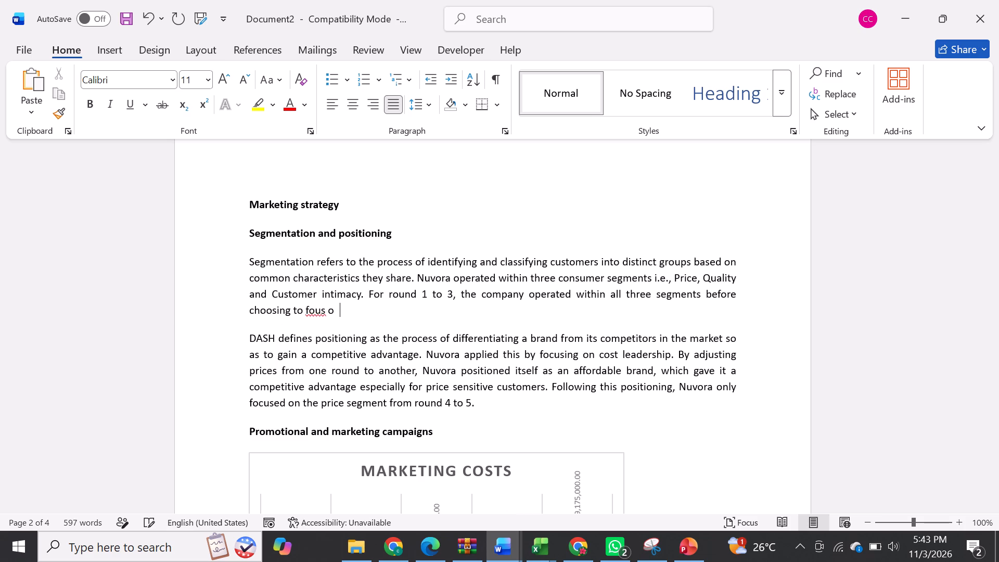
pyautogui.press('BackSpace')
pyautogui.press('BackSpace')
pyautogui.press('BackSpace')
pyautogui.write('cuso')
pyautogui.press('BackSpace')
pyautogui.press('space')
pyautogui.write('on just one.')
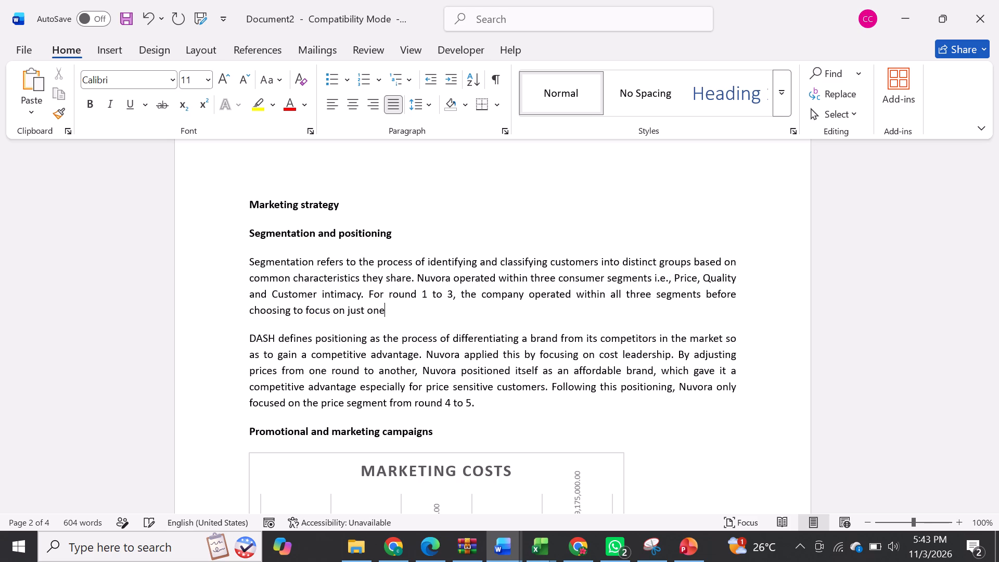
# Add "In addition to segmentation, Nuvora applied positioning." and join the positioning paragraph onto the segmentation paragraph.
pyautogui.press('space')
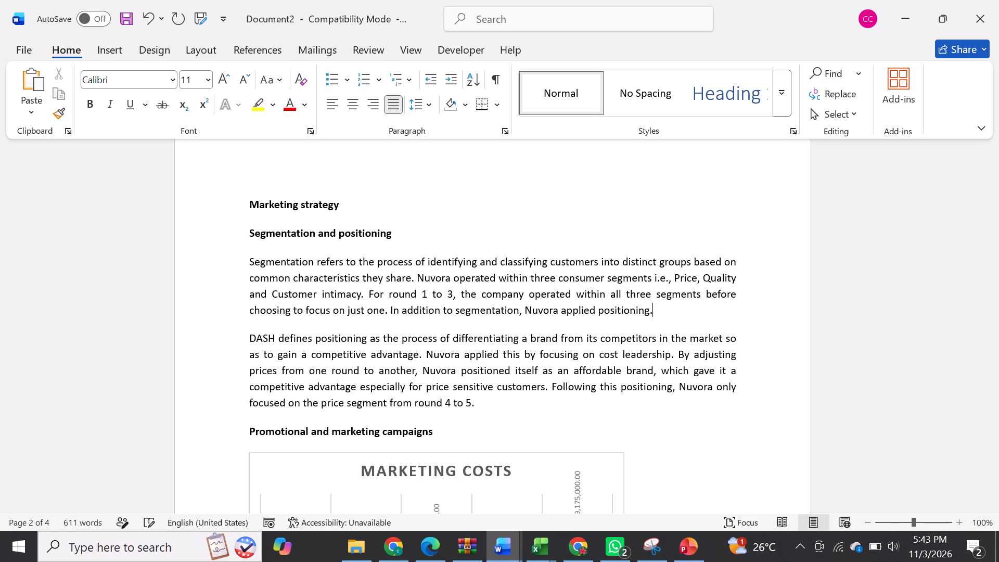
pyautogui.press('Delete')
pyautogui.press('BackSpace')
pyautogui.press('space')
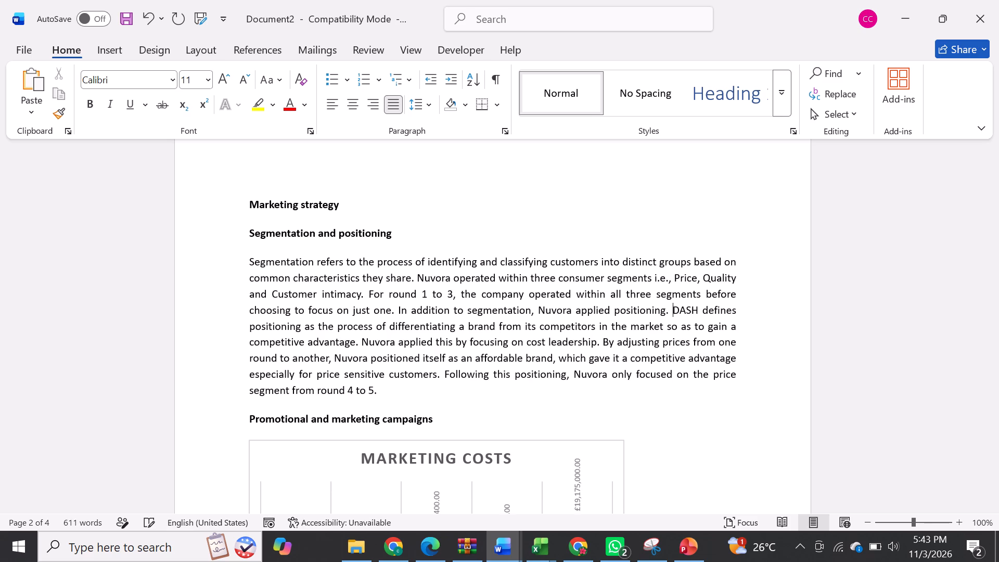
# Delete the "Segmentation and positioning" subheading under Marketing strategy.
pyautogui.scroll(1, 298, 328)
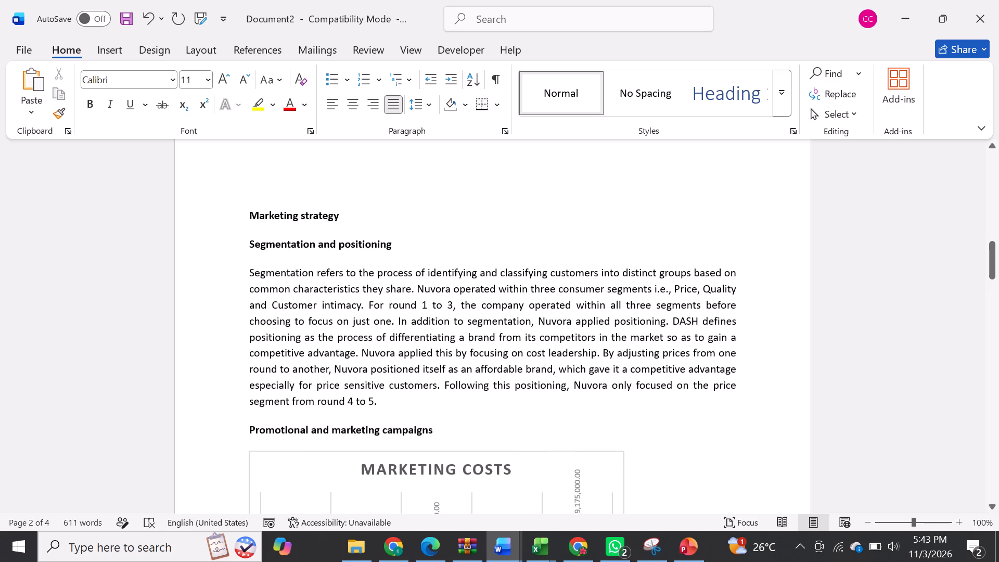
pyautogui.scroll(1, 298, 328)
pyautogui.click(225, 252)
pyautogui.press('BackSpace')
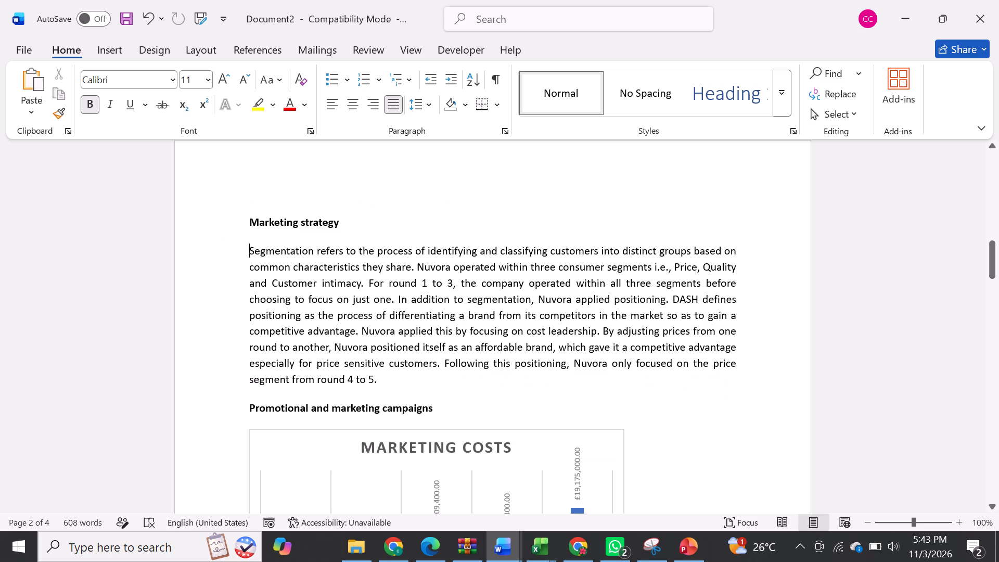
# Reword the promotional campaigns subheading as "The marketing strategy also entailed rigorous promotional and marketing campaigns".
pyautogui.click(255, 402)
pyautogui.press('BackSpace')
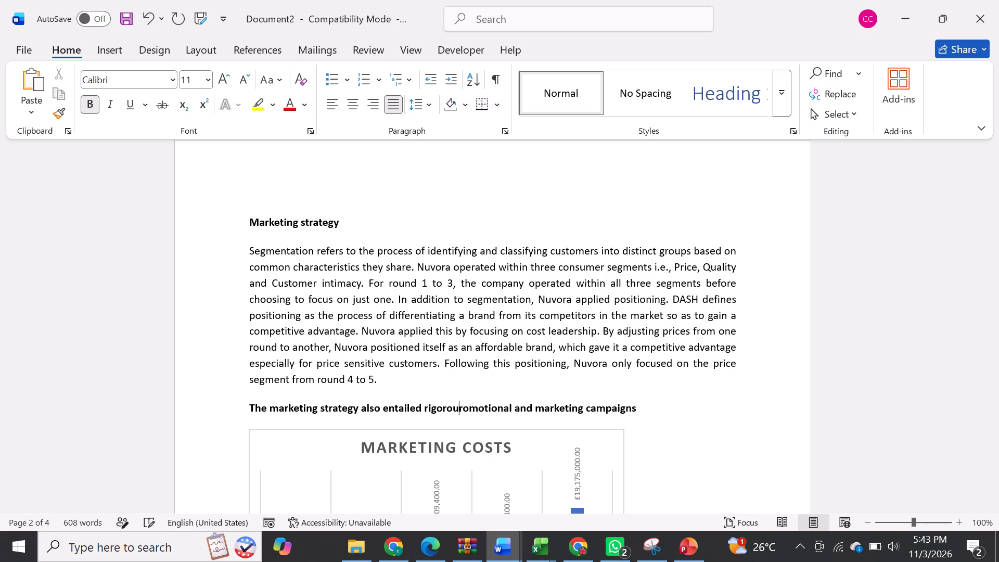
pyautogui.scroll(-2, 454, 405)
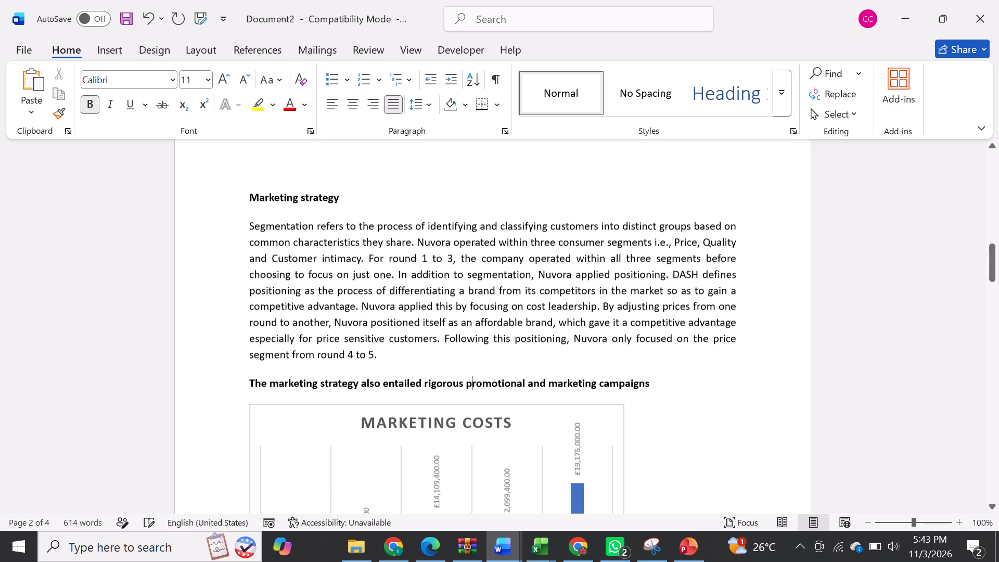
pyautogui.scroll(-1, 454, 405)
# Add that considerable budget was allocated over the rounds, dedicated to marketing Nuvora's products and services to consumers.
pyautogui.click(651, 284)
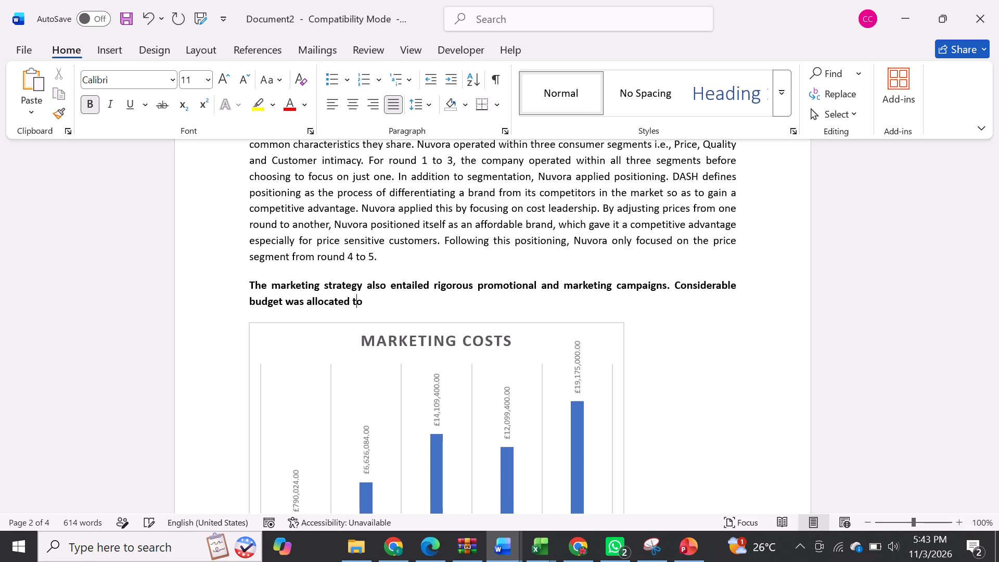
pyautogui.press('BackSpace')
pyautogui.press('BackSpace')
pyautogui.press('BackSpace')
pyautogui.press('BackSpace')
pyautogui.press('BackSpace')
pyautogui.press('i')
pyautogui.press('BackSpace')
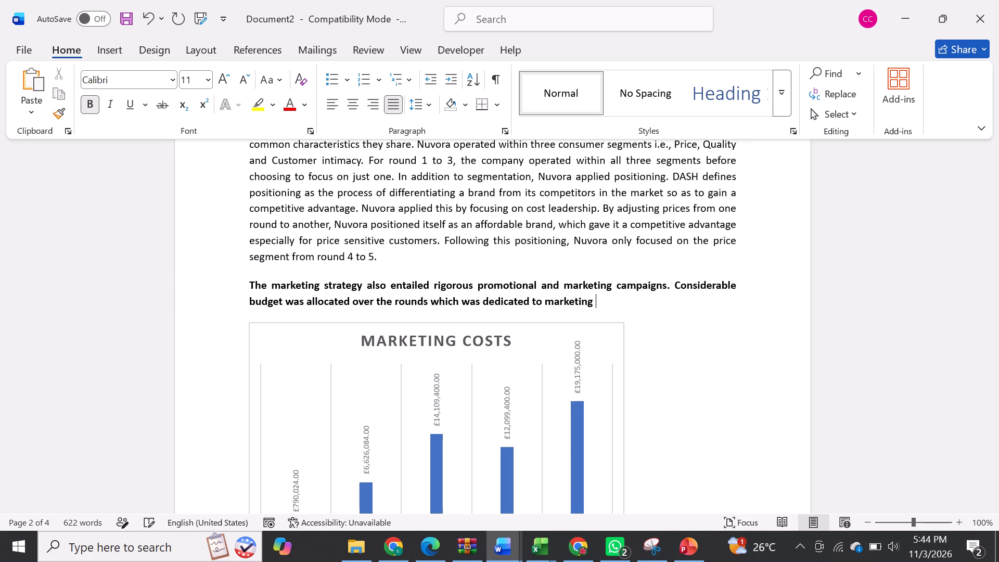
pyautogui.write("'s products and services to")
pyautogui.press('space')
pyautogui.write('consumers.')
# Add "As seen below, the budget often increased from time to time with the aim to capture more customers.".
pyautogui.press('space')
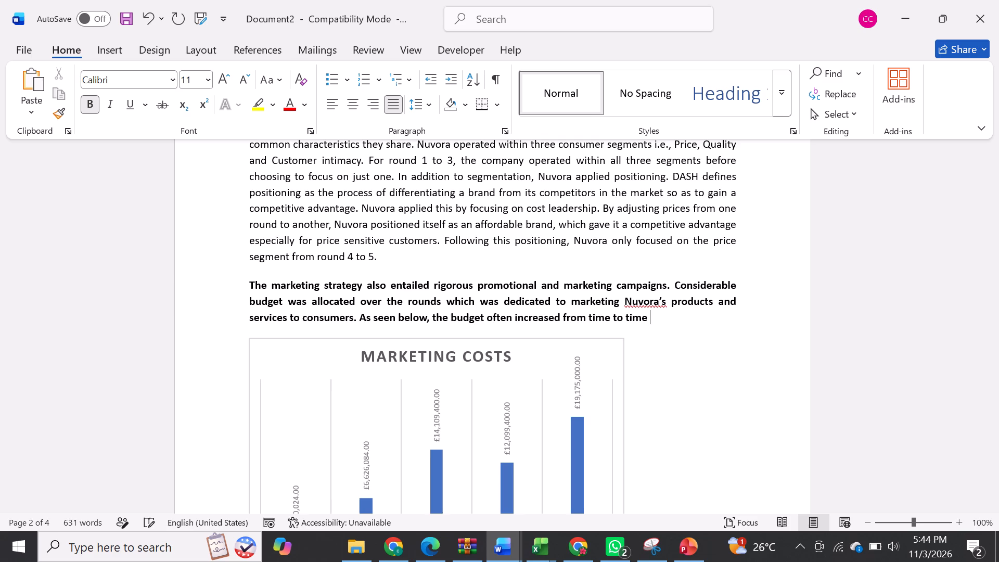
pyautogui.scroll(-5, 651, 284)
pyautogui.write('with the aim to capture more')
pyautogui.press('space')
pyautogui.write('customers.')
pyautogui.press('space')
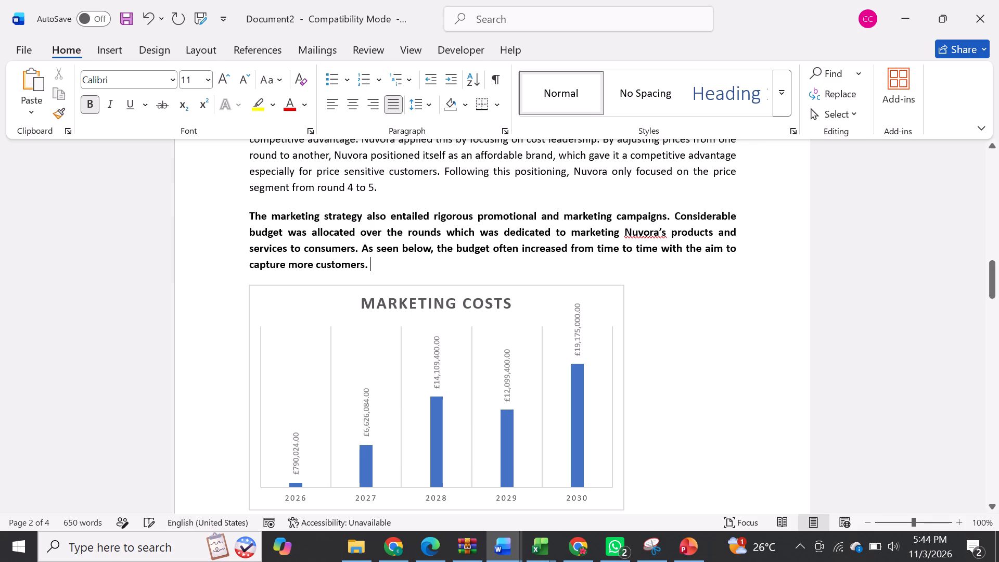
# Remove the bold formatting from the marketing campaigns paragraph above the Marketing Costs chart.
pyautogui.click(657, 231)
pyautogui.rightClick(657, 231)
pyautogui.click(373, 260)
pyautogui.moveTo(370, 266); pyautogui.dragTo(255, 221)
pyautogui.hotkey('ctrl', 'b')
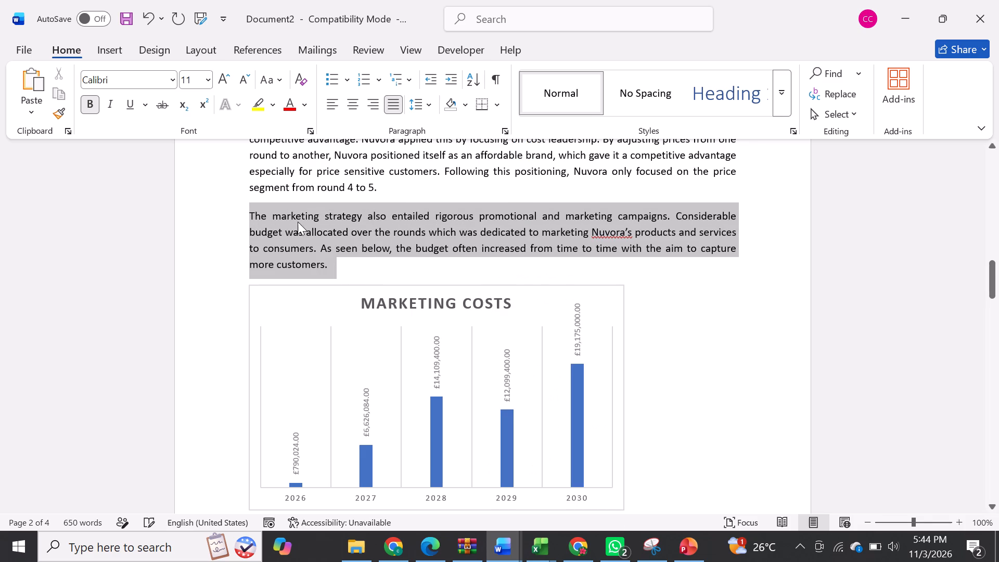
pyautogui.click(620, 237)
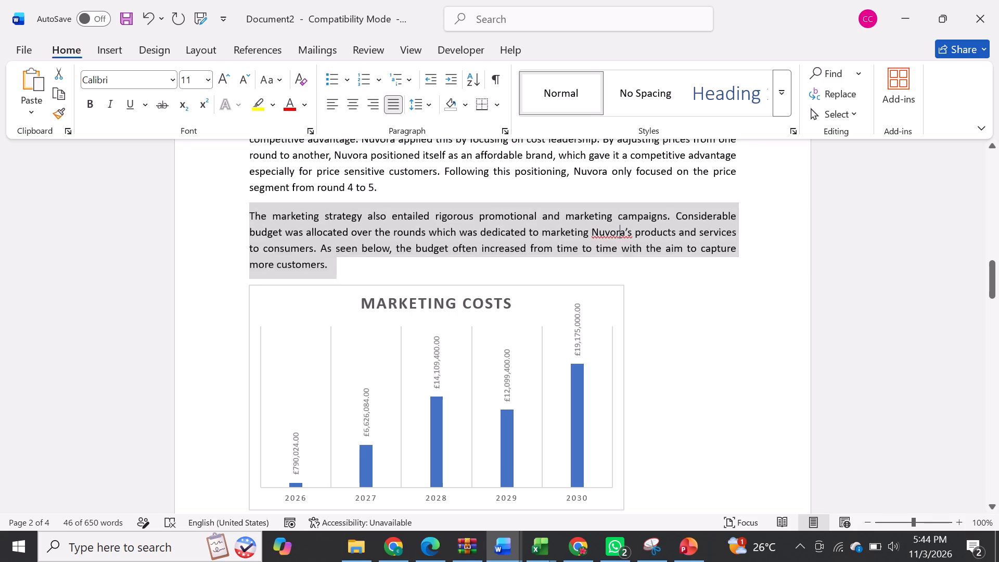
pyautogui.click(623, 232)
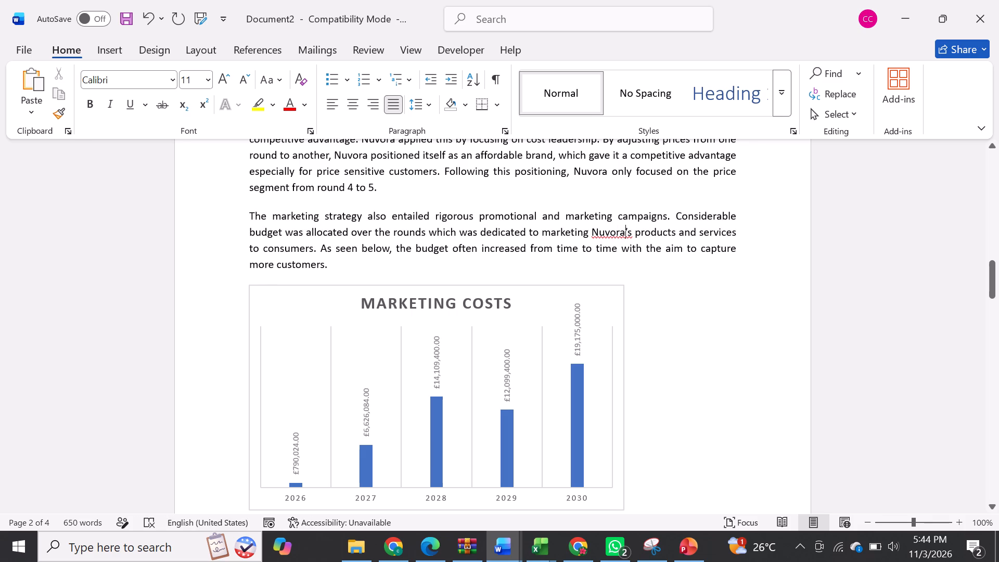
# Add that marketing goals differed by round, with rounds 1 and 2 targeting brand recognition and awareness, then begin "For later rounds, marketing focused on".
pyautogui.click(348, 272)
pyautogui.scroll(-1, 348, 272)
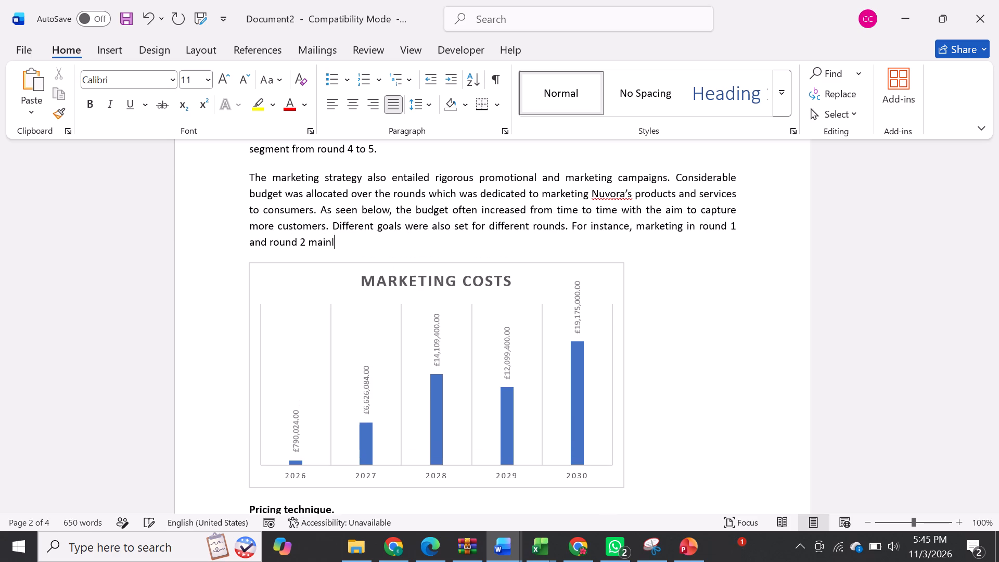
pyautogui.press('BackSpace')
pyautogui.press('BackSpace')
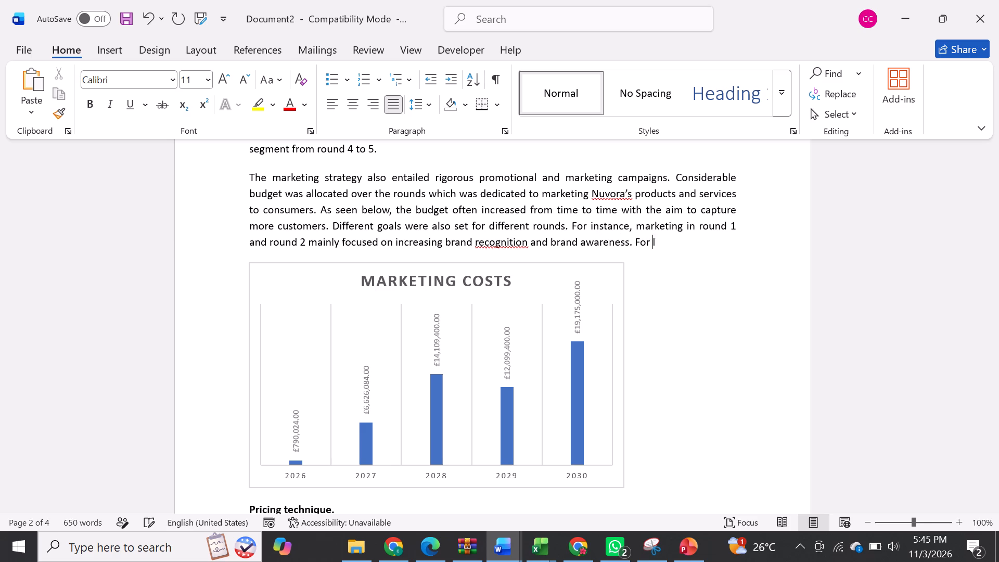
pyautogui.write('rounds, marketing focused on')
pyautogui.press('space')
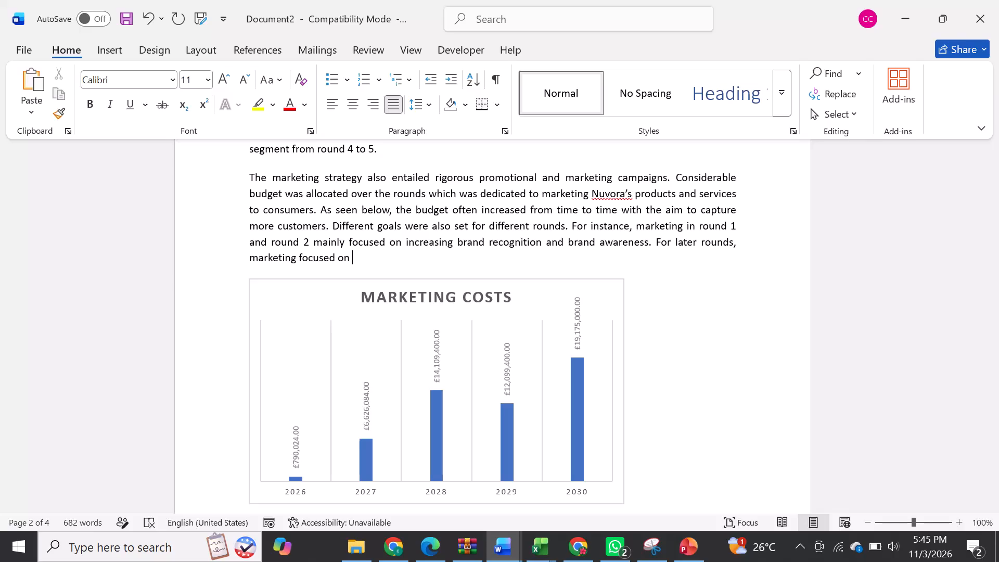
# Review the Market Matching Strategy and Marketing Mix slides in the Marketing Management PDF in Edge.
pyautogui.click(426, 545)
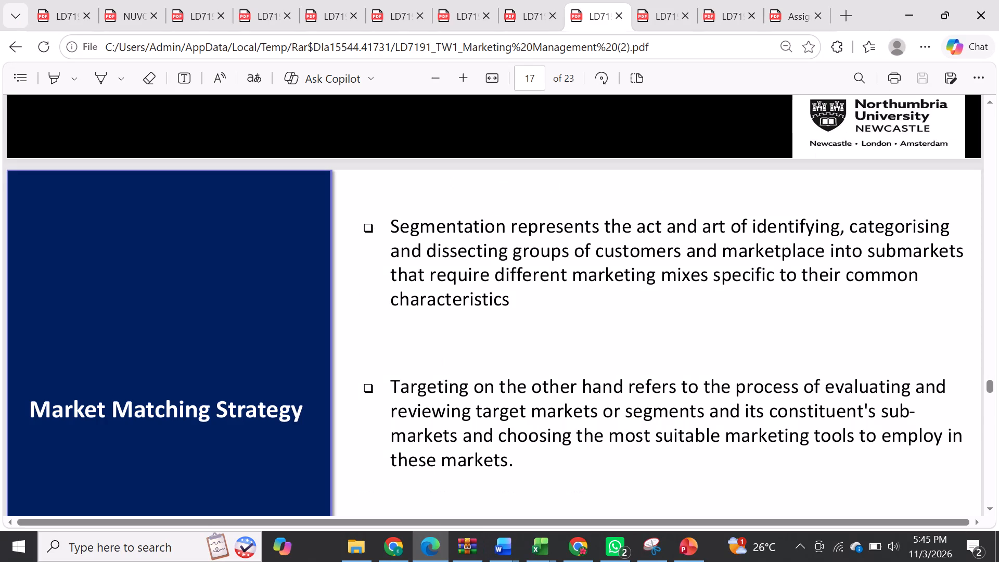
pyautogui.scroll(3, 665, 376)
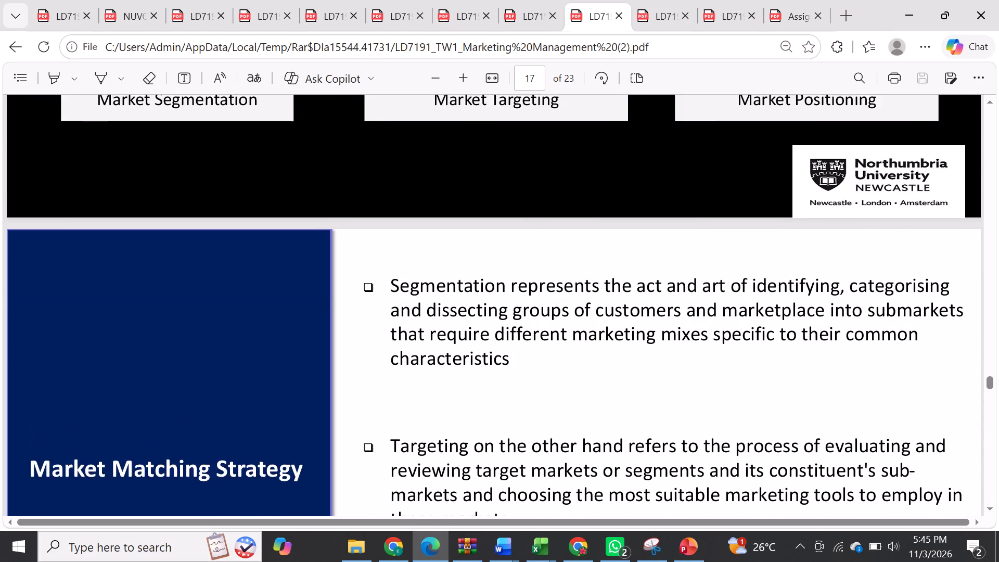
pyautogui.scroll(2, 665, 376)
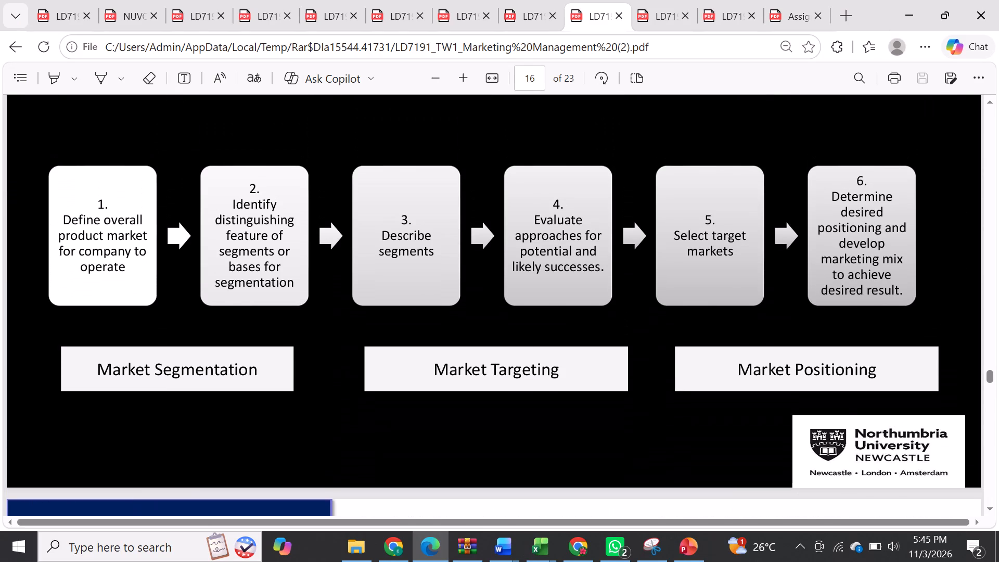
pyautogui.scroll(3, 665, 376)
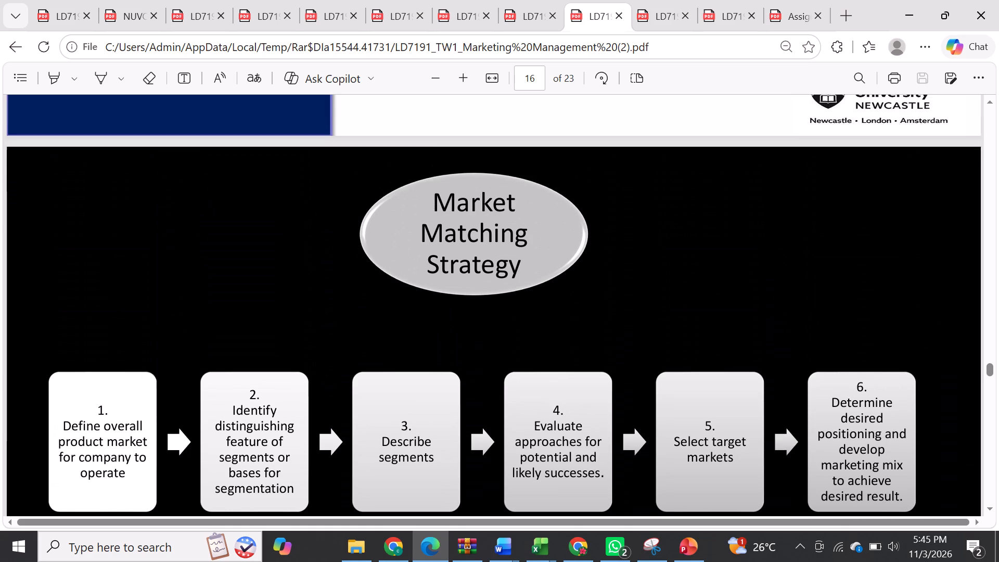
pyautogui.scroll(3, 665, 376)
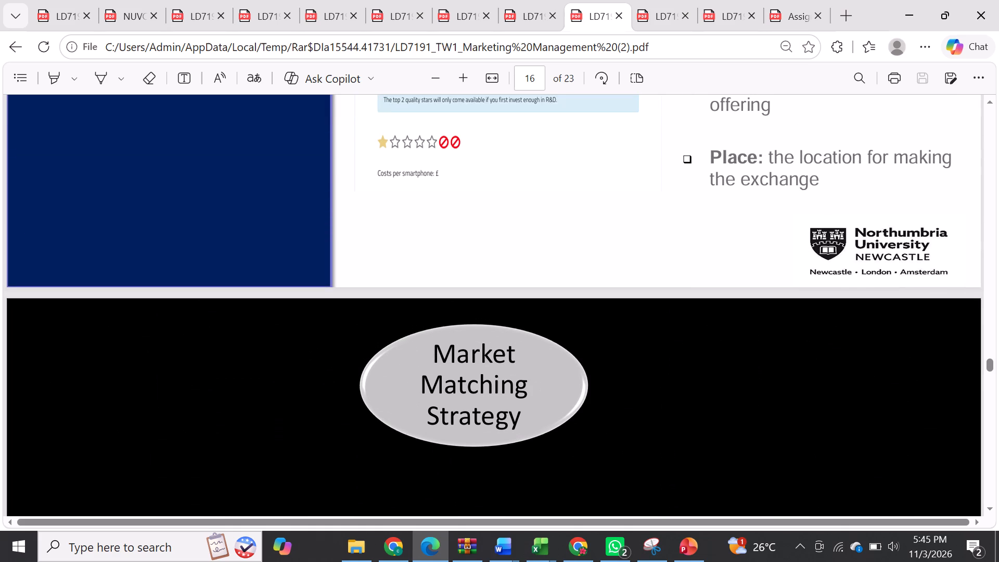
pyautogui.scroll(2, 665, 376)
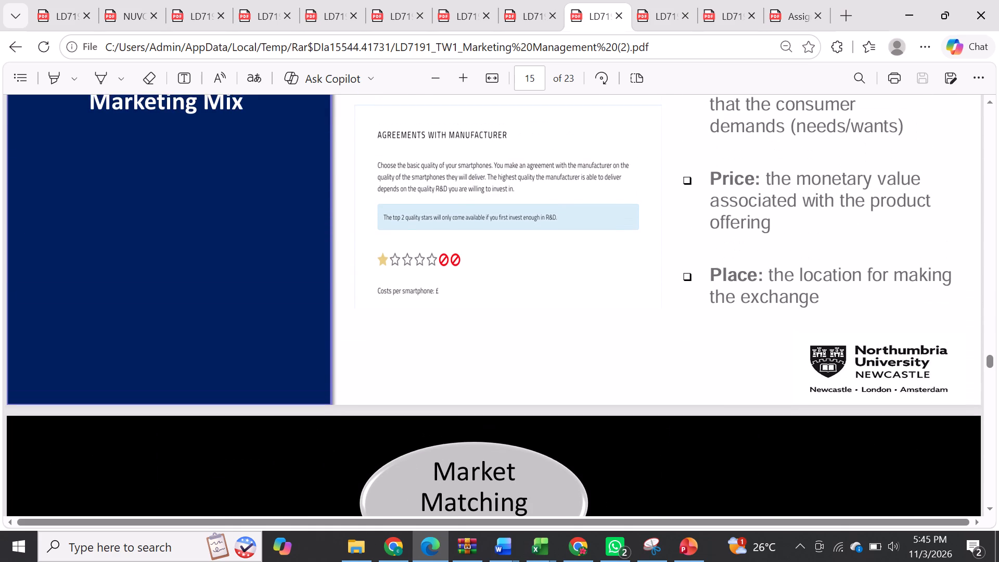
pyautogui.scroll(3, 665, 376)
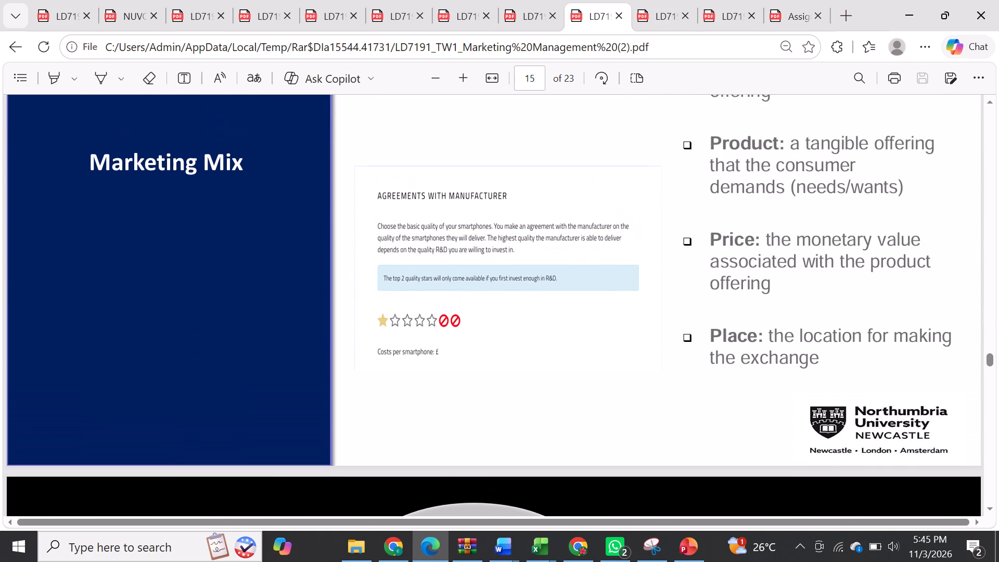
pyautogui.scroll(2, 665, 376)
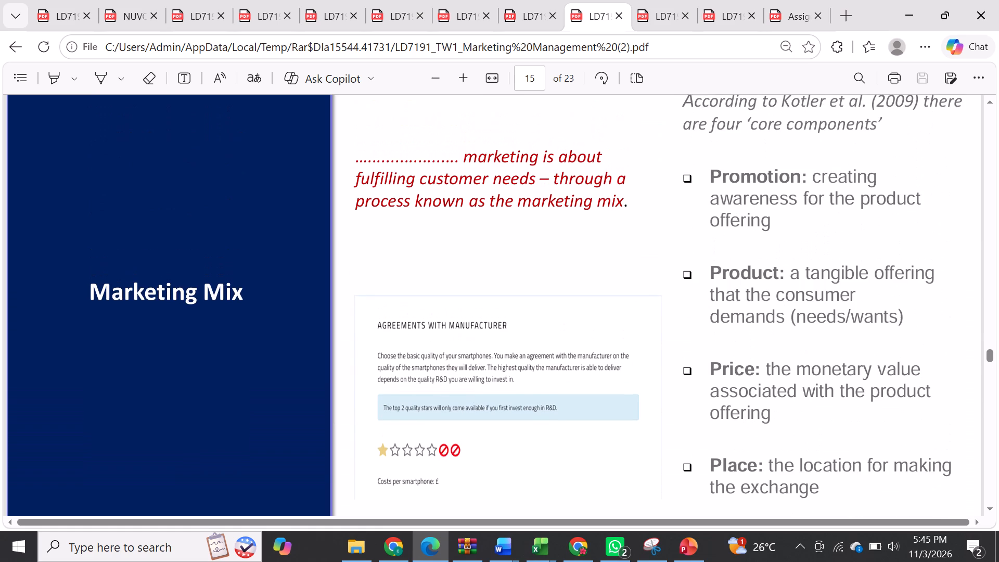
pyautogui.scroll(1, 665, 376)
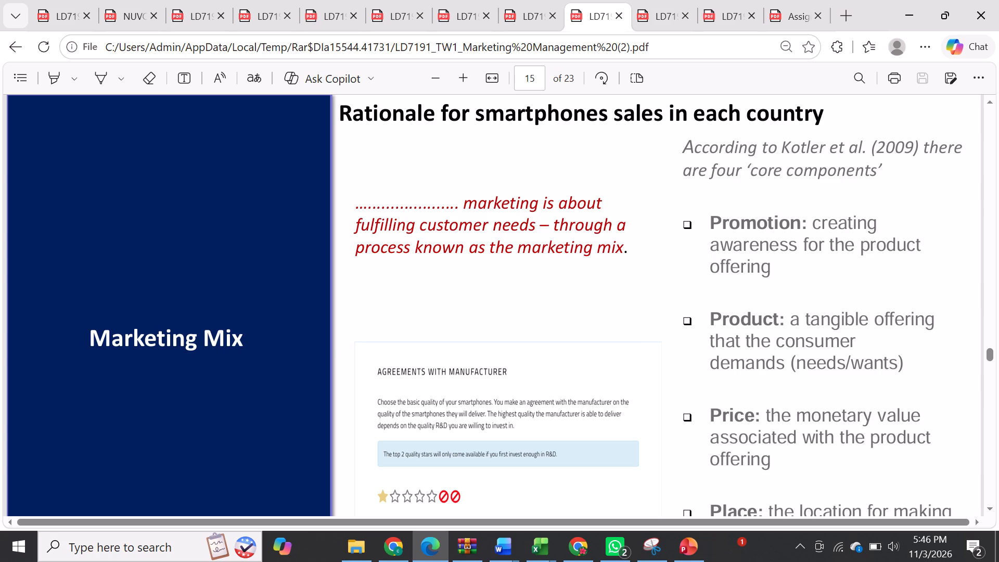
# Copy the Kotler et al. (2009) line about four 'core components' from the Marketing Mix slide.
pyautogui.moveTo(876, 168); pyautogui.dragTo(704, 147)
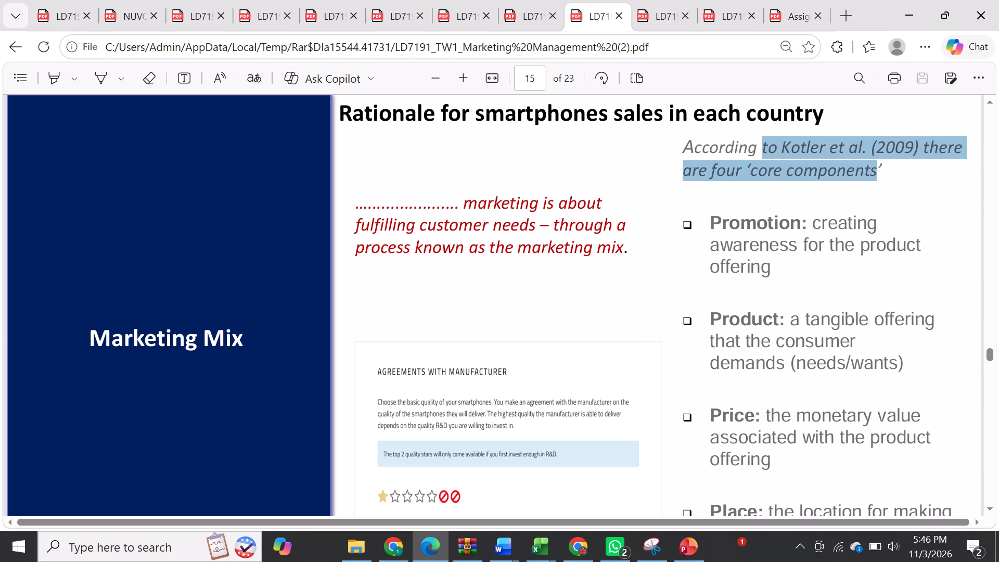
pyautogui.moveTo(704, 147); pyautogui.dragTo(670, 146)
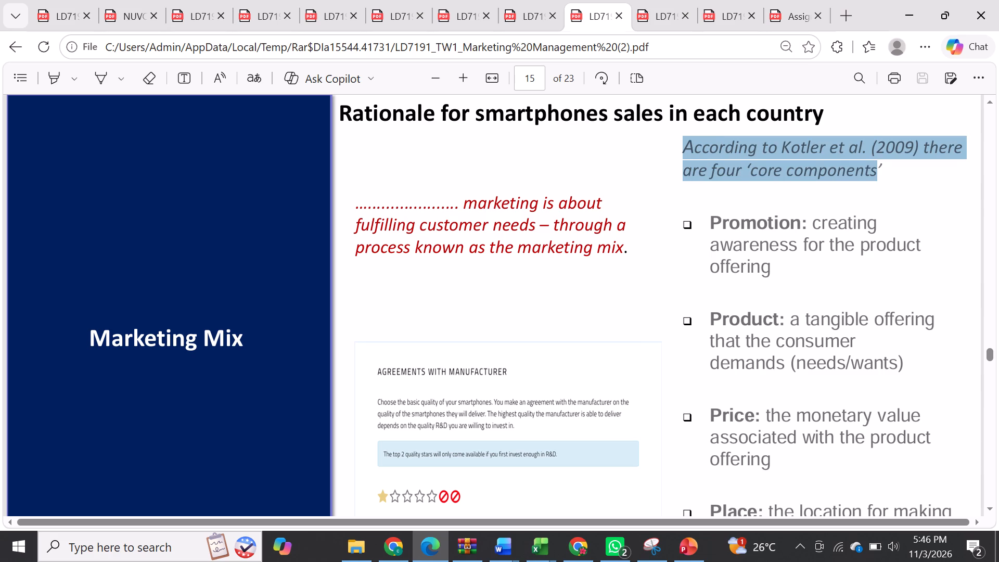
pyautogui.moveTo(670, 146); pyautogui.dragTo(673, 147)
pyautogui.hotkey('ctrl', 'c')
# In the Word report, write before "Pricing technique" that, besides product, place and promotion, Kotler et al. (2009) identifies price as one of DASH's key components.
pyautogui.click(498, 555)
pyautogui.click(641, 480)
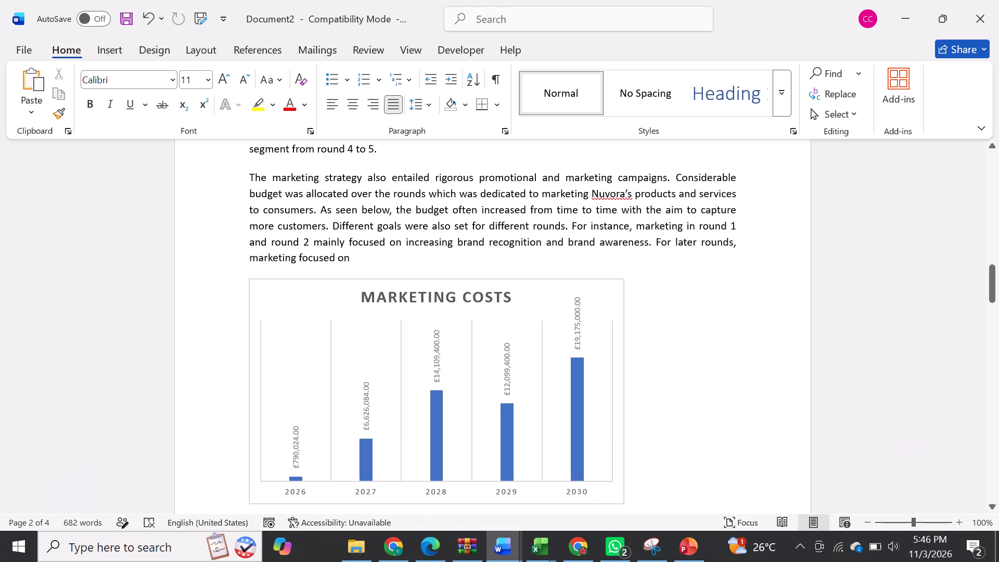
pyautogui.scroll(-6, 392, 307)
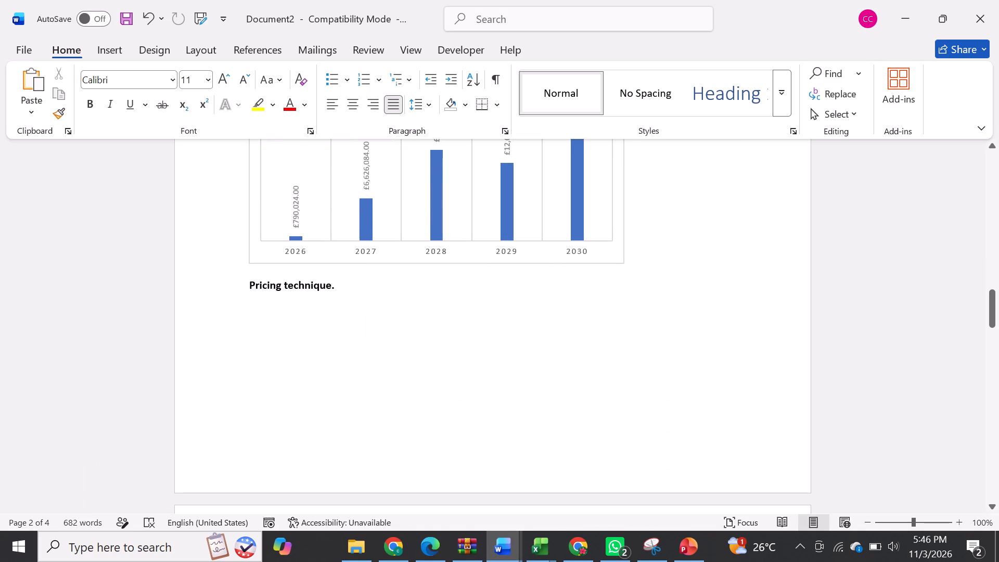
pyautogui.click(246, 286)
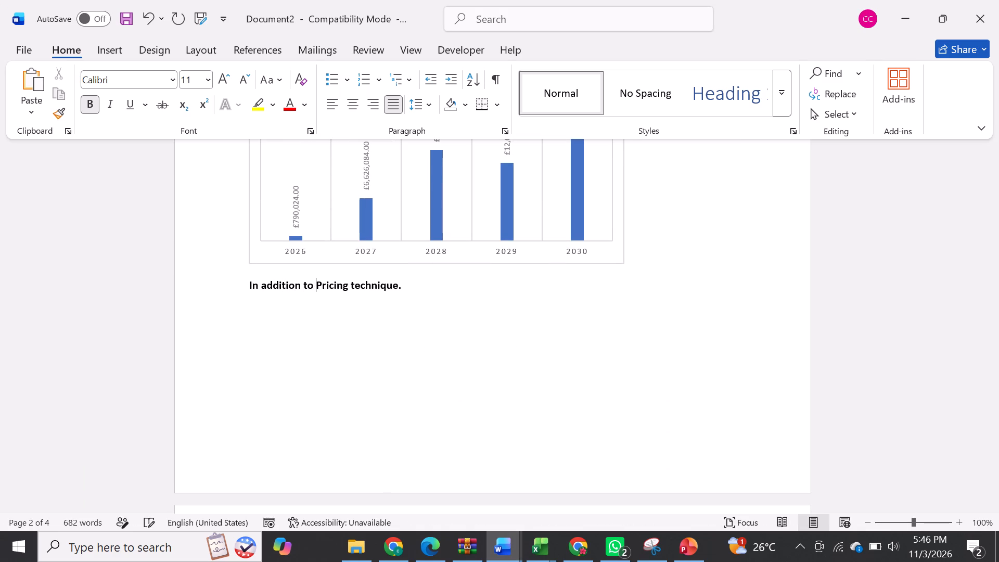
pyautogui.press('BackSpace')
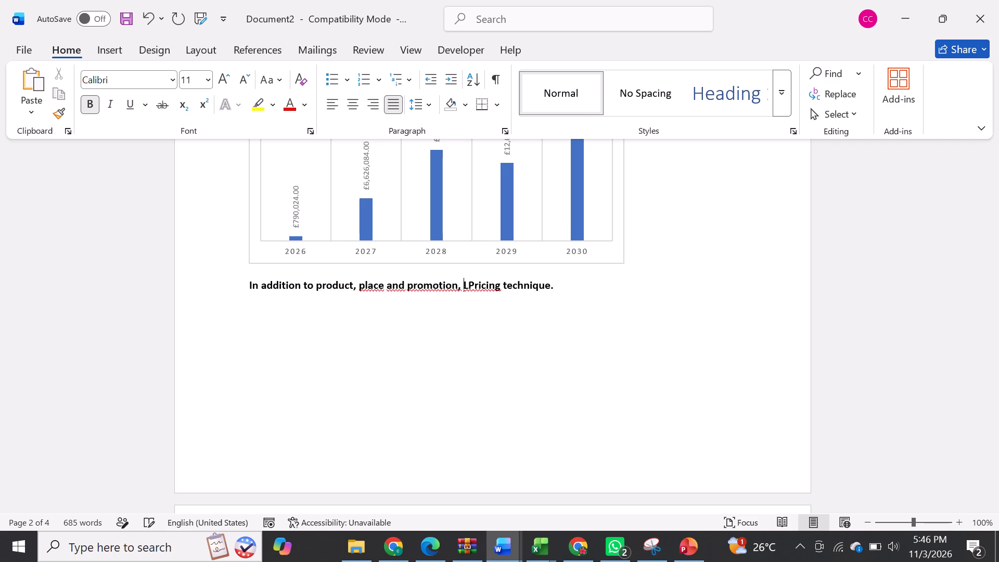
pyautogui.press('BackSpace')
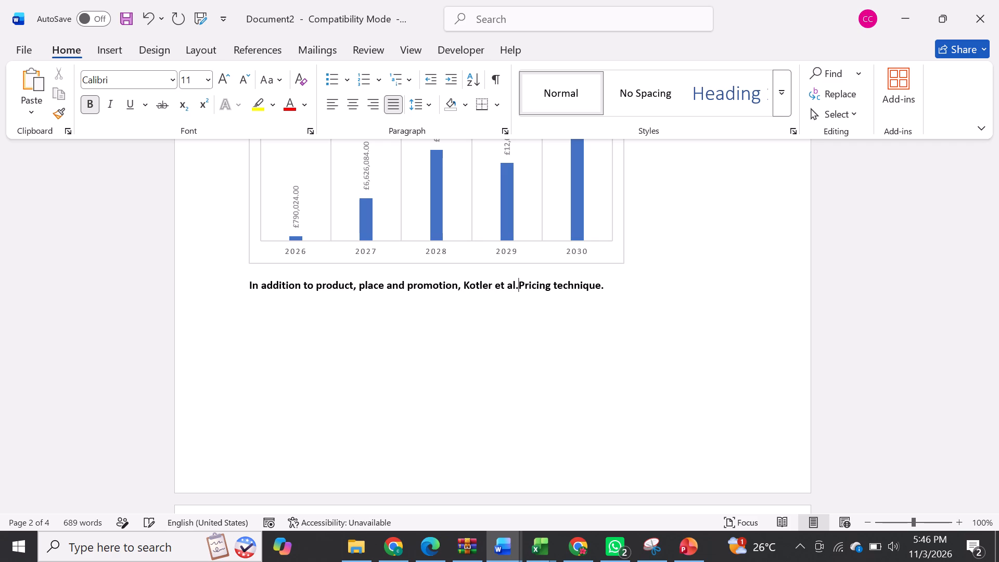
pyautogui.write('(2009) identifies price as one of the key components of')
pyautogui.press('space')
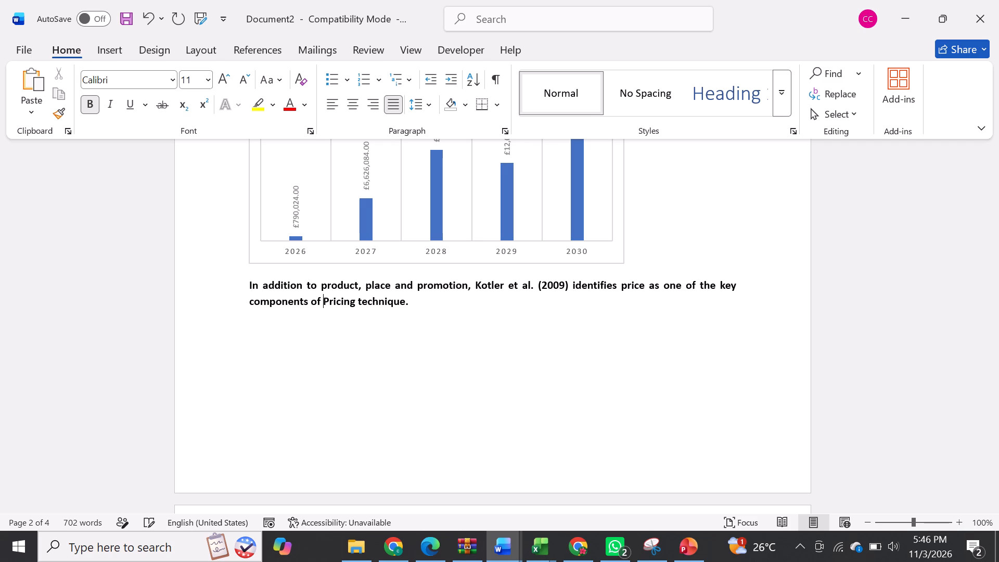
# Add that throughout the simulation the team paid close attention to pricing.
pyautogui.write('throughu')
pyautogui.press('BackSpace')
pyautogui.write('out the simulation, we paid cli')
pyautogui.press('BackSpace')
pyautogui.write('ose attention to ou')
pyautogui.press('BackSpace')
pyautogui.write('r pricing')
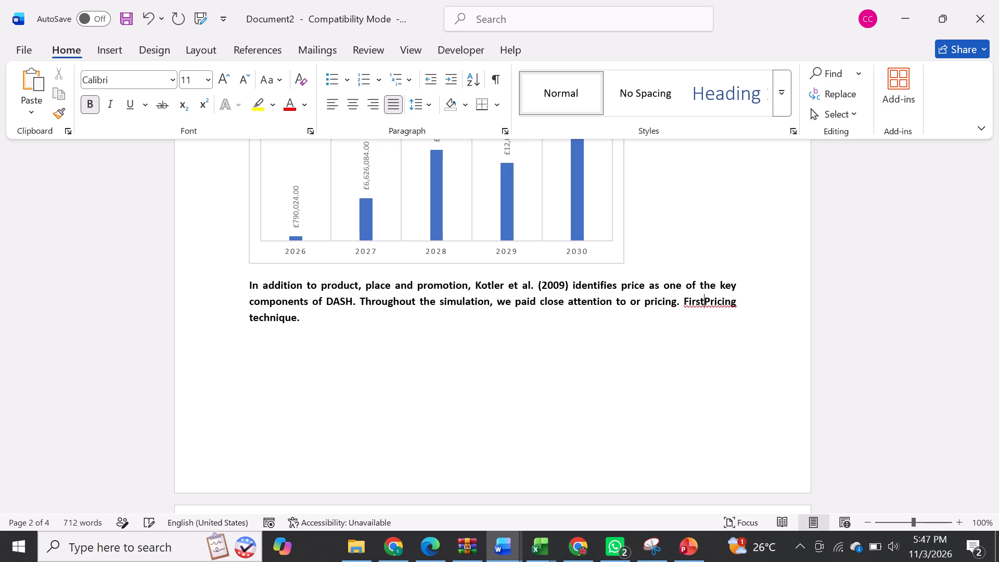
# Add that competitive pricing was implemented first, defining it as a technique whereby one sets prices based on those of competitors within the market.
pyautogui.write(', ou')
pyautogui.press('BackSpace')
pyautogui.press('BackSpace')
pyautogui.press('BackSpace')
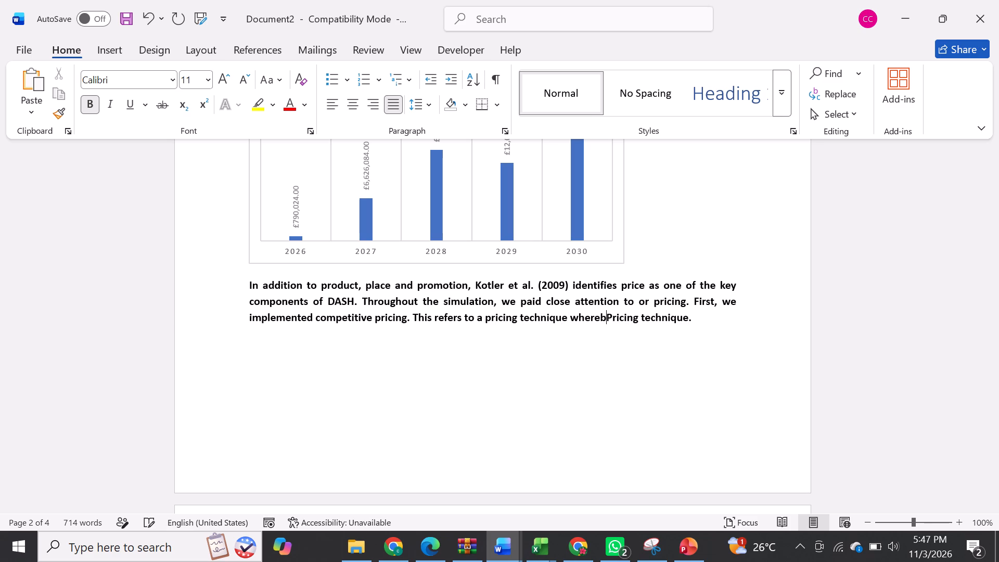
pyautogui.write('y one sets prices based on those of the competi')
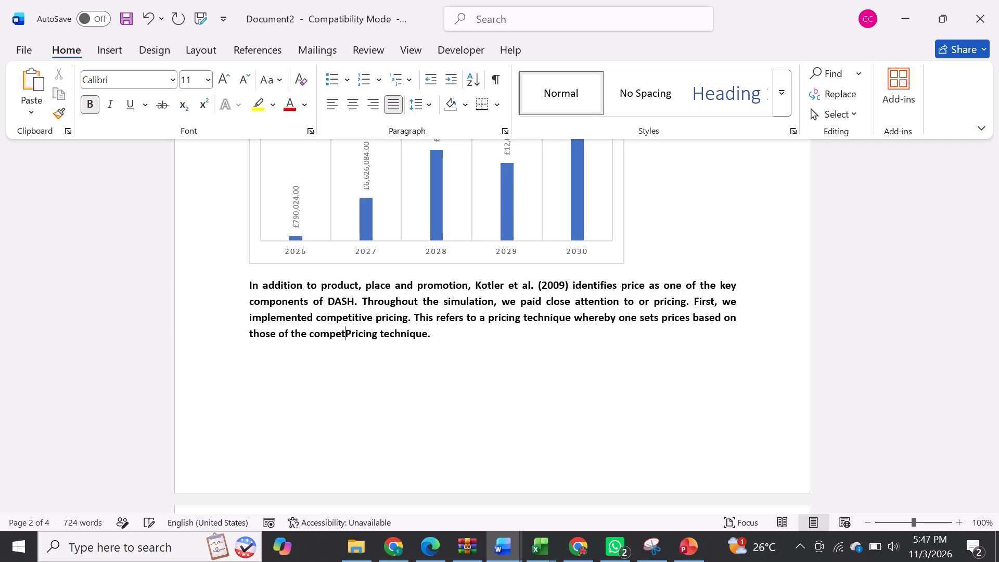
pyautogui.write('tors within the market.')
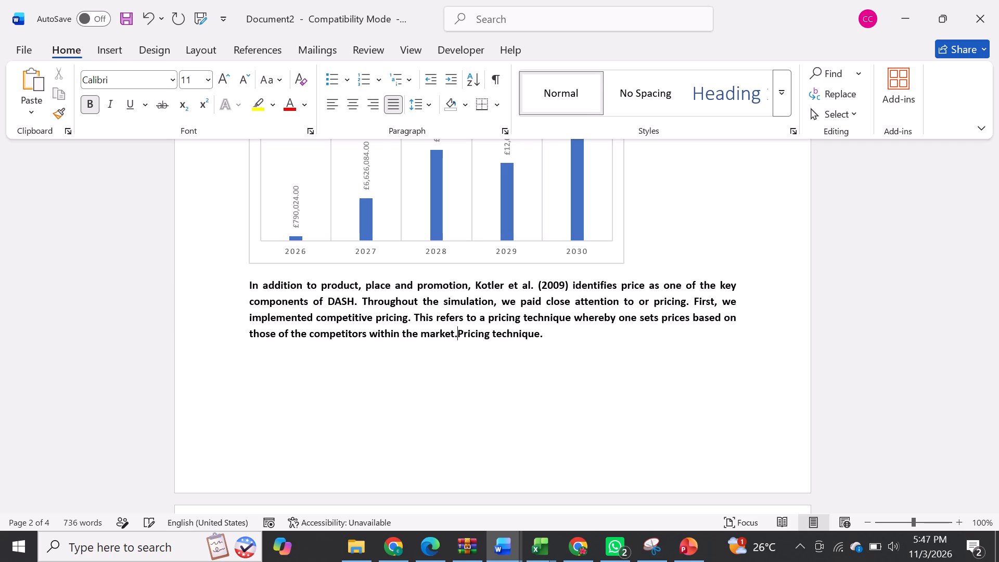
# Add that, in line with cost leadership and affordable positioning, prices were set from competitor price research, and begin "As seen below, we have adjusted our prices".
pyautogui.press('space')
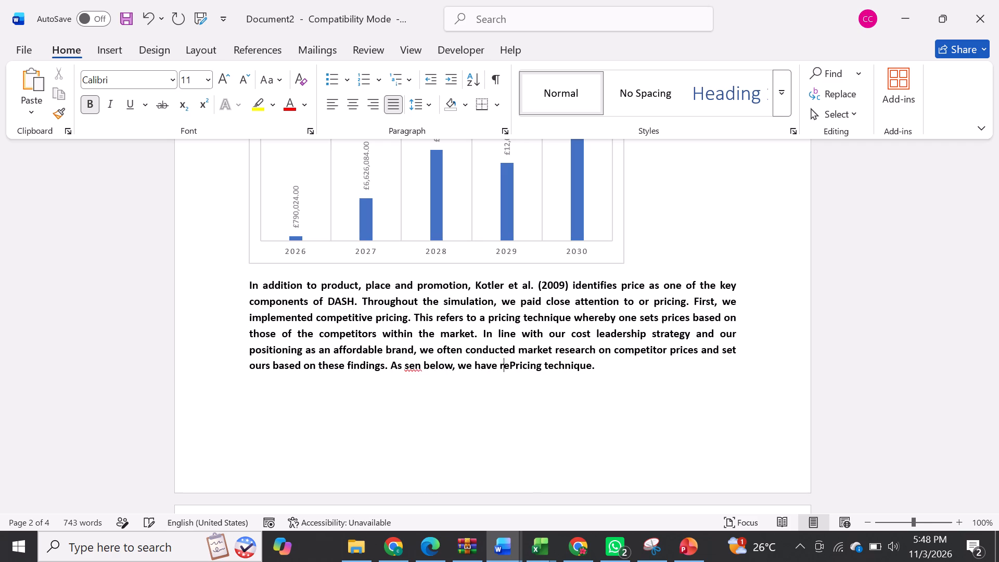
pyautogui.press('BackSpace')
pyautogui.press('BackSpace')
pyautogui.write('adjusted our prices from time to')
pyautogui.press('space')
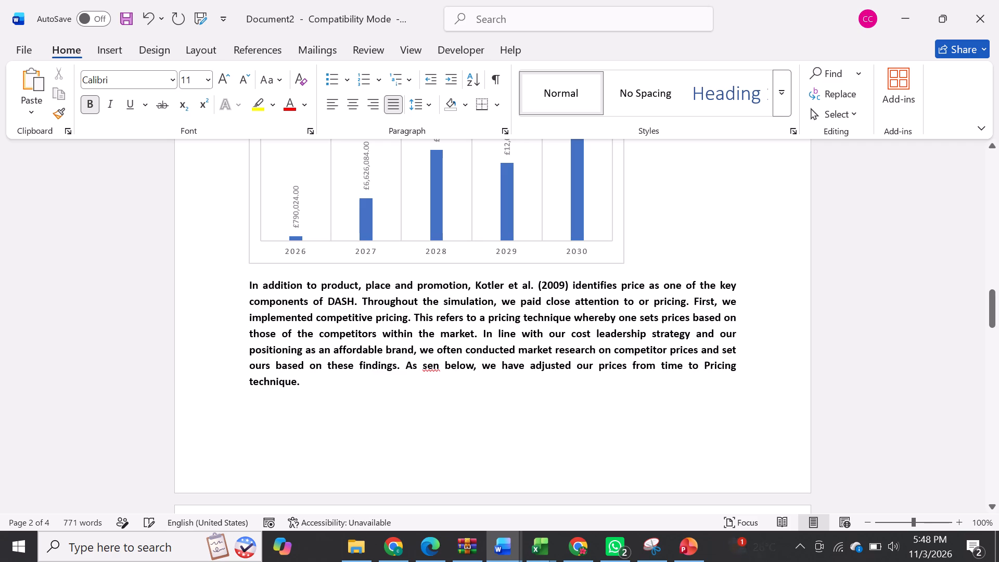
# Correct the misspelled "sen" to "seen" in the pricing paragraph.
pyautogui.click(431, 367)
pyautogui.press('e')
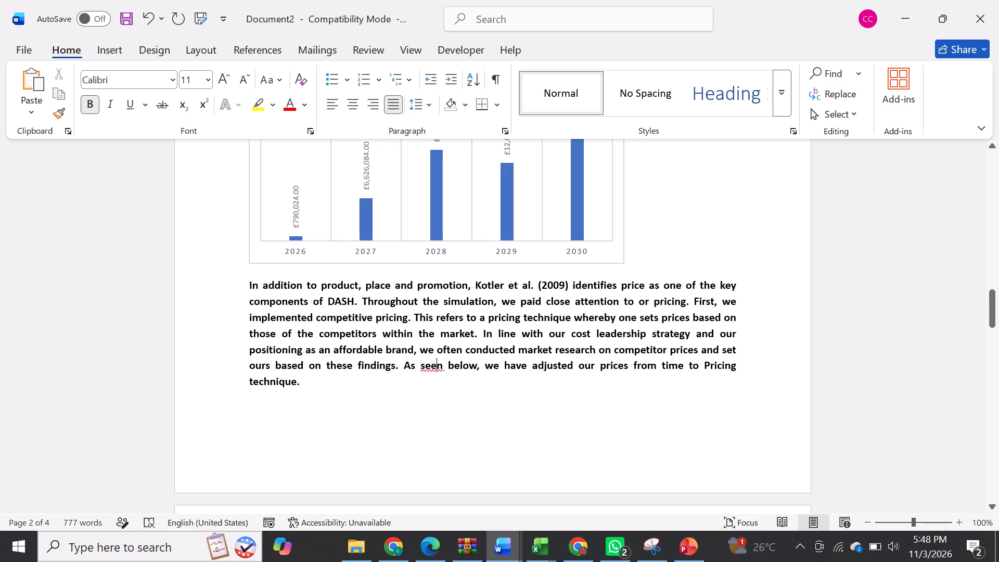
# Reword the last pricing sentence as "As seen below, prices were adjusted from time to time.".
pyautogui.moveTo(629, 367); pyautogui.dragTo(497, 366)
pyautogui.press('BackSpace')
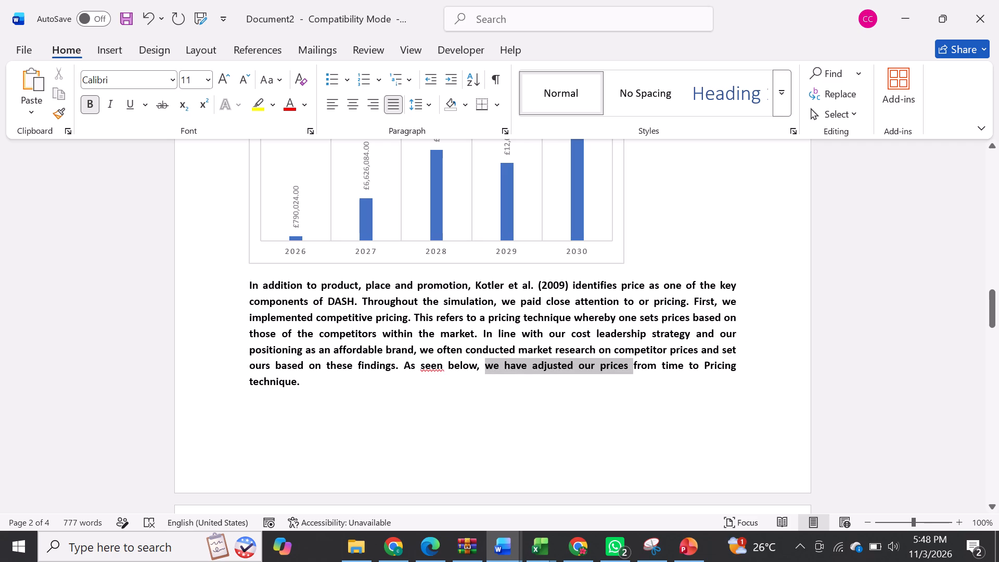
pyautogui.write('prices were adjusted')
pyautogui.press('space')
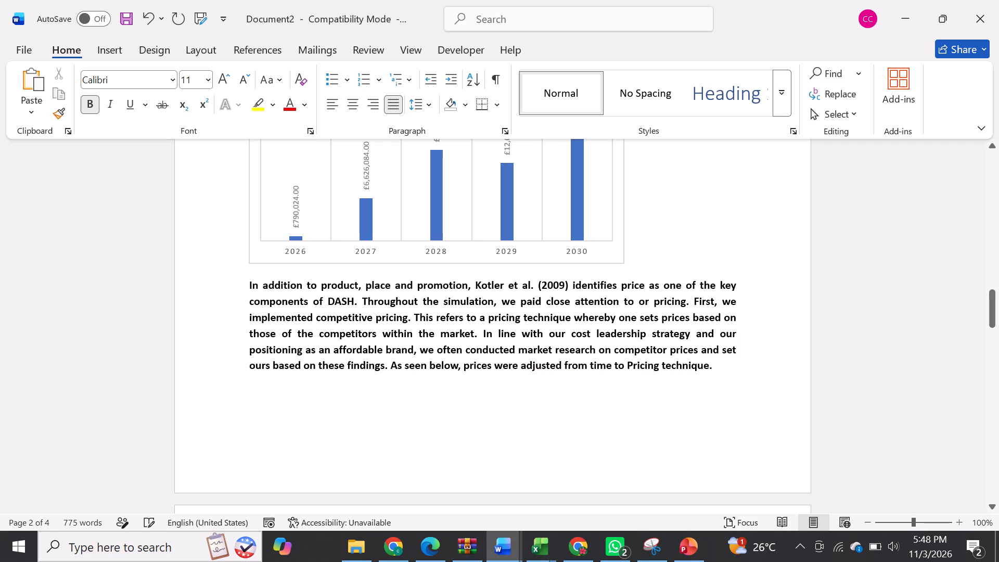
pyautogui.click(628, 366)
pyautogui.write('time.')
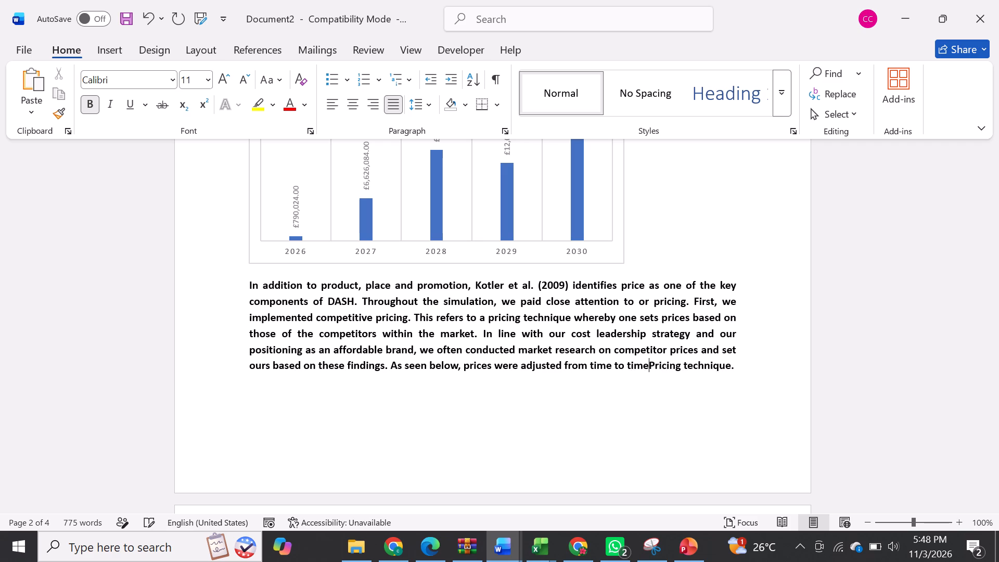
pyautogui.press('space')
# Delete the leftover "Pricing technique." note at the end of the pricing paragraph.
pyautogui.scroll(-1, 527, 392)
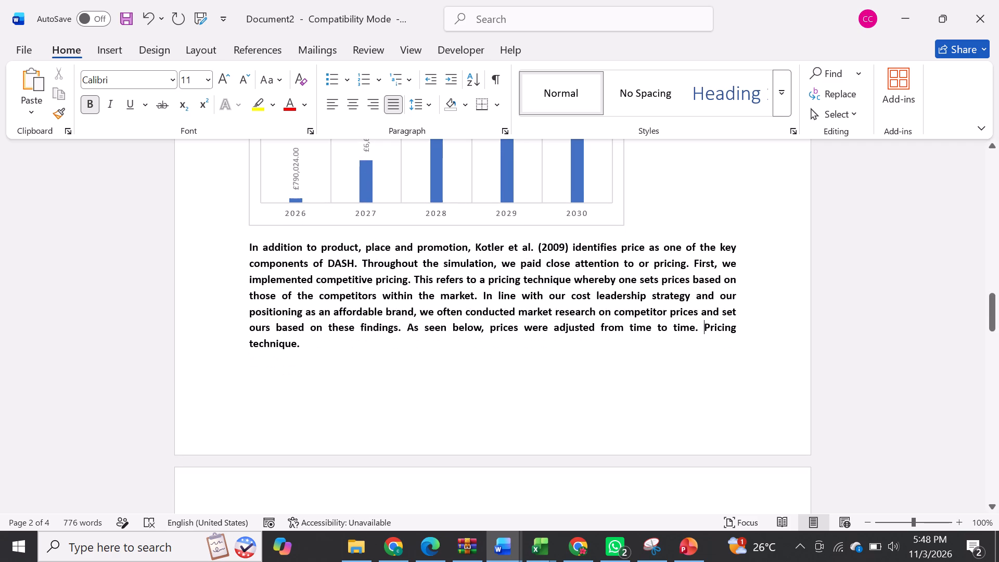
pyautogui.scroll(-3, 544, 327)
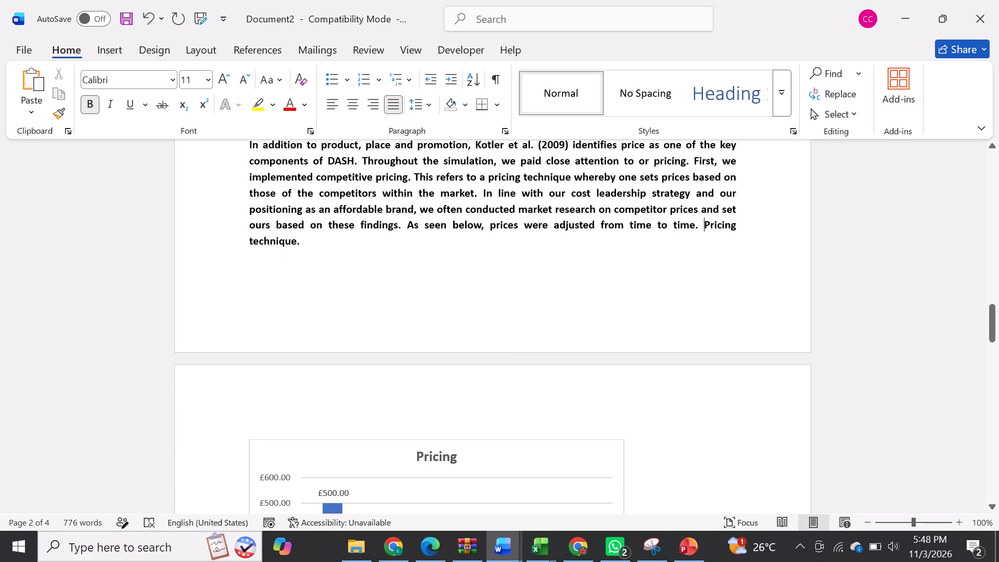
pyautogui.moveTo(706, 223); pyautogui.dragTo(712, 254)
pyautogui.press('BackSpace')
pyautogui.press('BackSpace')
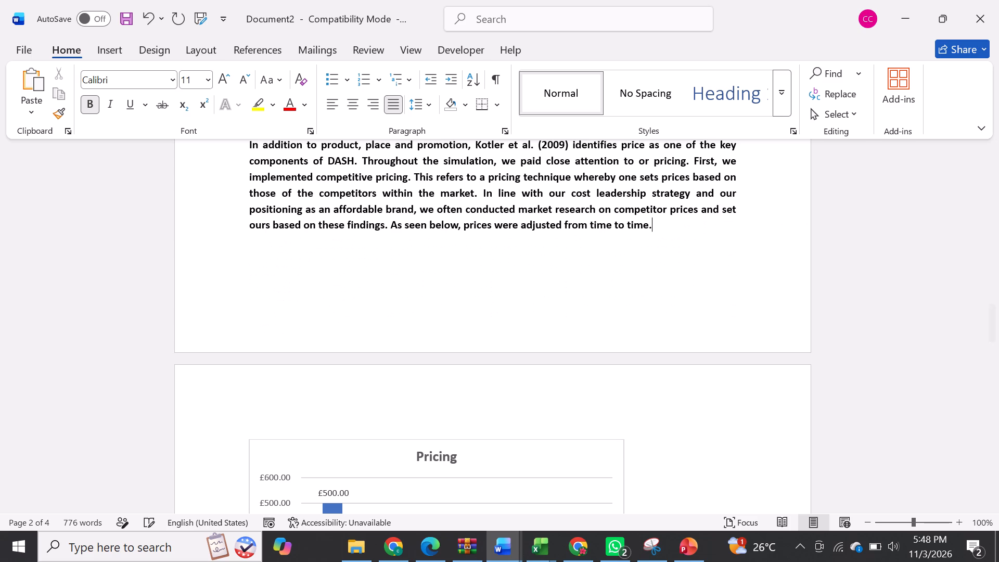
# Extend the last pricing sentence with "in order to capture new customers, serve price segment and ensure we maintained competitiveness.".
pyautogui.press('BackSpace')
pyautogui.press('space')
pyautogui.write('in order to capture new customers, a')
pyautogui.press('BackSpace')
pyautogui.write('serve price segment and ensure we maintaine')
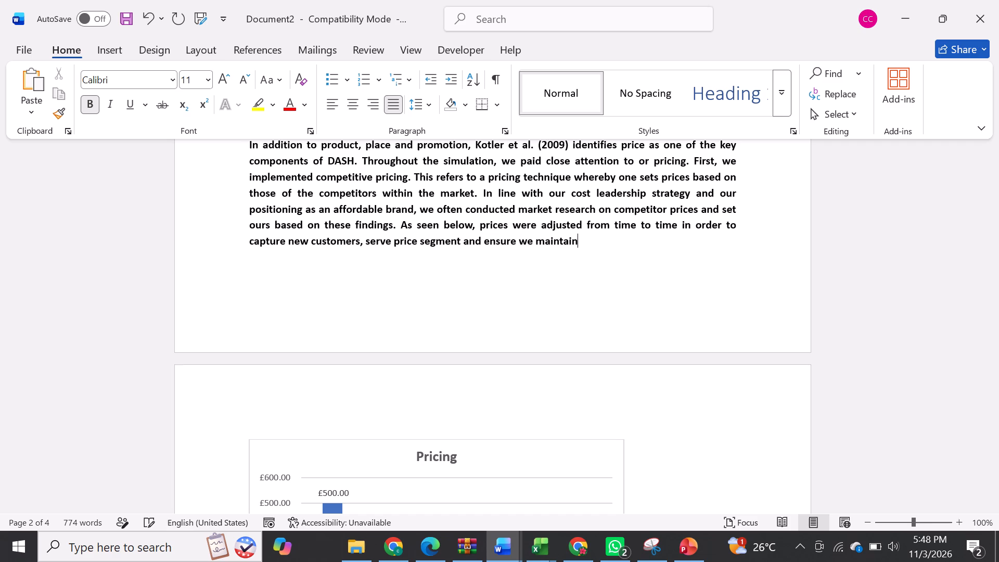
pyautogui.write('d competitiveness.')
pyautogui.press('space')
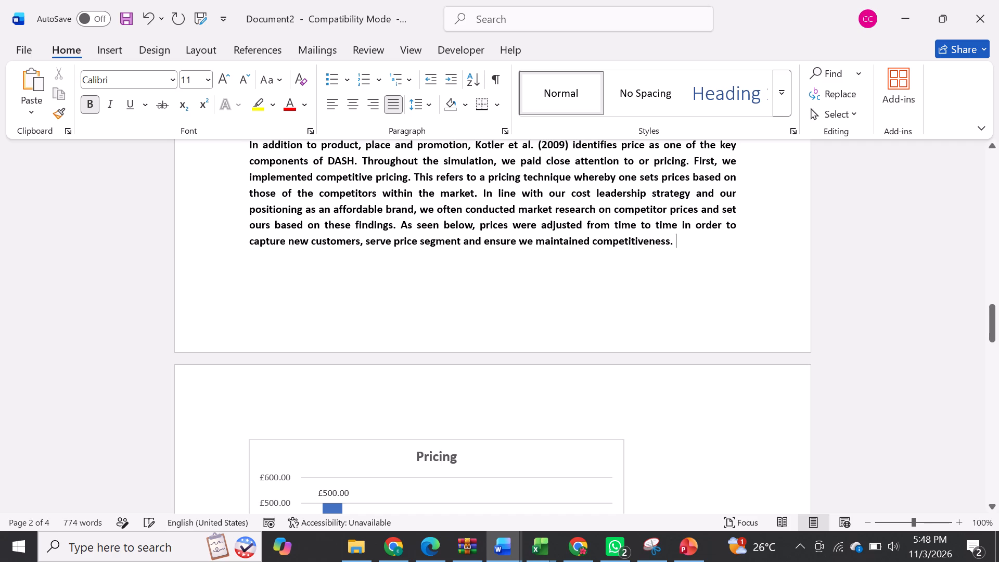
# Remove the bold formatting from the whole pricing paragraph.
pyautogui.scroll(2, 580, 263)
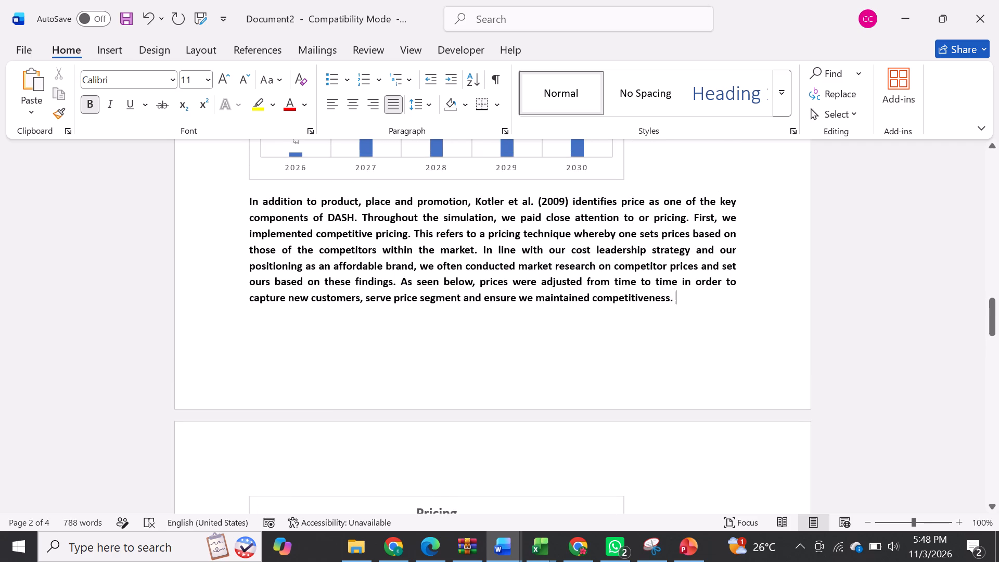
pyautogui.moveTo(247, 202); pyautogui.dragTo(693, 298)
pyautogui.hotkey('ctrl', 'b')
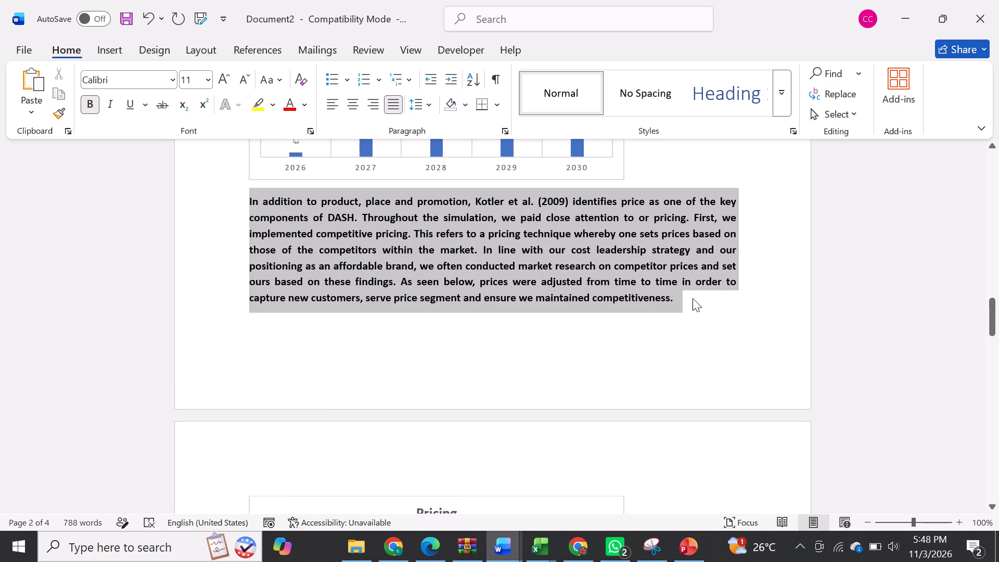
pyautogui.click(511, 284)
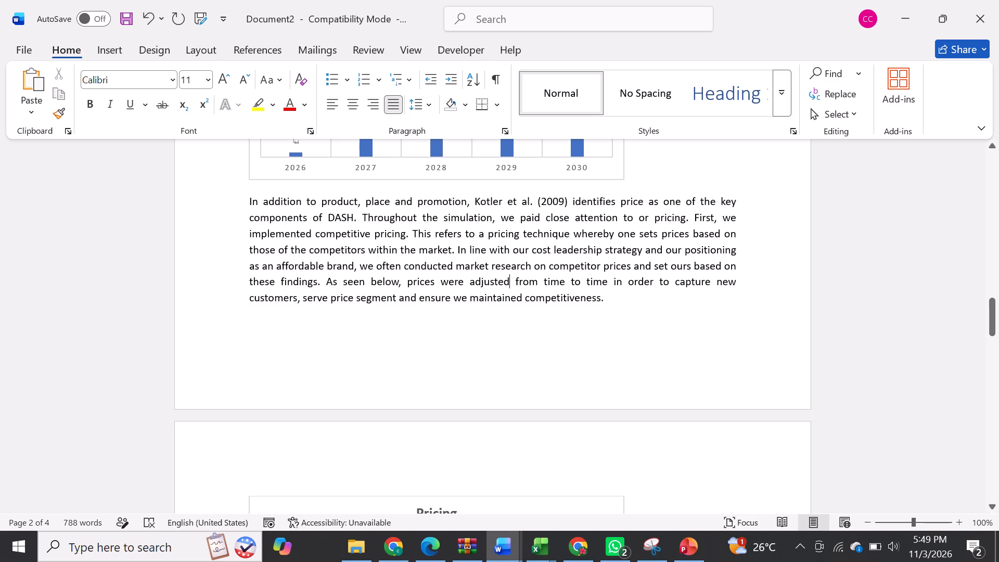
# Begin the cost leadership sentence in the pricing paragraph with "Secondly, in line with".
pyautogui.click(461, 249)
pyautogui.press('BackSpace')
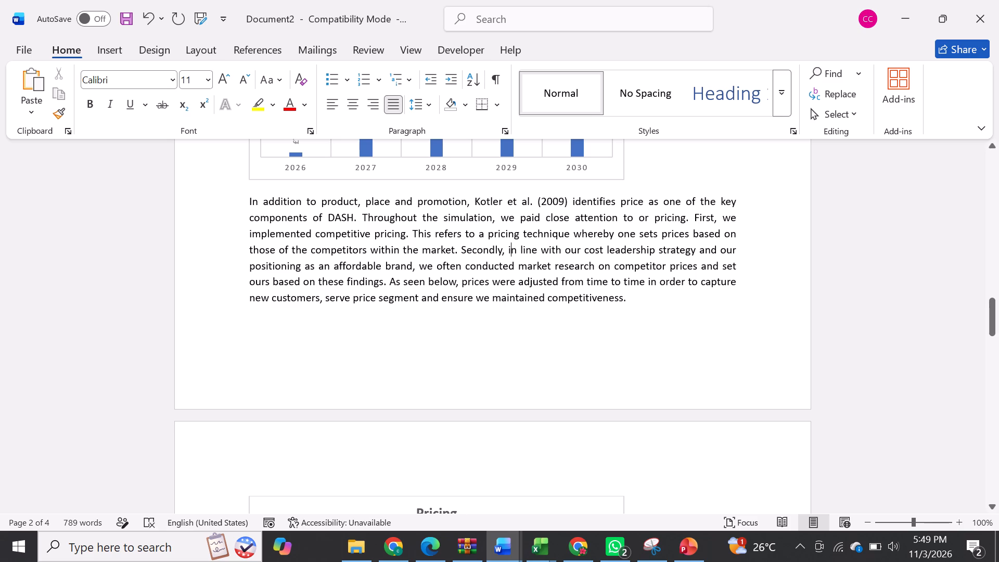
# Add the placeholder citation "(DASH)" after "competitors within the market" in the competitive pricing definition.
pyautogui.click(455, 249)
pyautogui.press('space')
pyautogui.write('DASH)')
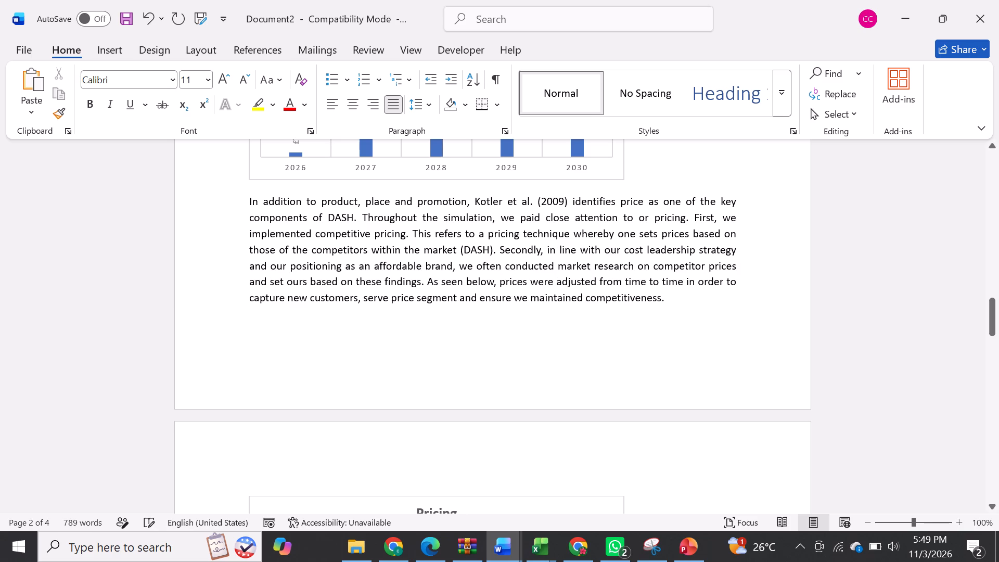
# Centre the Marketing Costs chart on the page.
pyautogui.scroll(-2, 553, 320)
pyautogui.scroll(3, 553, 320)
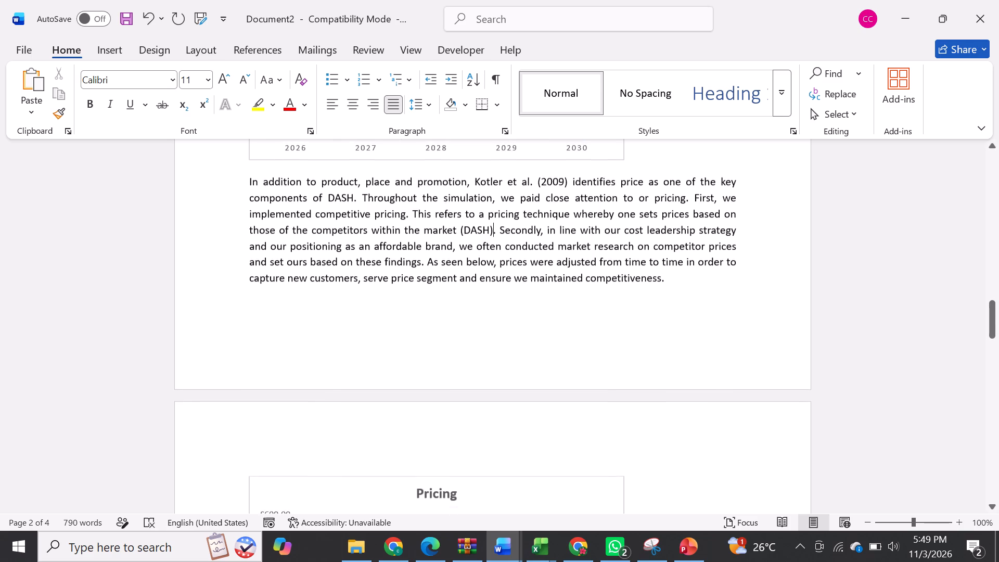
pyautogui.scroll(5, 553, 320)
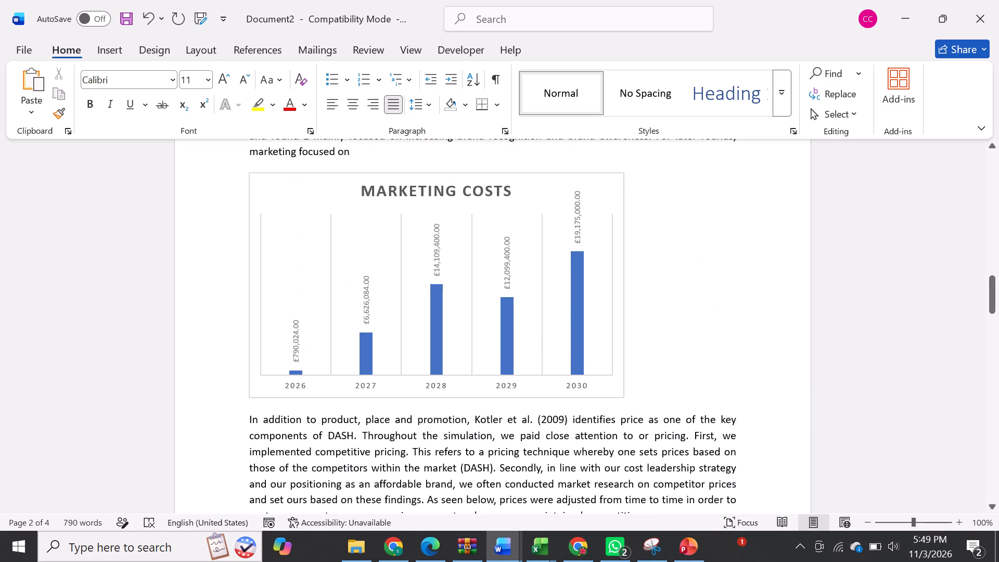
pyautogui.click(314, 183)
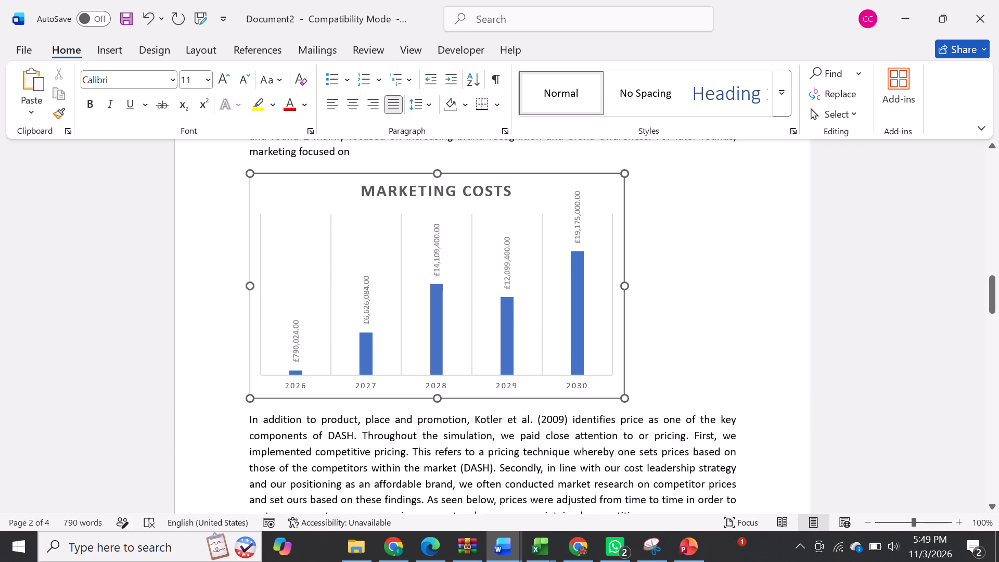
pyautogui.click(357, 103)
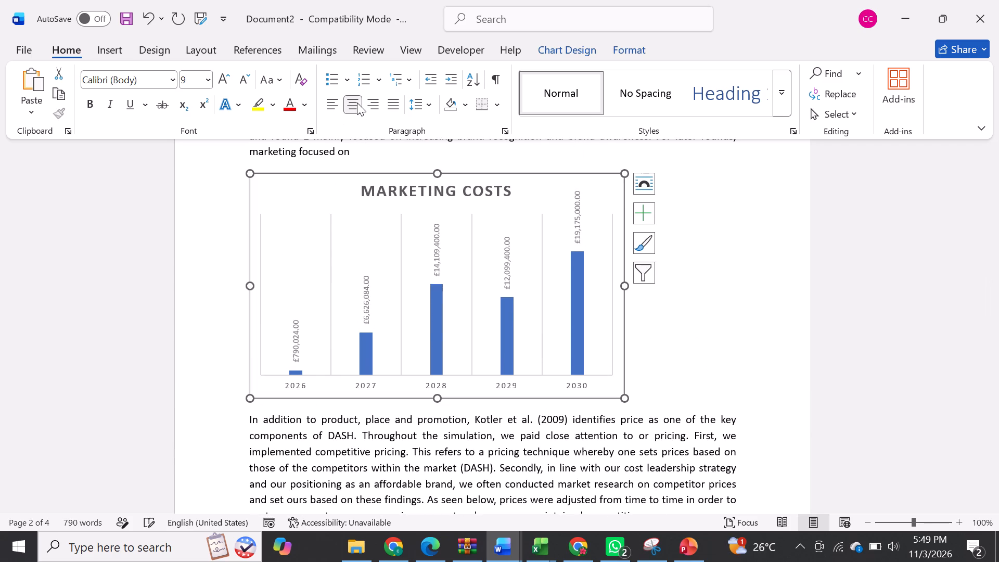
pyautogui.click(462, 435)
# Begin the Marketing strategy section with DASH's three market matching components, Segmentation, Targeting and Positioning (STP), stating that Nuvora applies segmentation and positioning in its operations.
pyautogui.scroll(3, 462, 435)
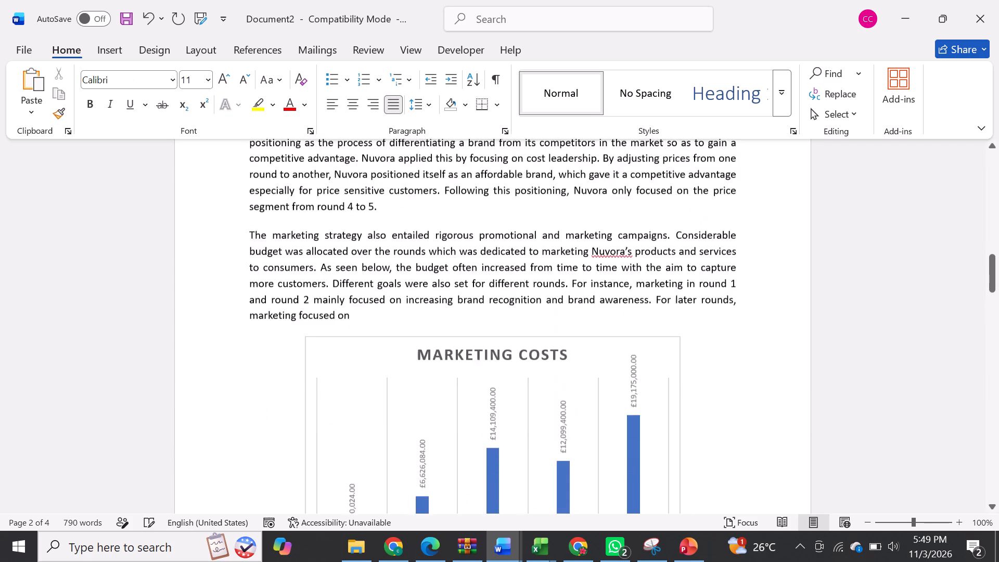
pyautogui.scroll(3, 406, 328)
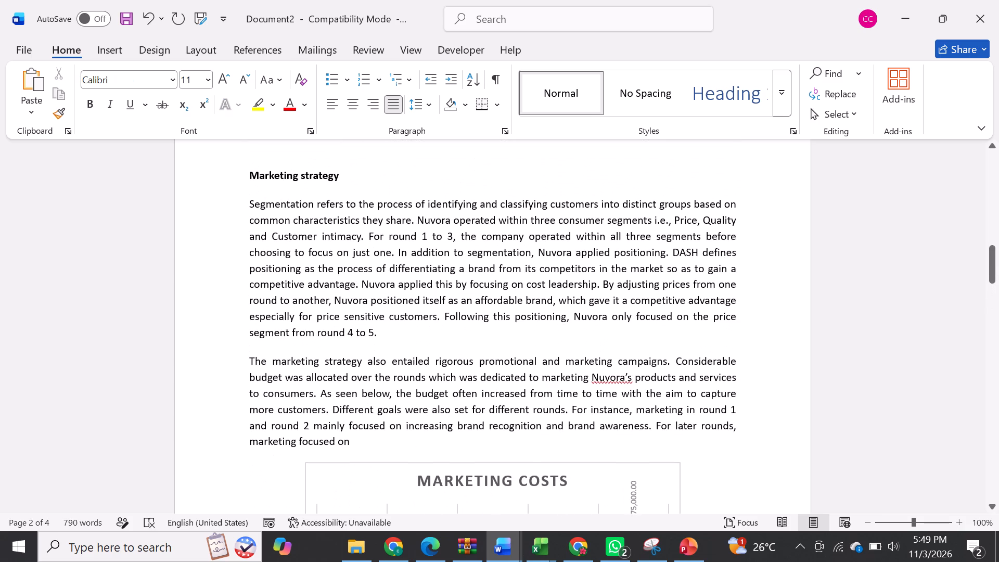
pyautogui.scroll(-1, 406, 328)
pyautogui.scroll(2, 406, 328)
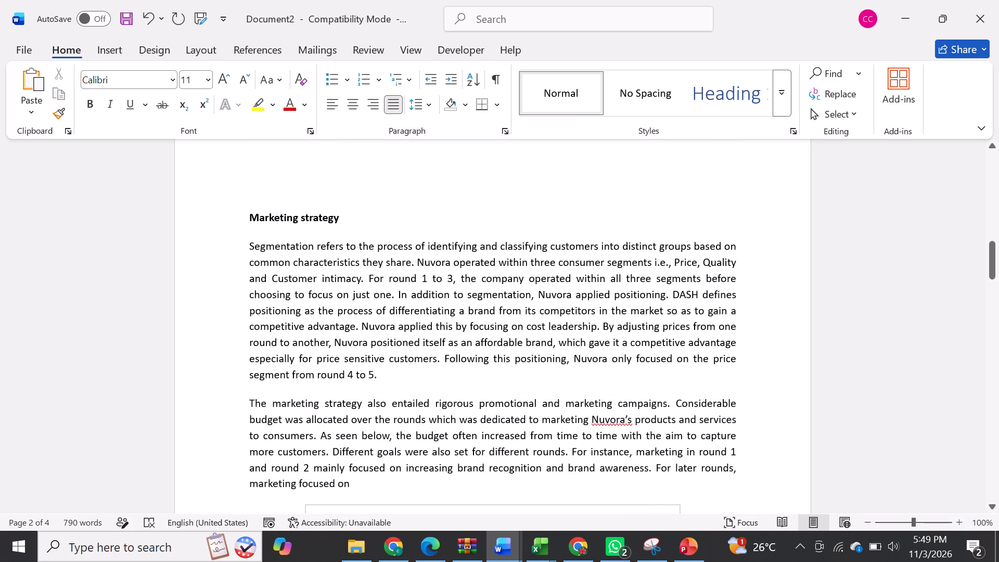
pyautogui.click(249, 246)
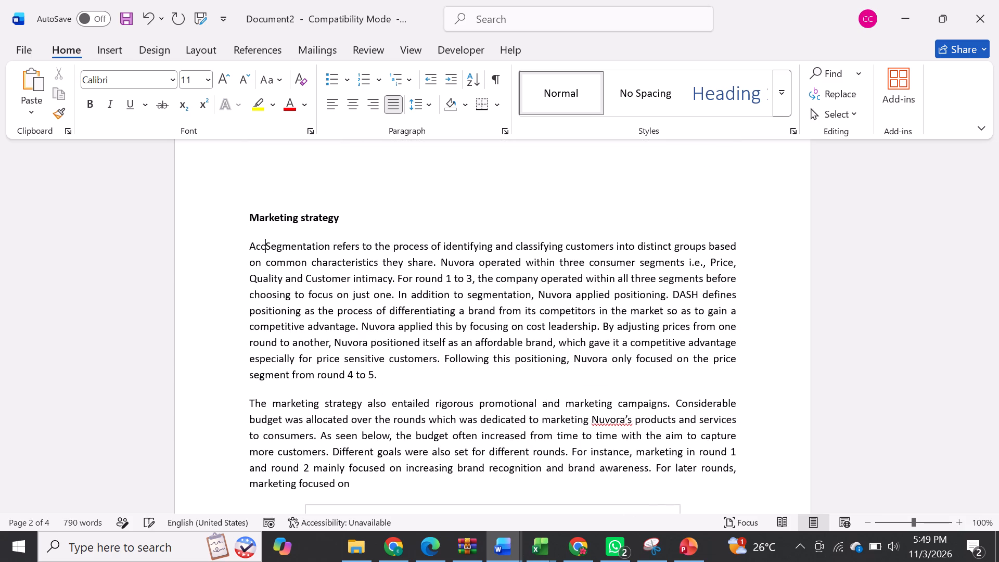
pyautogui.press('s')
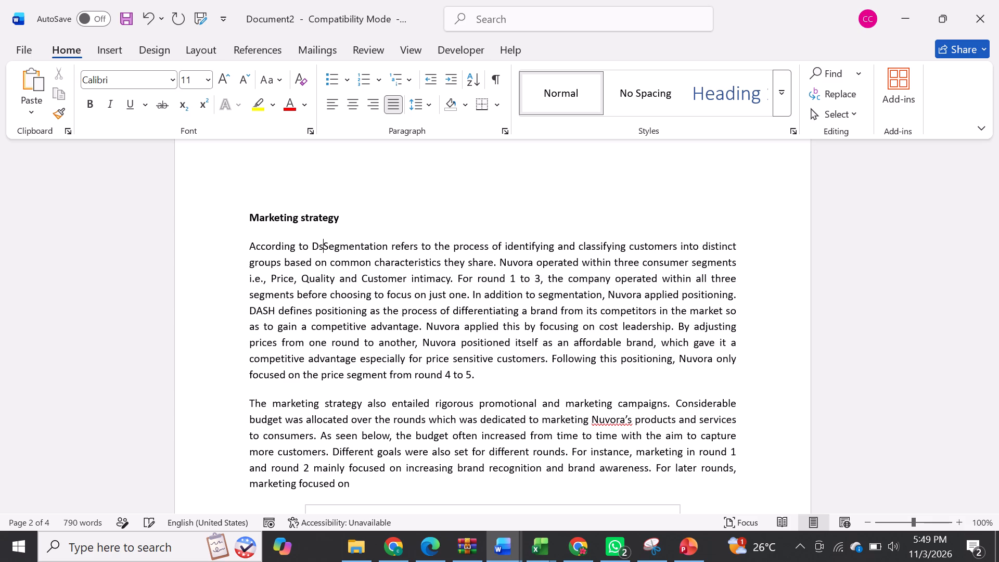
pyautogui.press('BackSpace')
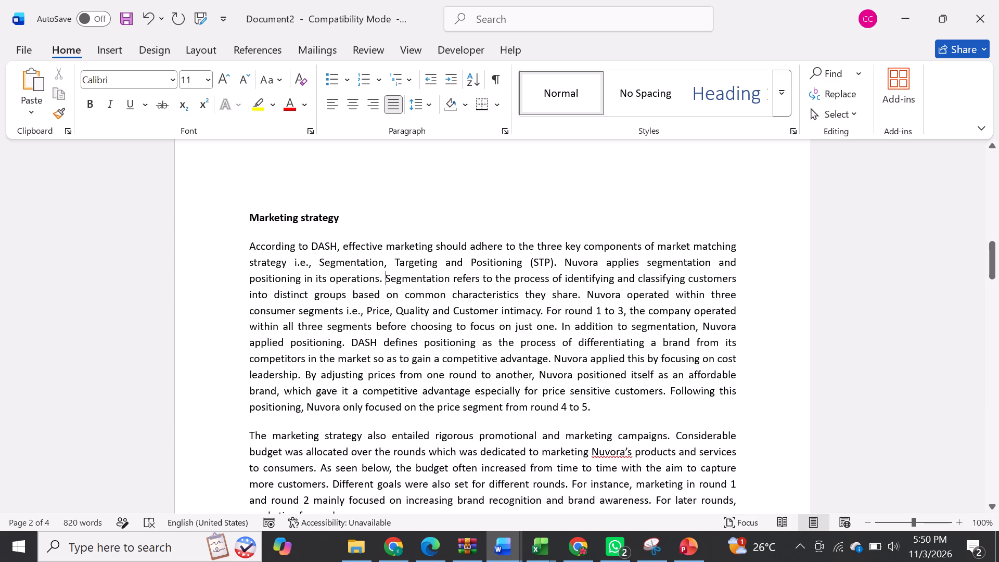
# Centre the Pricing chart below the pricing paragraph.
pyautogui.scroll(-2, 566, 325)
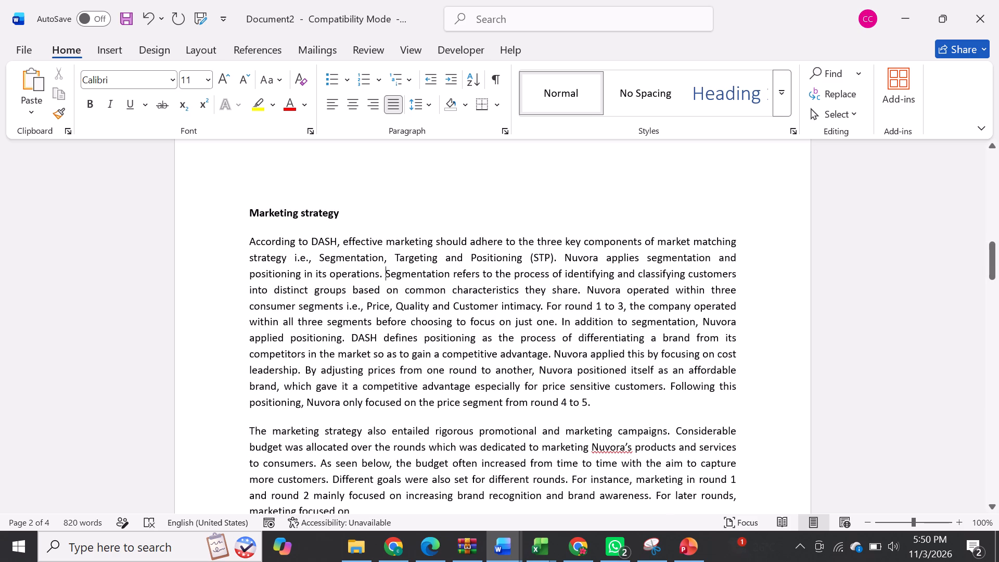
pyautogui.scroll(-2, 494, 398)
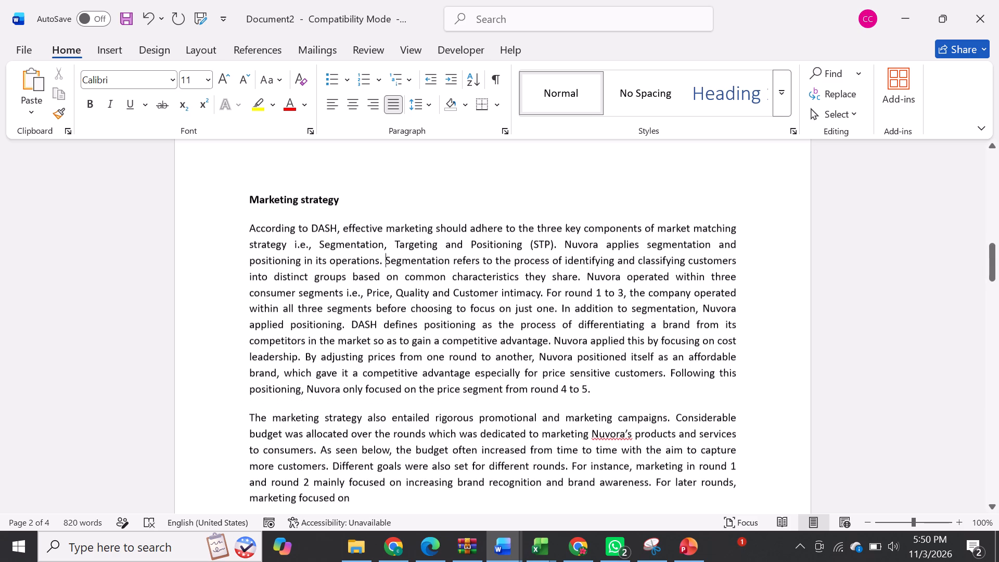
pyautogui.scroll(-1, 494, 398)
pyautogui.scroll(-12, 427, 395)
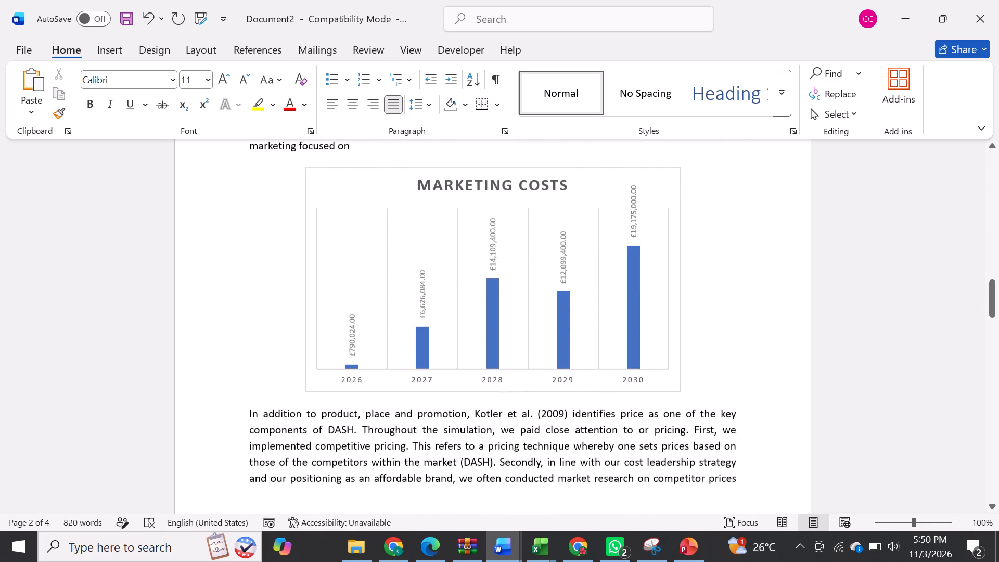
pyautogui.scroll(-9, 427, 395)
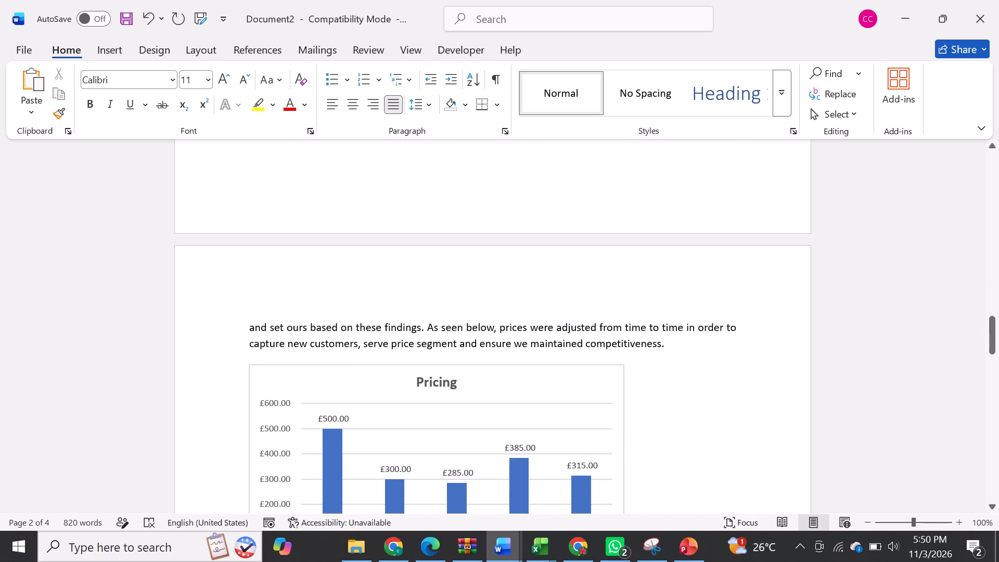
pyautogui.click(312, 311)
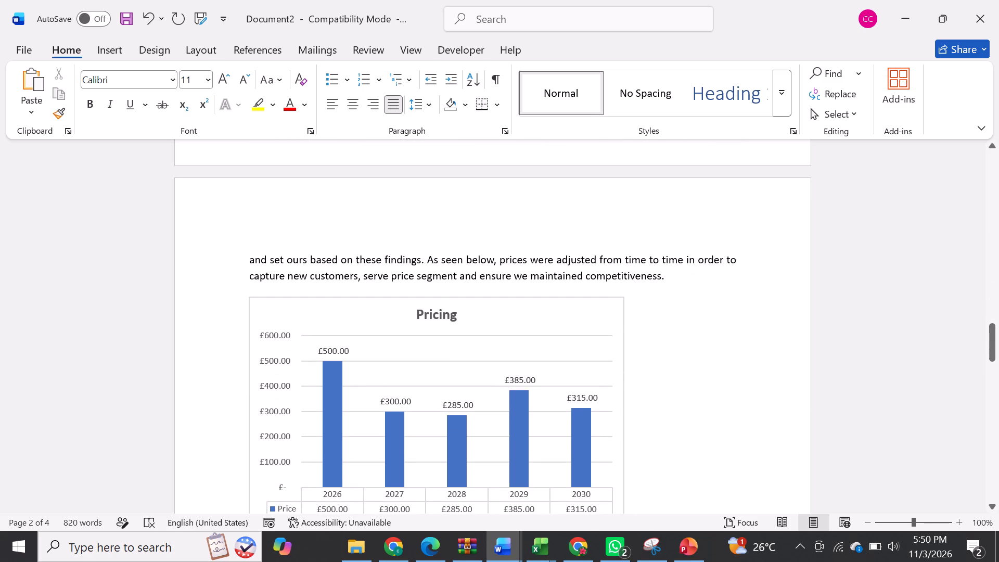
pyautogui.click(355, 98)
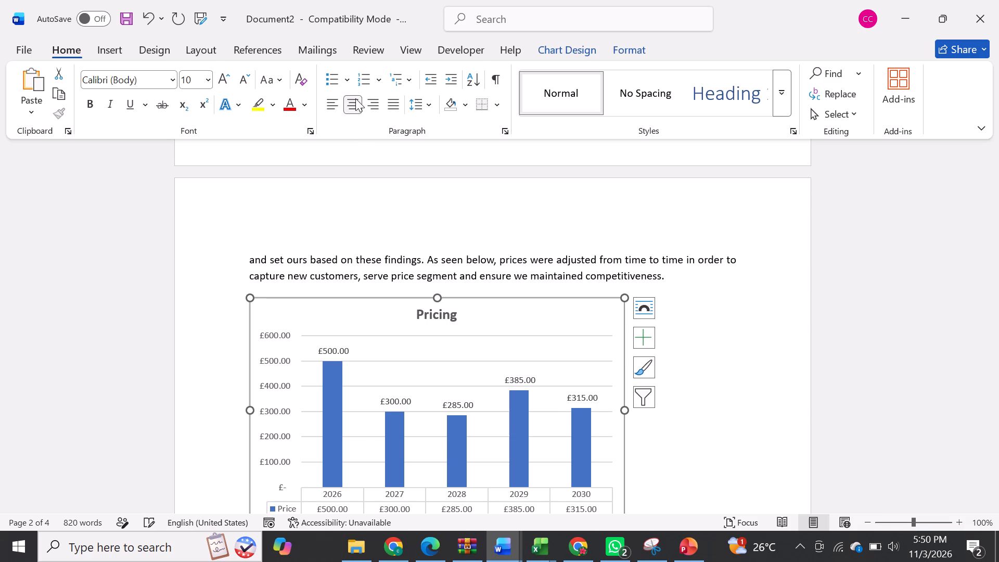
pyautogui.click(401, 267)
# Under Human Resource management strategy, turn the training note into "Secondly, Nuvora invested in employee training and education".
pyautogui.scroll(-7, 401, 267)
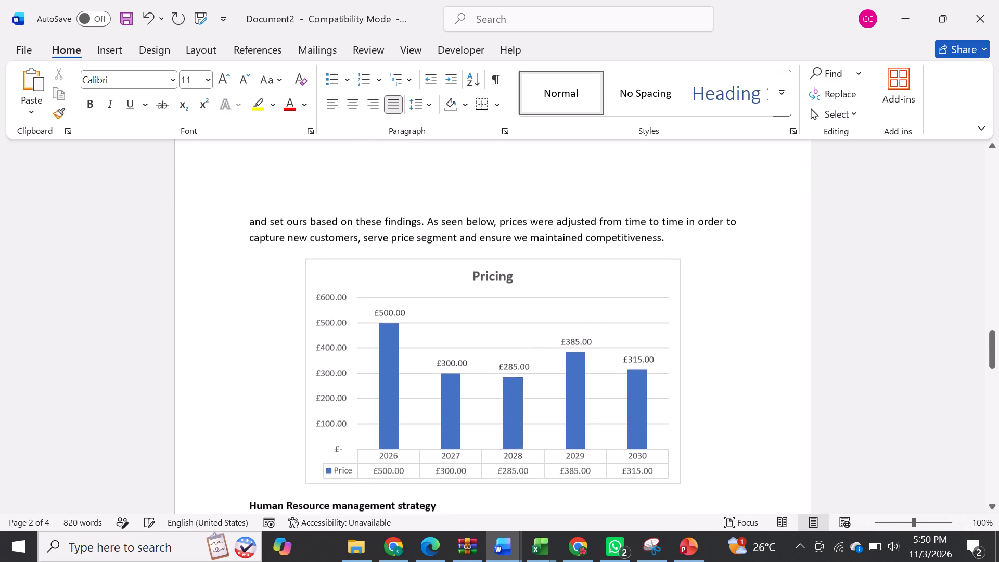
pyautogui.scroll(-7, 401, 267)
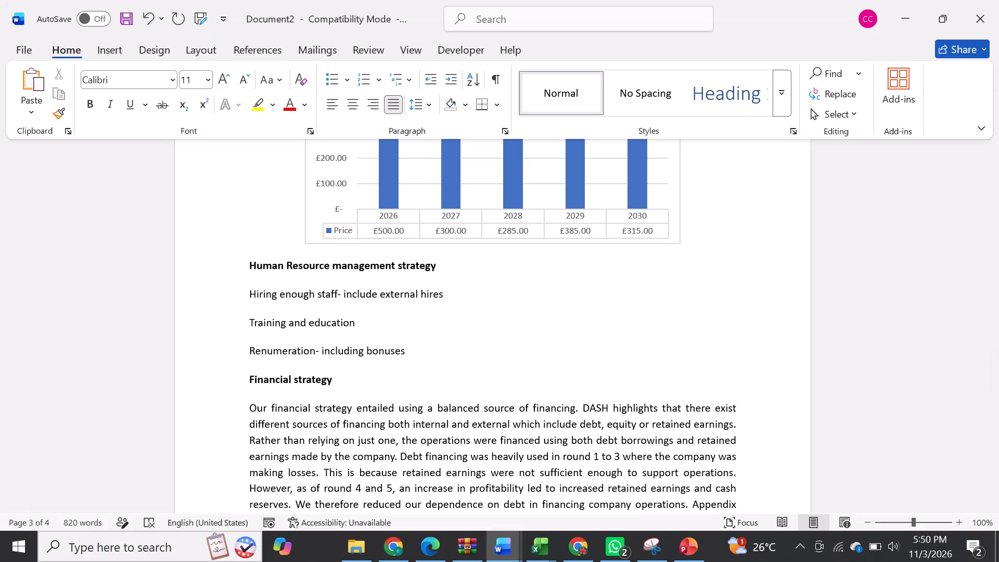
pyautogui.click(250, 323)
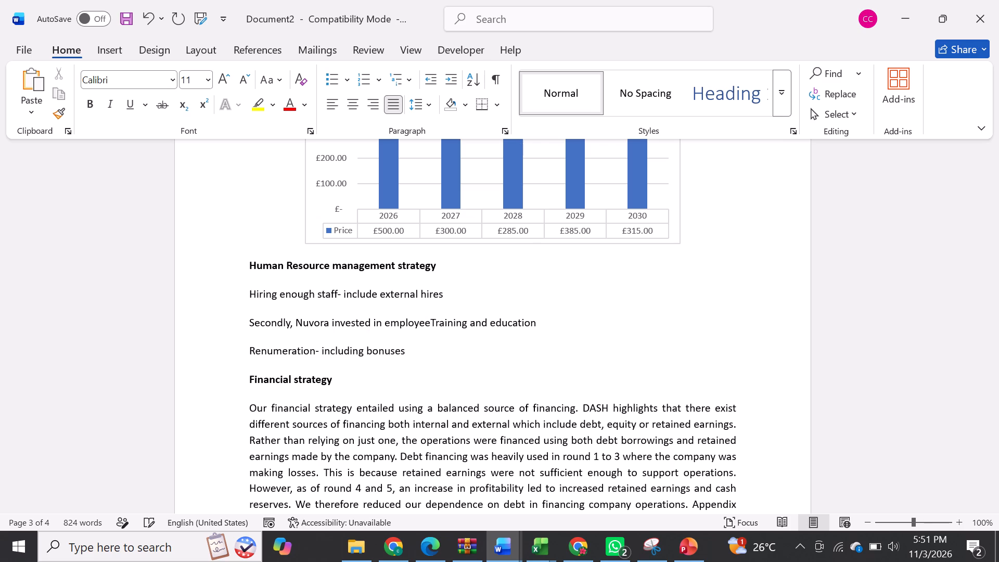
pyautogui.press('space')
pyautogui.press('Delete')
pyautogui.press('t')
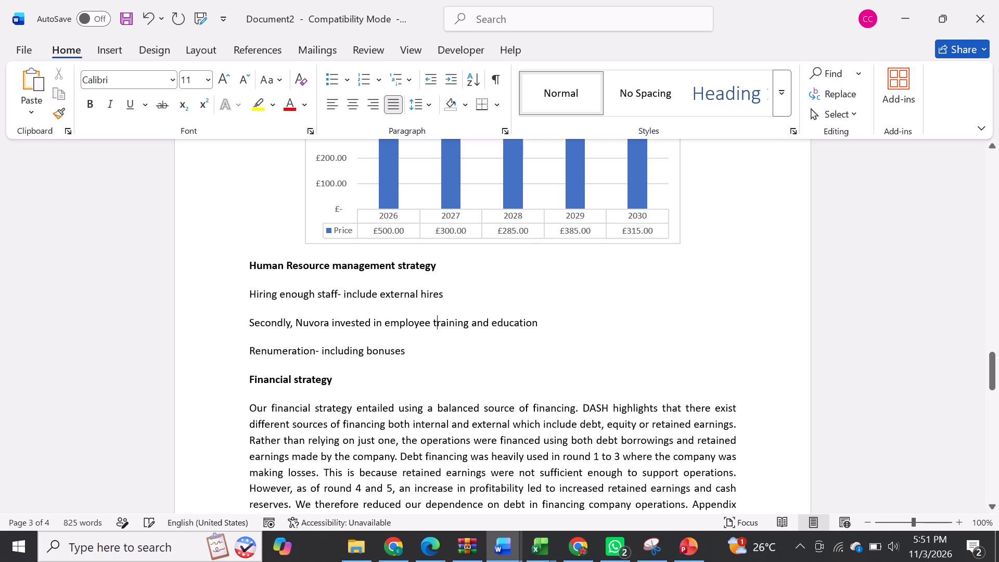
# End the employee training sentence with a full stop and start the next one with "As DASH states,".
pyautogui.click(540, 322)
pyautogui.press('BackSpace')
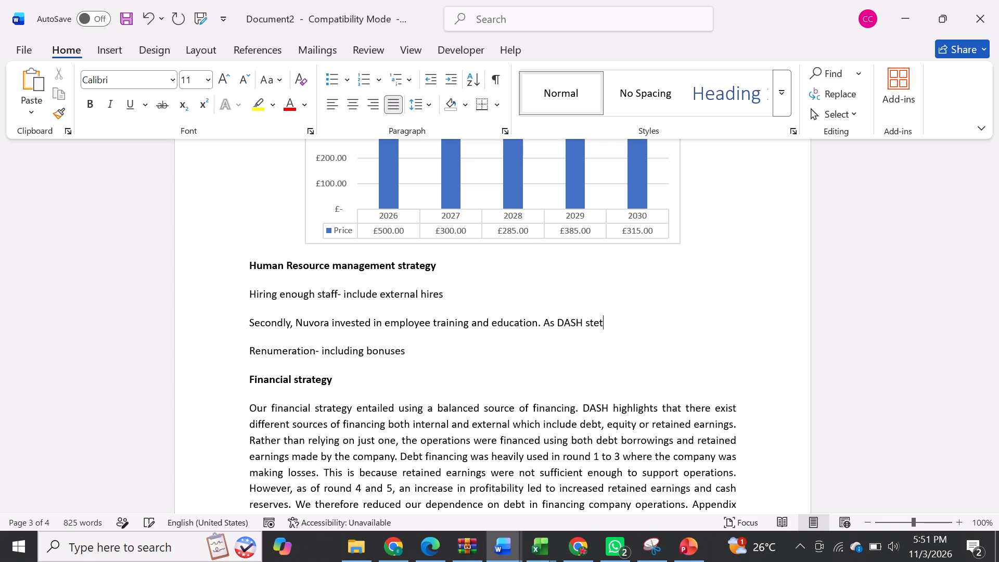
pyautogui.press('BackSpace')
pyautogui.press('BackSpace')
pyautogui.write('ates,')
pyautogui.press('space')
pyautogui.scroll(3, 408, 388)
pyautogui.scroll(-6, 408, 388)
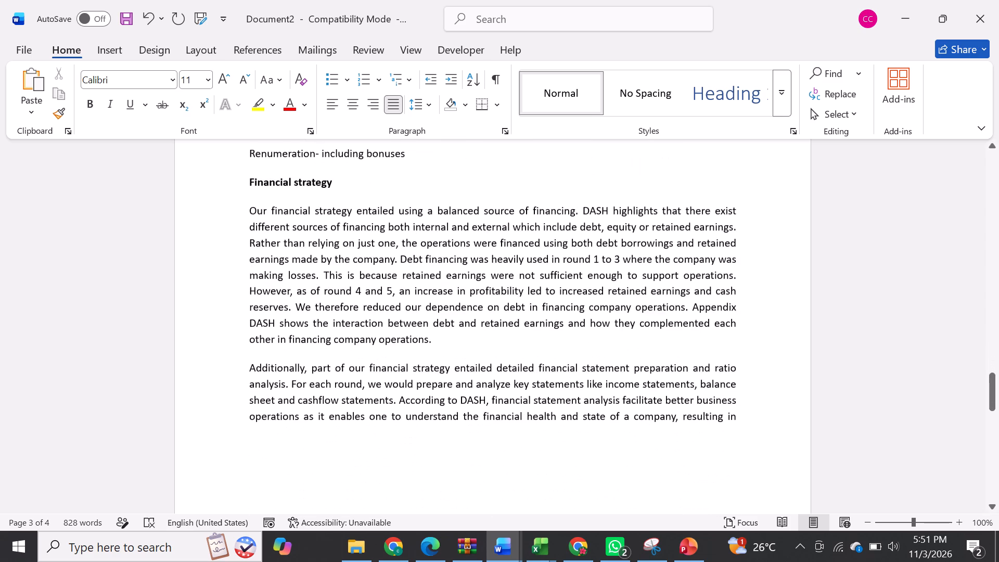
# Review the rest of the report from the Financial strategy section through the sustainability and Team reflection sections to the Conclusion heading.
pyautogui.scroll(-13, 408, 388)
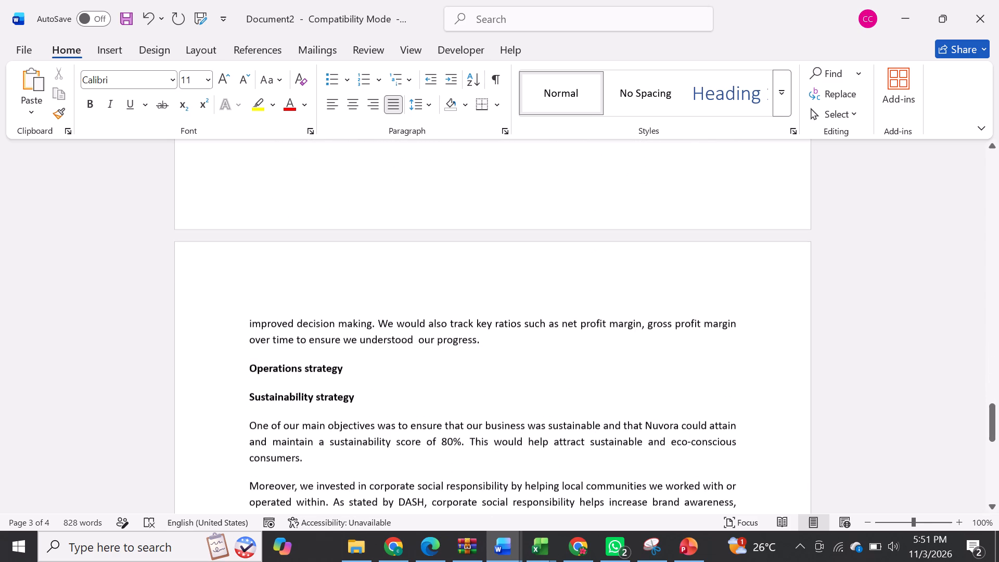
pyautogui.scroll(-5, 408, 388)
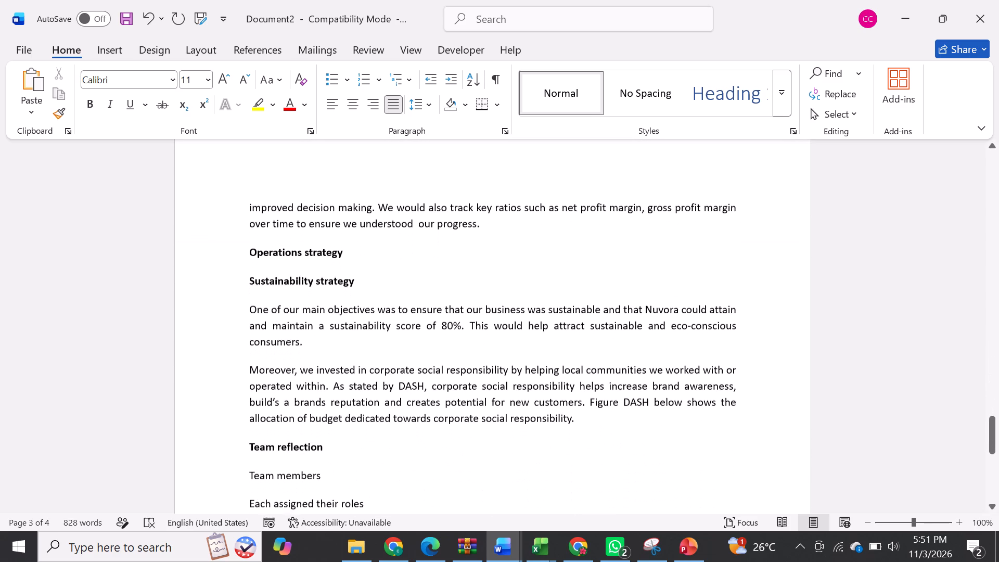
pyautogui.scroll(-4, 408, 388)
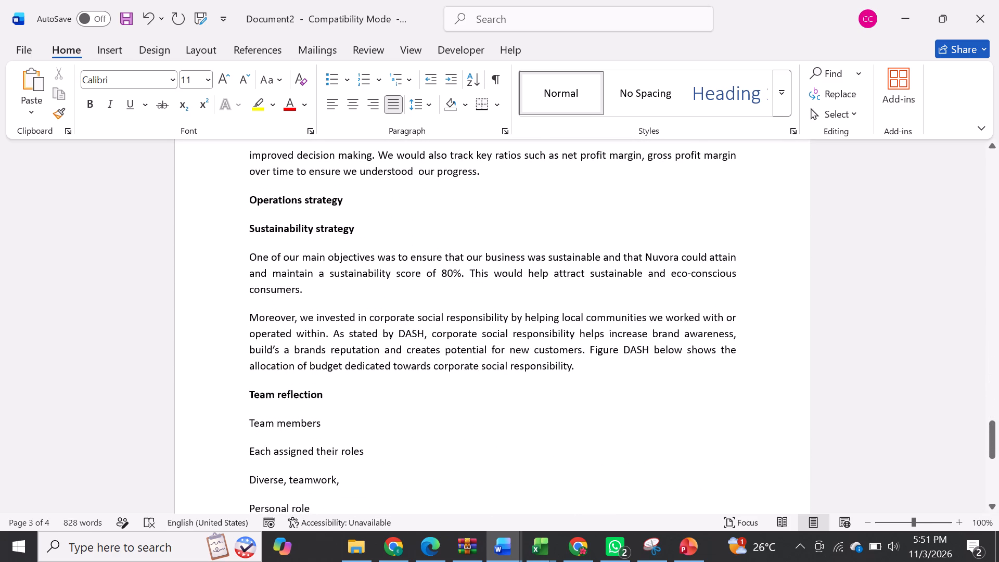
pyautogui.scroll(-1, 408, 388)
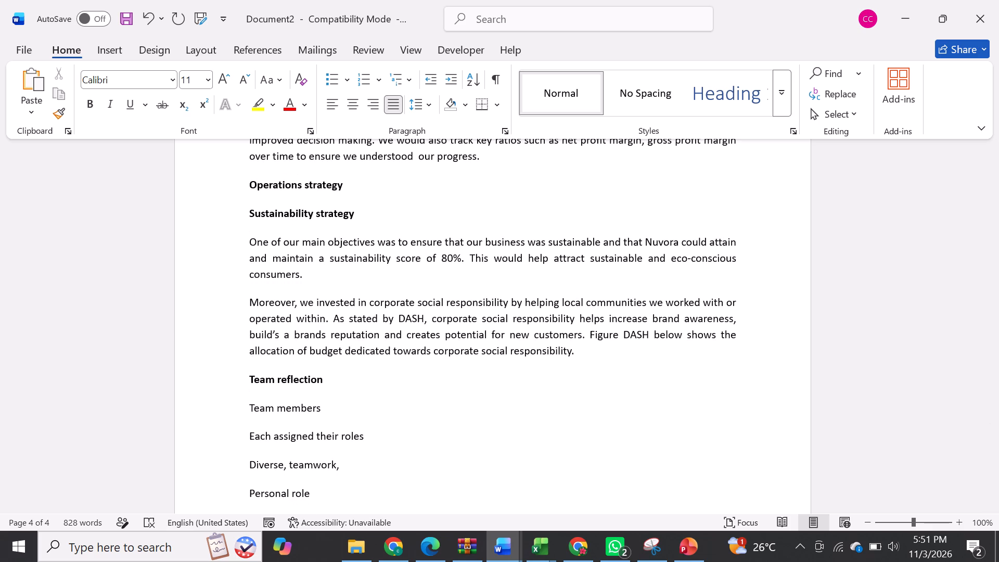
pyautogui.scroll(-4, 408, 388)
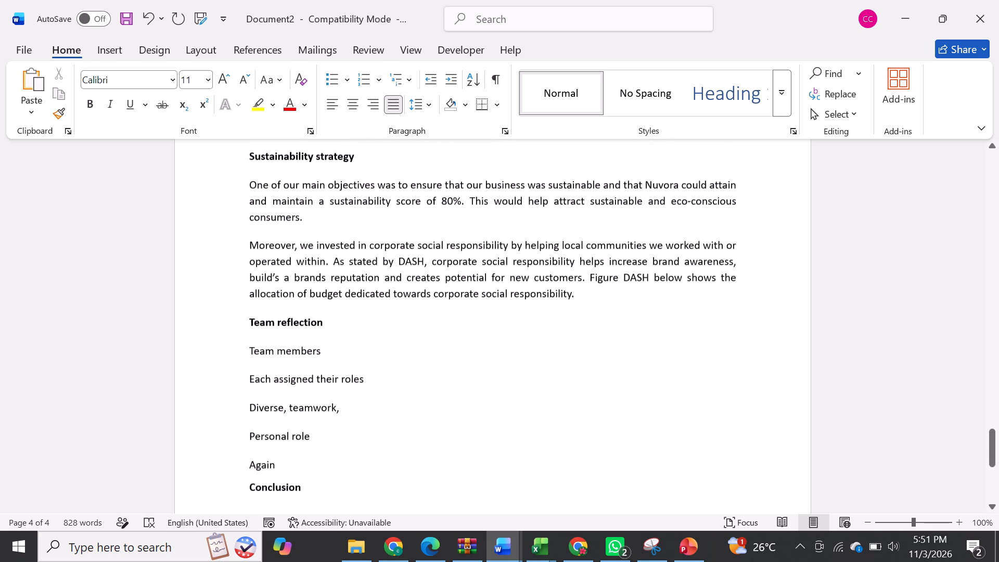
pyautogui.scroll(-1, 408, 388)
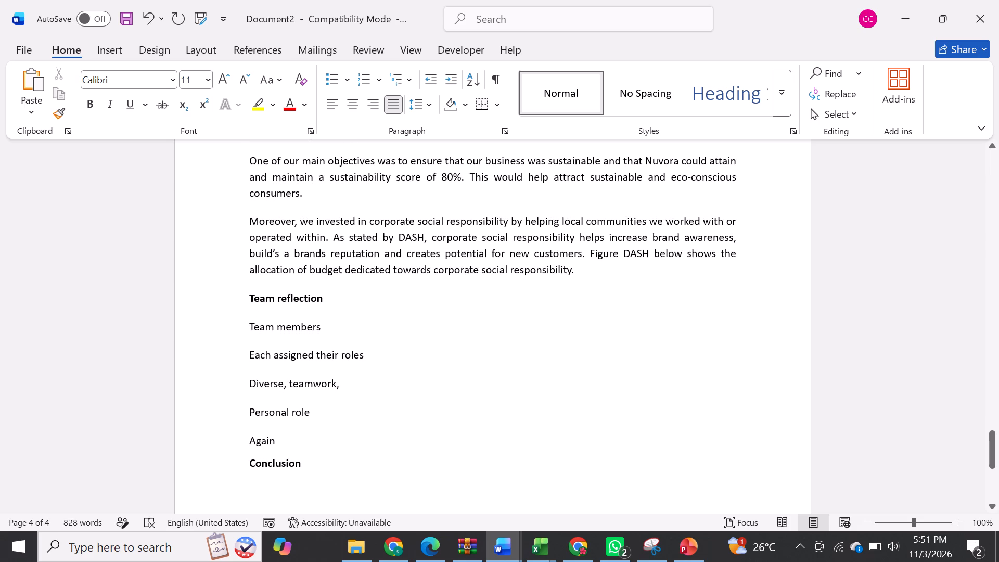
pyautogui.scroll(-3, 408, 388)
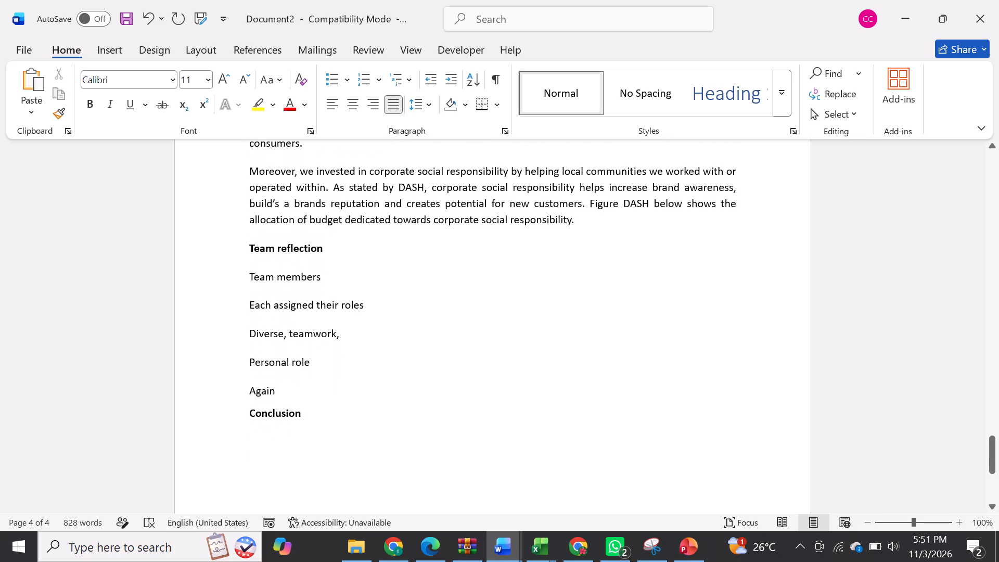
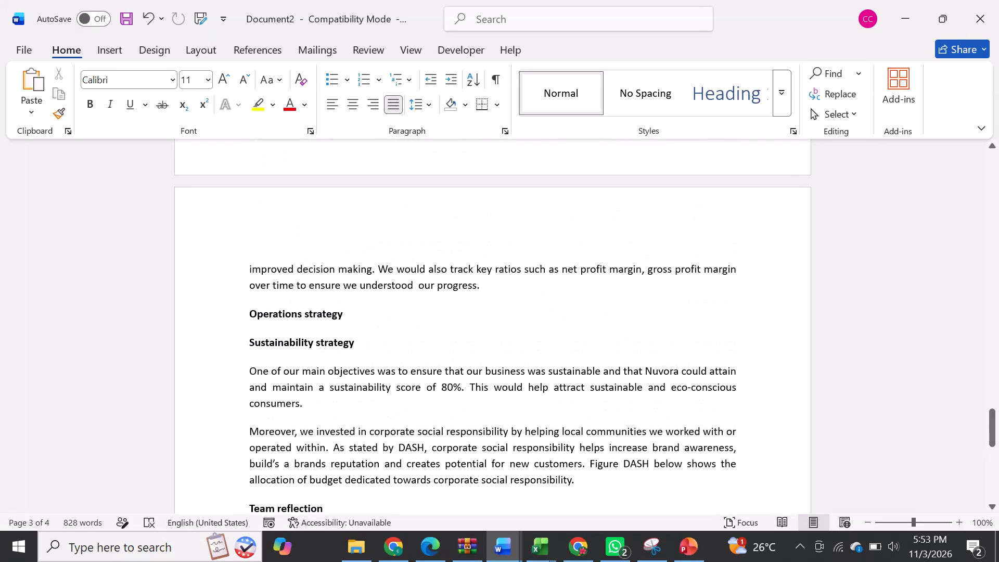
# Add an empty paragraph directly below the Operations strategy heading.
pyautogui.click(357, 318)
pyautogui.press('Return')
# Switch to Edge and look through the LD7191 Human Resources Management lecture up to the HR strategy slide.
pyautogui.click(422, 542)
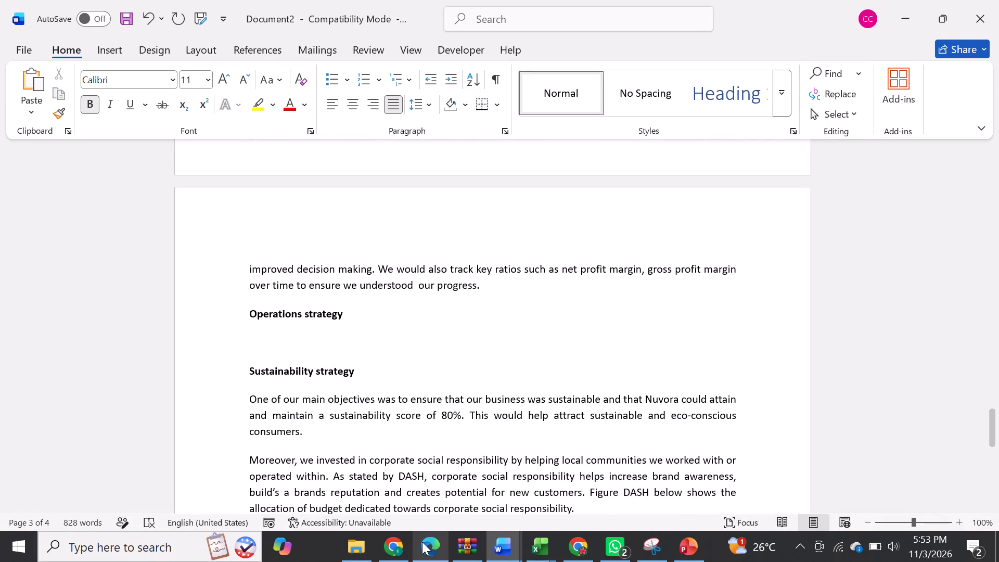
pyautogui.click(537, 14)
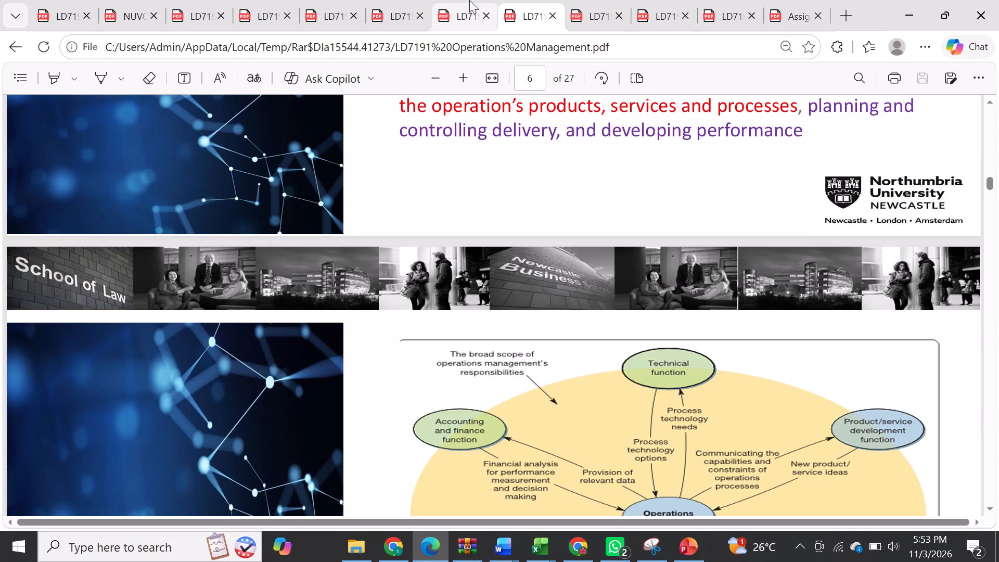
pyautogui.click(469, 0)
pyautogui.scroll(-5, 388, 385)
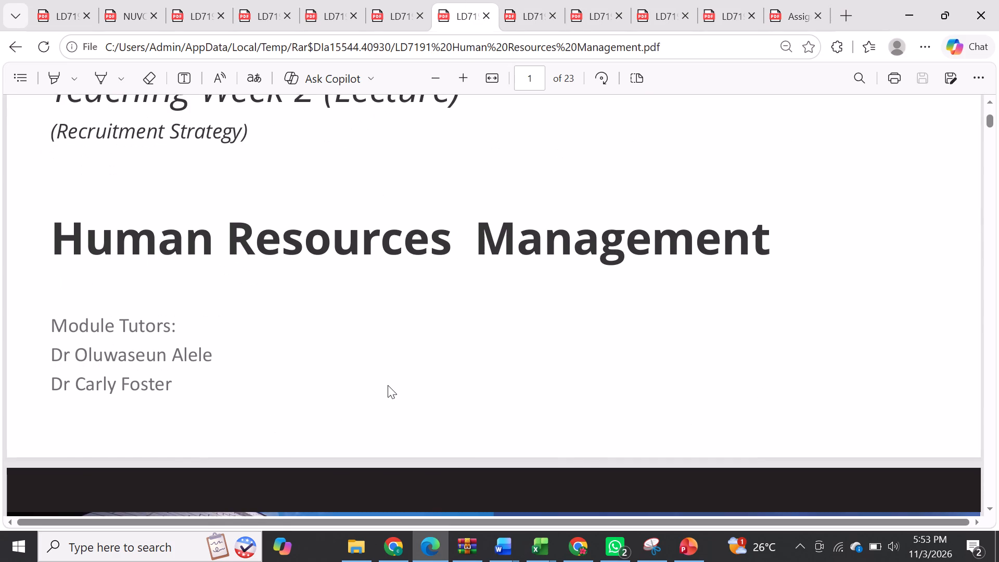
pyautogui.scroll(-3, 388, 385)
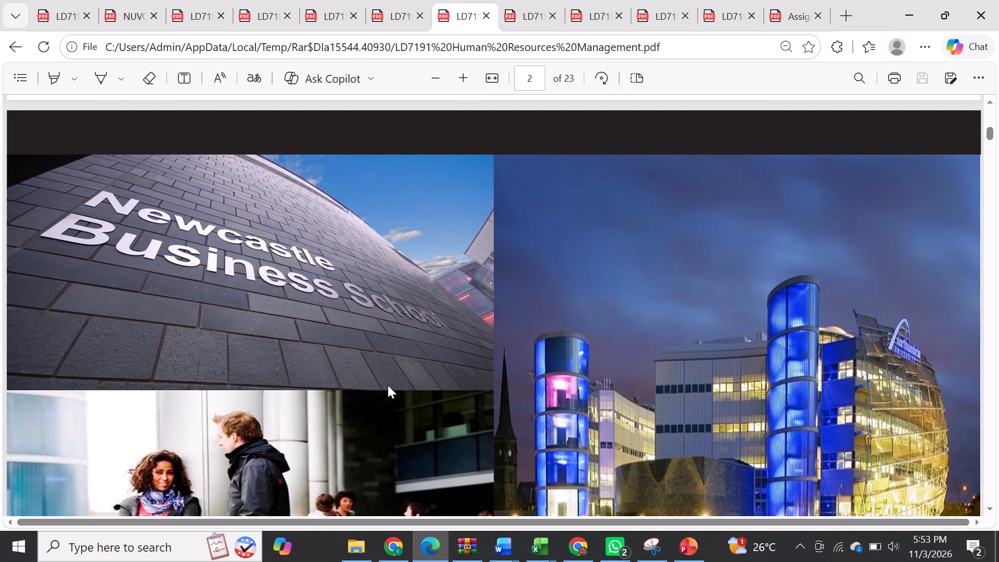
pyautogui.scroll(-2, 388, 385)
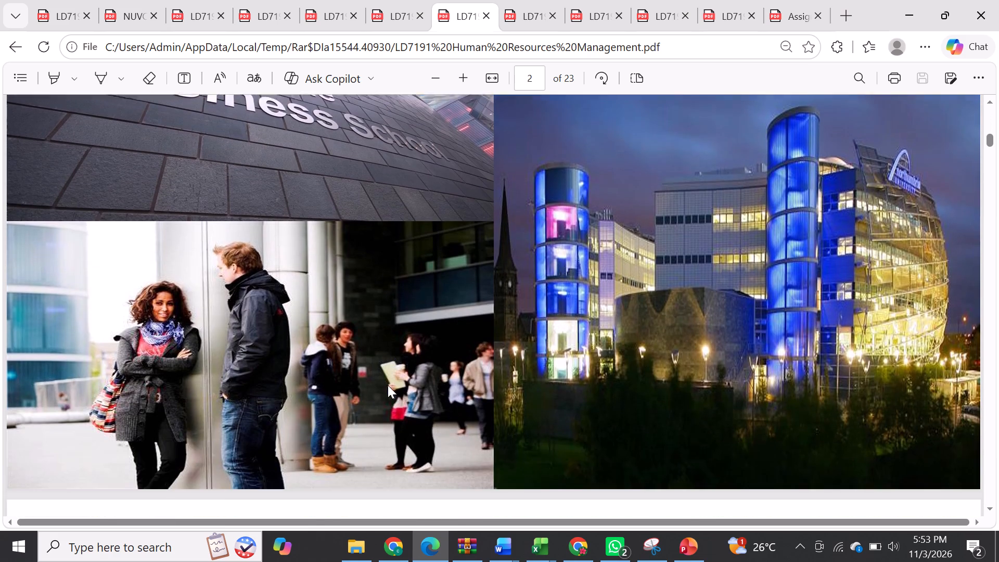
pyautogui.scroll(-4, 388, 385)
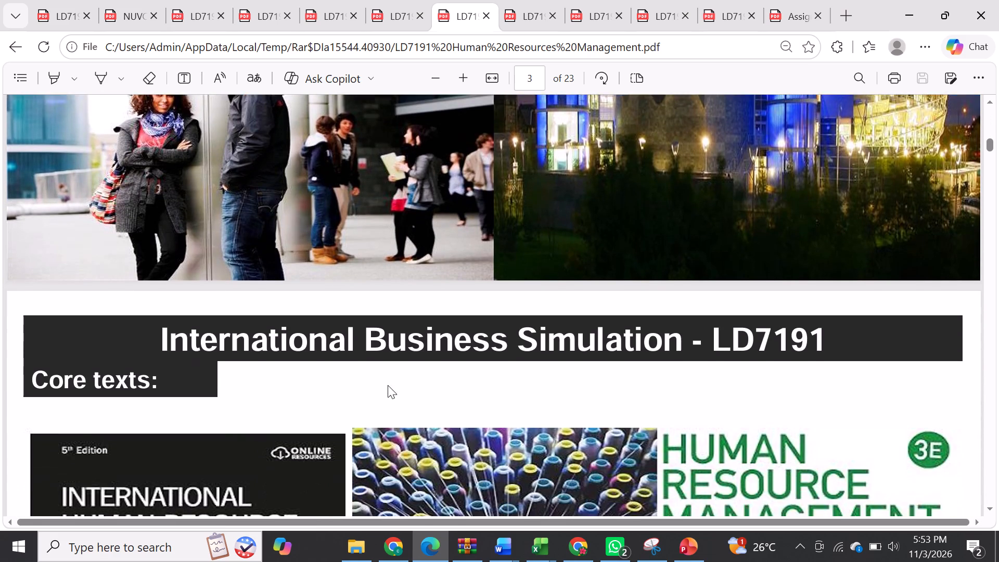
pyautogui.scroll(-7, 388, 385)
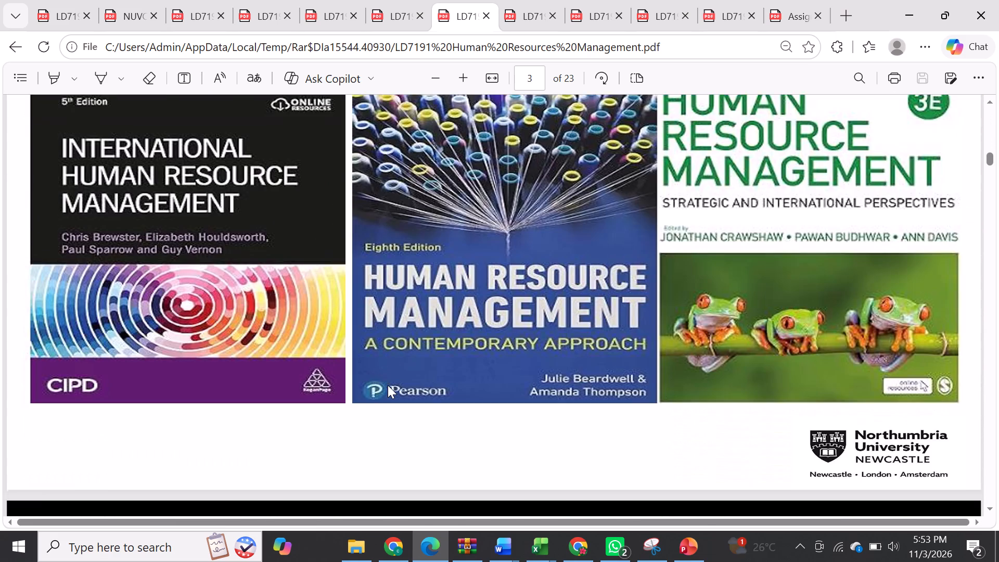
pyautogui.scroll(-6, 388, 385)
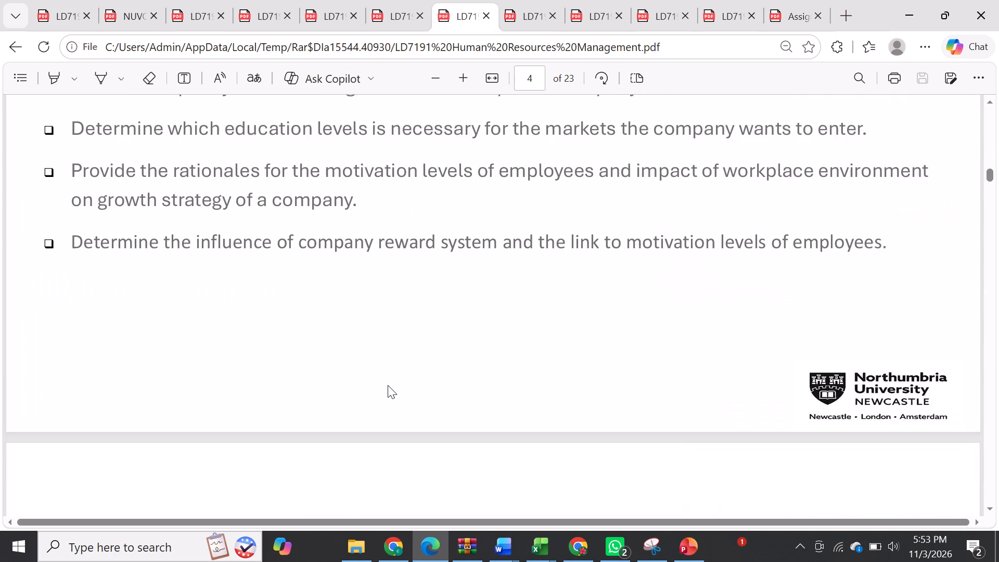
pyautogui.scroll(-4, 388, 385)
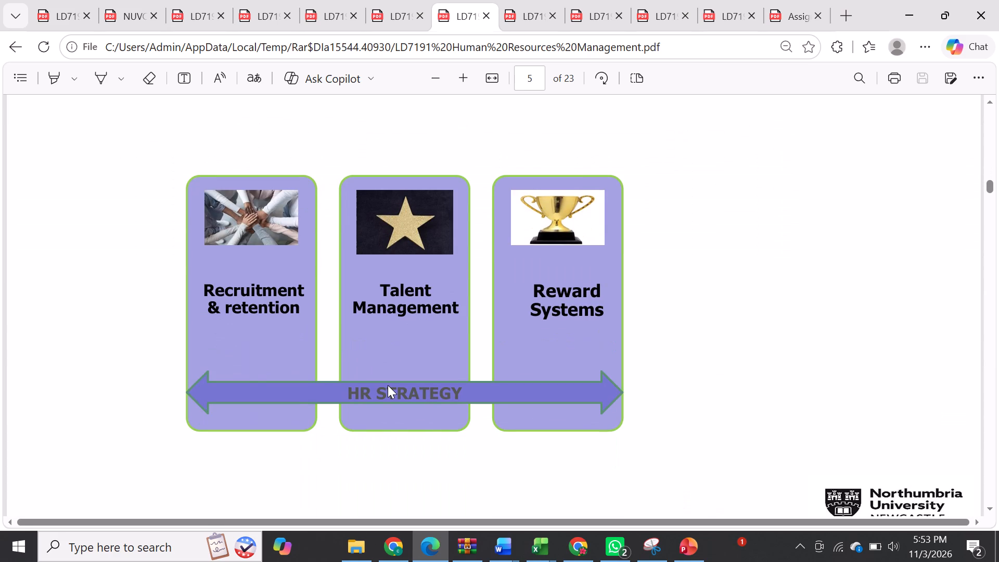
pyautogui.scroll(-1, 388, 385)
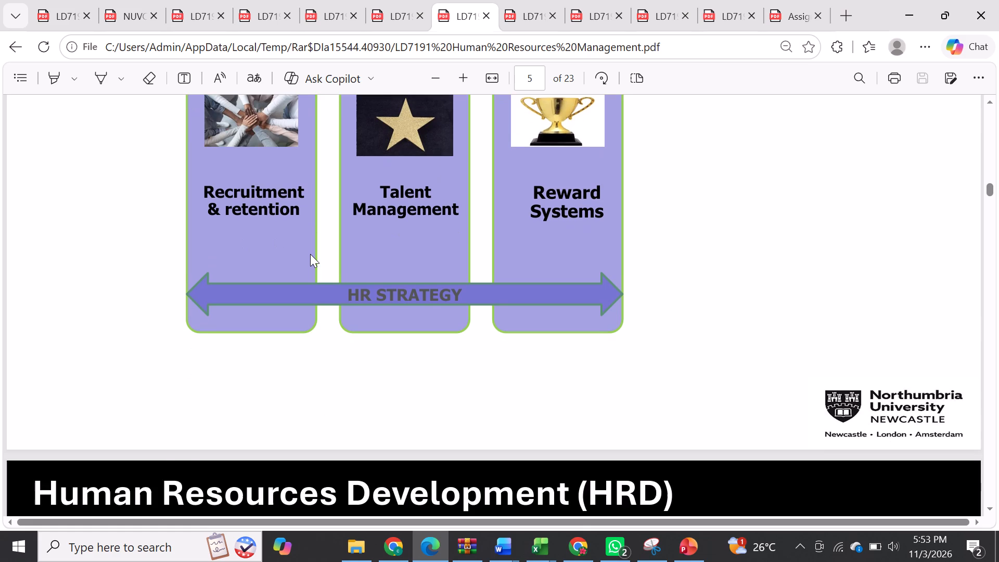
pyautogui.scroll(1, 310, 254)
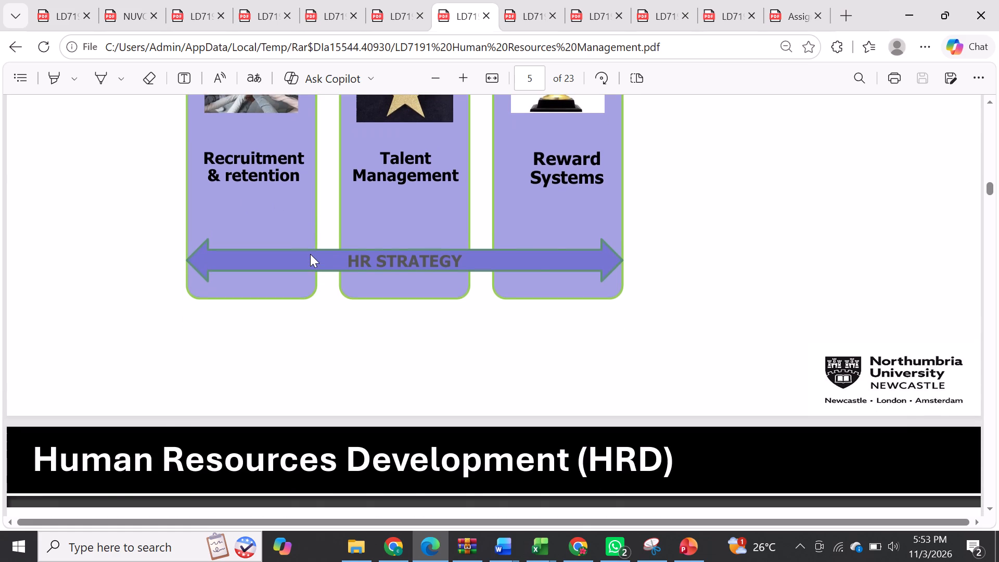
pyautogui.scroll(1, 310, 254)
# Back in the Word report, insert "Recruitment and retention" before the hiring note under Human Resource management strategy.
pyautogui.click(504, 543)
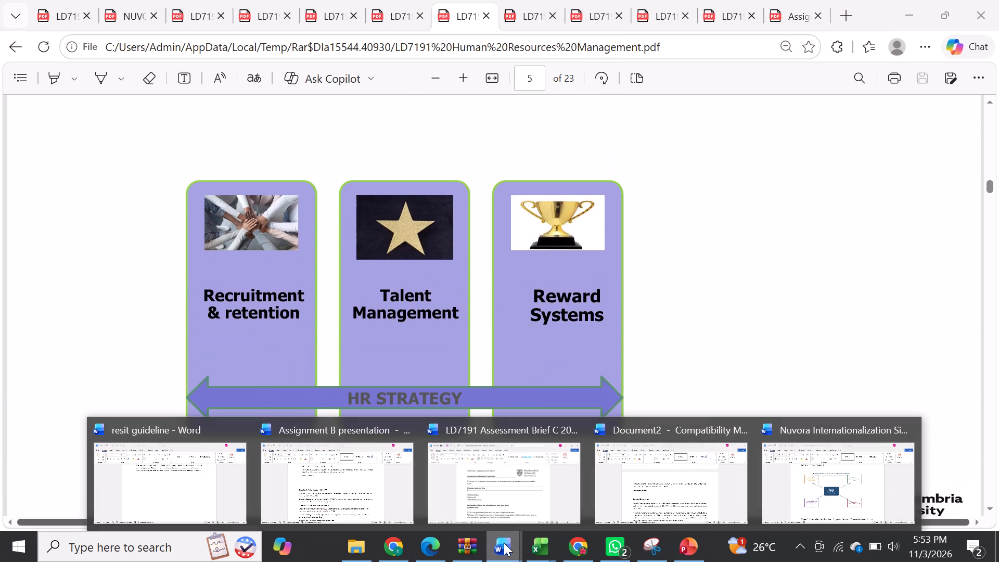
pyautogui.click(654, 468)
pyautogui.scroll(1, 273, 359)
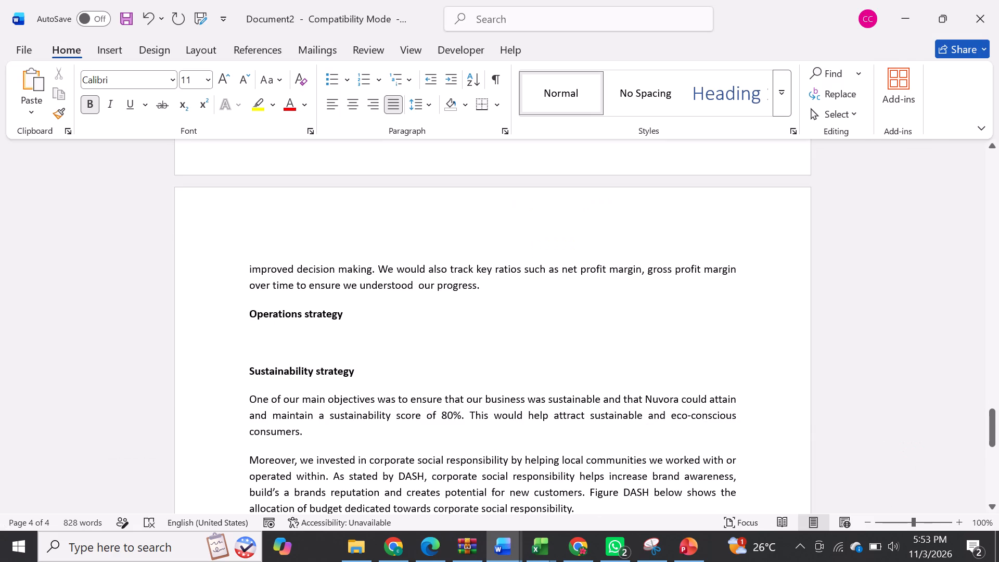
pyautogui.scroll(7, 273, 359)
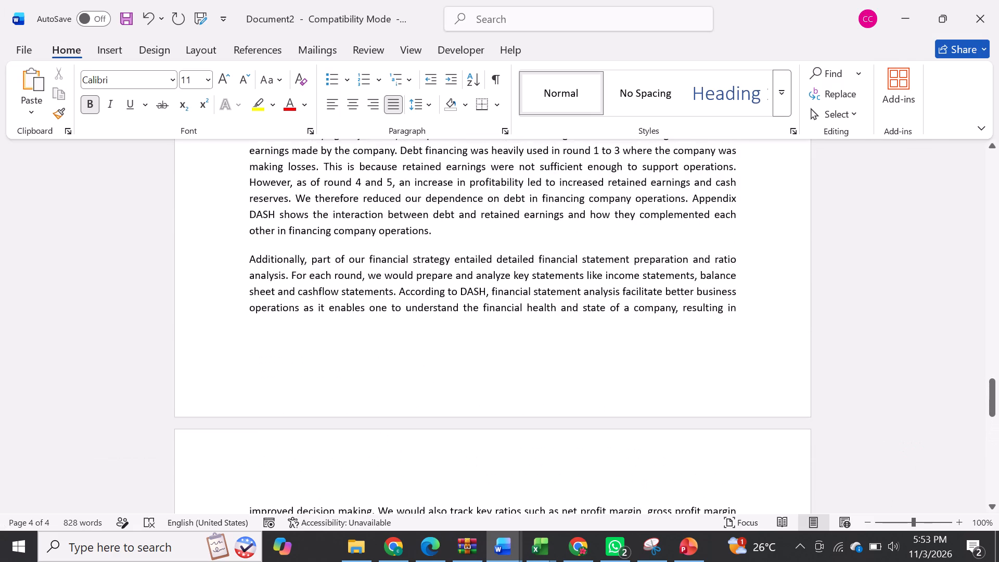
pyautogui.scroll(5, 273, 359)
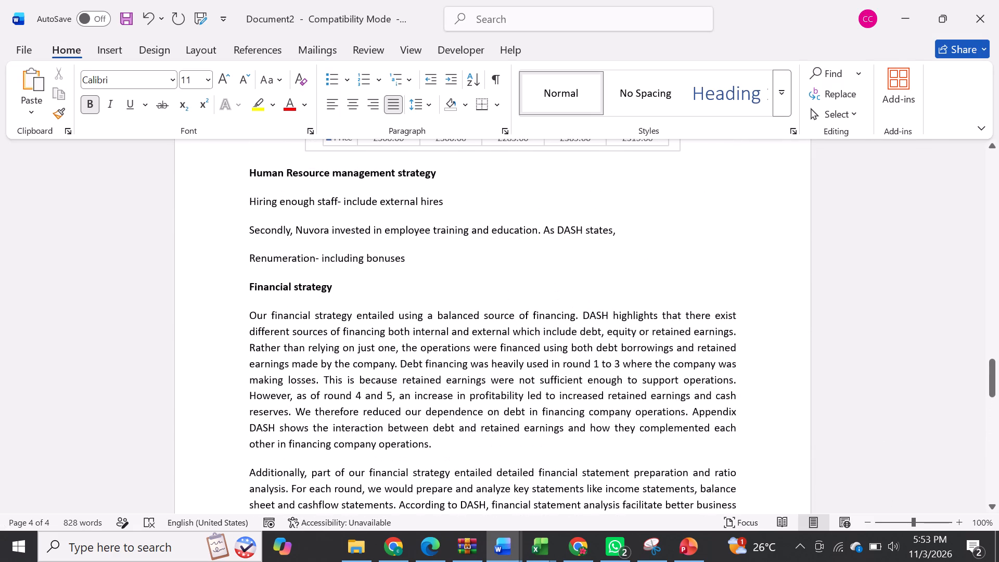
pyautogui.click(251, 234)
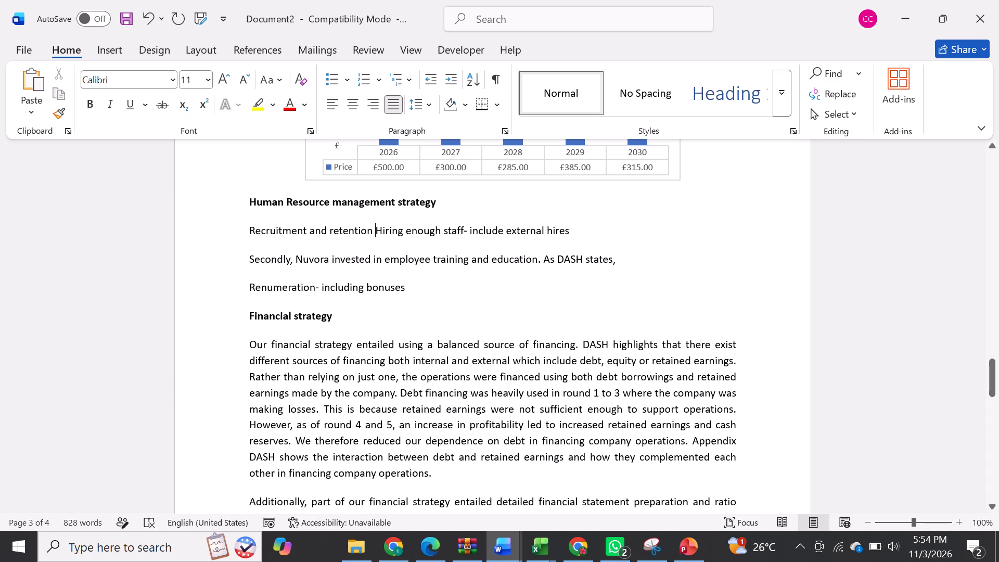
# Continue the employee training paragraph after "As DASH states," with "talent management".
pyautogui.click(618, 264)
pyautogui.write('talent management')
pyautogui.press('space')
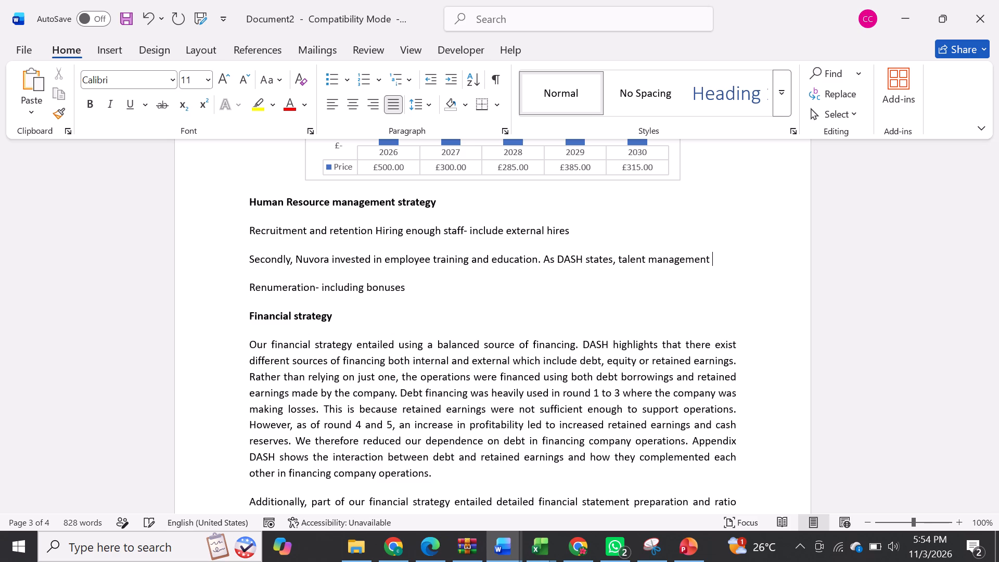
# Change the start of the bonuses note to "Rewards system-renumeration".
pyautogui.click(259, 289)
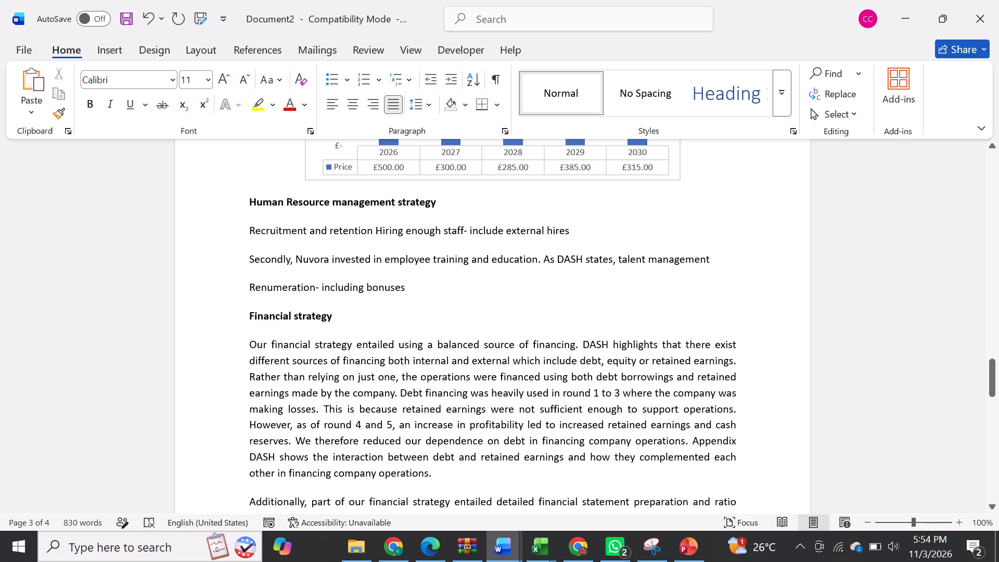
pyautogui.write('wards system-re')
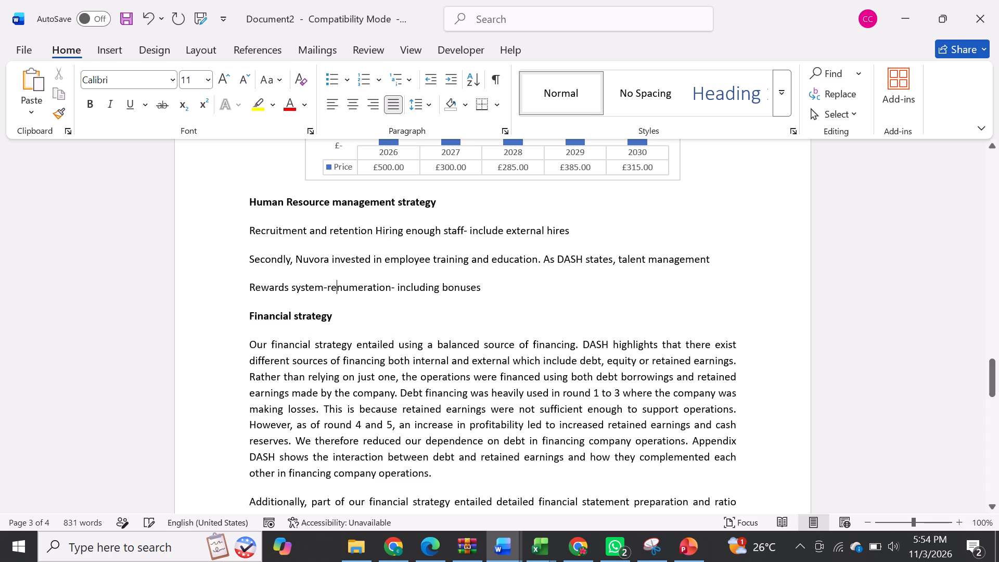
# Switch to the Human Resources Management lecture in Edge and read the Human Resources Development and Bloom's Taxonomy slides.
pyautogui.click(438, 551)
pyautogui.click(481, 448)
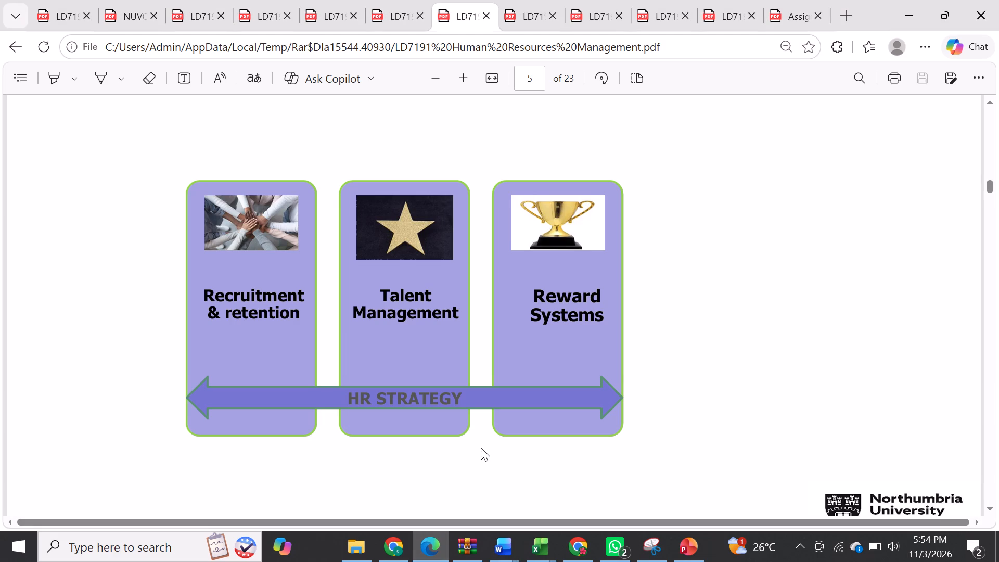
pyautogui.press('Down')
pyautogui.press('Down')
pyautogui.press('Down')
pyautogui.press('Down')
pyautogui.press('Down')
pyautogui.press('Down')
pyautogui.press('Down')
pyautogui.press('Down')
pyautogui.press('Down')
pyautogui.press('Down')
pyautogui.press('Down')
pyautogui.press('Down')
pyautogui.press('Down')
pyautogui.press('Down')
pyautogui.press('Down')
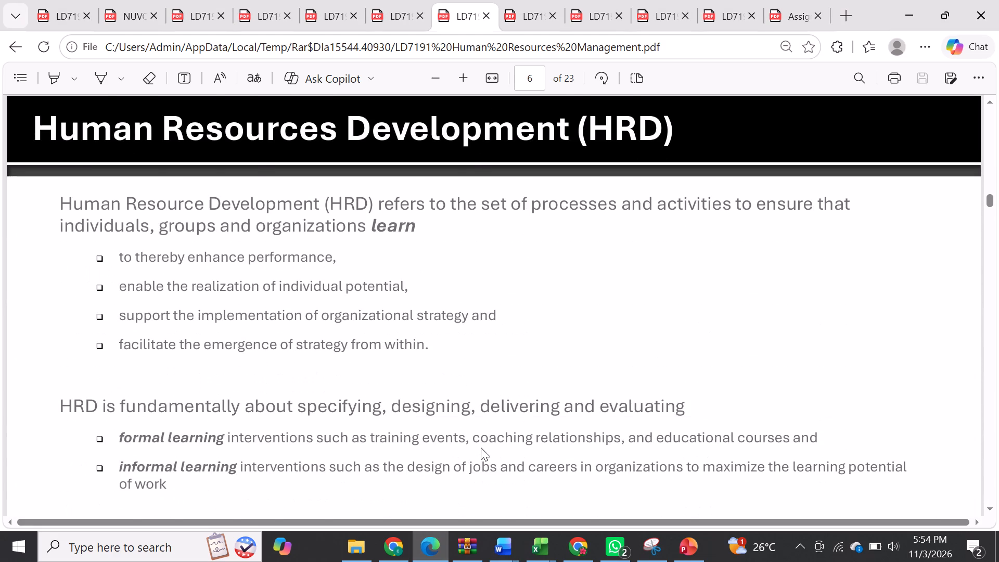
pyautogui.press('Down')
pyautogui.press('Down')
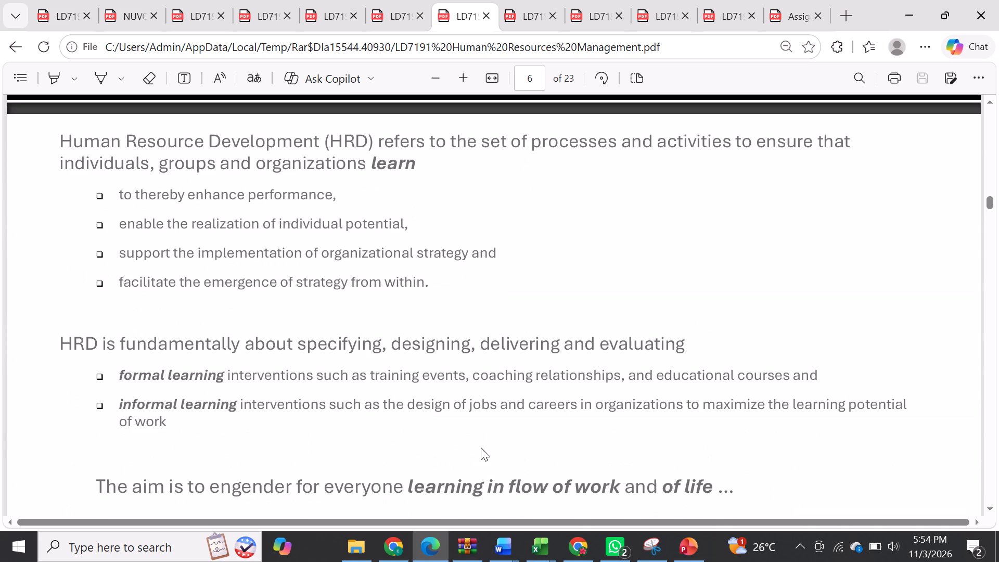
pyautogui.press('Down')
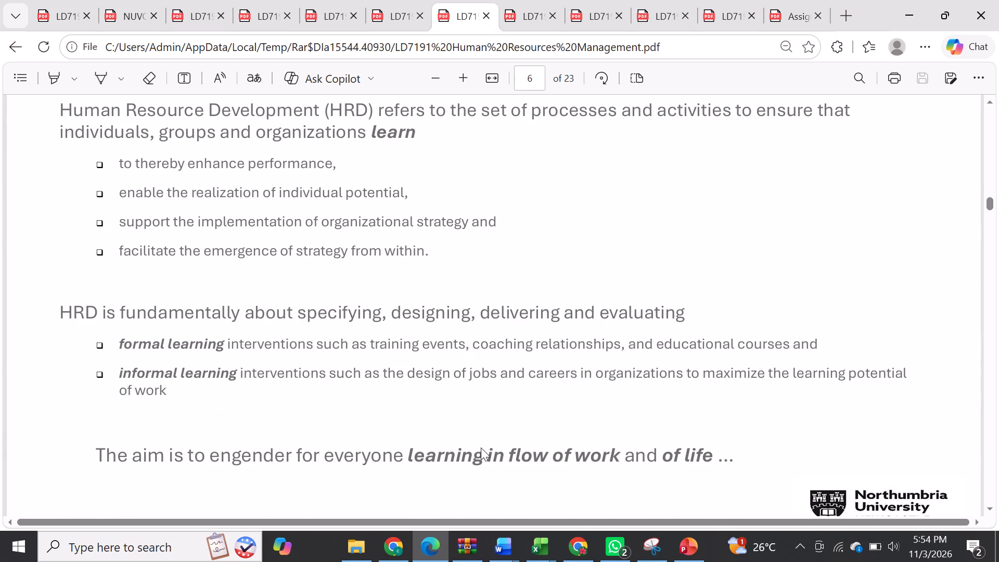
pyautogui.press('Down')
pyautogui.press('Down')
pyautogui.press('Down')
pyautogui.press('Down')
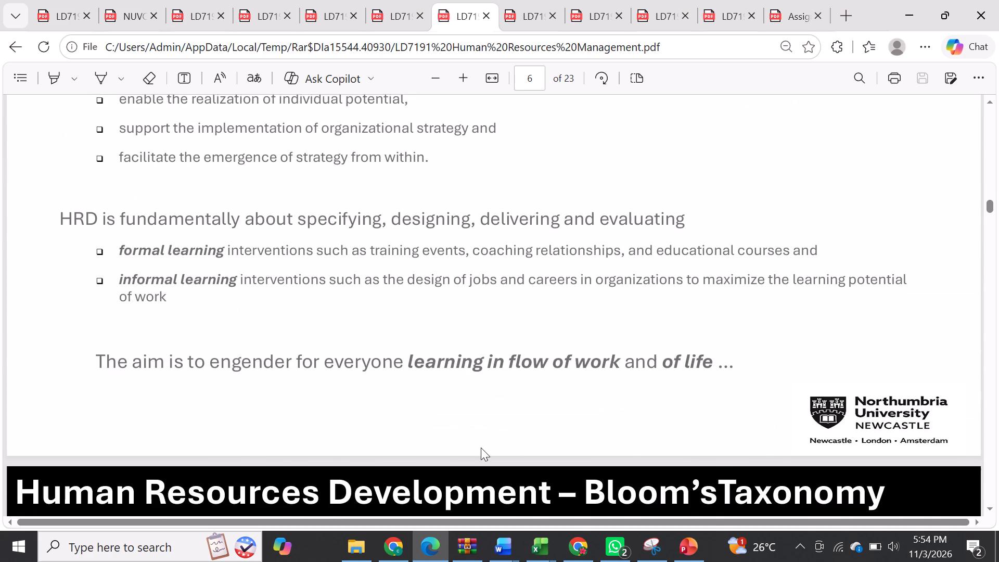
pyautogui.press('Down')
pyautogui.press('Down')
pyautogui.press('Down')
pyautogui.press('Down')
pyautogui.press('Down')
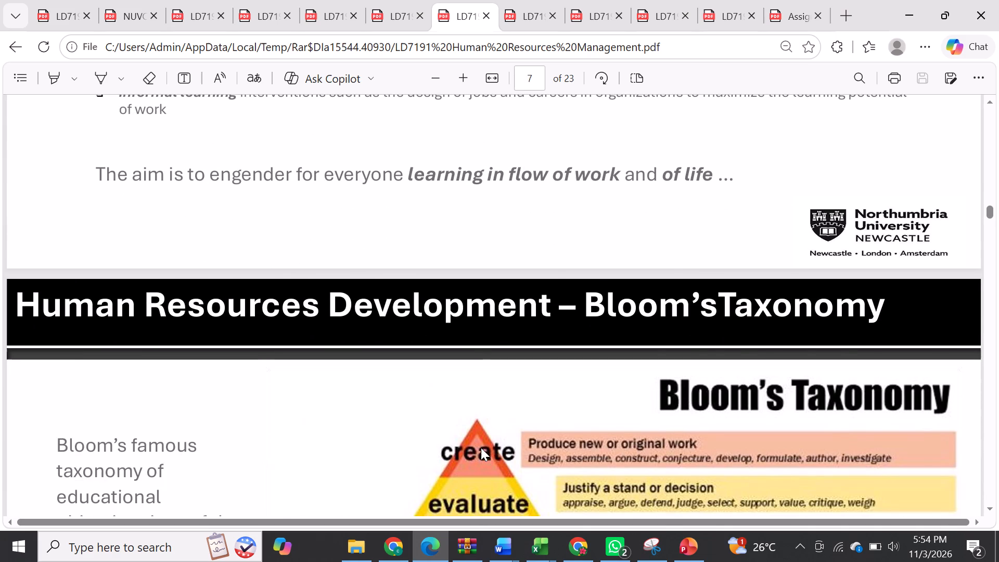
pyautogui.press('Down')
pyautogui.press('Down')
pyautogui.press('Down')
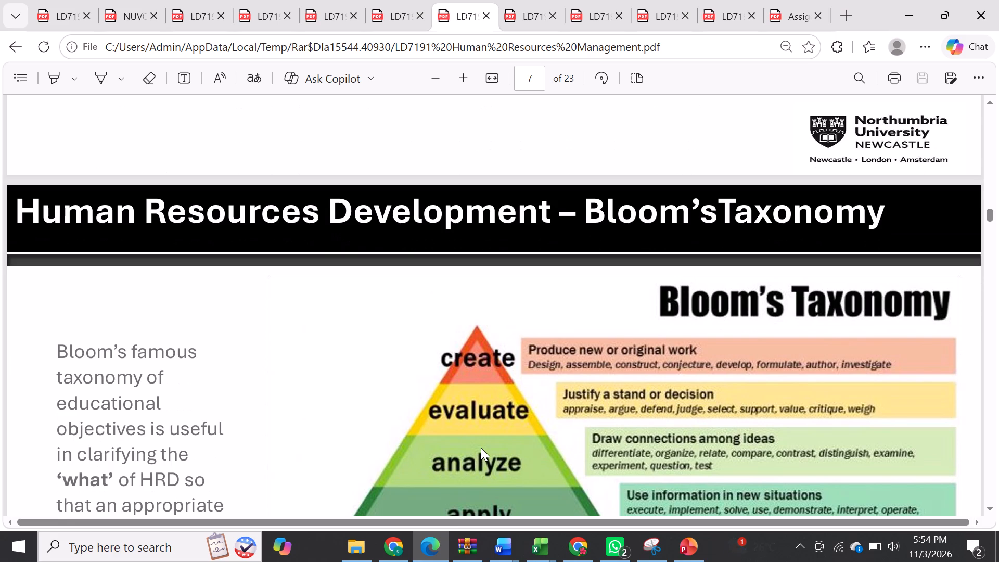
pyautogui.press('Down')
pyautogui.press('Down')
pyautogui.press('Down')
pyautogui.press('Down')
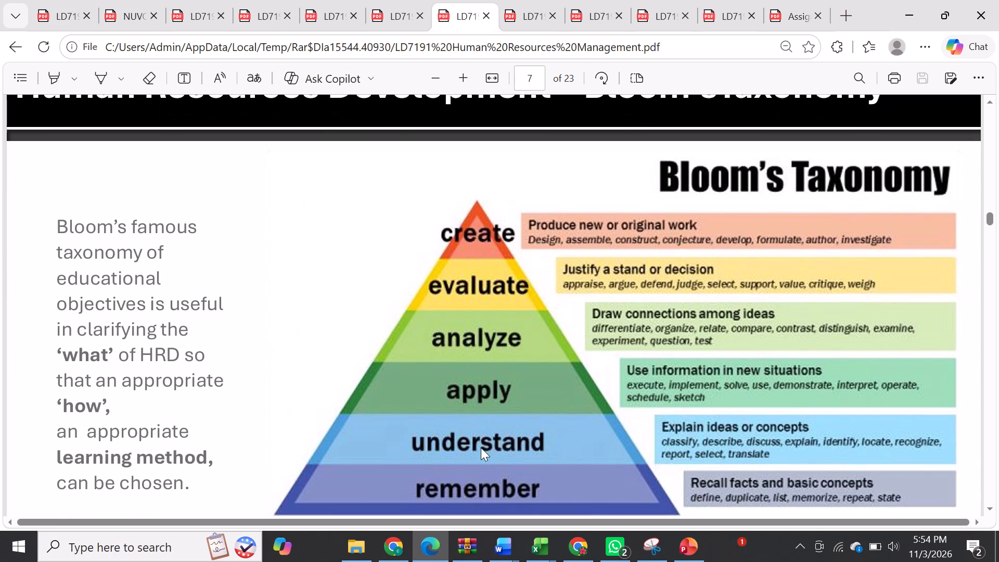
# Continue through the Human Resources Management lecture and read the Talent management slide with its list of benefits.
pyautogui.press('Down')
pyautogui.press('Down')
pyautogui.press('Down')
pyautogui.press('Down')
pyautogui.press('Down')
pyautogui.press('Down')
pyautogui.press('Down')
pyautogui.press('Down')
pyautogui.press('Down')
pyautogui.press('Down')
pyautogui.press('Down')
pyautogui.press('Down')
pyautogui.press('Down')
pyautogui.press('Down')
pyautogui.press('Down')
pyautogui.press('Down')
pyautogui.press('Down')
pyautogui.press('Down')
pyautogui.press('Down')
pyautogui.press('Down')
pyautogui.press('Down')
pyautogui.press('Down')
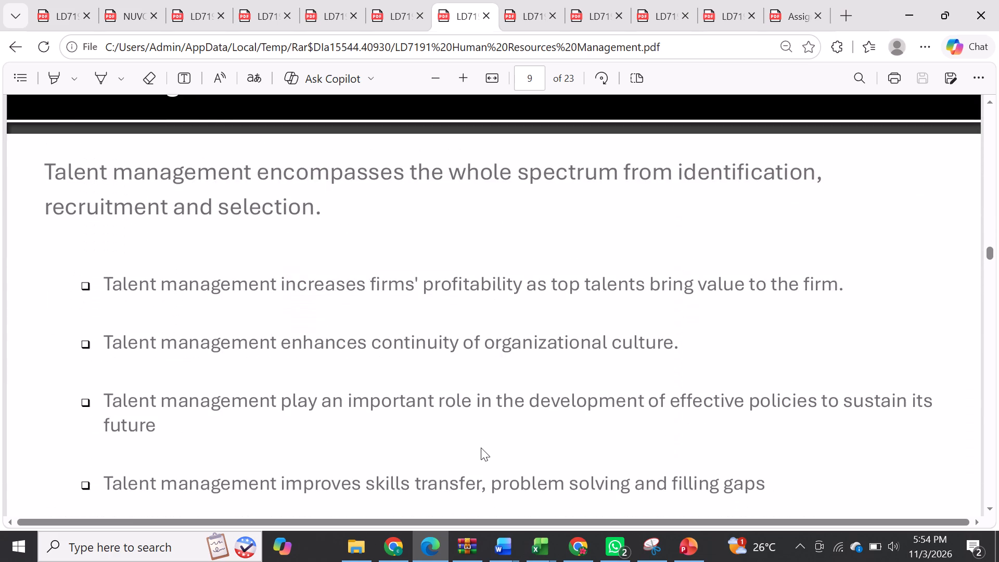
pyautogui.press('Up')
pyautogui.press('Up')
pyautogui.press('Up')
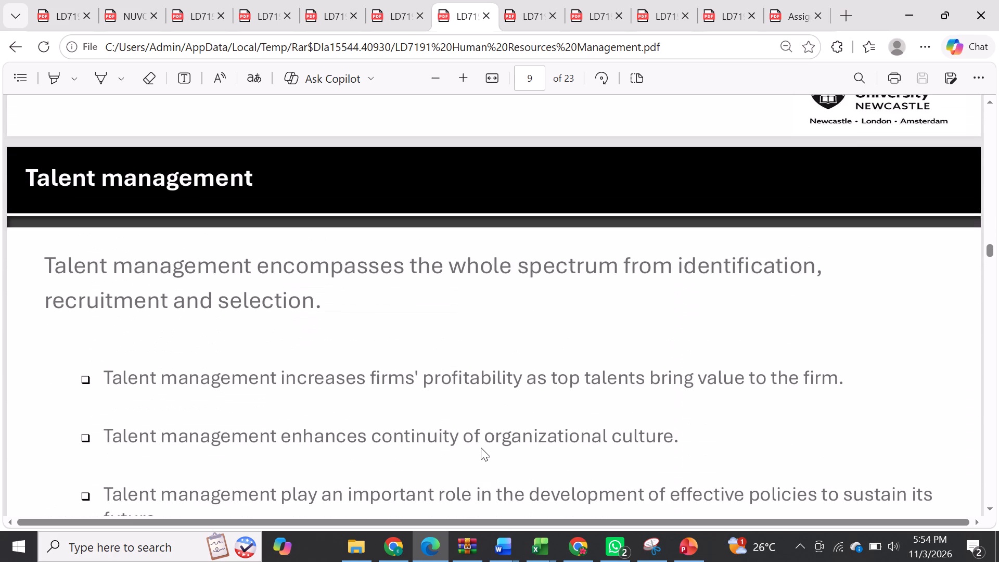
pyautogui.press('Down')
pyautogui.press('Down')
pyautogui.press('Down')
pyautogui.press('Down')
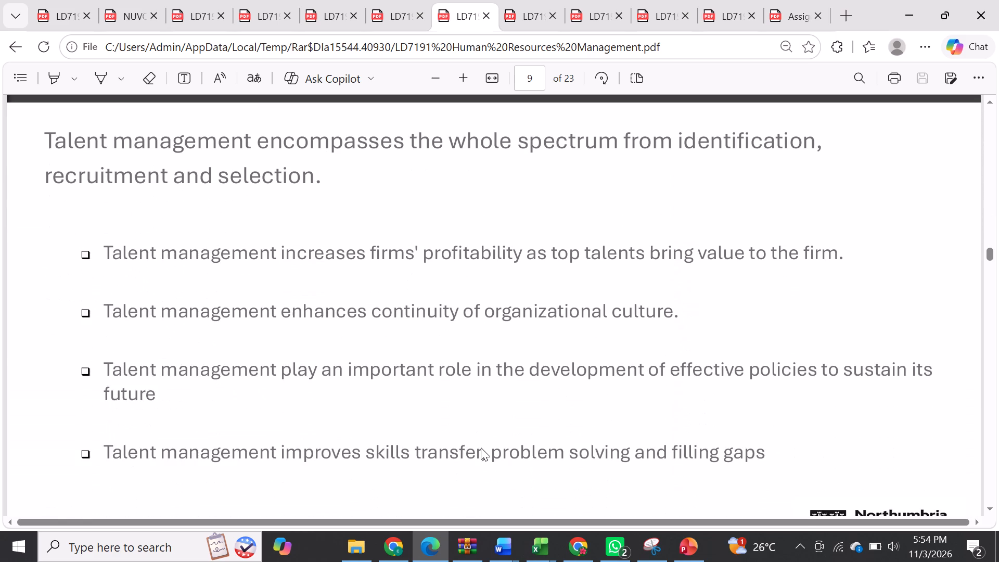
pyautogui.press('Down')
pyautogui.press('Down')
pyautogui.press('Down')
pyautogui.press('Down')
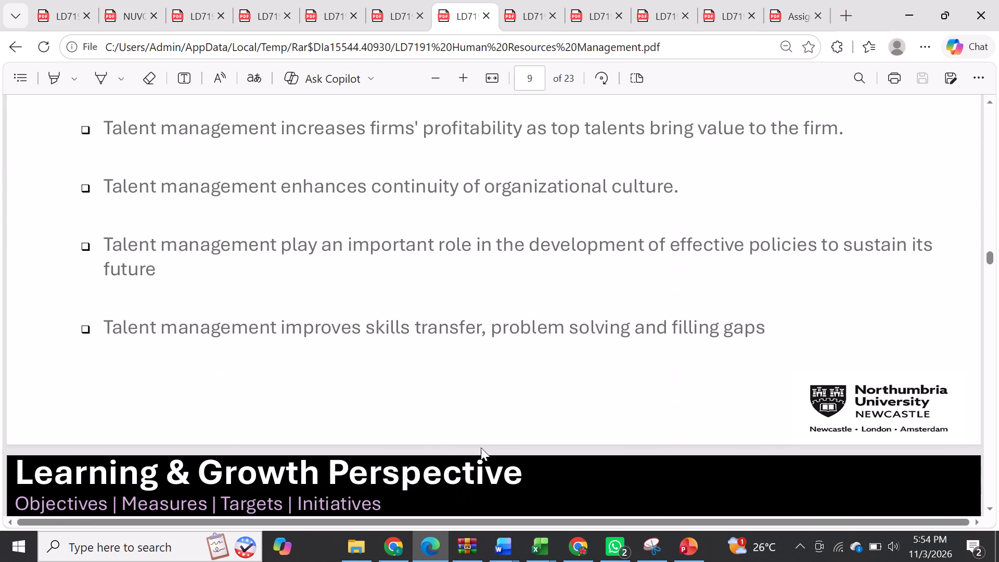
pyautogui.press('Down')
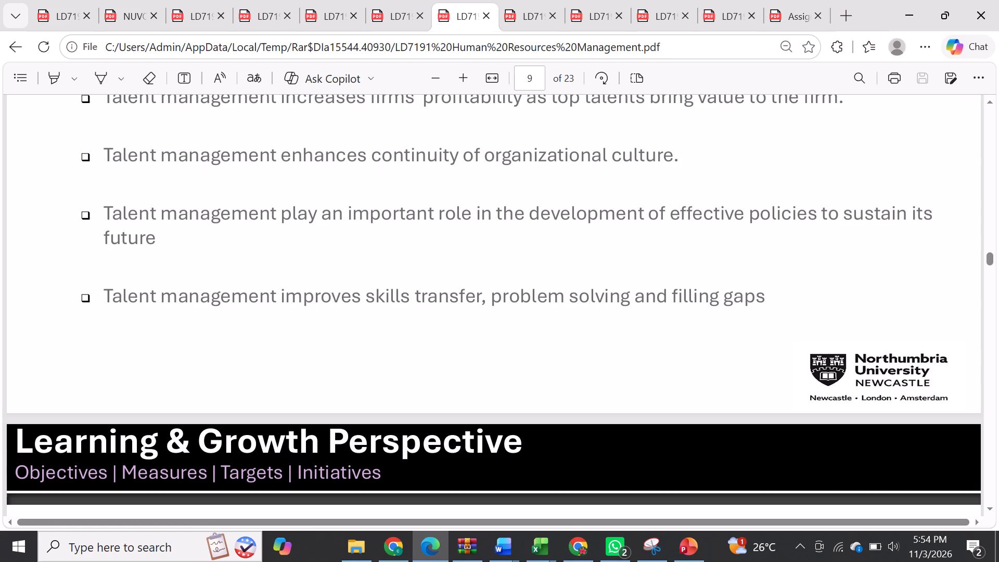
# Copy the line "Talent management improves skills transfer, problem solving and filling gaps" from the Talent management slide.
pyautogui.moveTo(108, 295); pyautogui.dragTo(608, 309)
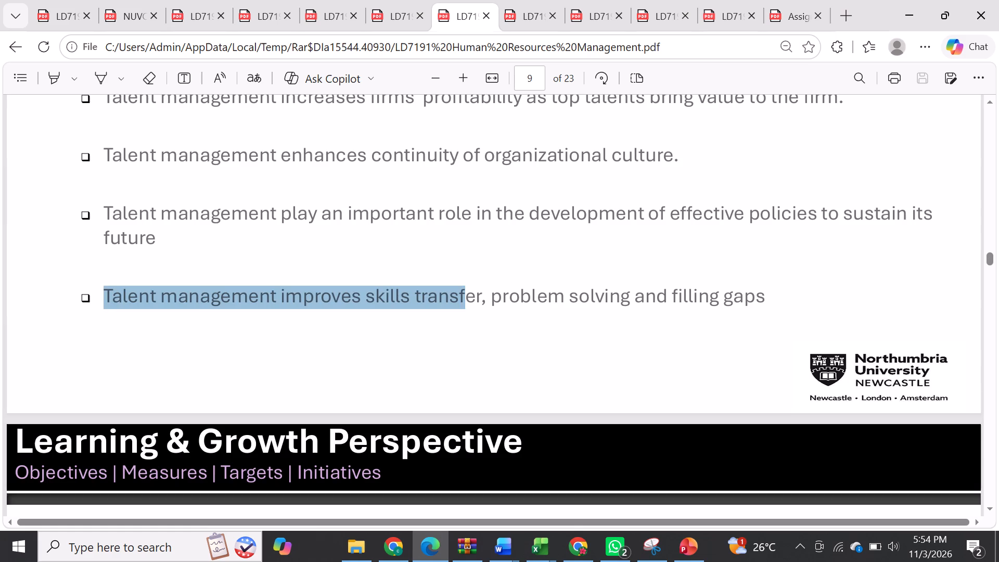
pyautogui.moveTo(608, 309); pyautogui.dragTo(524, 318)
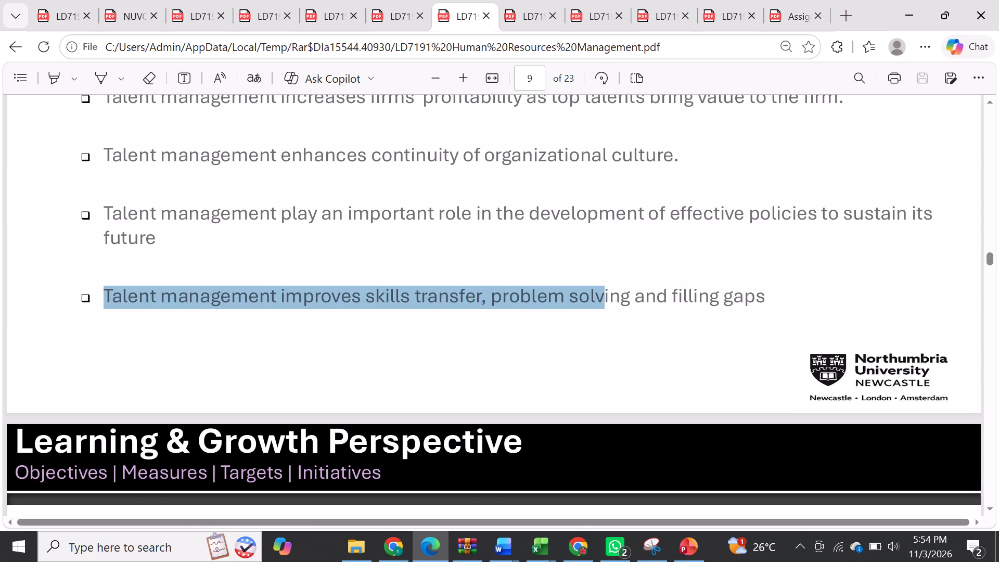
pyautogui.moveTo(524, 318); pyautogui.dragTo(759, 305)
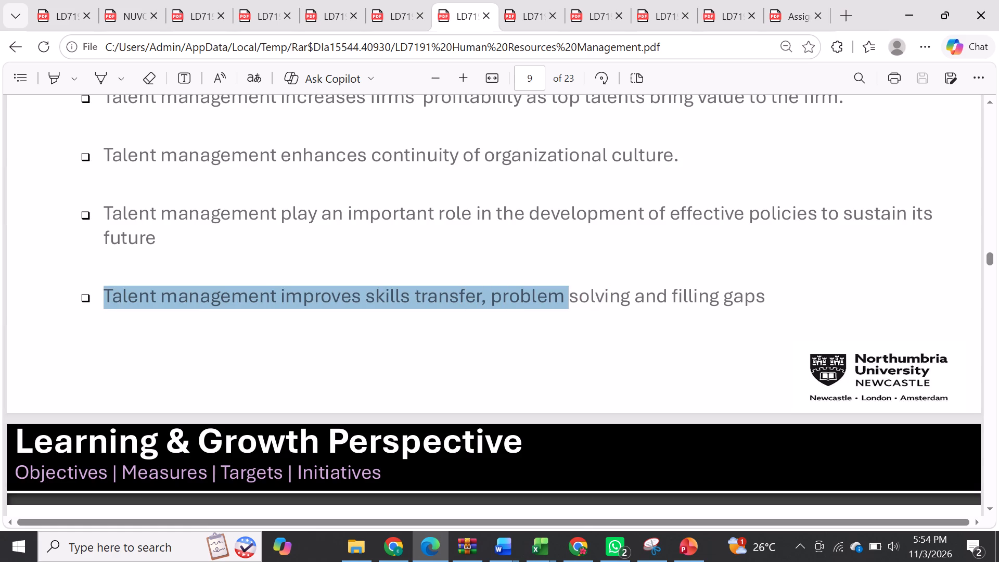
pyautogui.moveTo(759, 305); pyautogui.dragTo(766, 296)
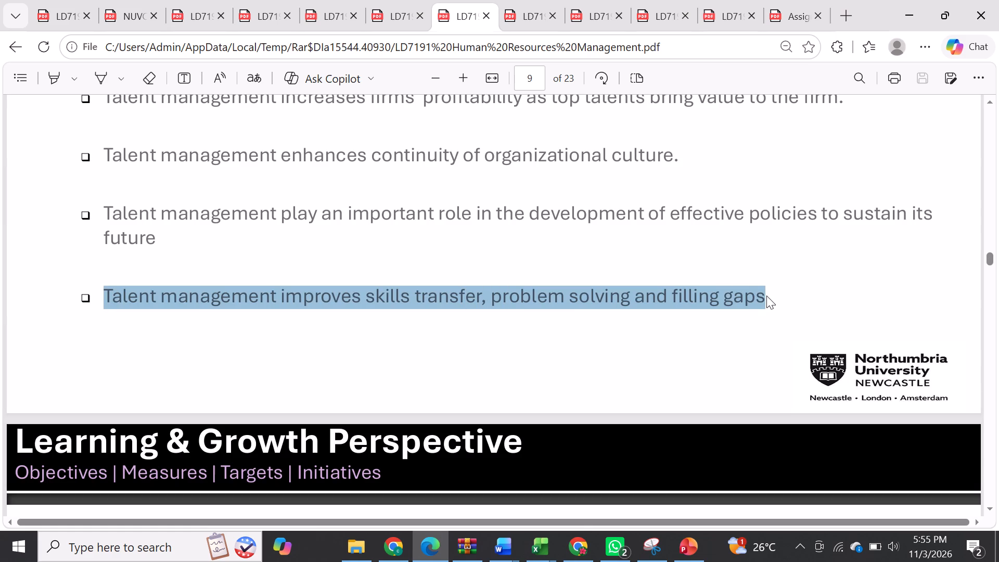
pyautogui.hotkey('ctrl', 'c')
# Read the Learning & Growth Perspective slide on objectives, measures, targets and initiatives, including the firm capabilities it lists.
pyautogui.press('Down')
pyautogui.press('Down')
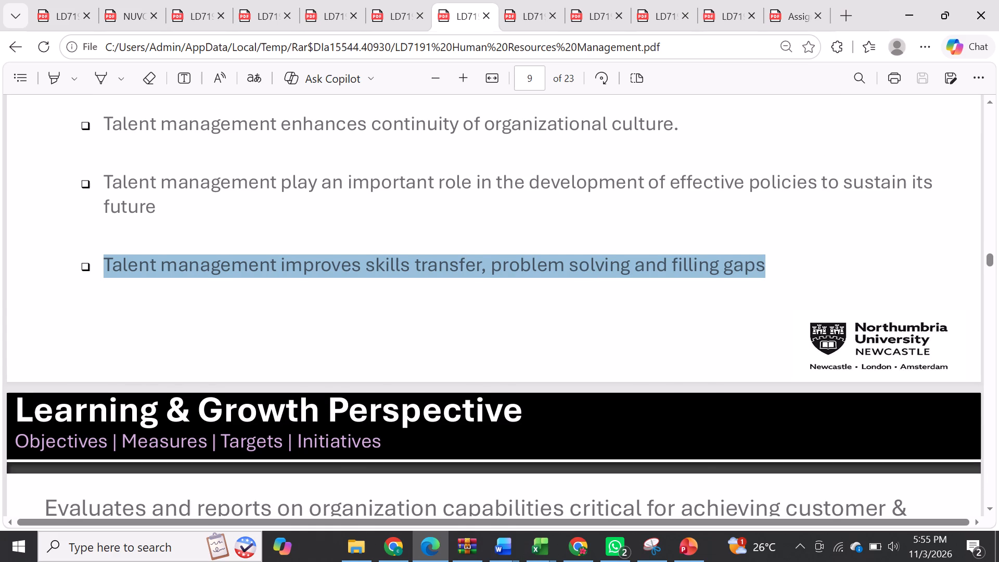
pyautogui.press('Down')
pyautogui.press('Down')
pyautogui.press('Down')
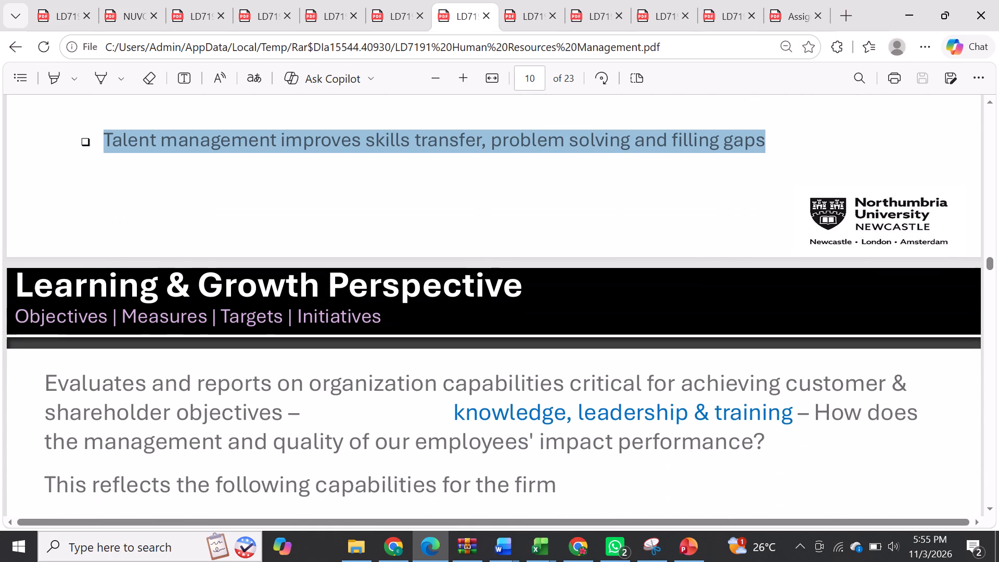
pyautogui.press('Down')
pyautogui.press('Down')
pyautogui.press('Down')
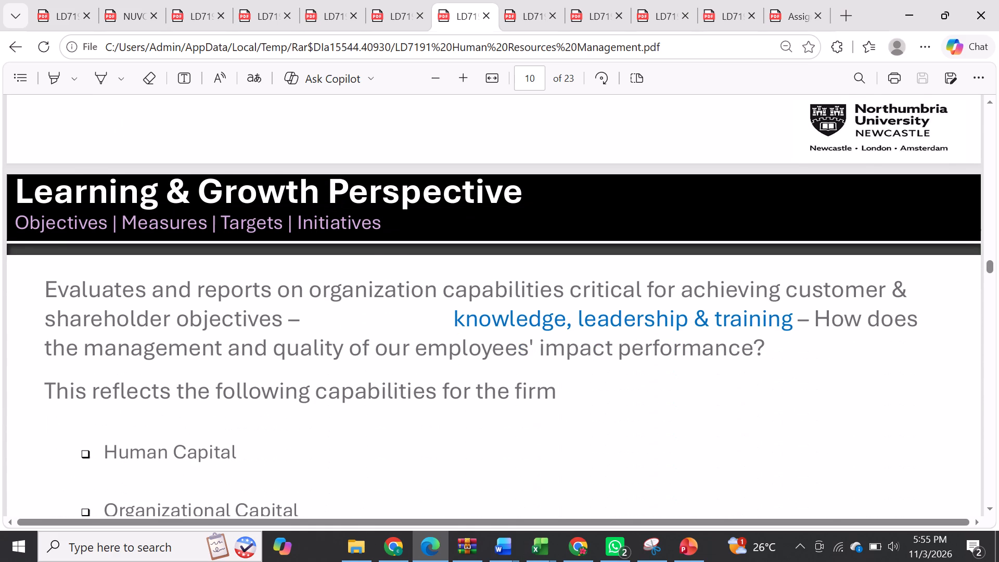
pyautogui.press('Down')
pyautogui.press('Down')
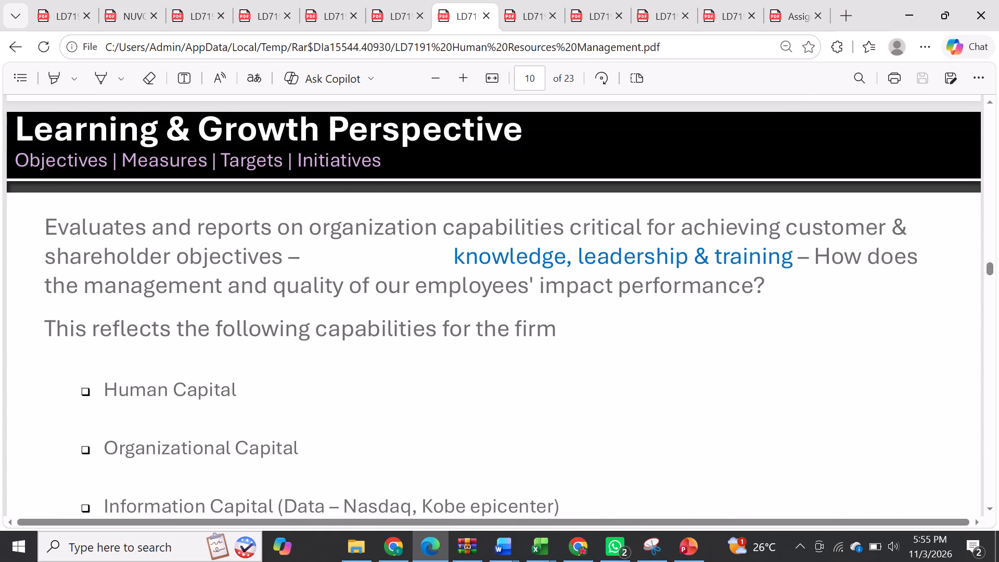
pyautogui.press('Down')
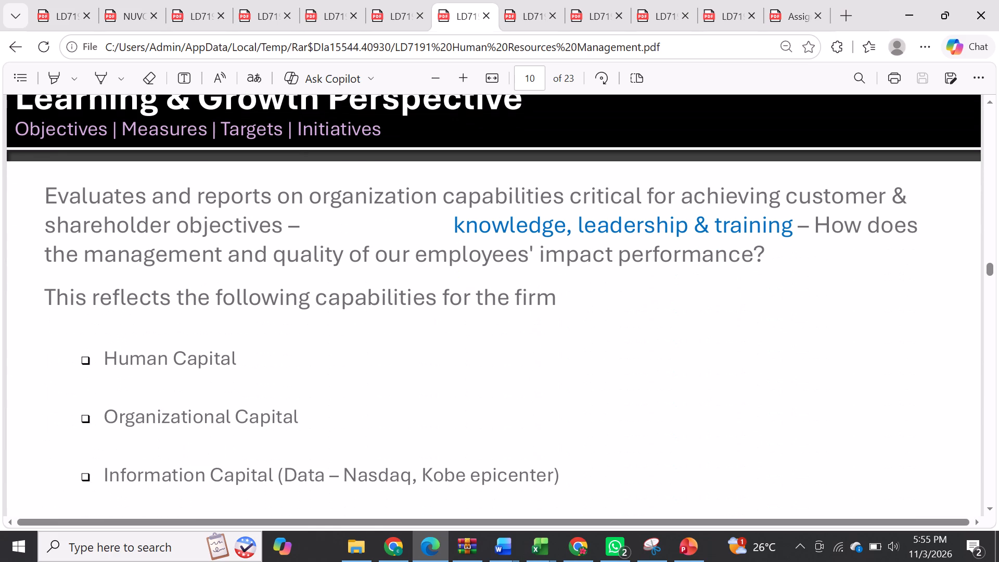
pyautogui.press('Down')
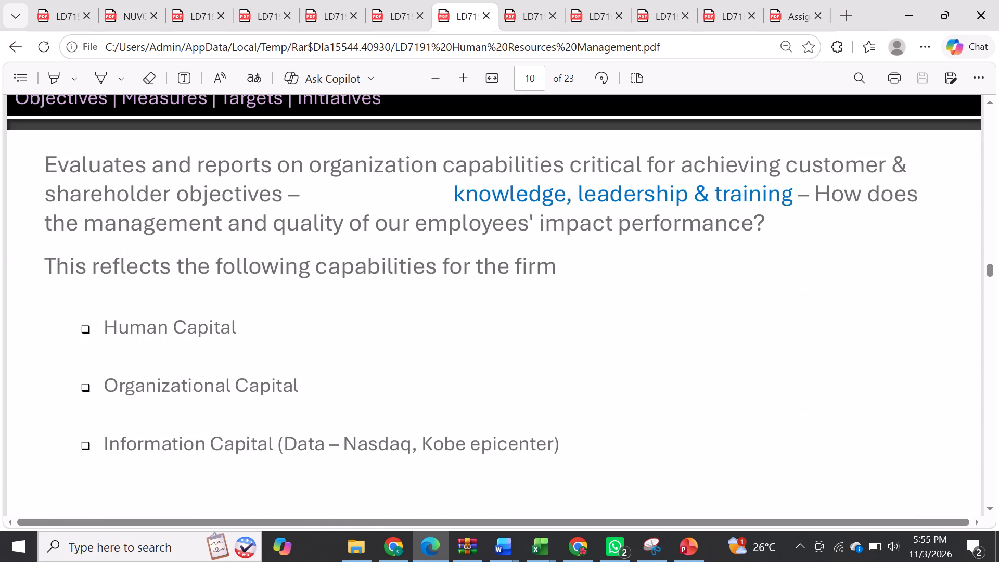
pyautogui.press('Up')
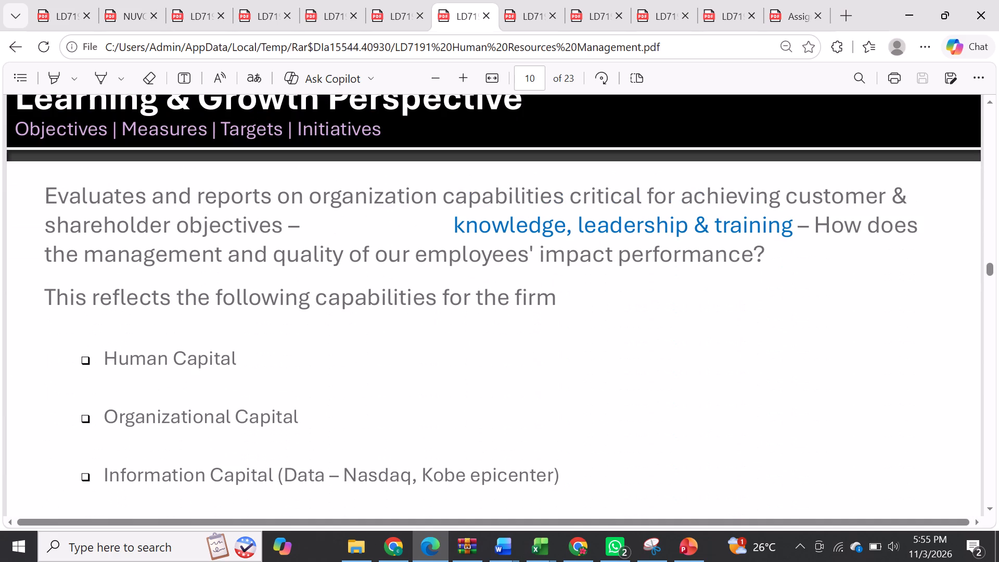
pyautogui.press('Up')
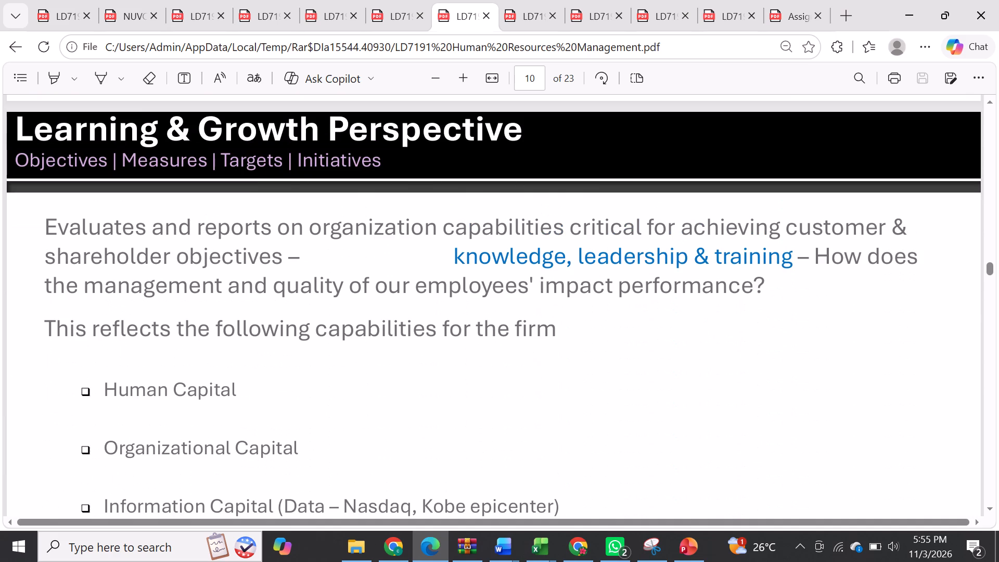
pyautogui.press('Down')
pyautogui.press('Down')
pyautogui.press('Down')
pyautogui.press('Down')
pyautogui.press('Down')
pyautogui.press('Down')
pyautogui.press('Down')
pyautogui.press('Down')
pyautogui.press('Down')
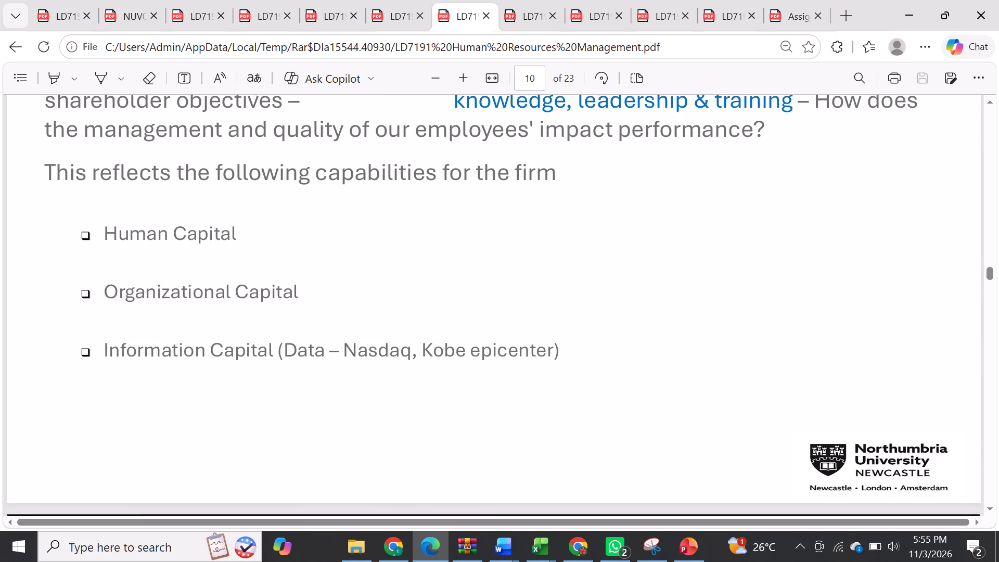
# Examine the strategic objectives in Learning & Growth diagram covering human, organisation and information capital.
pyautogui.press('Down')
pyautogui.press('Down')
pyautogui.press('Down')
pyautogui.press('Down')
pyautogui.press('Down')
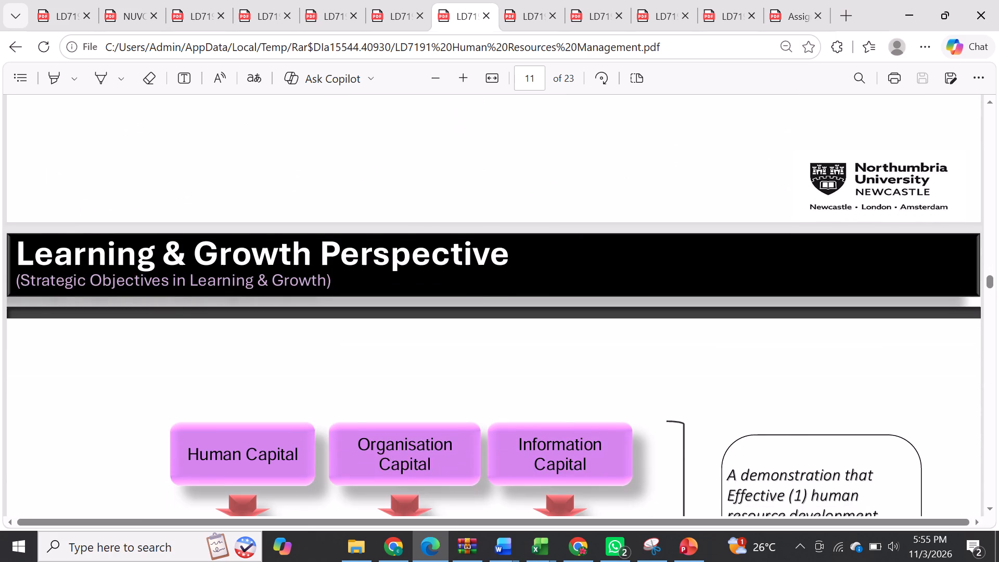
pyautogui.press('Down')
pyautogui.press('Down')
pyautogui.press('Down')
pyautogui.press('Down')
pyautogui.press('Down')
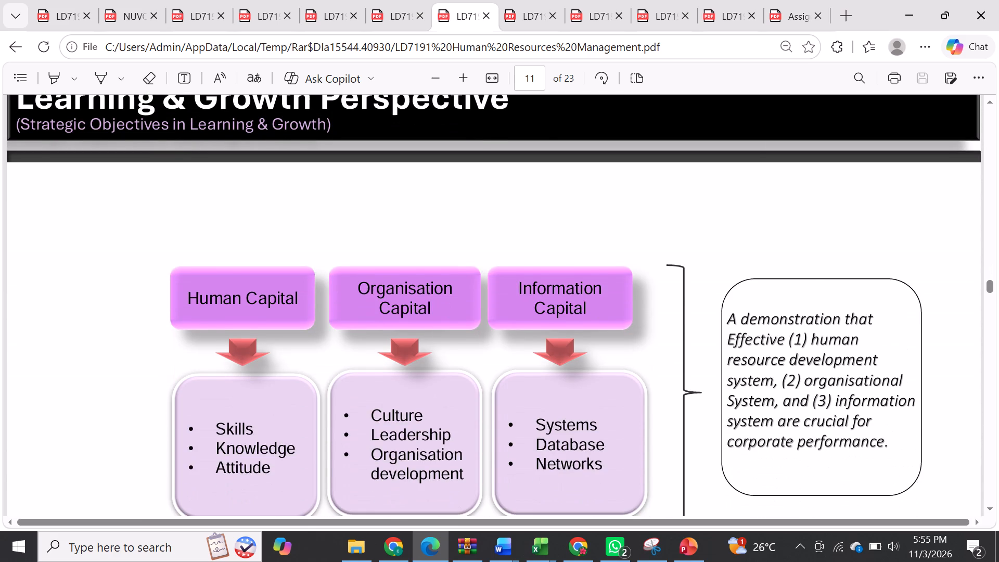
pyautogui.press('Down')
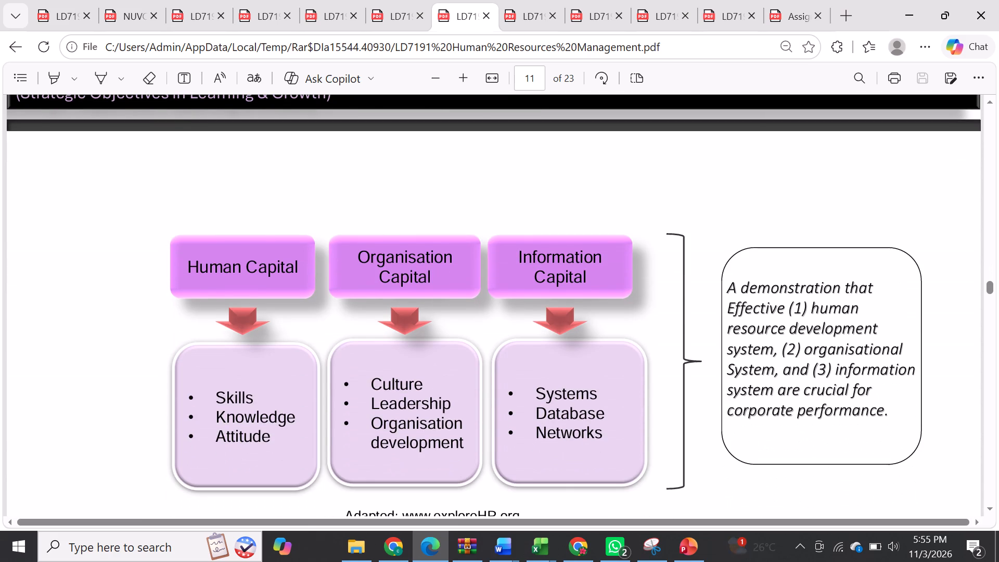
pyautogui.press('Down')
pyautogui.press('Down')
pyautogui.press('Down')
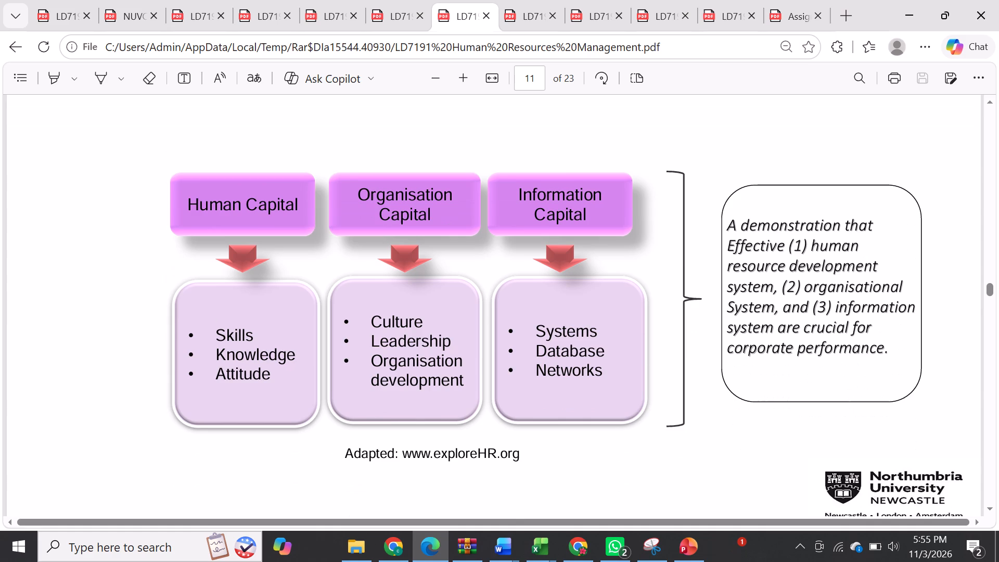
# Read the slide on developing a recruitment policy for a growing smartphone company and Hofstede's cultural dimensions.
pyautogui.press('Down')
pyautogui.press('Down')
pyautogui.press('Down')
pyautogui.press('Down')
pyautogui.press('Down')
pyautogui.press('Down')
pyautogui.press('Down')
pyautogui.press('Down')
pyautogui.press('Down')
pyautogui.press('Down')
pyautogui.press('Down')
pyautogui.press('Down')
pyautogui.press('Down')
pyautogui.press('Down')
pyautogui.press('Down')
pyautogui.press('Down')
pyautogui.press('Down')
pyautogui.press('Down')
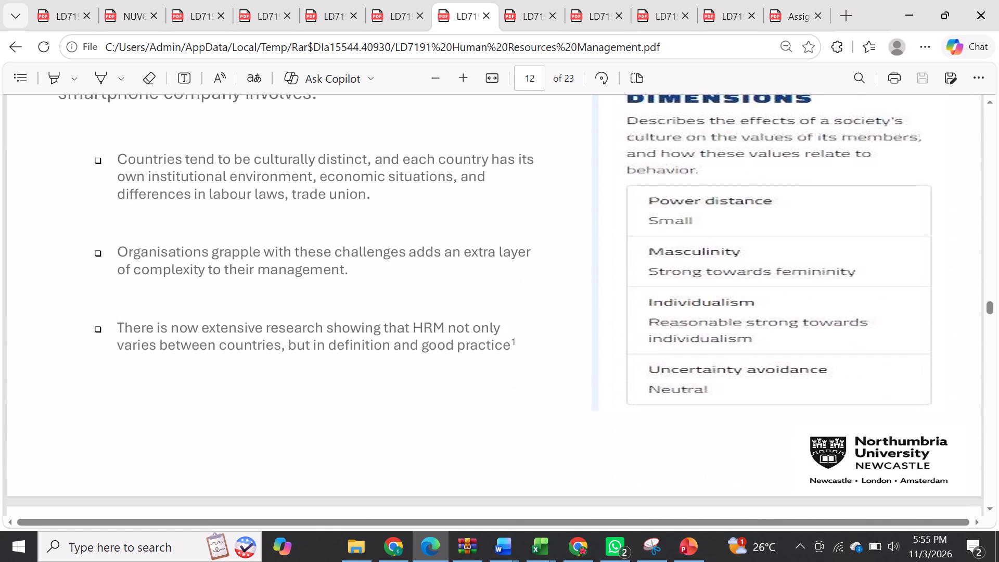
pyautogui.press('Up')
pyautogui.press('Up')
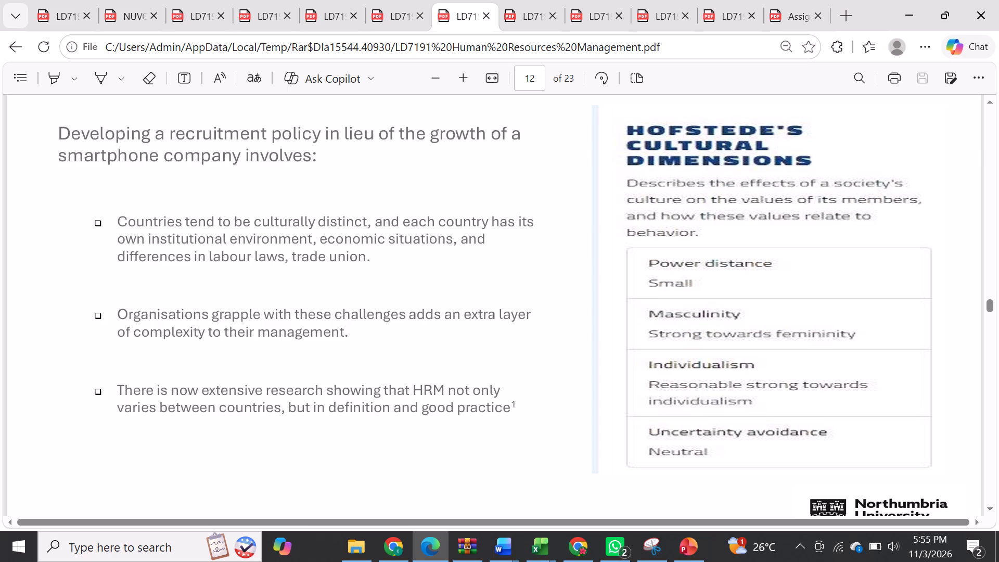
pyautogui.press('Down')
pyautogui.press('Down')
pyautogui.press('Down')
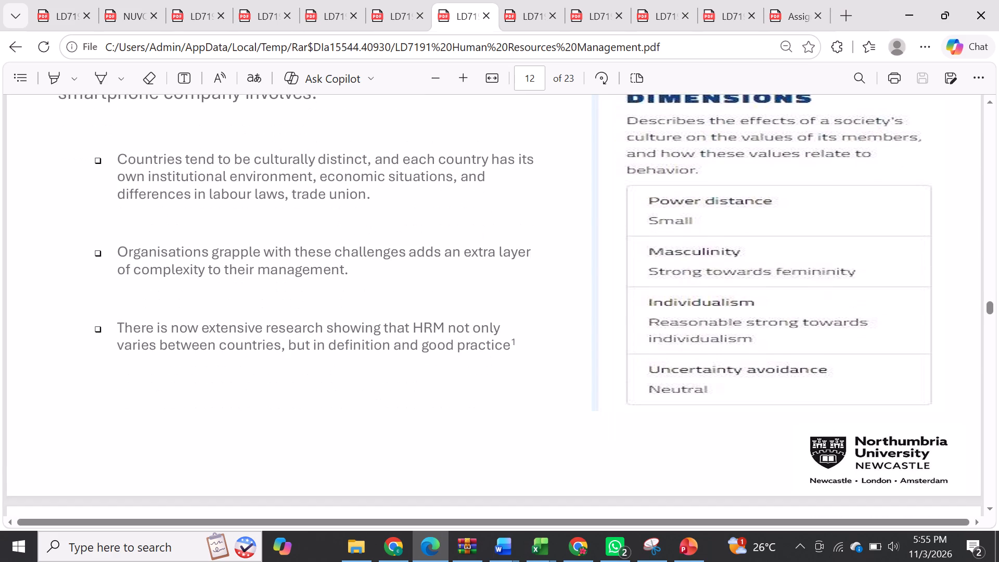
# Read the Recruitment slide describing the global recruitment program and the onboarding program.
pyautogui.press('Down')
pyautogui.press('Down')
pyautogui.press('Down')
pyautogui.press('Down')
pyautogui.press('Down')
pyautogui.press('Down')
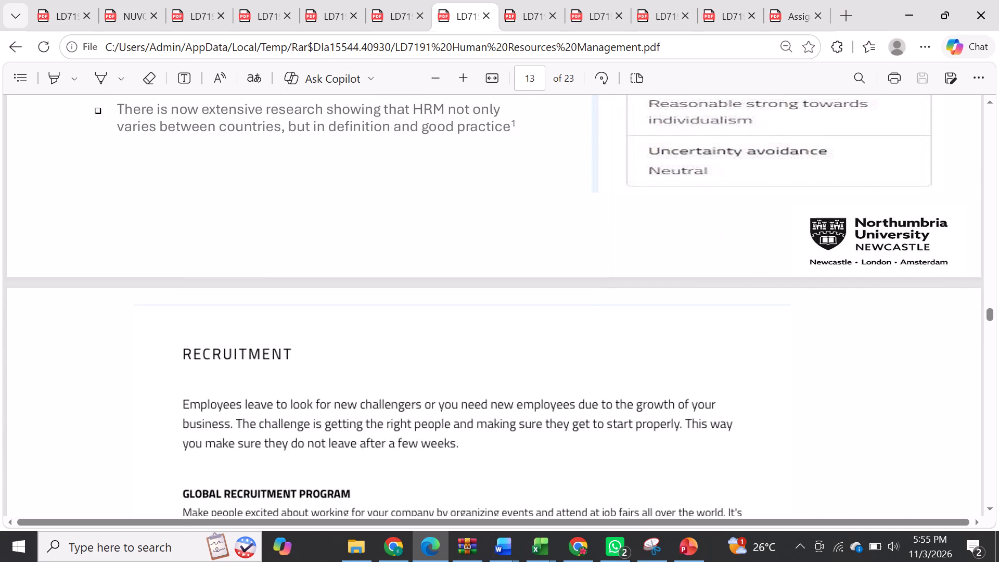
pyautogui.press('Down')
pyautogui.press('Down')
pyautogui.press('Down')
pyautogui.press('Down')
pyautogui.press('Down')
pyautogui.press('Down')
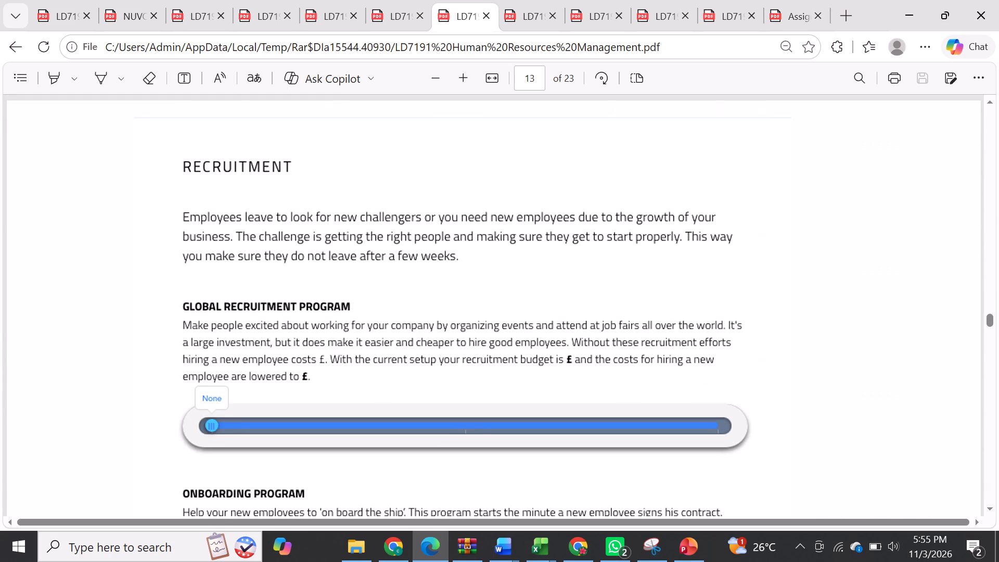
pyautogui.press('Down')
pyautogui.press('Down')
pyautogui.press('Down')
pyautogui.press('Down')
pyautogui.press('Down')
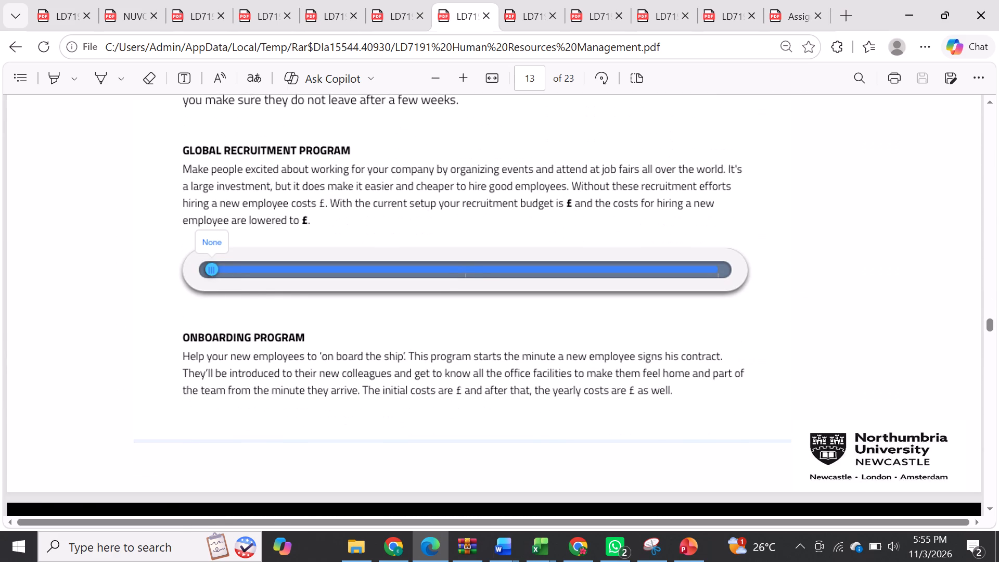
# Study the Education slide on training budget, training time, high potential program, coaching and mandatory internal courses.
pyautogui.press('Down')
pyautogui.press('Down')
pyautogui.press('Down')
pyautogui.press('Down')
pyautogui.press('Down')
pyautogui.press('Down')
pyautogui.press('Down')
pyautogui.press('Down')
pyautogui.press('Down')
pyautogui.press('Down')
pyautogui.press('Down')
pyautogui.press('Down')
pyautogui.press('Down')
pyautogui.press('Down')
pyautogui.press('Down')
pyautogui.press('Down')
pyautogui.press('Down')
pyautogui.press('Down')
pyautogui.press('Down')
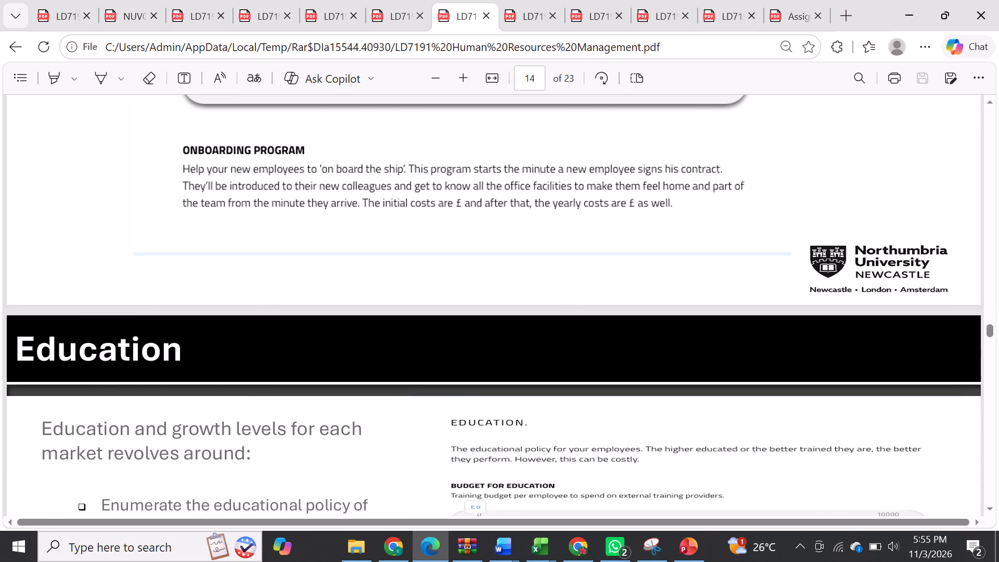
pyautogui.press('Up')
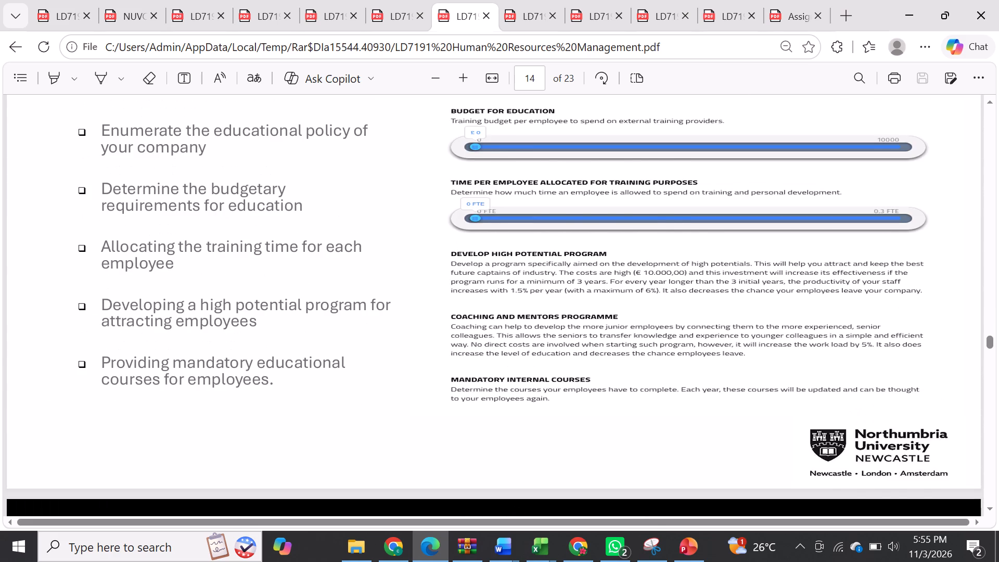
pyautogui.press('Up')
pyautogui.press('Up')
pyautogui.press('Up')
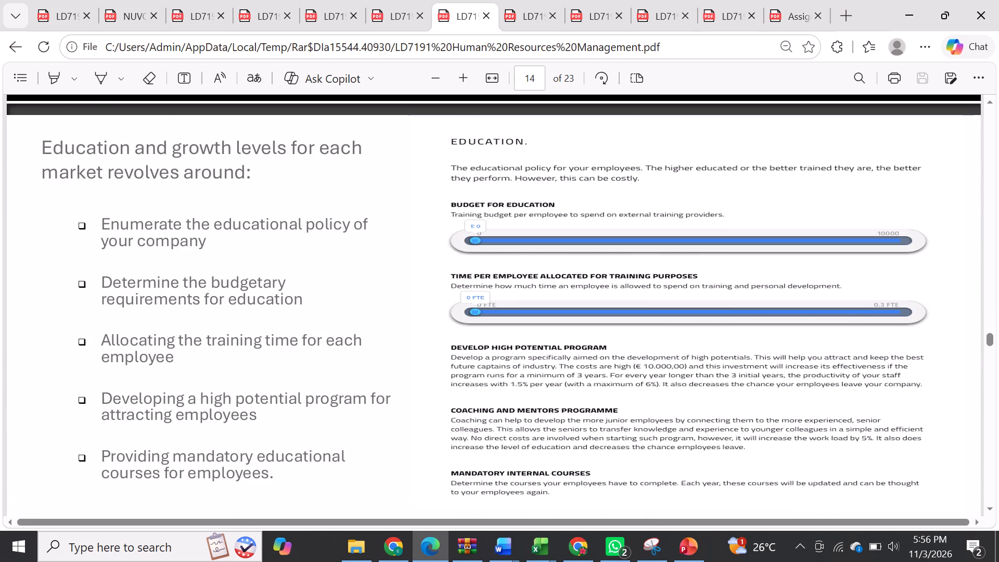
pyautogui.press('Up')
pyautogui.press('Up')
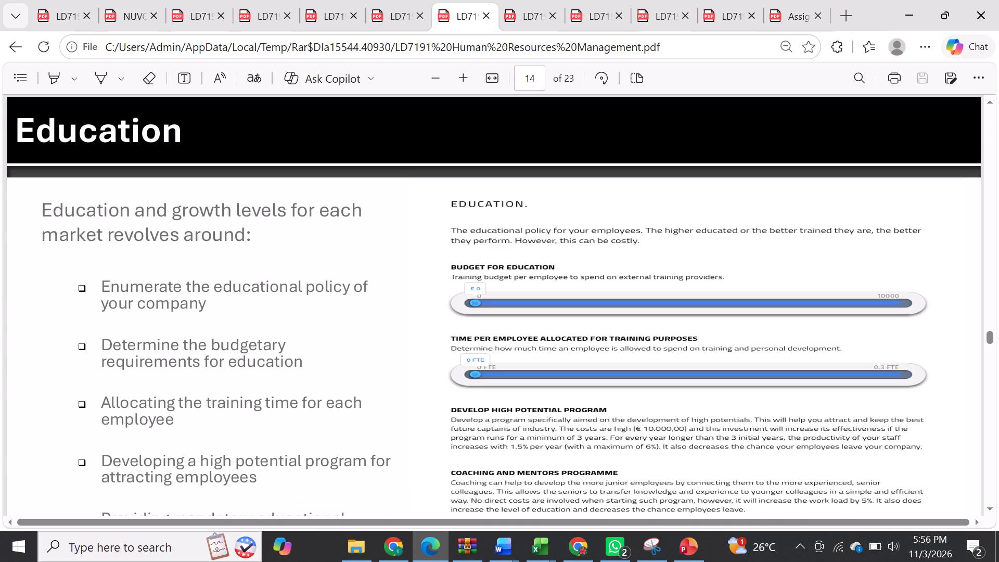
pyautogui.press('Down')
pyautogui.press('Down')
pyautogui.press('Down')
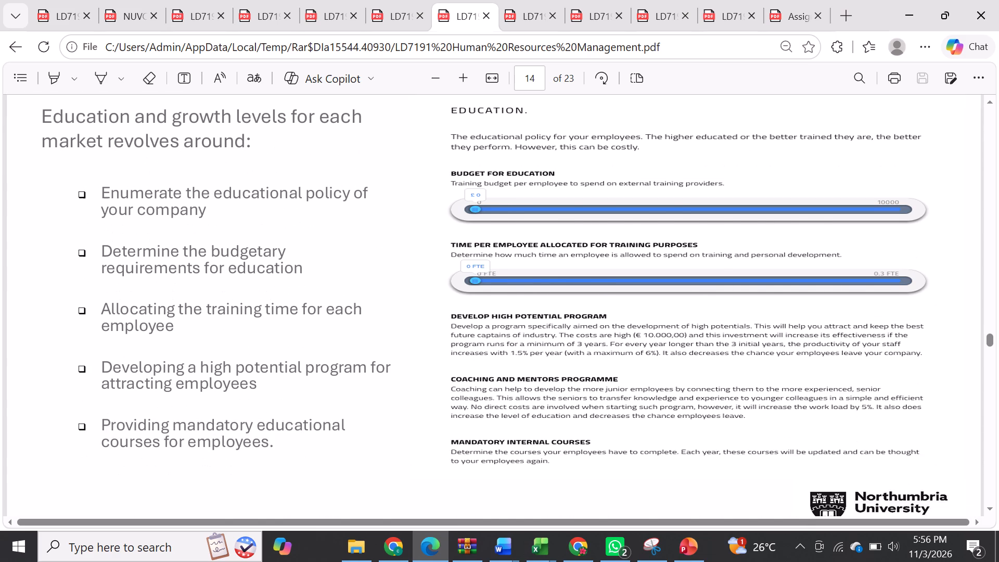
pyautogui.press('Down')
pyautogui.press('Down')
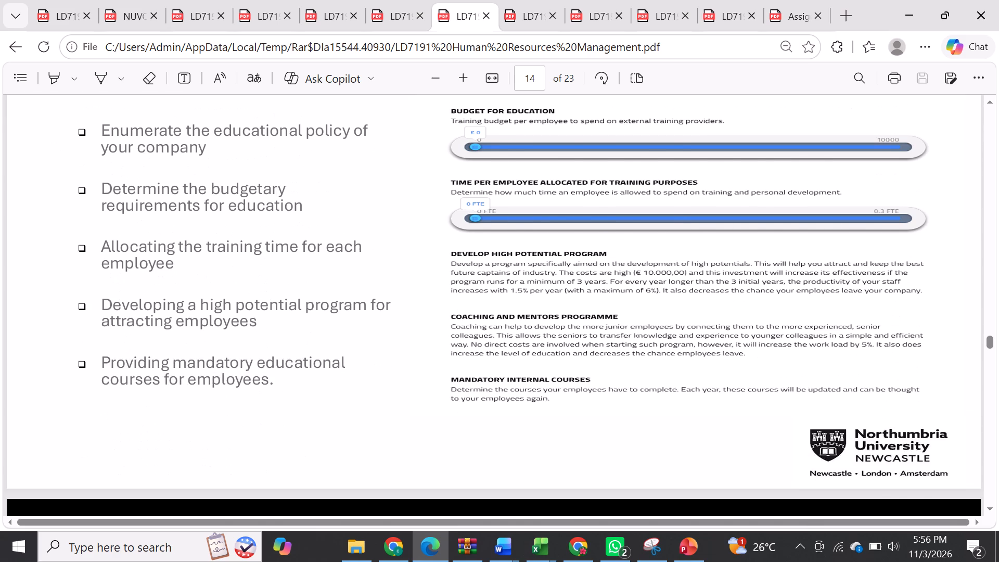
# Examine the Education level of staff chart on the slide about staff education levels per market/country.
pyautogui.press('Up')
pyautogui.press('Down')
pyautogui.press('Down')
pyautogui.press('Down')
pyautogui.press('Down')
pyautogui.press('Down')
pyautogui.press('Down')
pyautogui.press('Down')
pyautogui.press('Down')
pyautogui.press('Down')
pyautogui.press('Down')
pyautogui.press('Down')
pyautogui.press('Down')
pyautogui.press('Down')
pyautogui.press('Down')
pyautogui.press('Down')
pyautogui.press('Down')
pyautogui.press('Down')
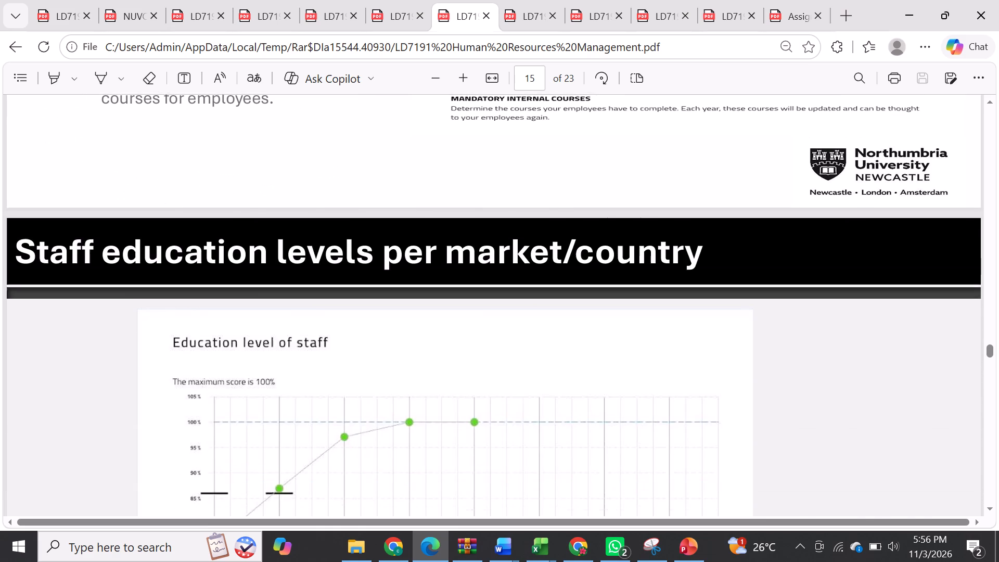
pyautogui.press('Up')
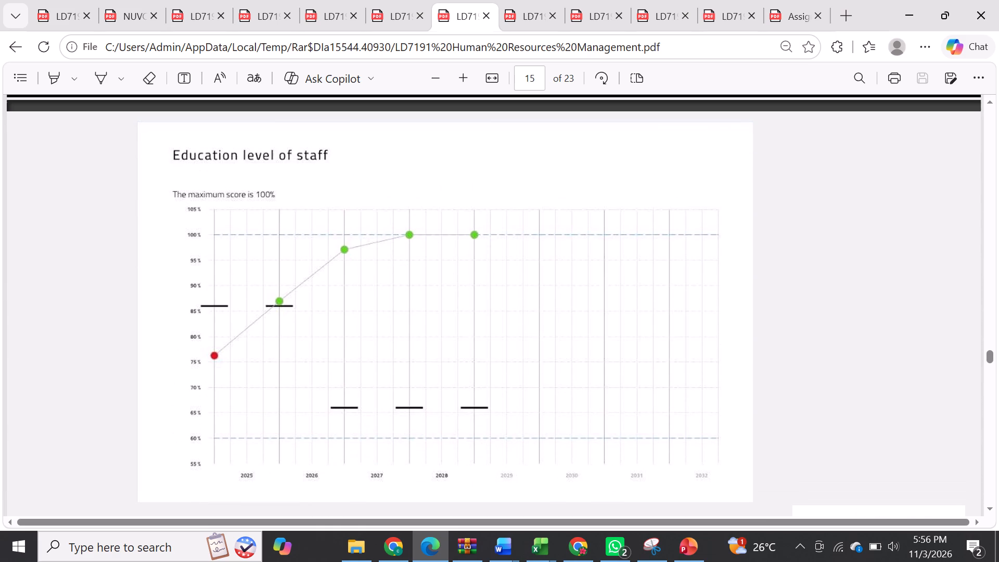
pyautogui.press('Down')
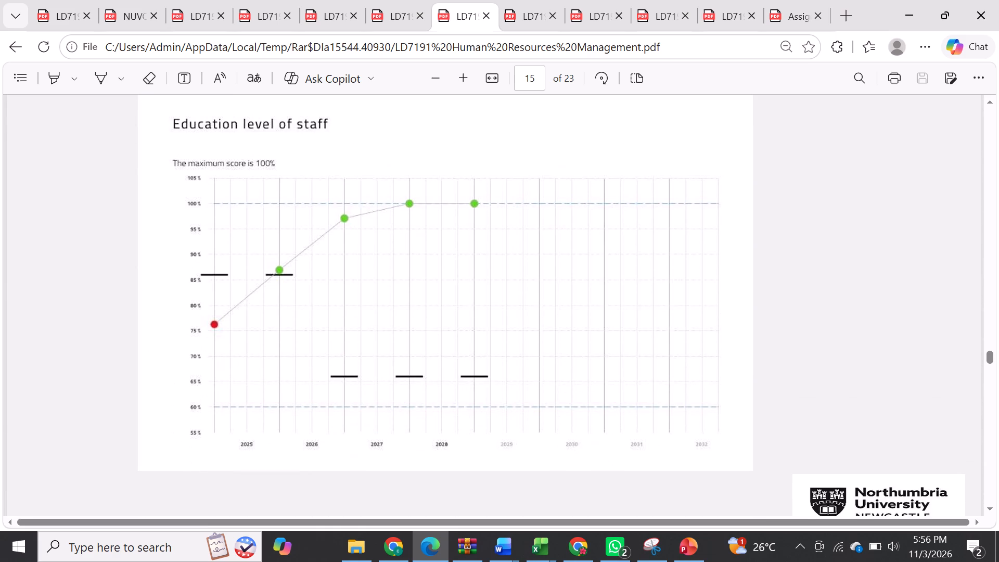
# Read the Learn and Growth slide on target settings for education level of staff and employee motivation.
pyautogui.press('Down')
pyautogui.press('Down')
pyautogui.press('Down')
pyautogui.press('Down')
pyautogui.press('Down')
pyautogui.press('Down')
pyautogui.press('Down')
pyautogui.press('Down')
pyautogui.press('Down')
pyautogui.press('Down')
pyautogui.press('Down')
pyautogui.press('Down')
pyautogui.press('Down')
pyautogui.press('Down')
pyautogui.press('Down')
pyautogui.press('Down')
pyautogui.press('Down')
pyautogui.press('Down')
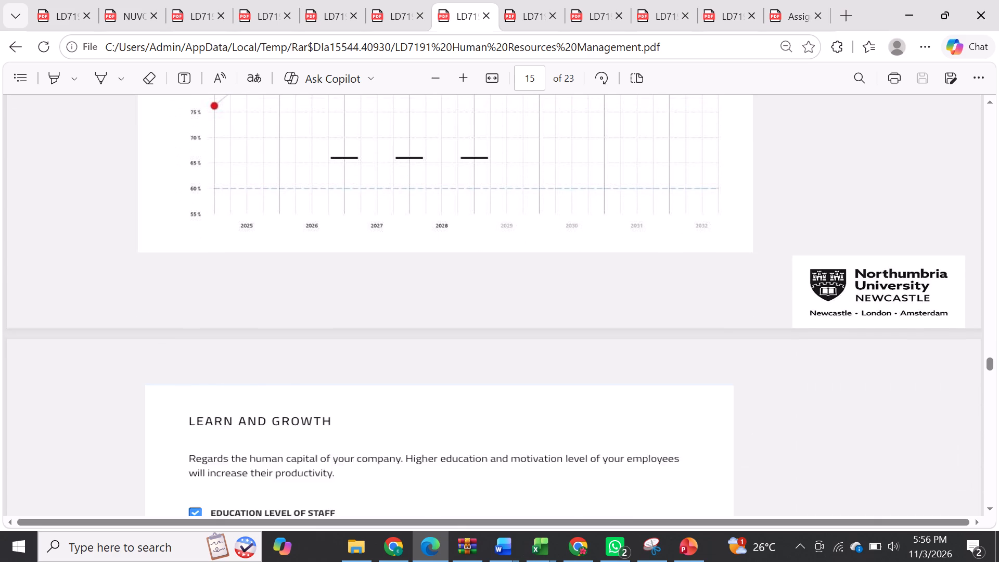
pyautogui.press('Down')
pyautogui.press('Down')
pyautogui.press('Up')
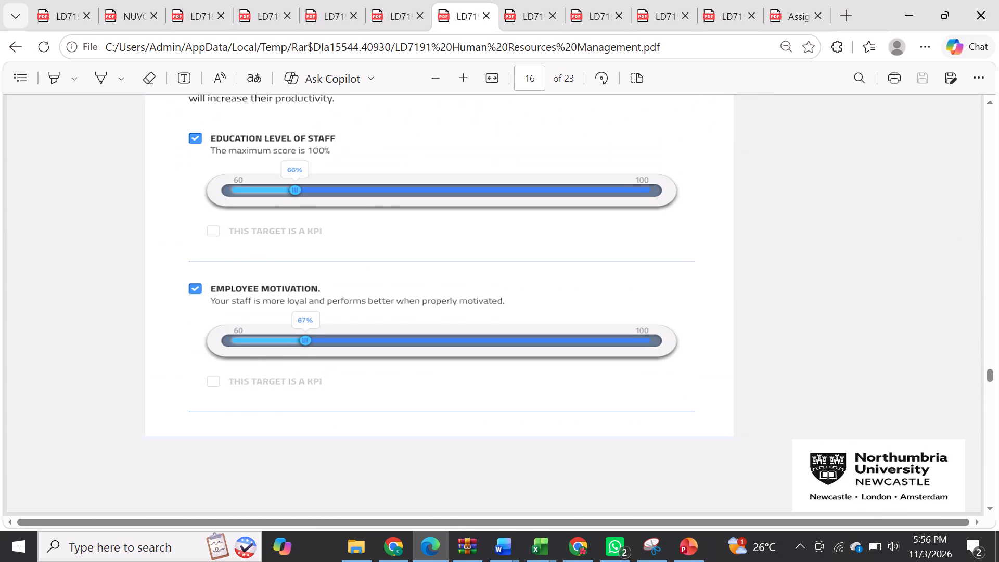
pyautogui.press('Up')
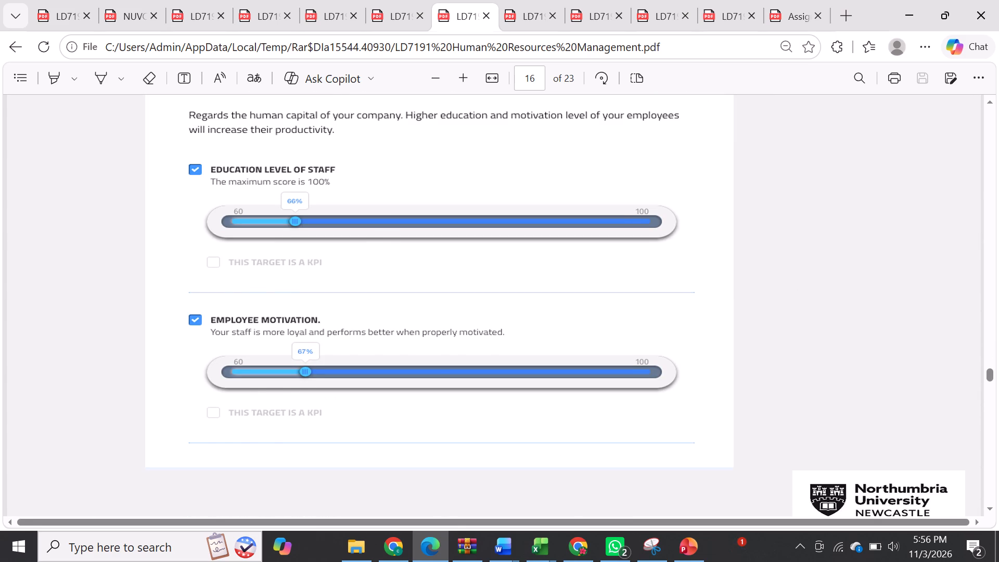
pyautogui.press('Down')
pyautogui.press('Down')
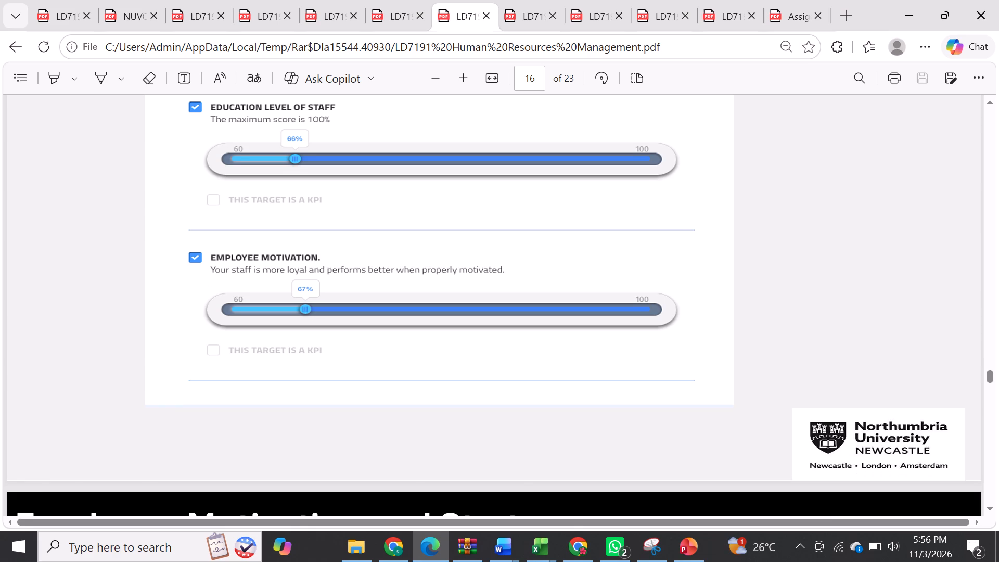
pyautogui.press('Down')
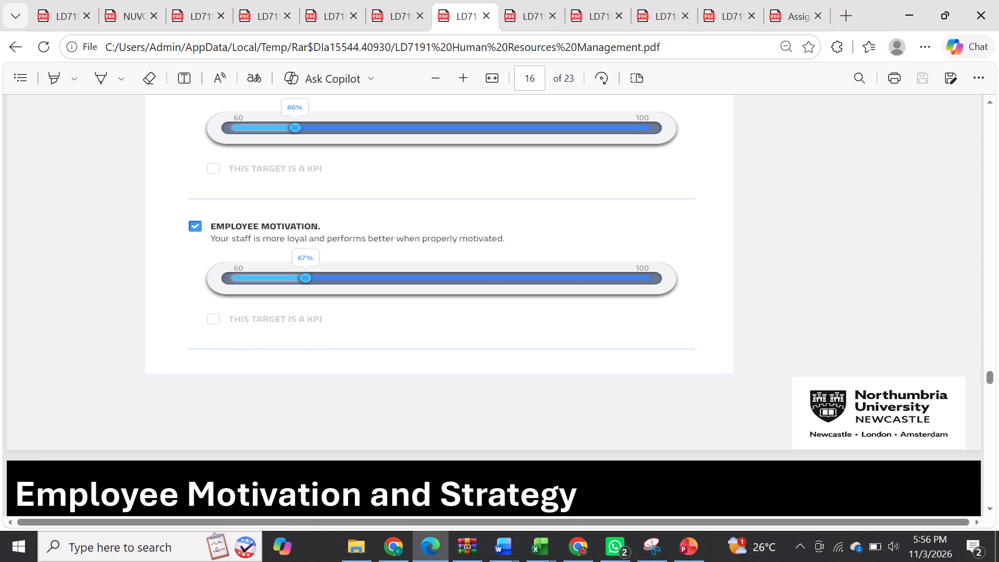
# Study the Employee Motivation and Strategy slide, covering the rationales for motivation levels and the employee motivation chart.
pyautogui.press('Down')
pyautogui.press('Down')
pyautogui.press('Down')
pyautogui.press('Down')
pyautogui.press('Down')
pyautogui.press('Down')
pyautogui.press('Down')
pyautogui.press('Down')
pyautogui.press('Down')
pyautogui.press('Down')
pyautogui.press('Down')
pyautogui.press('Down')
pyautogui.press('Down')
pyautogui.press('Down')
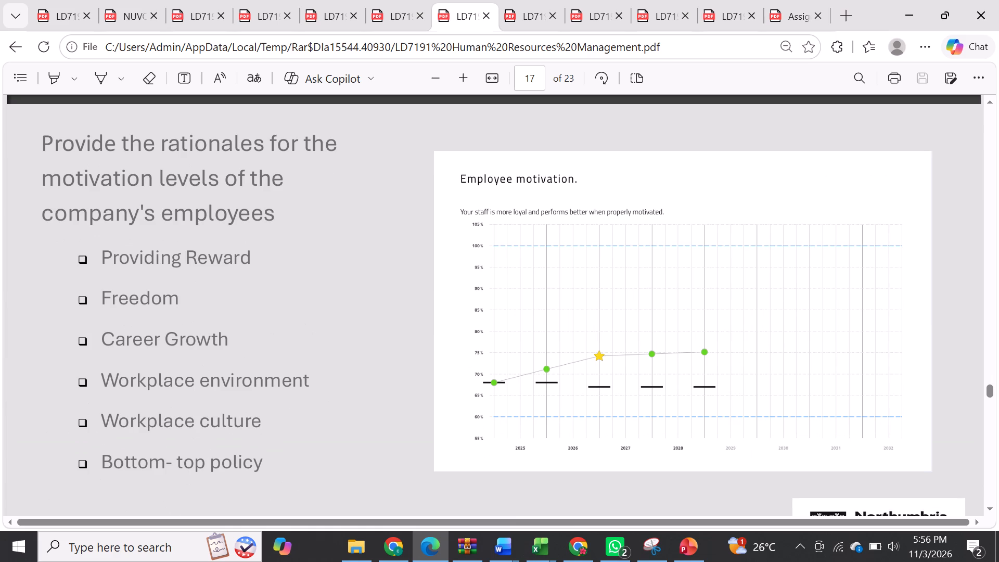
pyautogui.press('Down')
pyautogui.press('Down')
pyautogui.press('Down')
pyautogui.press('Down')
pyautogui.press('Down')
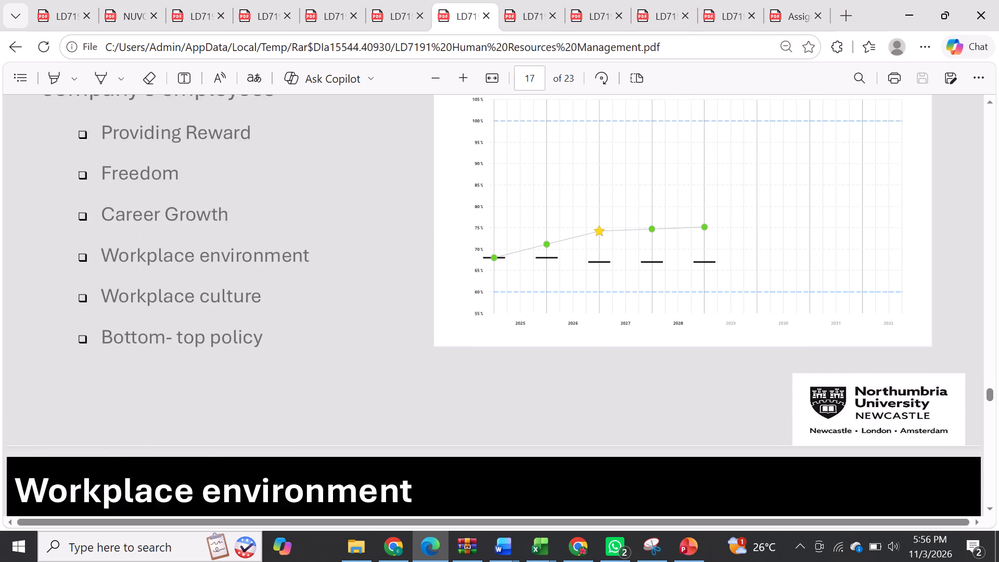
# Read the Workplace environment slide on the administrative system and headquarters' workforce decisions on workload, FTEs and HCM purchase.
pyautogui.press('Down')
pyautogui.press('Down')
pyautogui.press('Down')
pyautogui.press('Down')
pyautogui.press('Down')
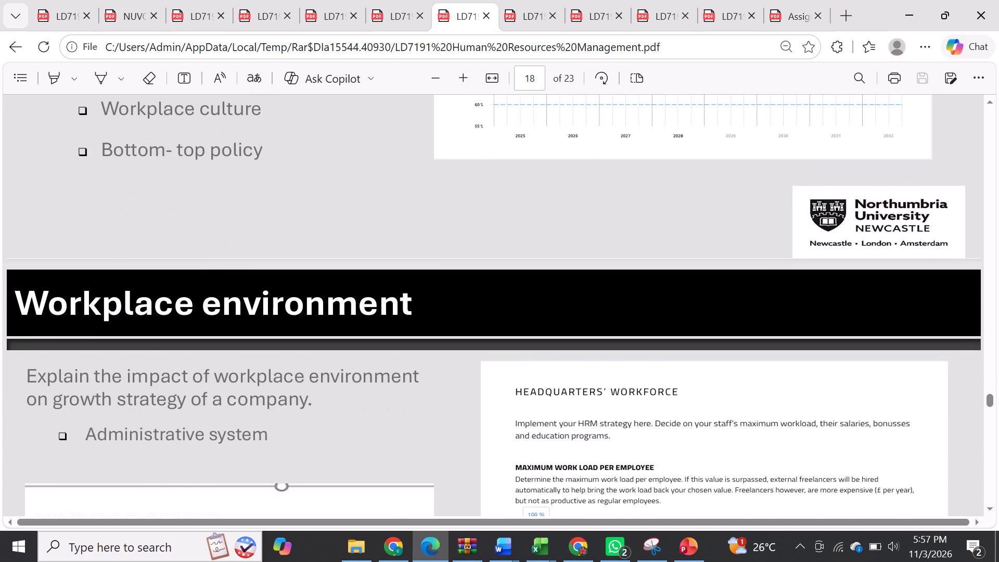
pyautogui.press('Down')
pyautogui.press('Down')
pyautogui.press('Down')
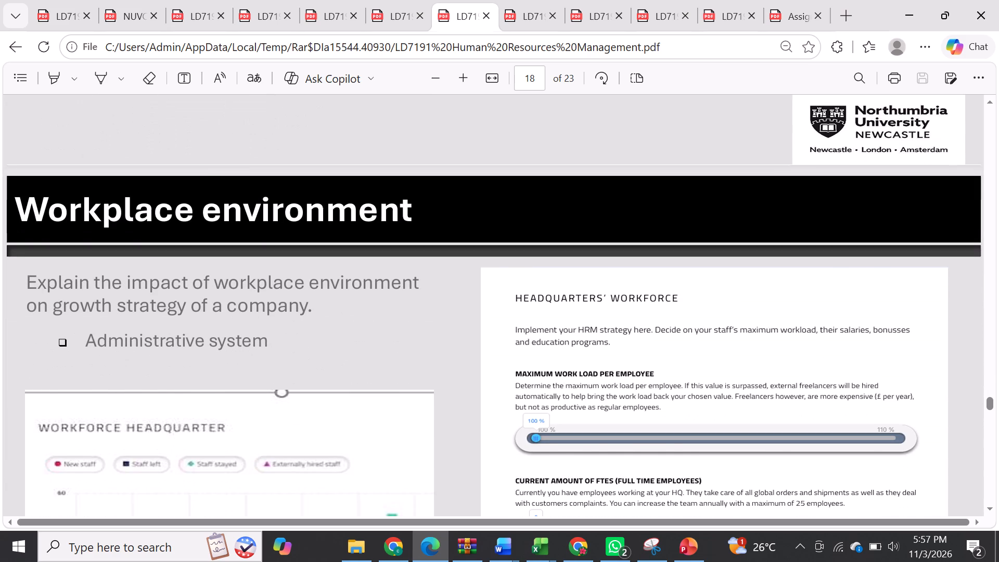
pyautogui.press('Down')
pyautogui.press('Down')
pyautogui.press('Down')
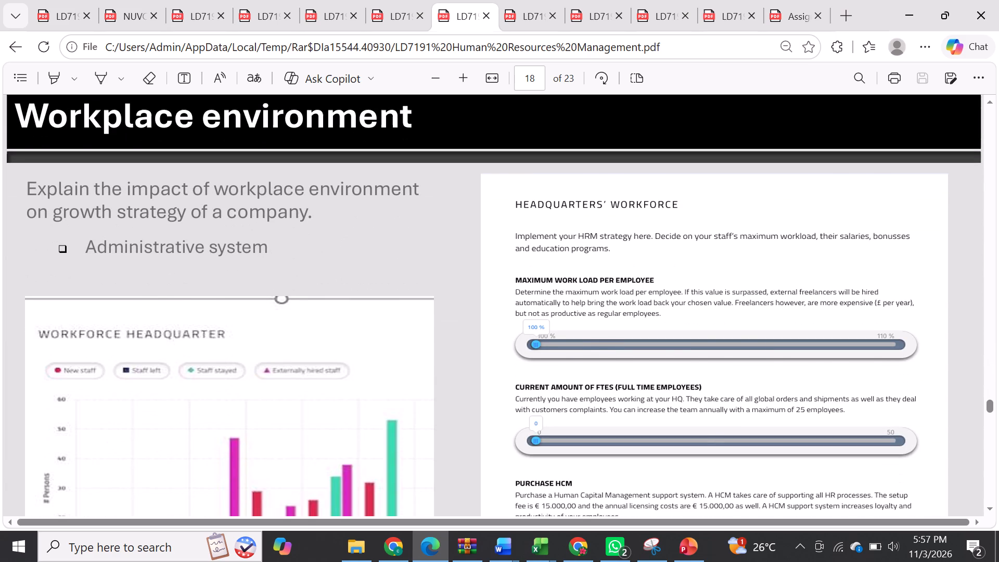
pyautogui.press('Down')
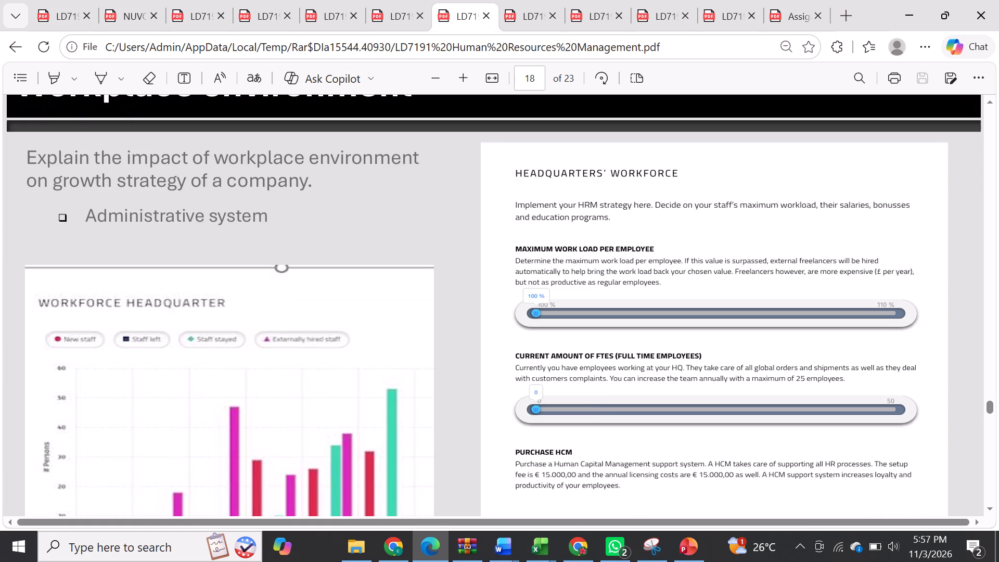
# Read the slide linking the company reward system to employee motivation through remuneration, profit sharing and bonus sharing.
pyautogui.press('Down')
pyautogui.press('Down')
pyautogui.press('Down')
pyautogui.press('Down')
pyautogui.press('Down')
pyautogui.press('Down')
pyautogui.press('Down')
pyautogui.press('Down')
pyautogui.press('Down')
pyautogui.press('Down')
pyautogui.press('Down')
pyautogui.press('Down')
pyautogui.press('Down')
pyautogui.press('Down')
pyautogui.press('Down')
pyautogui.press('Down')
pyautogui.press('Down')
pyautogui.press('Down')
pyautogui.press('Down')
pyautogui.press('Down')
pyautogui.press('Down')
pyautogui.press('Down')
pyautogui.press('Down')
pyautogui.press('Down')
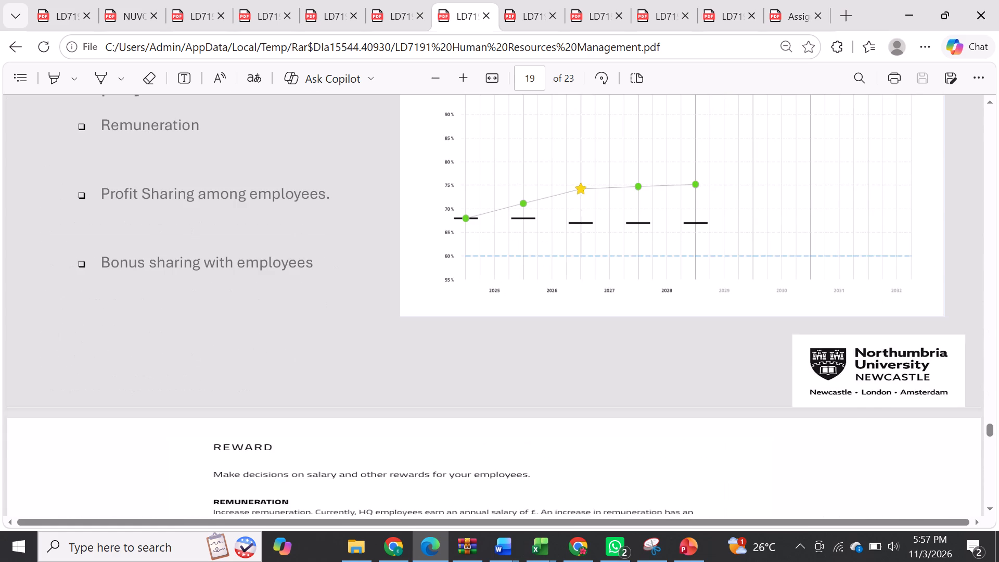
pyautogui.press('Up')
pyautogui.press('Up')
pyautogui.press('Up')
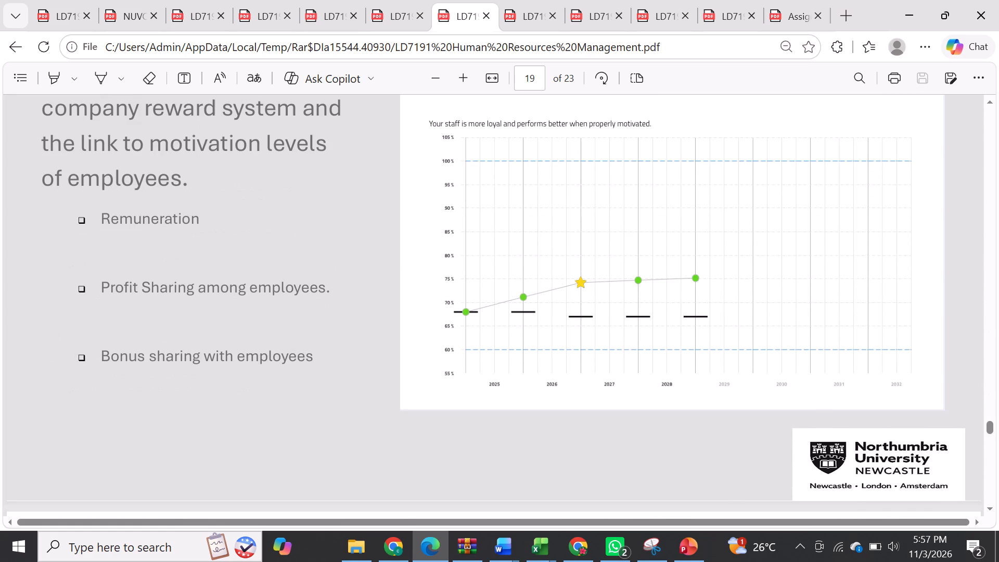
pyautogui.press('Up')
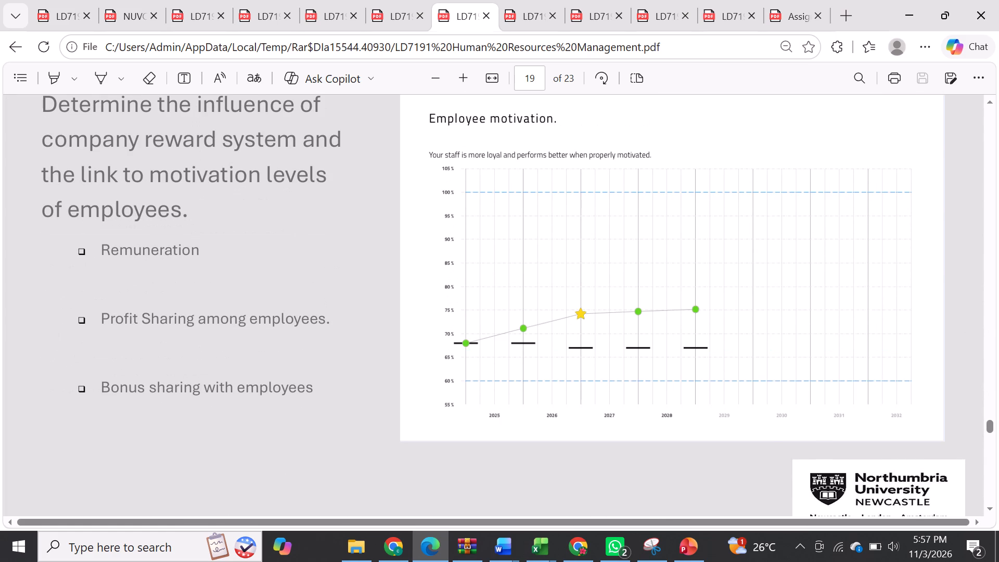
pyautogui.press('Up')
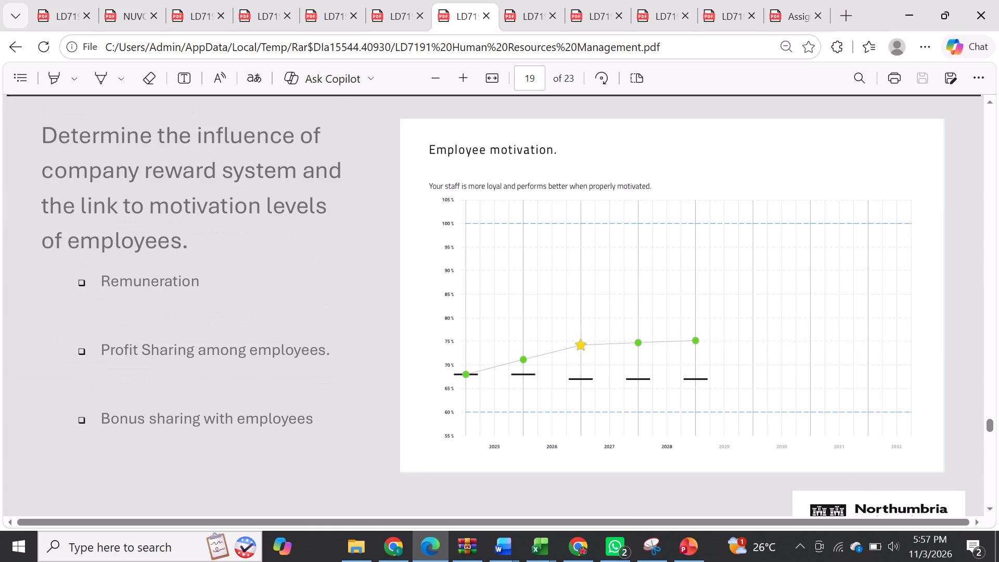
# Look through the Reward slide's decision settings for remuneration, profit sharing and performance-based rewards.
pyautogui.press('Down')
pyautogui.press('Down')
pyautogui.press('Down')
pyautogui.press('Down')
pyautogui.press('Down')
pyautogui.press('Down')
pyautogui.press('Down')
pyautogui.press('Down')
pyautogui.press('Down')
pyautogui.press('Down')
pyautogui.press('Down')
pyautogui.press('Down')
pyautogui.press('Down')
pyautogui.press('Down')
pyautogui.press('Down')
pyautogui.press('Down')
pyautogui.press('Down')
pyautogui.press('Down')
pyautogui.press('Down')
pyautogui.press('Down')
pyautogui.press('Down')
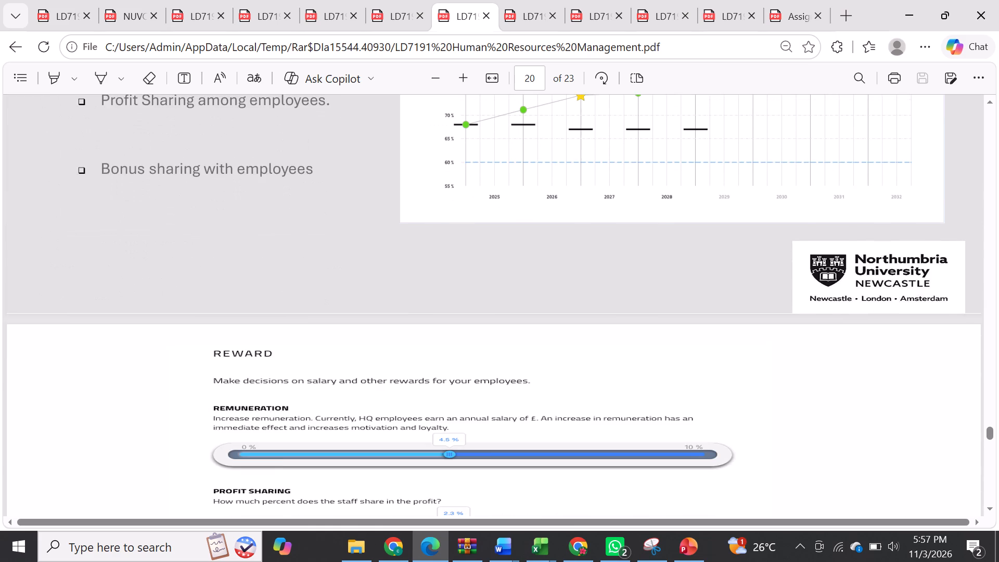
pyautogui.press('Down')
pyautogui.press('Down')
pyautogui.press('Down')
pyautogui.press('Down')
pyautogui.press('Down')
pyautogui.press('Down')
pyautogui.press('Down')
pyautogui.press('Down')
pyautogui.press('Down')
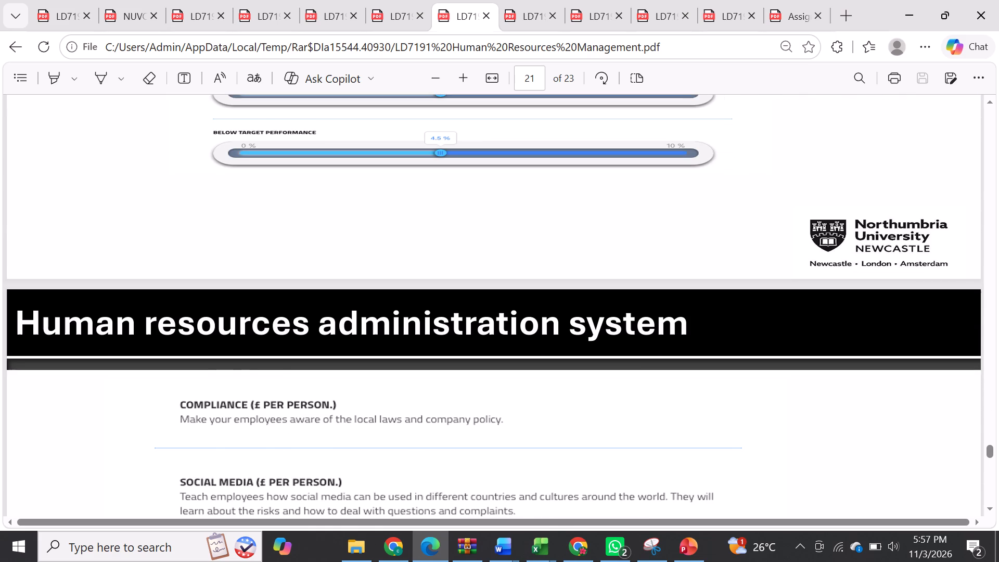
# Read the Human resources administration system slide on compliance, social media, privacy and data leaks, and sustainability training.
pyautogui.press('Up')
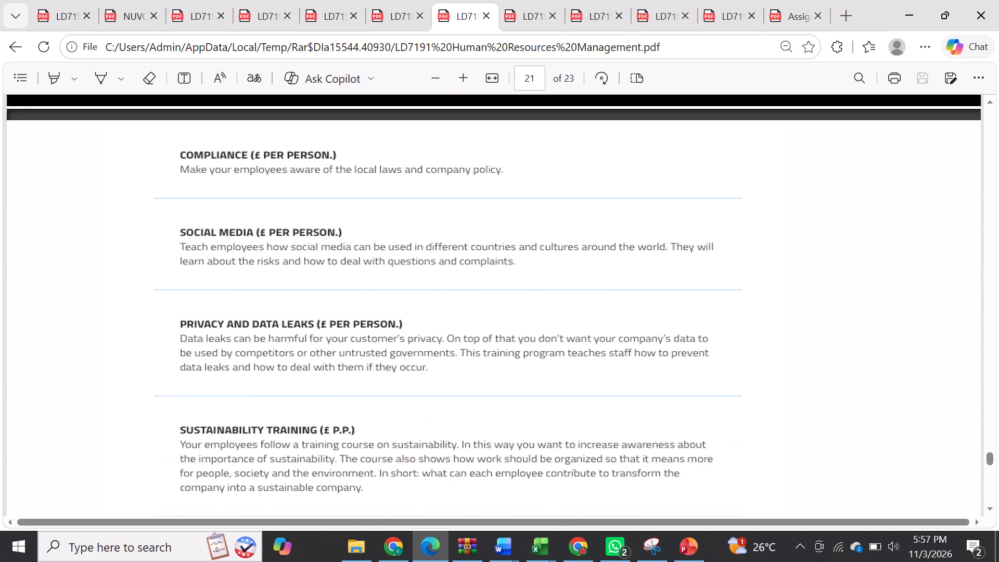
pyautogui.press('Down')
pyautogui.press('Down')
pyautogui.press('Down')
pyautogui.press('Down')
pyautogui.press('Down')
pyautogui.press('Down')
pyautogui.press('Down')
pyautogui.press('Down')
pyautogui.press('Down')
pyautogui.press('Down')
pyautogui.press('Down')
pyautogui.press('Down')
pyautogui.press('Down')
pyautogui.press('Down')
pyautogui.press('Down')
pyautogui.press('Down')
pyautogui.press('Down')
pyautogui.press('Down')
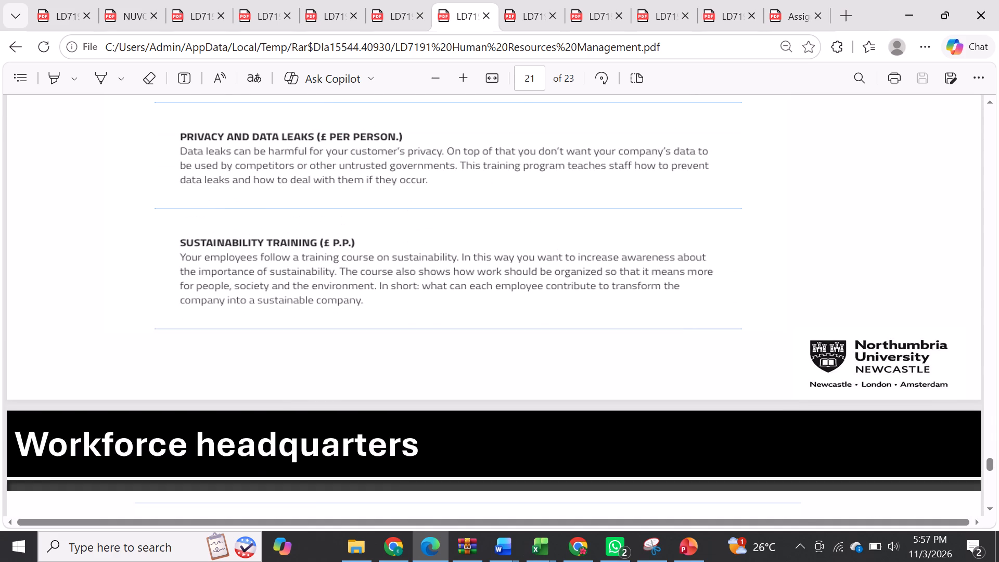
# Examine the Workforce headquarters chart of new, departed, retained and externally hired staff by year.
pyautogui.press('Down')
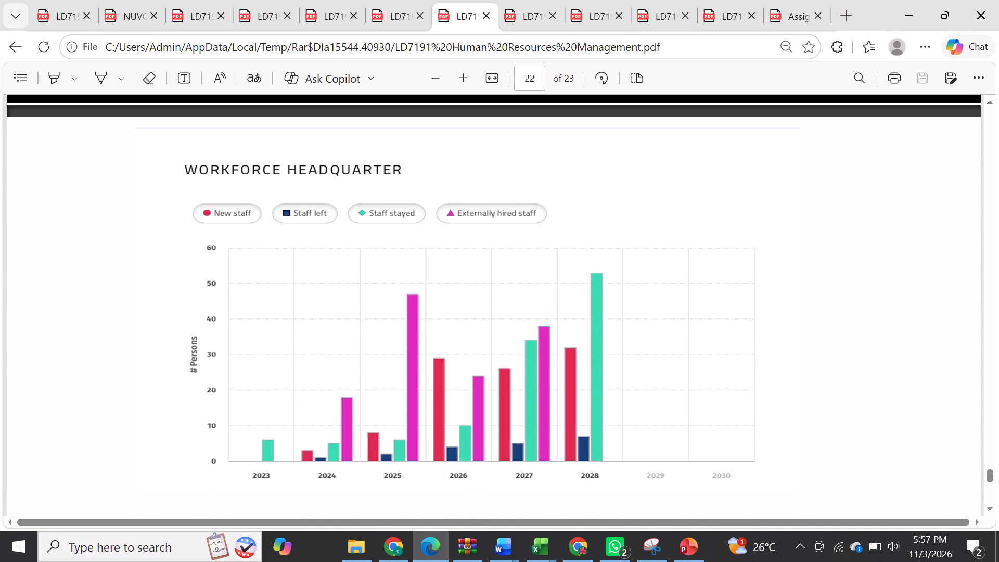
pyautogui.press('Down')
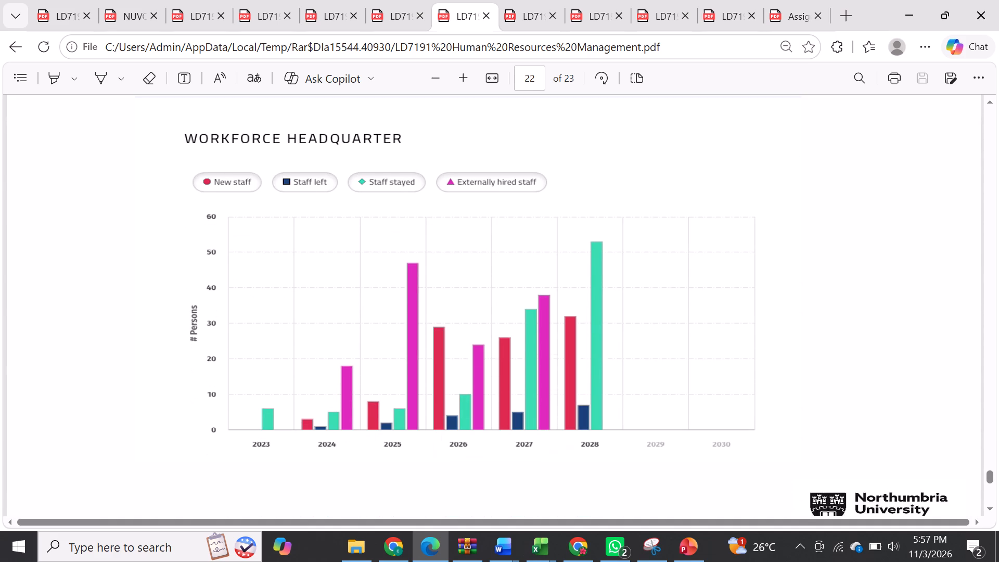
# Go through the rest of the Human Resources Management slides, from the workforce chart to the closing Questions and Answers slide.
pyautogui.press('Down')
pyautogui.press('Down')
pyautogui.press('Down')
pyautogui.press('Down')
pyautogui.press('Down')
pyautogui.press('Down')
pyautogui.press('Down')
pyautogui.press('Down')
pyautogui.press('Down')
pyautogui.press('Down')
pyautogui.press('Down')
pyautogui.press('Down')
pyautogui.press('Down')
pyautogui.press('Down')
pyautogui.press('Down')
pyautogui.press('Down')
pyautogui.press('Down')
pyautogui.press('Down')
pyautogui.press('Down')
pyautogui.press('Down')
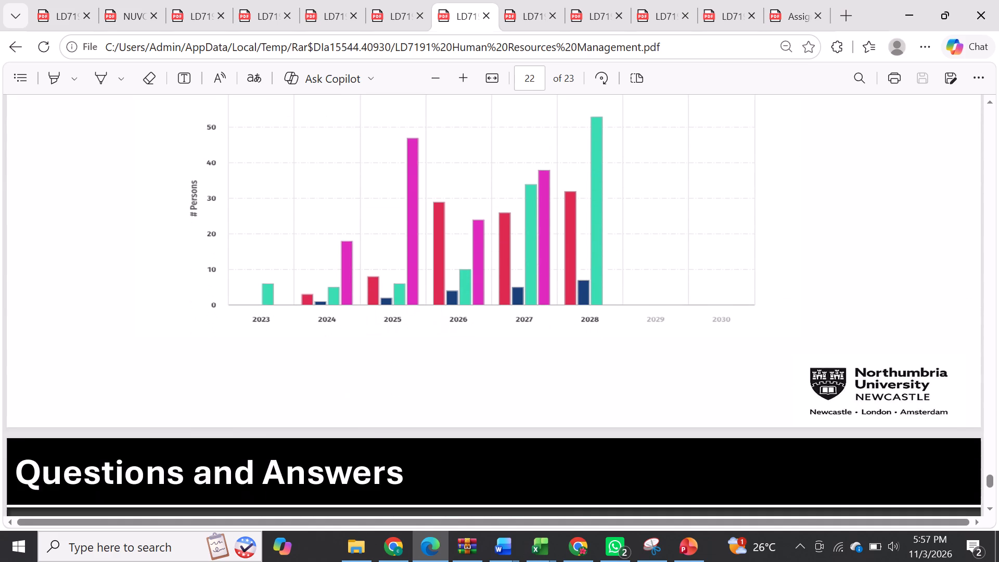
pyautogui.press('Down')
pyautogui.press('Down')
pyautogui.press('Down')
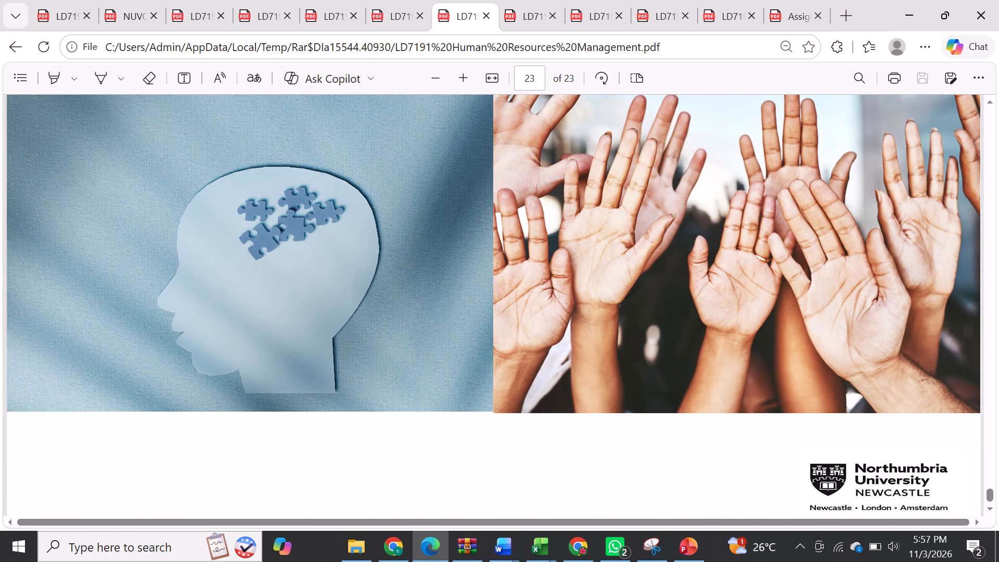
pyautogui.press('Down')
# Switch to the Financial Management lecture slides and look through the introductory pages up to the Module Overview.
pyautogui.click(406, 9)
pyautogui.scroll(-1, 490, 360)
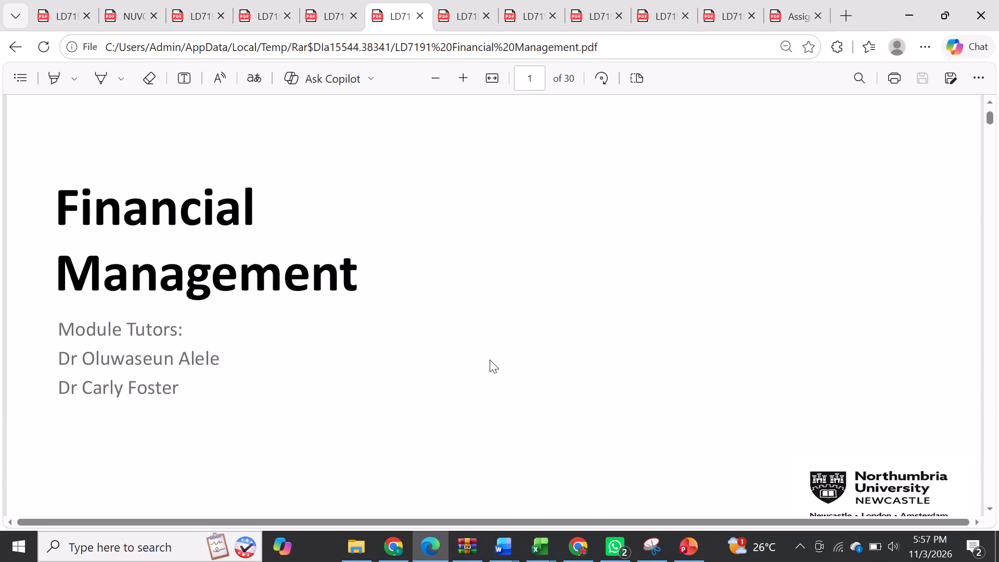
pyautogui.scroll(-6, 490, 360)
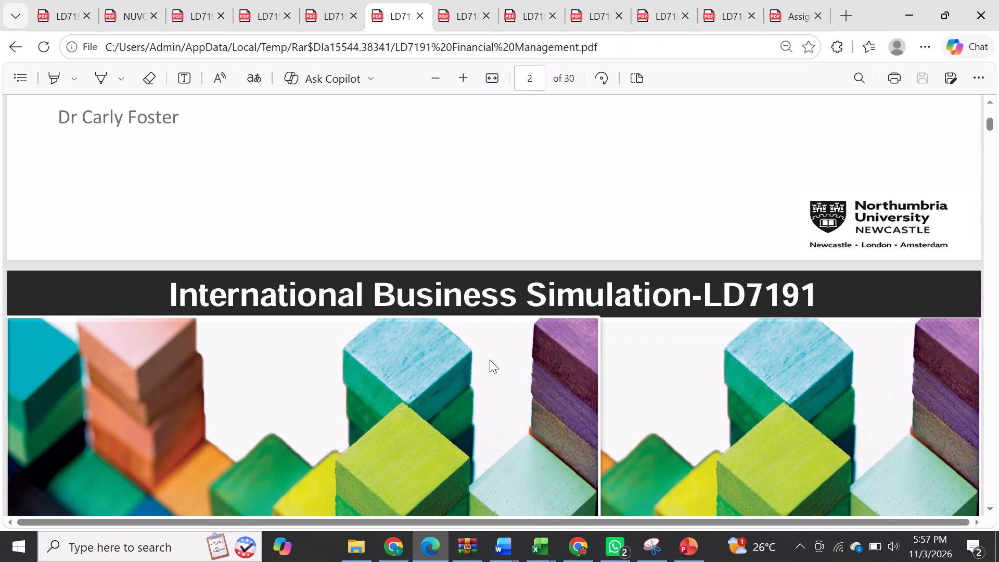
pyautogui.scroll(-6, 490, 360)
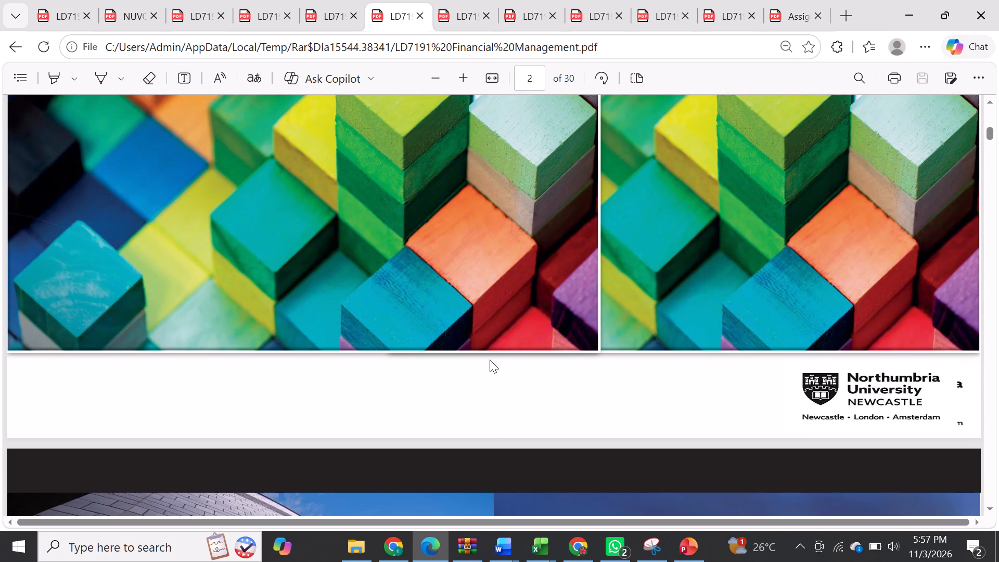
pyautogui.scroll(-7, 490, 360)
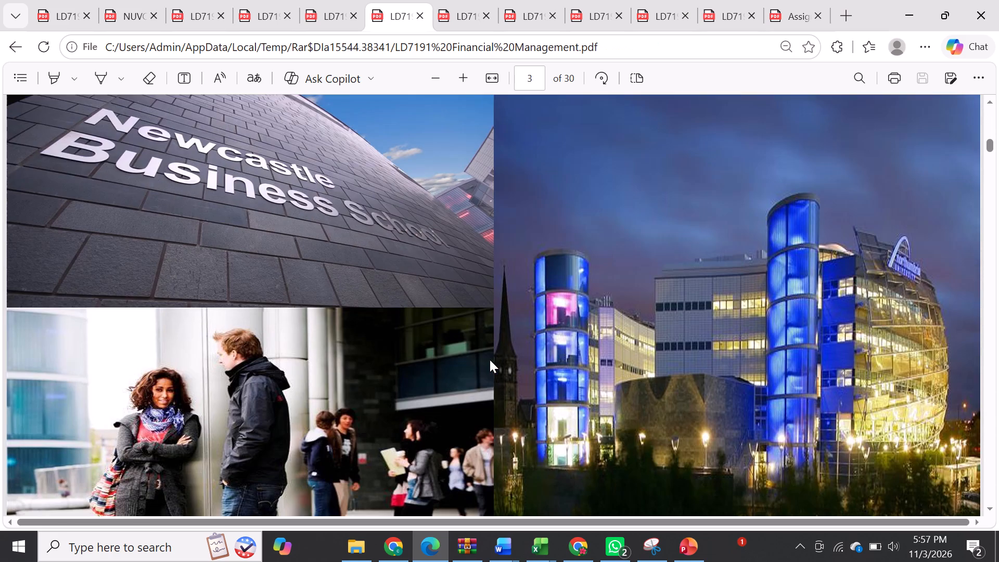
pyautogui.scroll(-8, 490, 360)
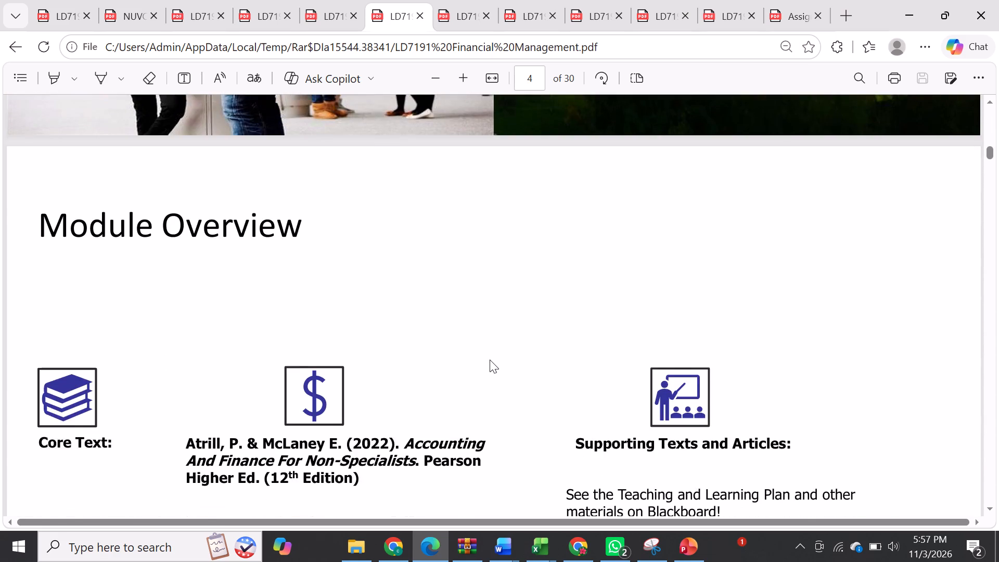
pyautogui.scroll(-1, 490, 360)
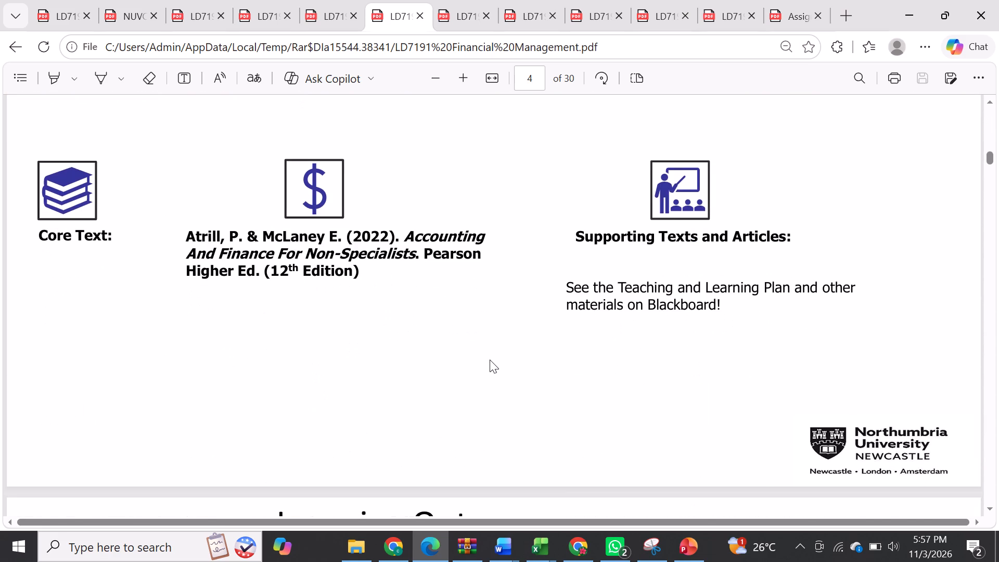
pyautogui.scroll(-4, 490, 360)
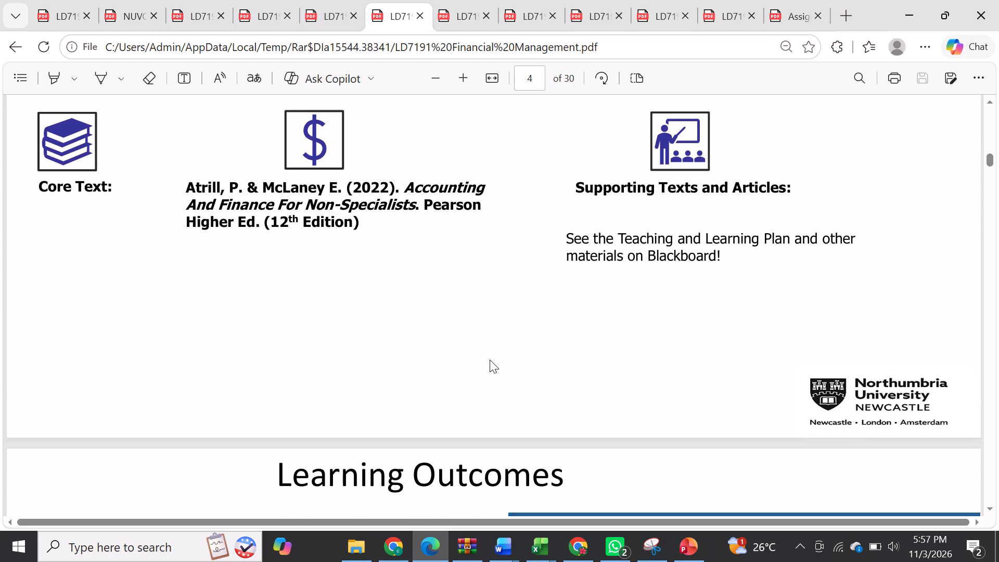
# Read the Financial Management learning outcomes and the slide listing the three main financial statements.
pyautogui.scroll(-5, 490, 360)
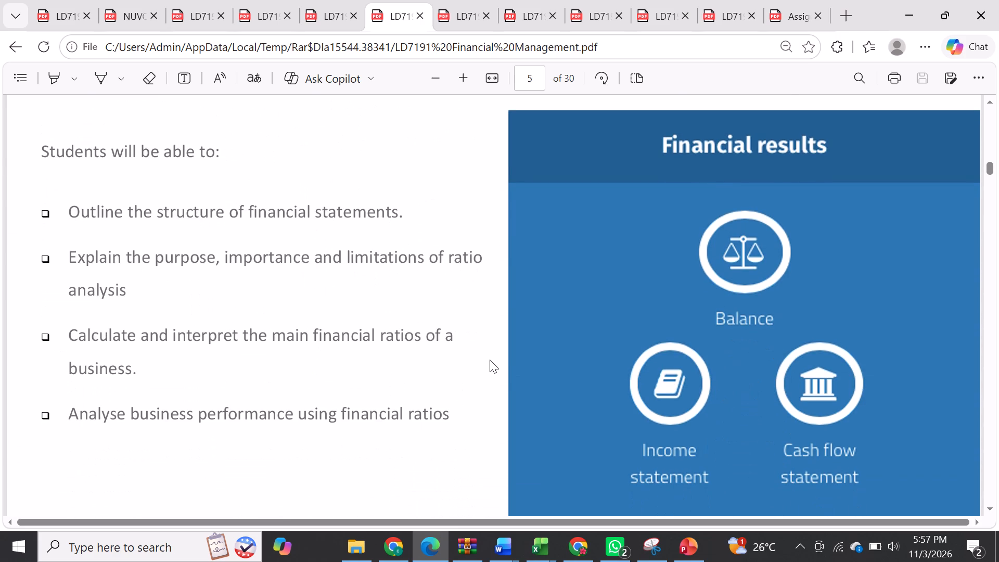
pyautogui.scroll(-2, 490, 360)
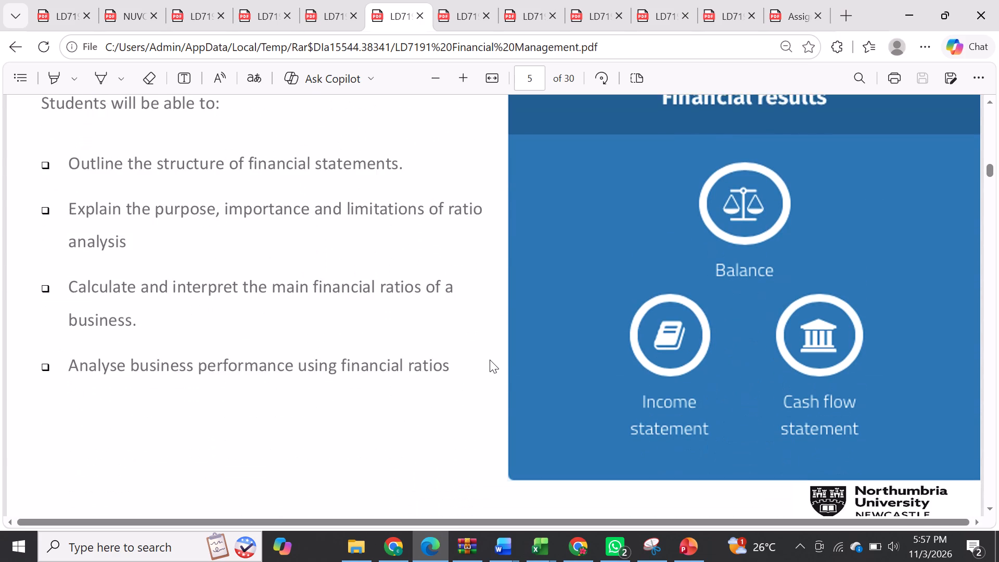
pyautogui.scroll(-7, 490, 360)
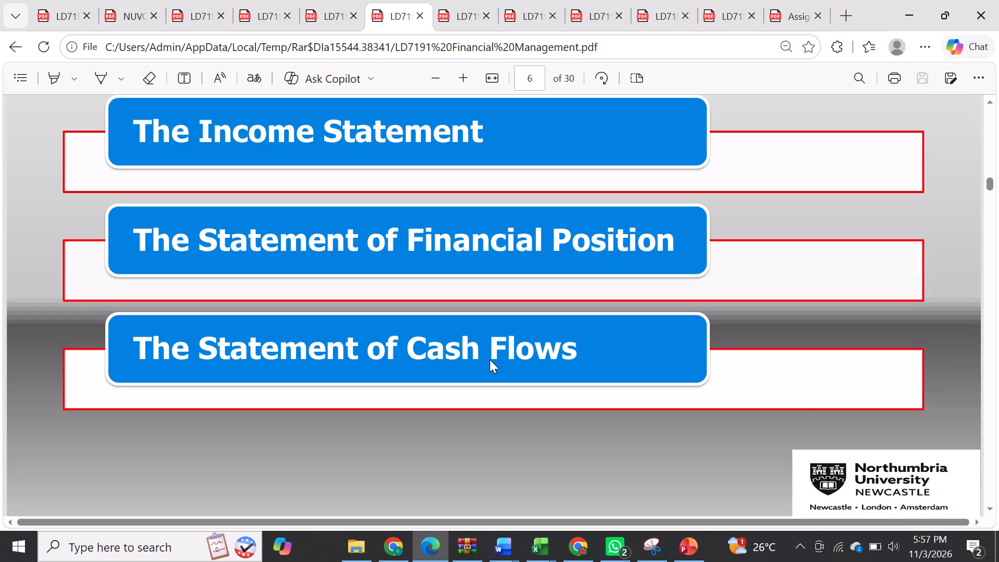
# Read the Income Statement slides on revenue, expenses and the formula for profit or loss for the period.
pyautogui.scroll(-5, 490, 360)
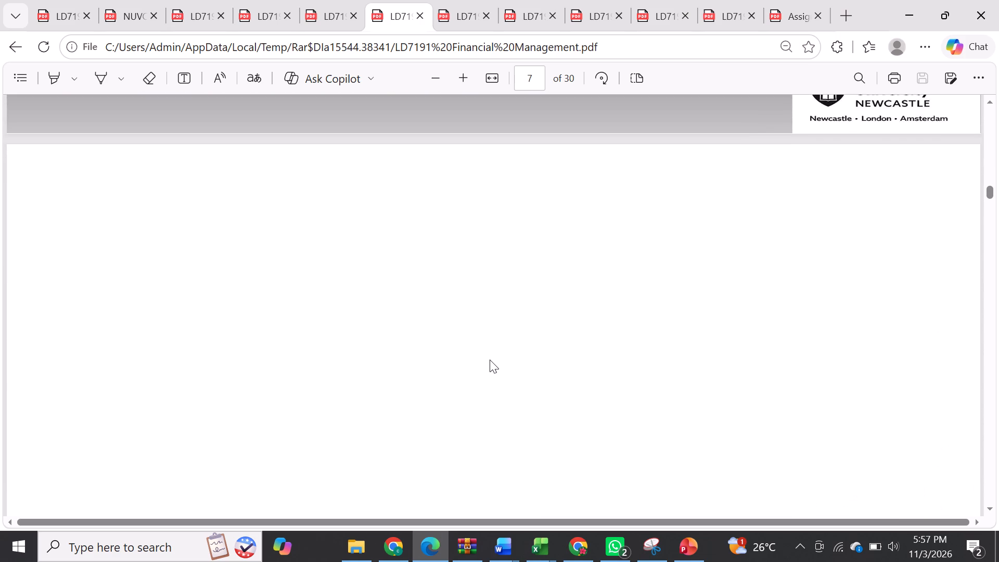
pyautogui.scroll(3, 490, 360)
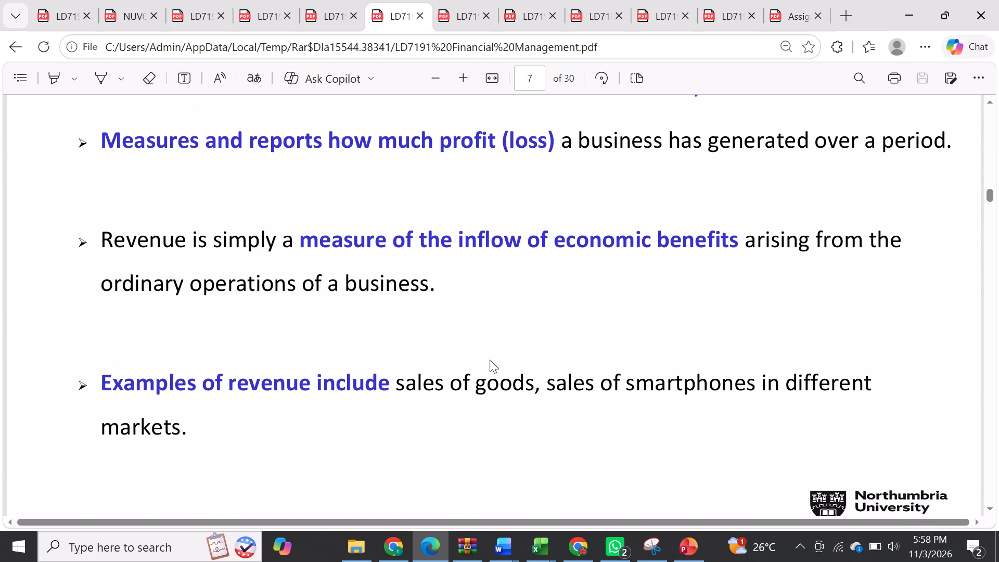
pyautogui.scroll(1, 490, 360)
pyautogui.scroll(-2, 490, 360)
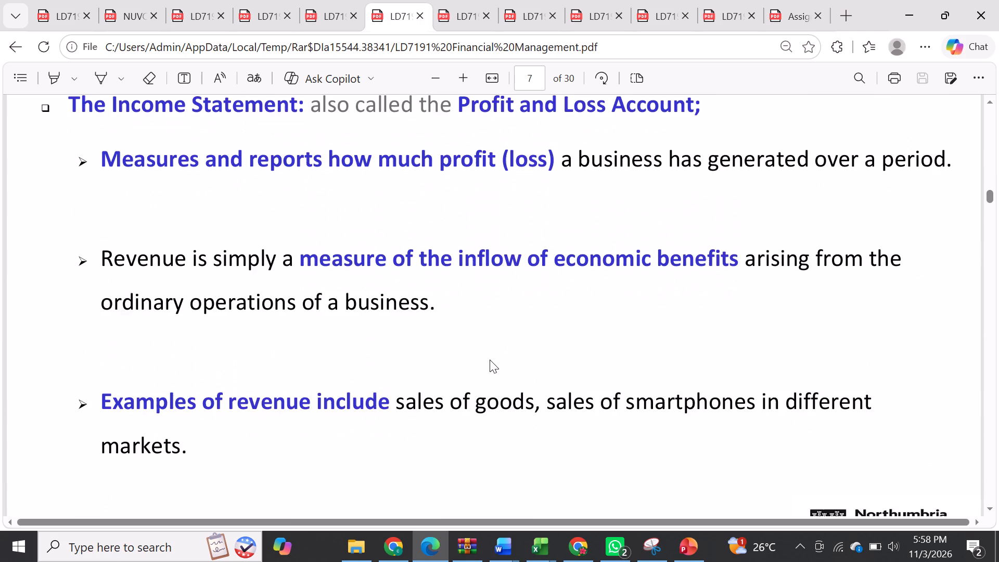
pyautogui.scroll(-6, 490, 360)
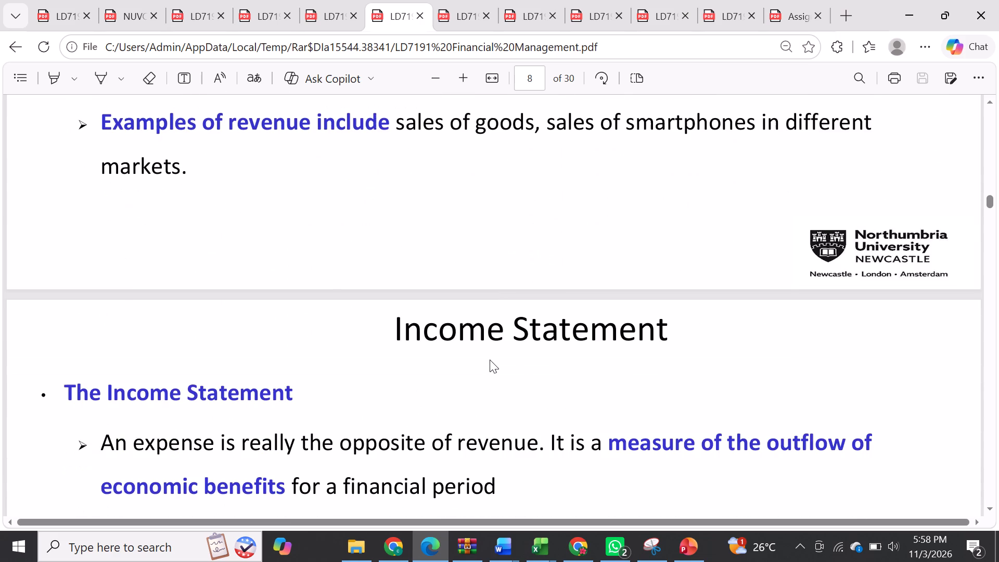
pyautogui.scroll(-8, 490, 360)
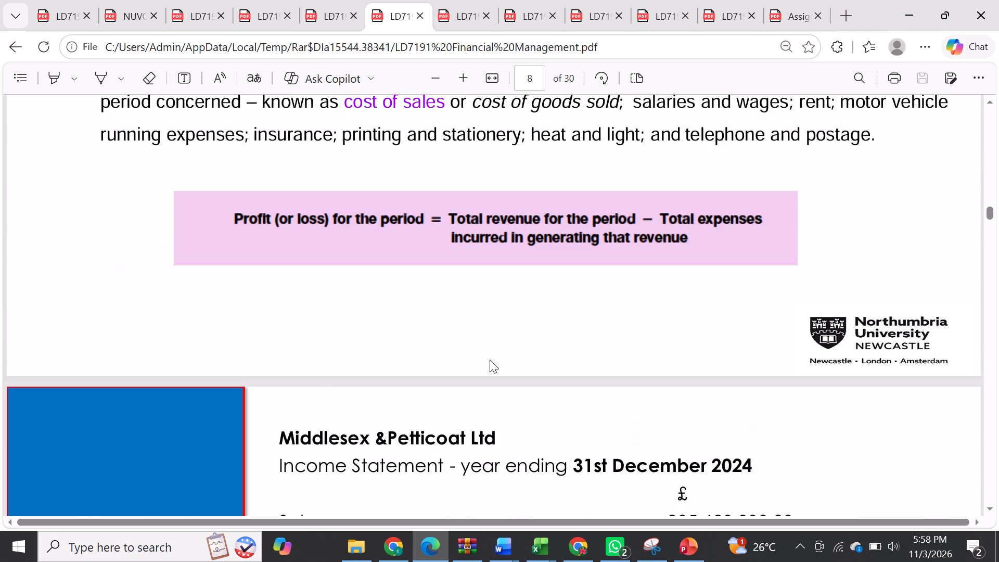
# Examine the Middlesex & Petticoat Ltd example income statement for the year ending 31st December 2024.
pyautogui.scroll(-1, 490, 360)
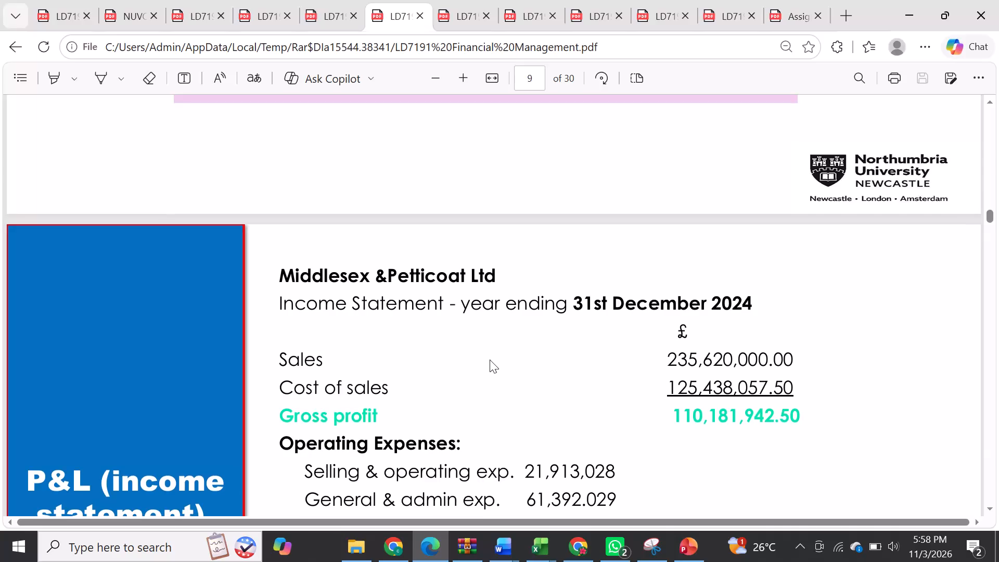
pyautogui.scroll(-4, 490, 360)
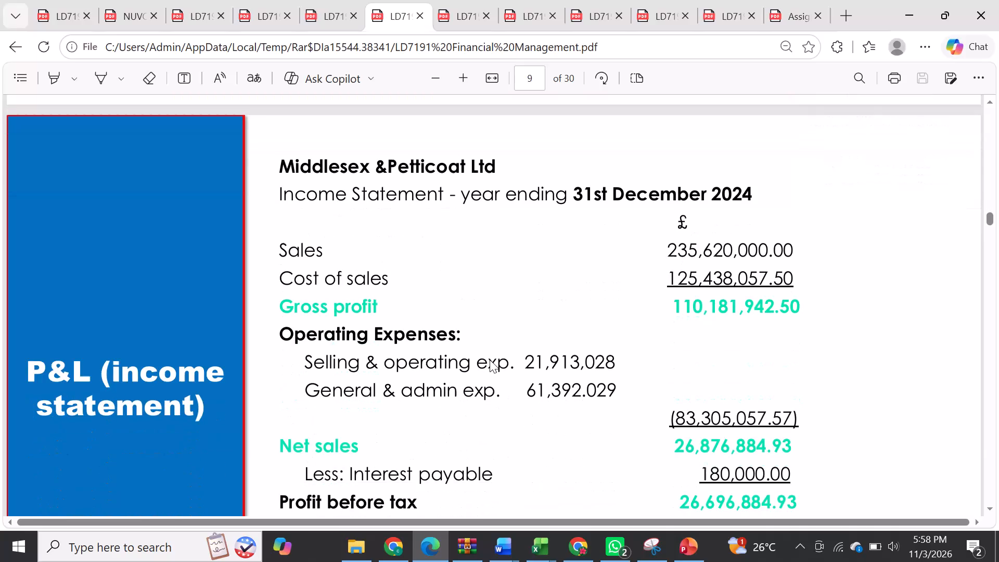
pyautogui.scroll(-5, 490, 360)
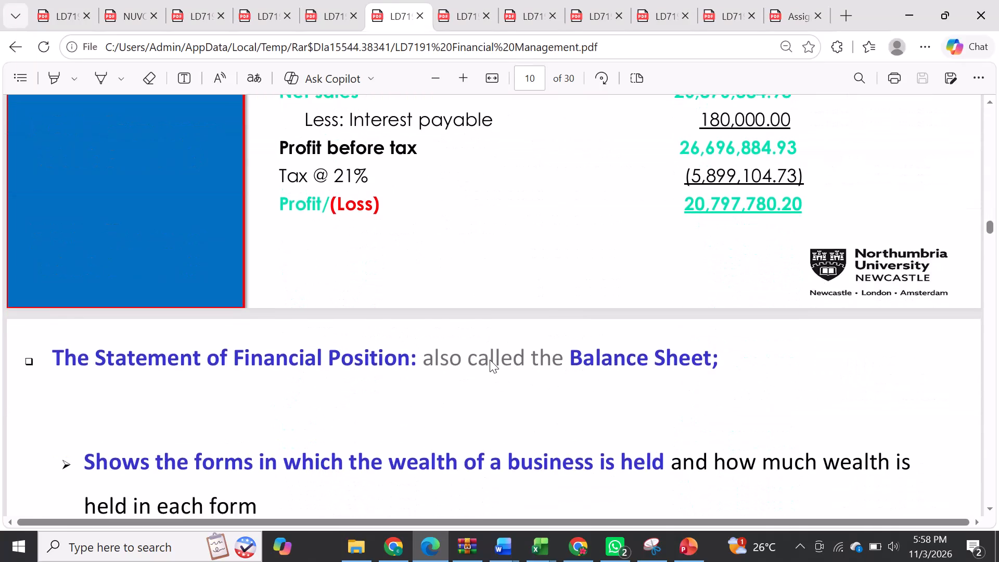
# Read the Statement of Financial Position slides on sources of funding, assets, liabilities, equity and asset classification.
pyautogui.scroll(-9, 490, 360)
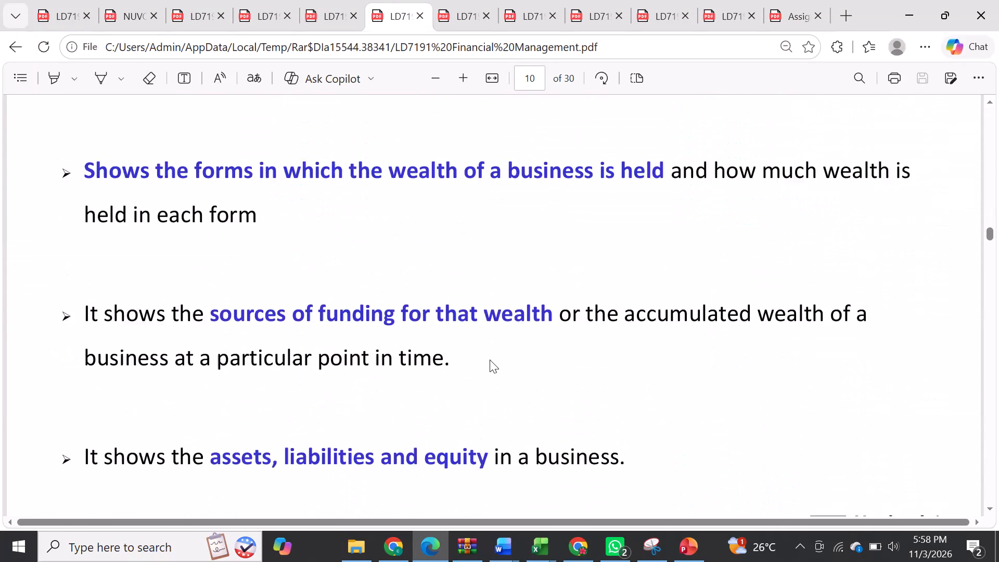
pyautogui.scroll(-4, 490, 360)
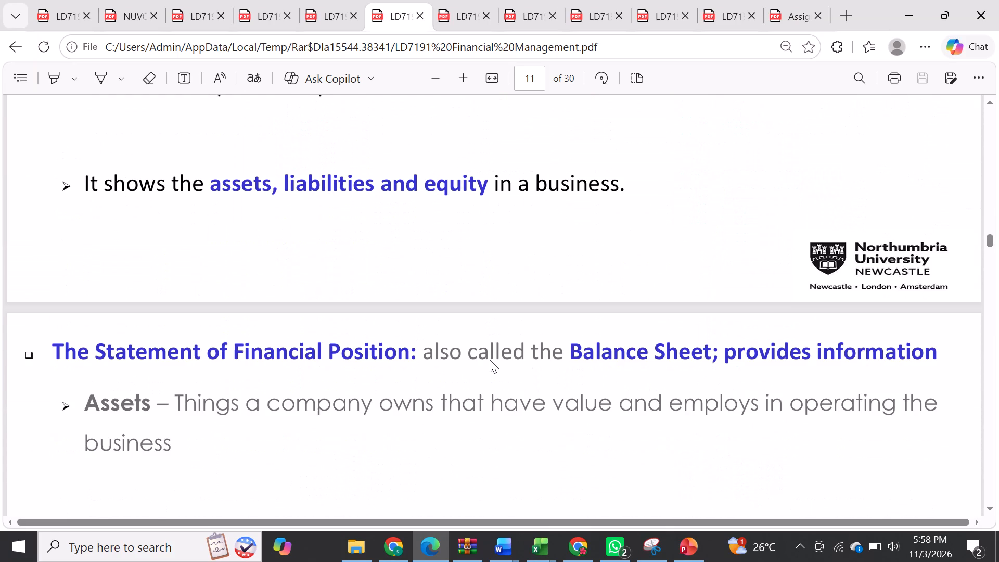
pyautogui.scroll(-5, 490, 360)
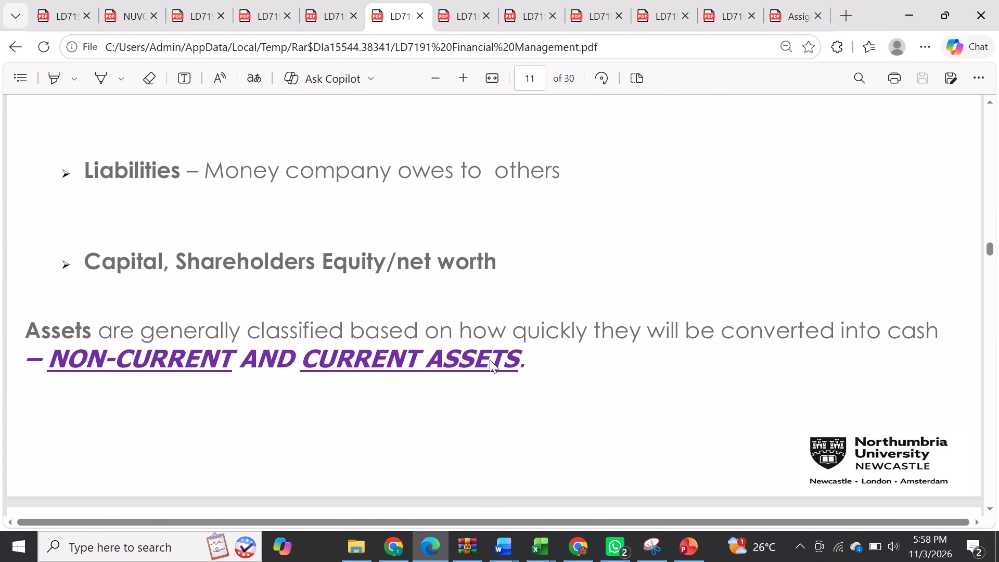
# Examine the Middlesex & Petticoat Phones Ltd balance sheet and the slide on interpreting a conventional balance sheet.
pyautogui.scroll(-5, 459, 347)
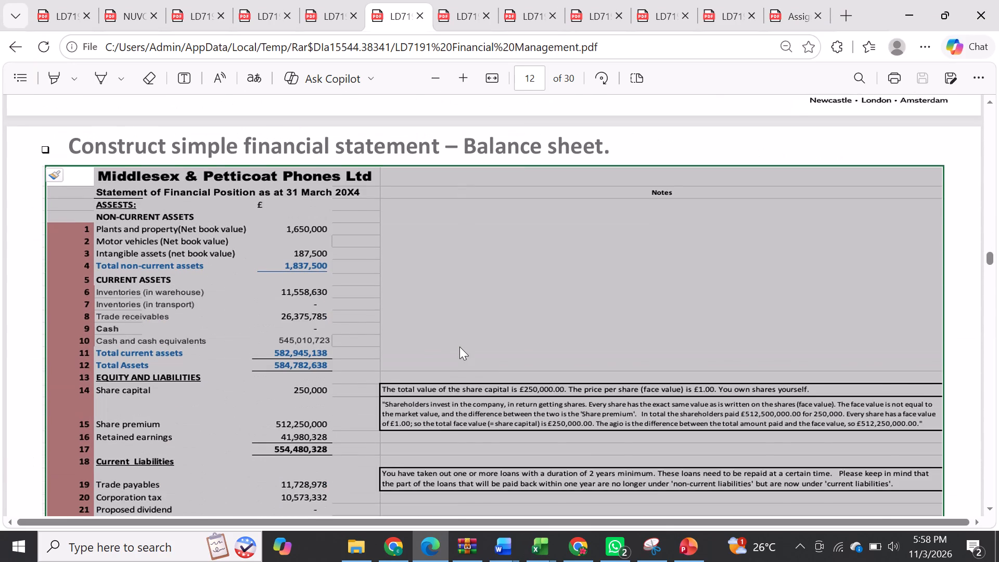
pyautogui.scroll(-4, 459, 347)
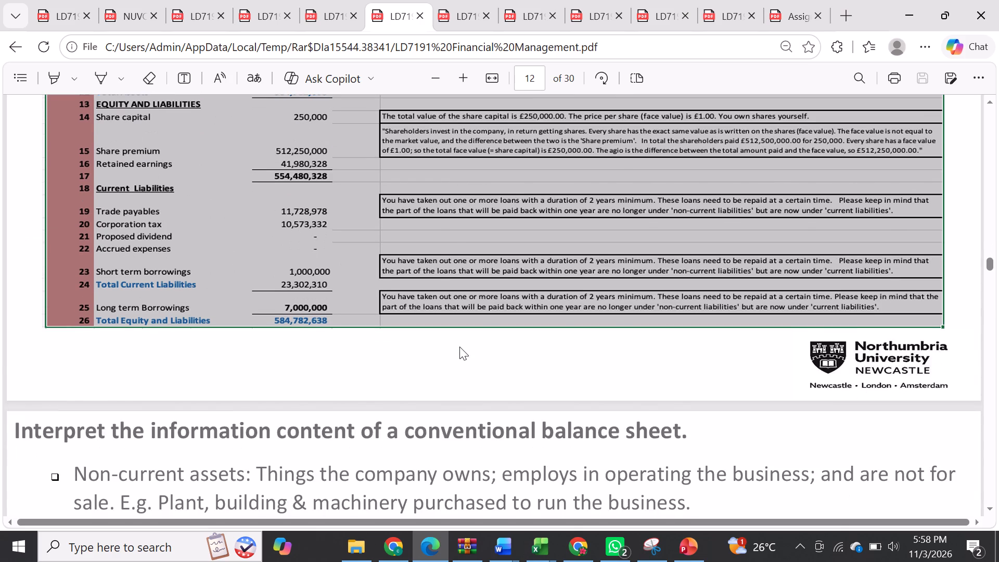
pyautogui.scroll(-4, 459, 347)
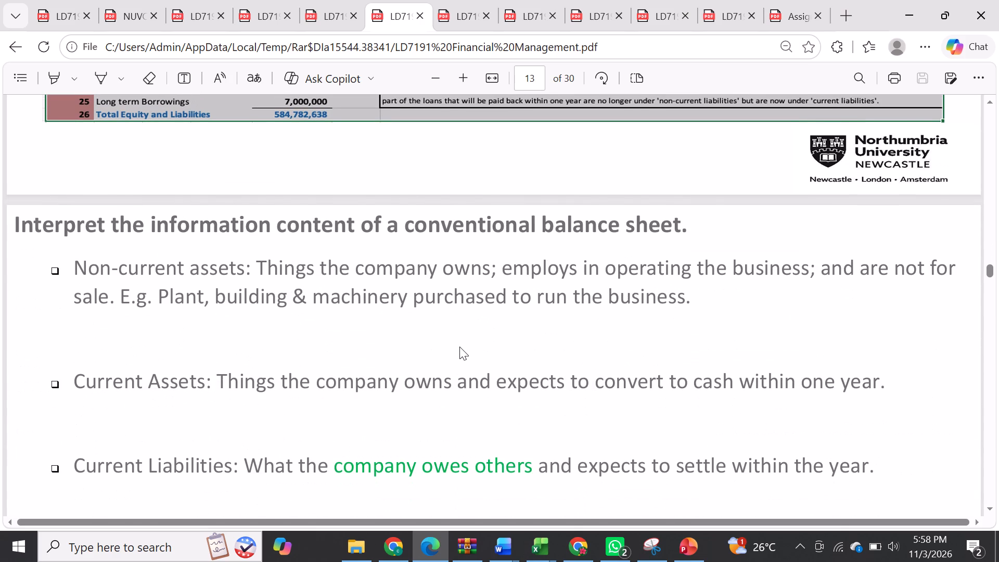
pyautogui.scroll(-6, 459, 347)
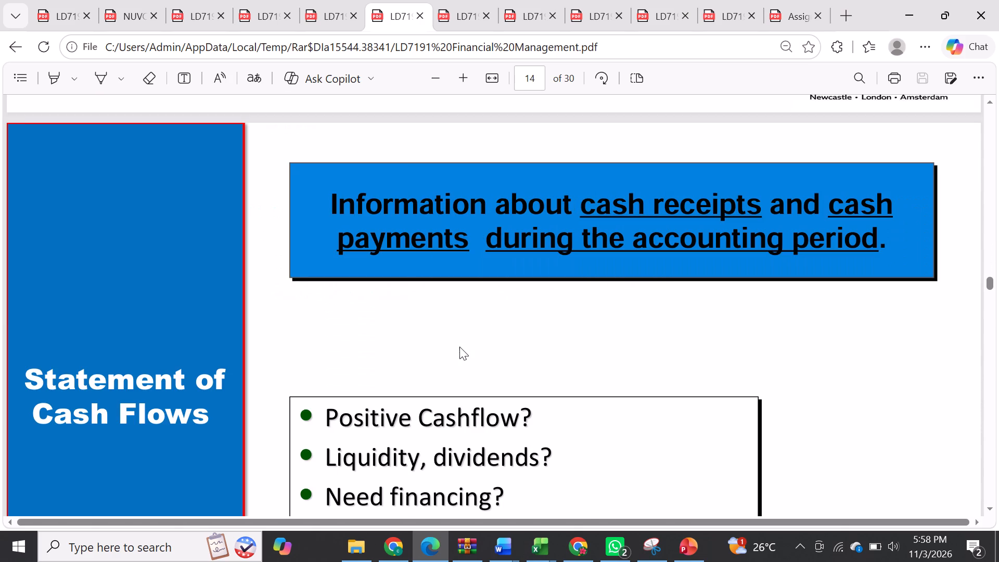
# Read the Statement of Cash Flows slides on operating, investing and financing inflows and outflows.
pyautogui.scroll(-3, 459, 347)
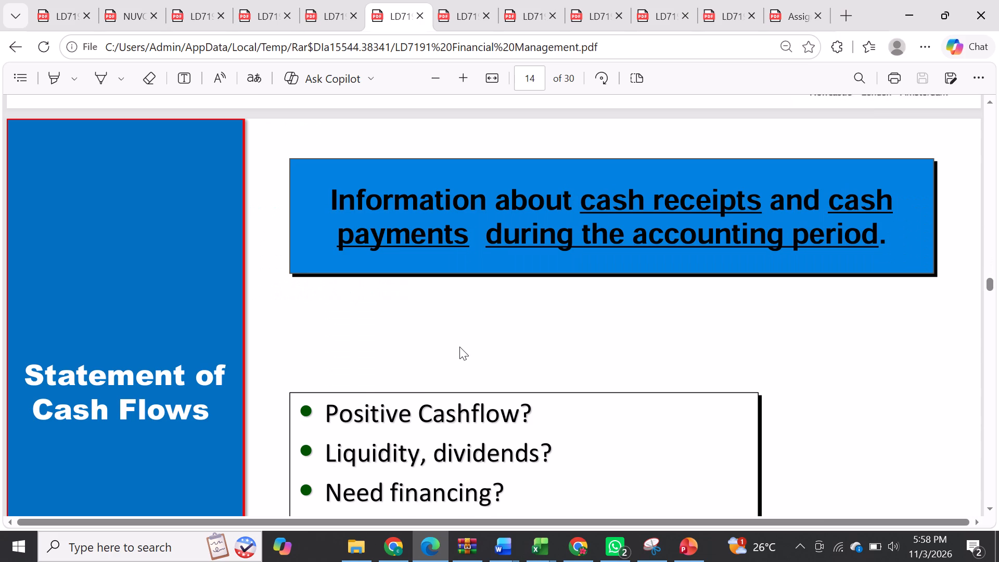
pyautogui.scroll(-2, 459, 347)
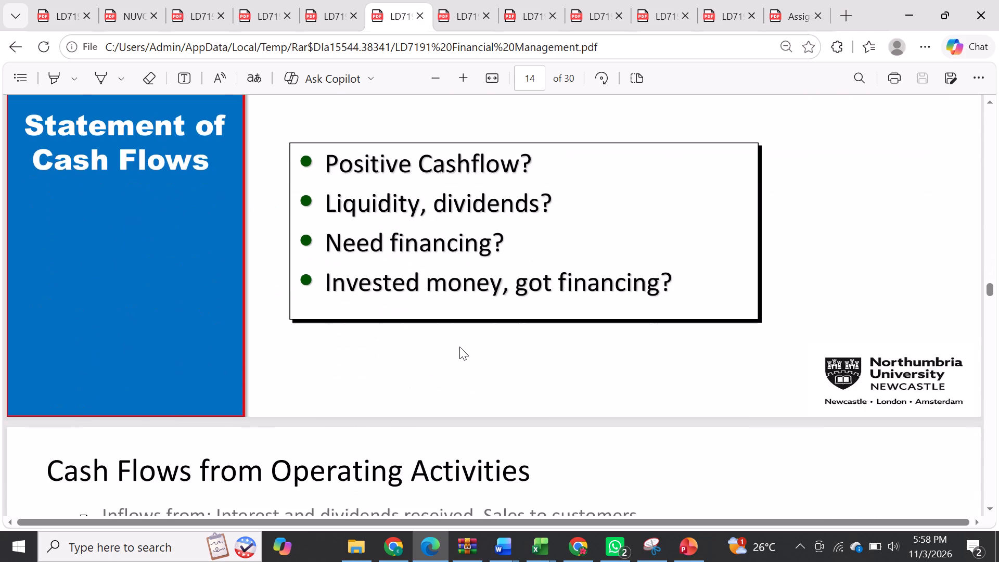
pyautogui.scroll(-4, 459, 347)
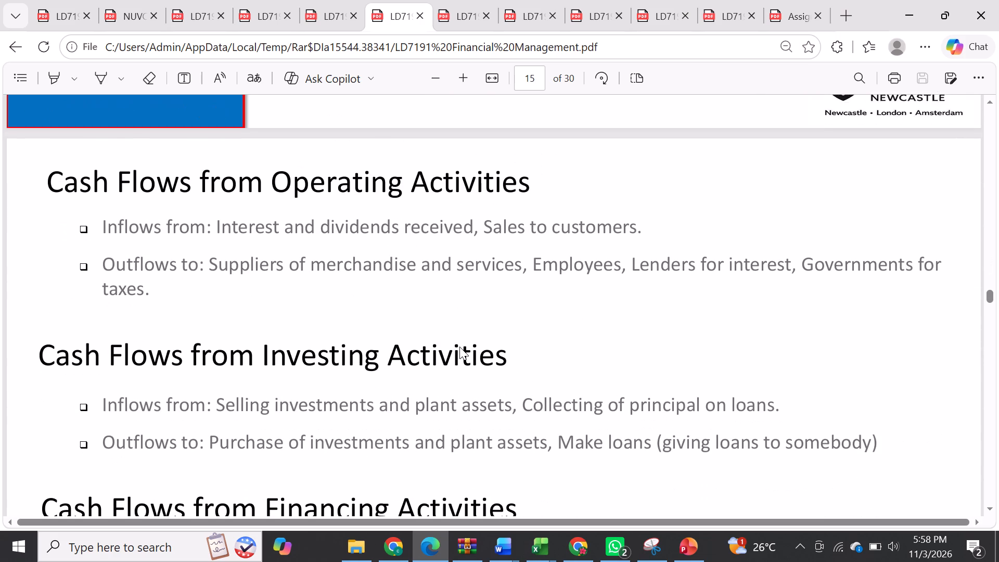
pyautogui.scroll(-8, 459, 347)
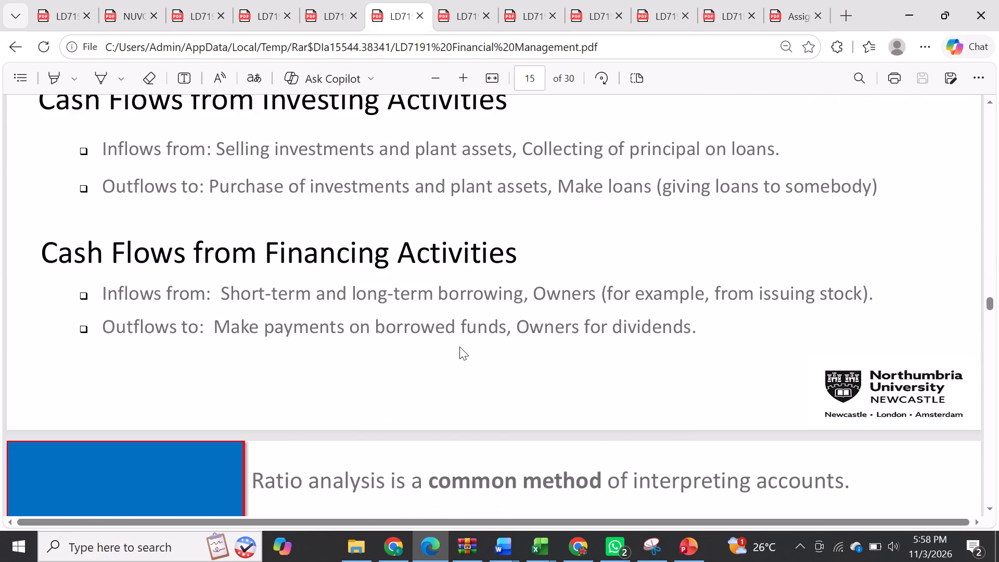
# Read the Ratio Analysis slides on techniques for interpreting company accounts and the purpose of each ratio type.
pyautogui.scroll(-5, 459, 347)
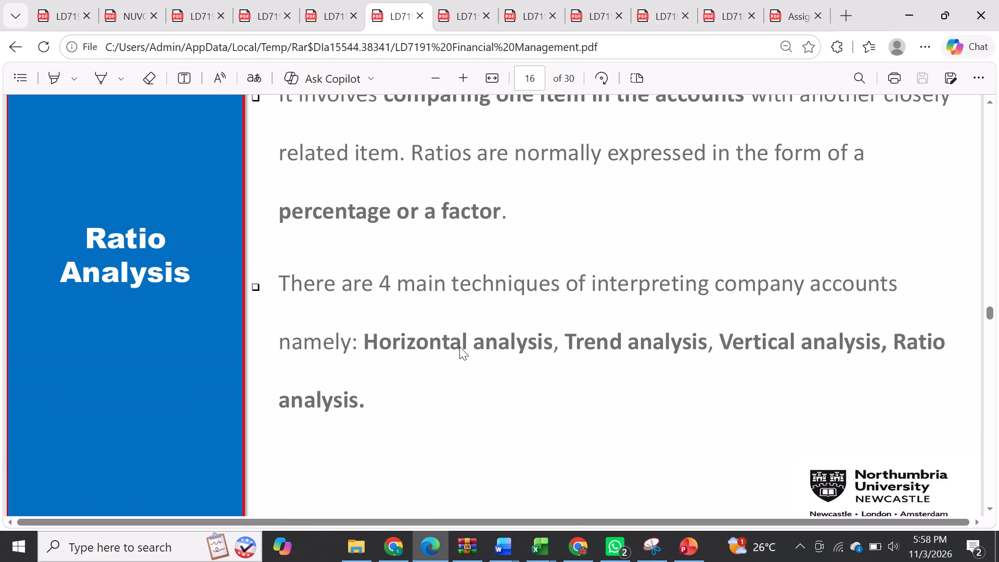
pyautogui.scroll(-4, 459, 347)
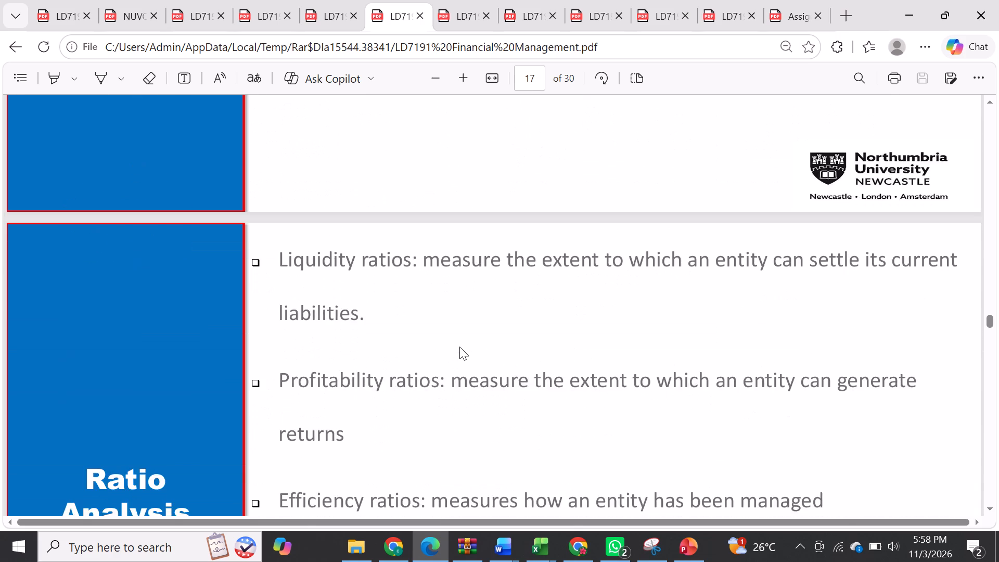
pyautogui.scroll(-2, 459, 347)
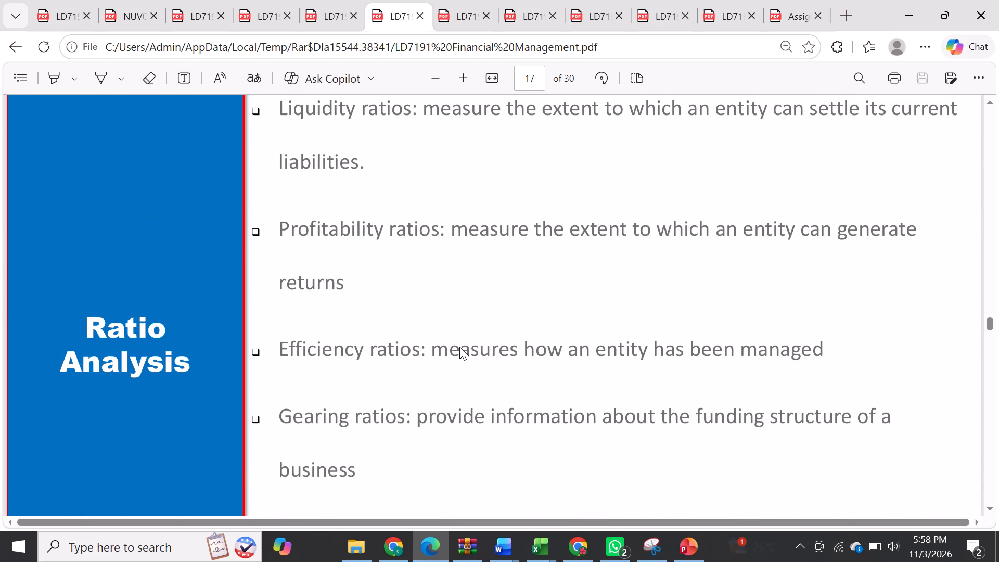
pyautogui.scroll(-8, 459, 347)
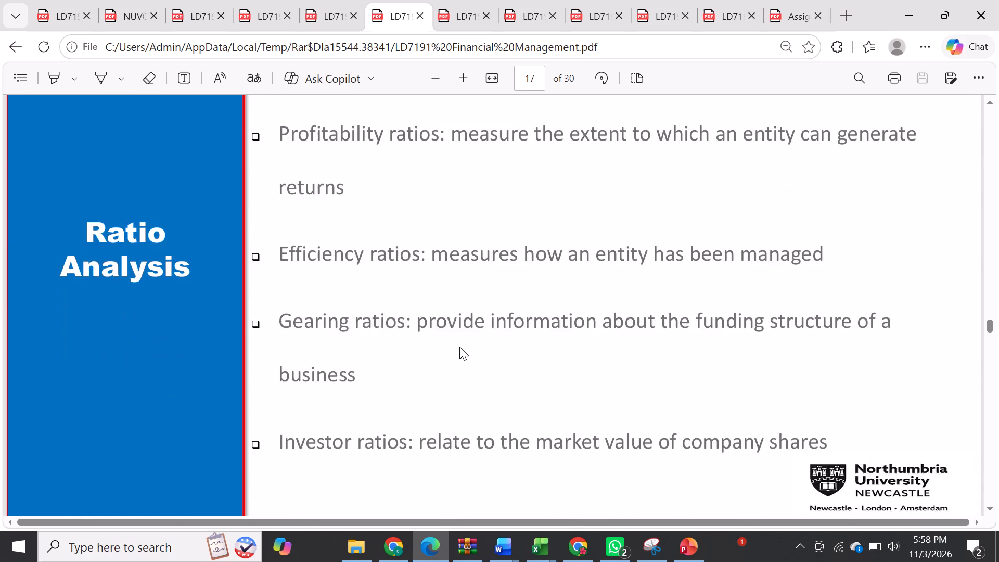
# Read the slide on the limitations of ratio analysis.
pyautogui.scroll(-7, 459, 347)
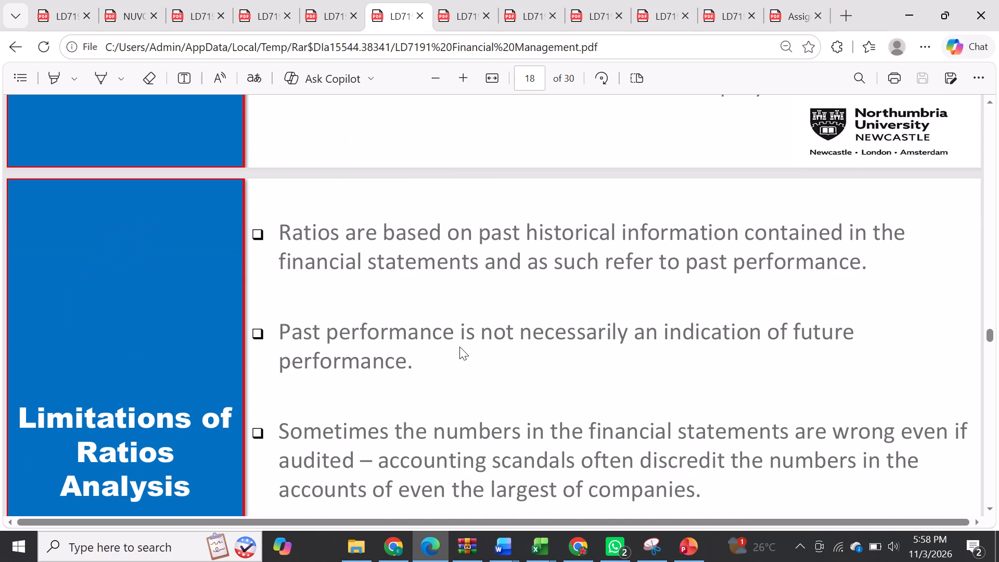
pyautogui.scroll(-9, 459, 347)
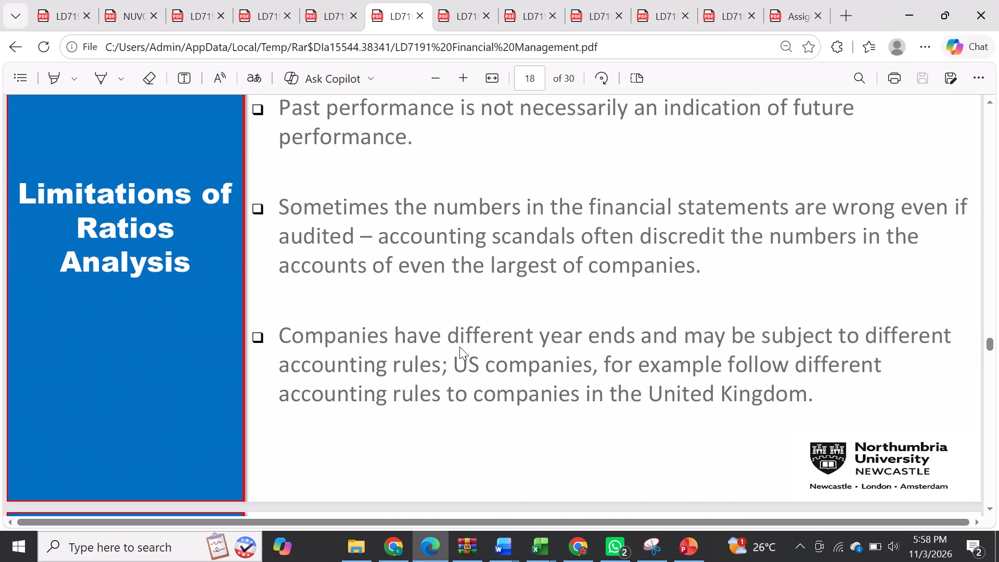
# Examine the Categories of Ratios Analysis slides, including the chart of individual ratios under each category.
pyautogui.scroll(-2, 459, 347)
pyautogui.scroll(1, 459, 347)
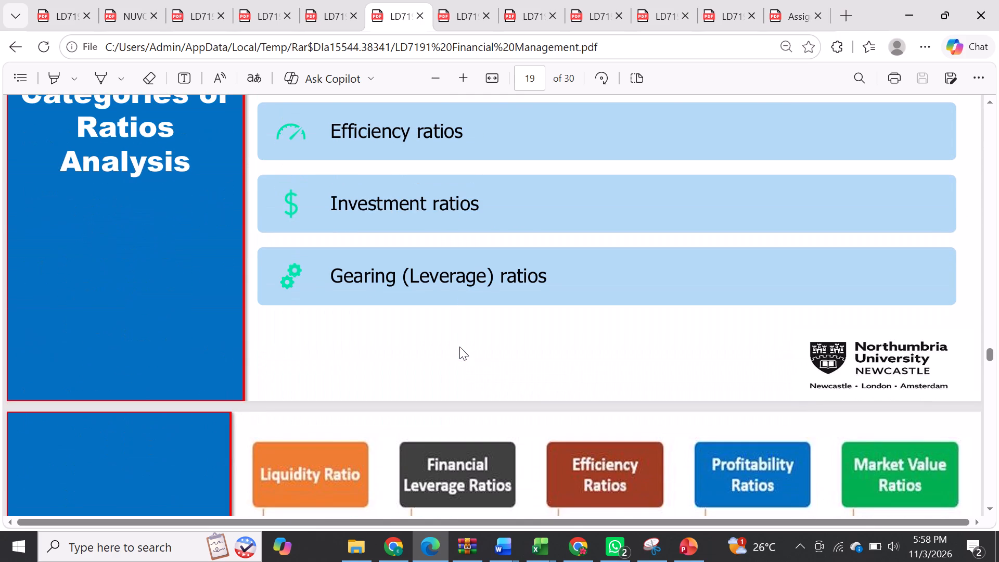
pyautogui.scroll(2, 459, 347)
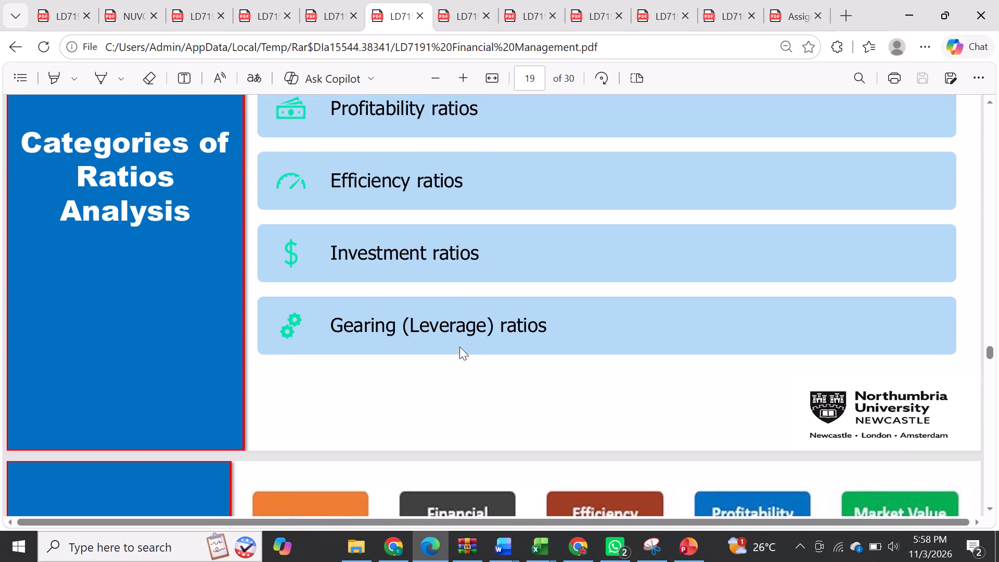
pyautogui.scroll(2, 459, 347)
pyautogui.scroll(-3, 459, 347)
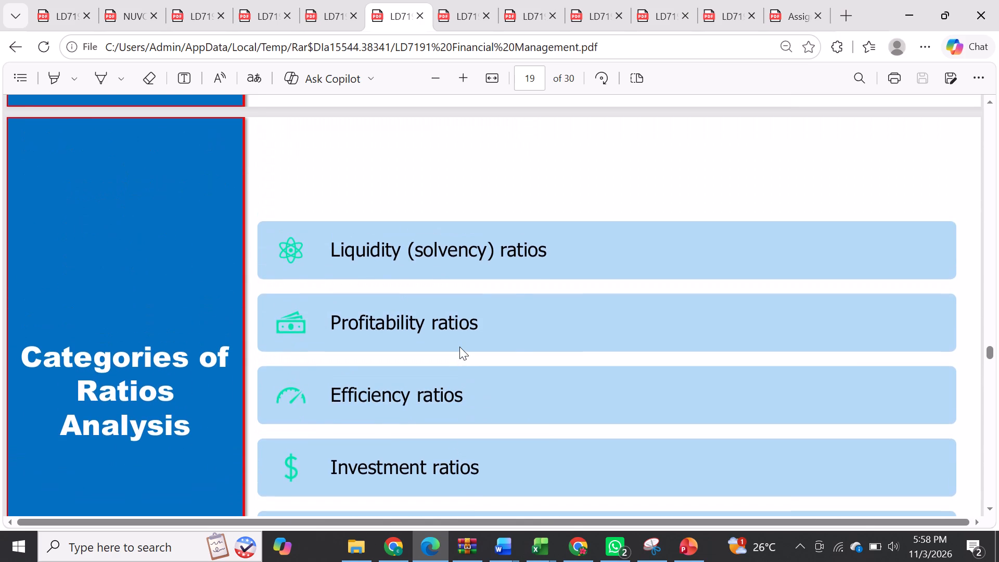
pyautogui.scroll(-5, 459, 347)
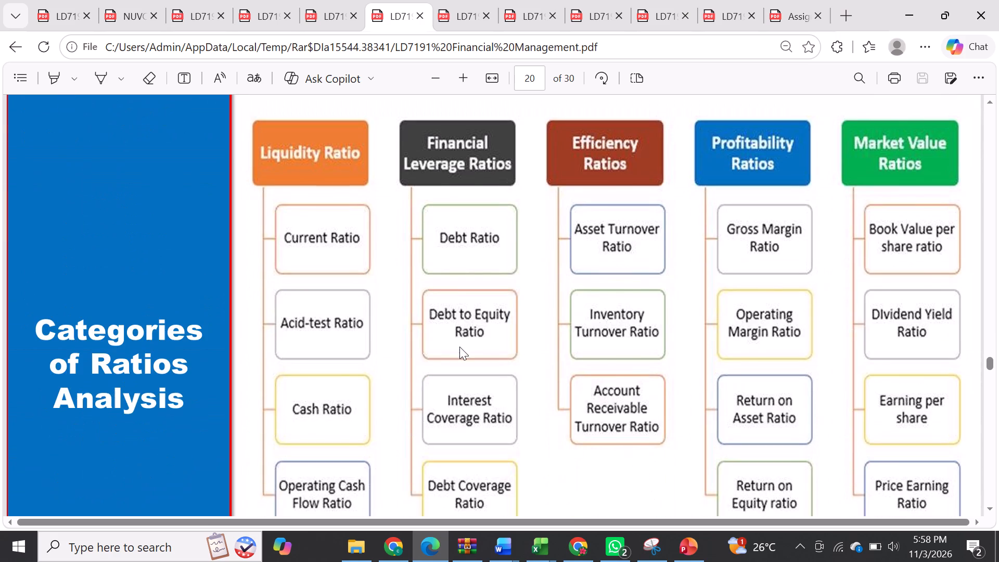
pyautogui.scroll(-1, 459, 347)
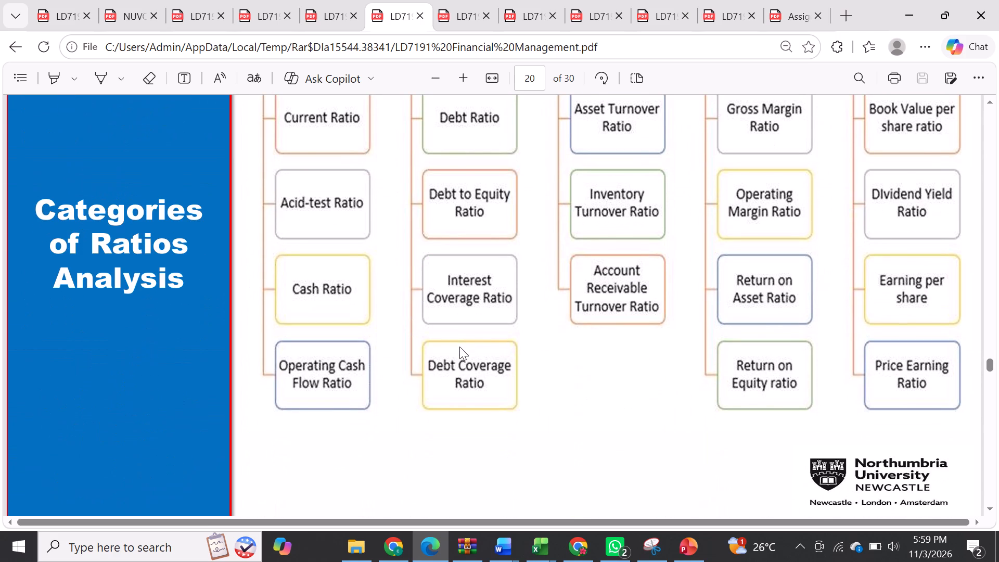
pyautogui.scroll(-3, 459, 347)
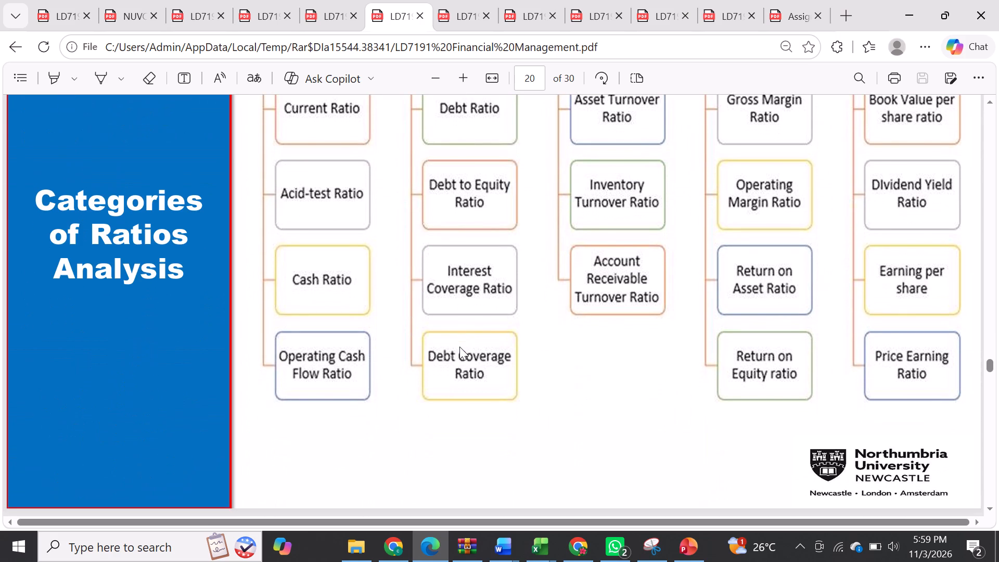
# Skim past the Middlesex & Petticoat Phones Ltd statement of financial position to the Liquidity Ratios slide.
pyautogui.scroll(-4, 459, 347)
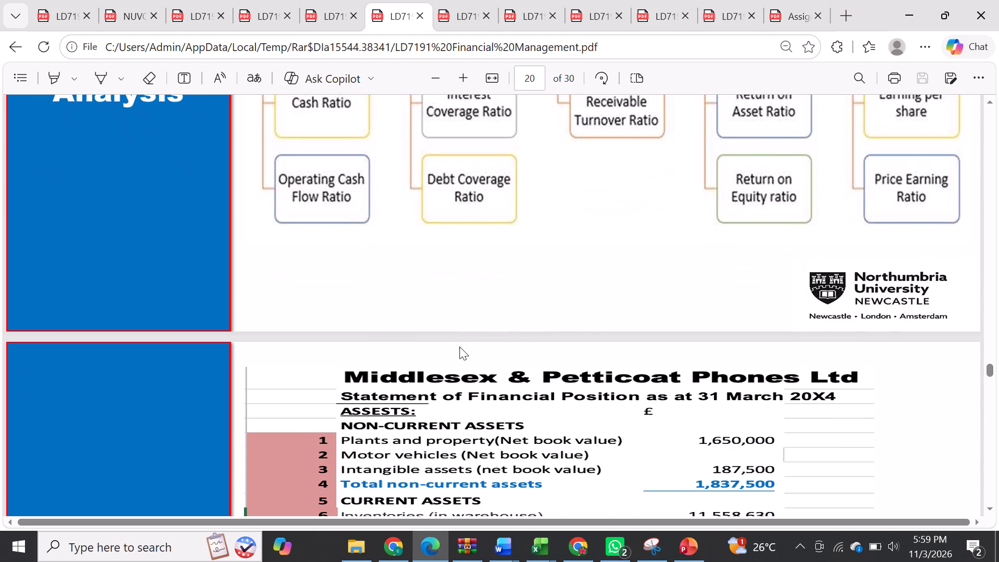
pyautogui.scroll(-14, 459, 347)
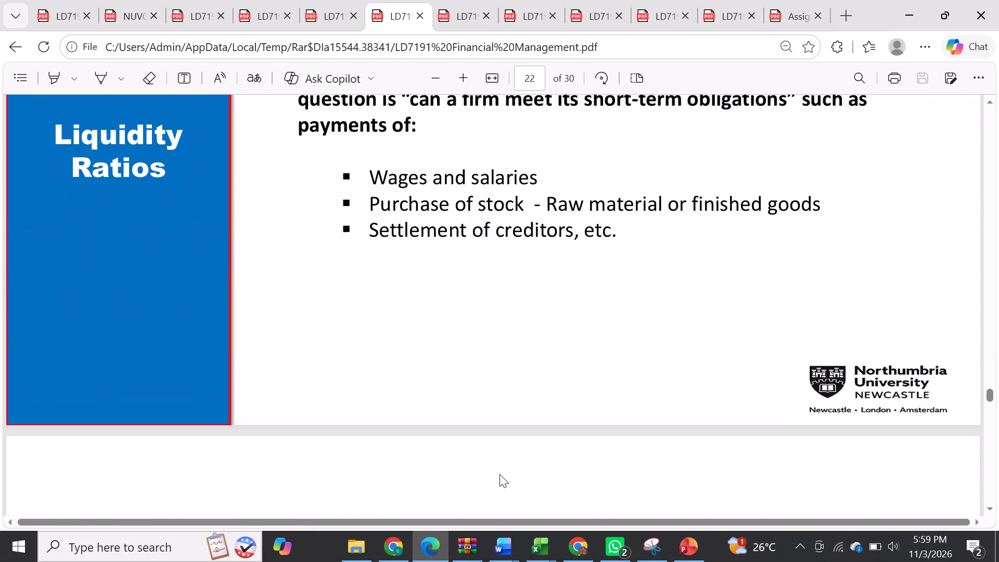
# Switch to the Assignment B presentation document in Word and read its notes on segmentation, digital marketing channels and margin protection.
pyautogui.click(494, 543)
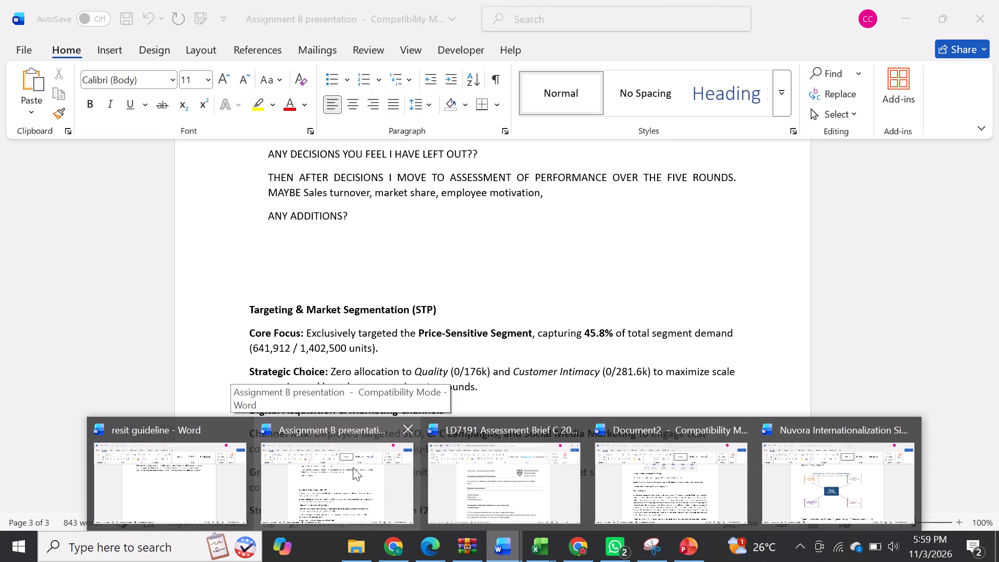
pyautogui.click(357, 492)
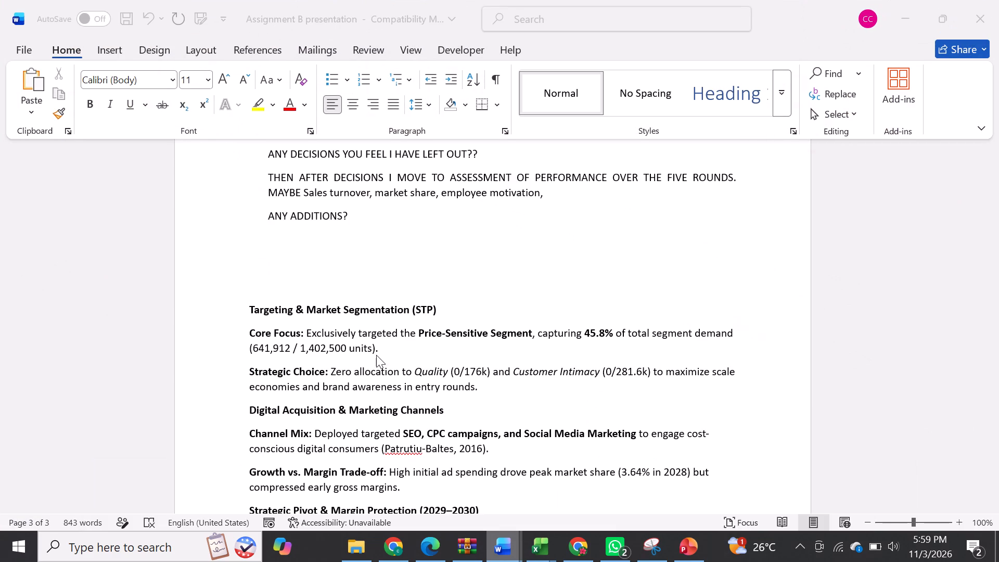
pyautogui.scroll(1, 414, 211)
pyautogui.scroll(-1, 414, 211)
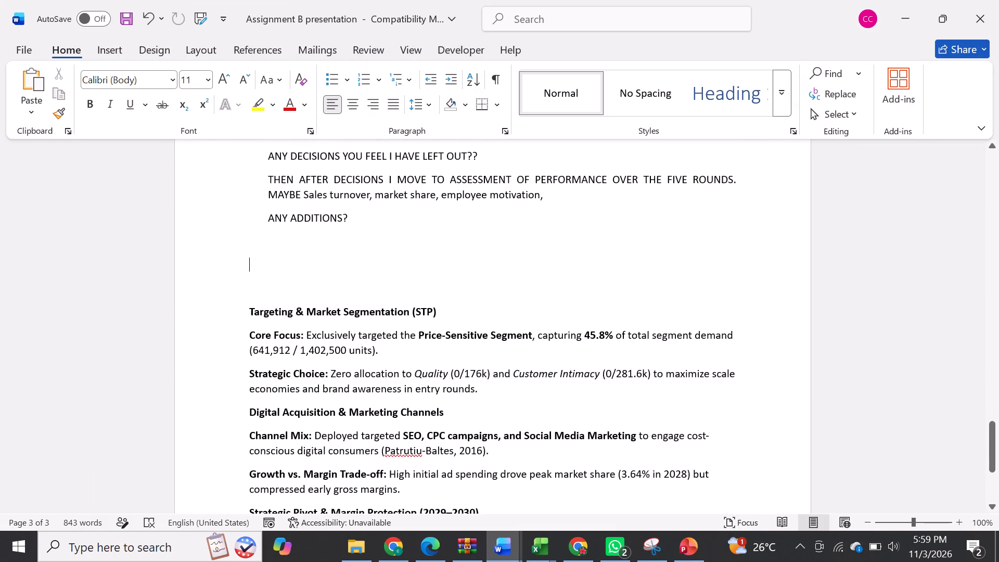
pyautogui.scroll(-4, 414, 211)
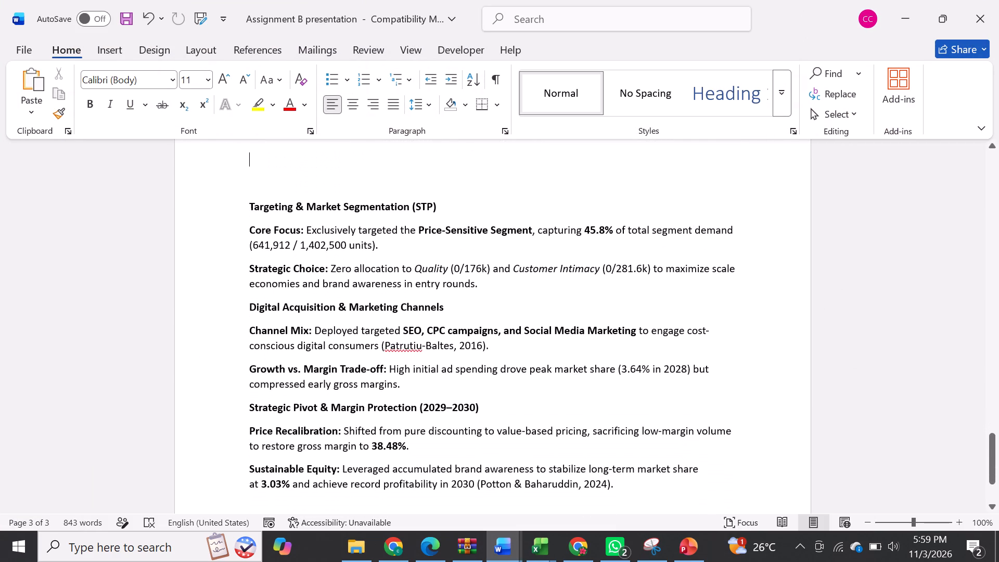
pyautogui.scroll(-2, 414, 211)
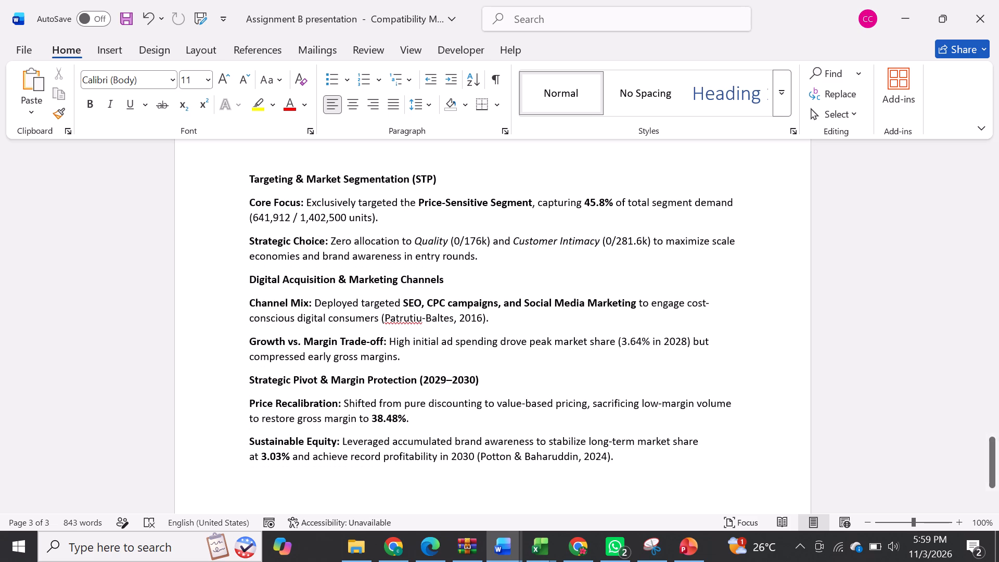
pyautogui.scroll(-3, 414, 211)
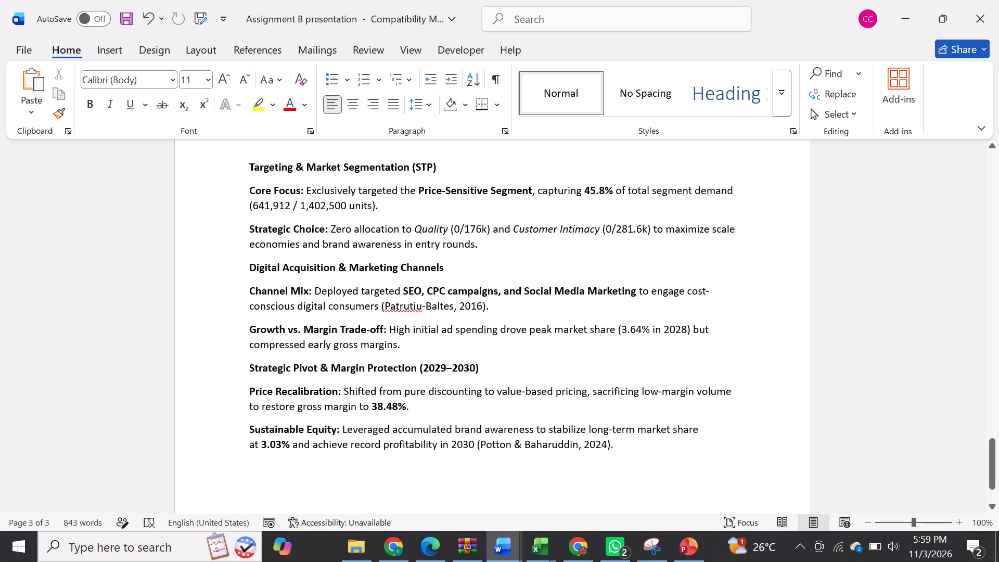
pyautogui.scroll(-4, 414, 211)
pyautogui.scroll(8, 414, 211)
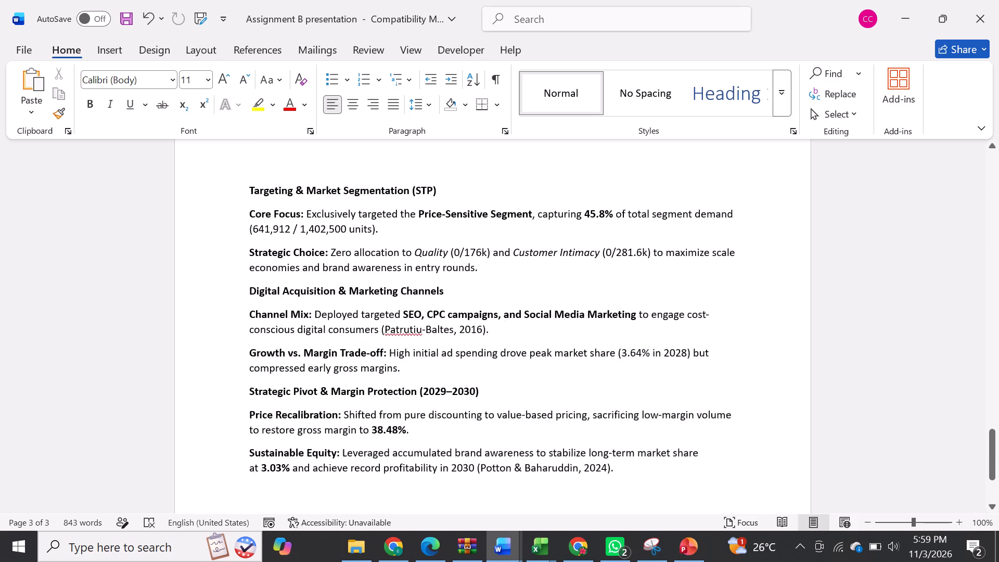
# Look back through the Assignment B notes on HRM decisions, success measures and proposed officer actions, up to the business objectives.
pyautogui.scroll(3, 414, 211)
pyautogui.scroll(20, 414, 211)
pyautogui.scroll(2, 414, 211)
pyautogui.scroll(-1, 414, 211)
pyautogui.scroll(5, 414, 211)
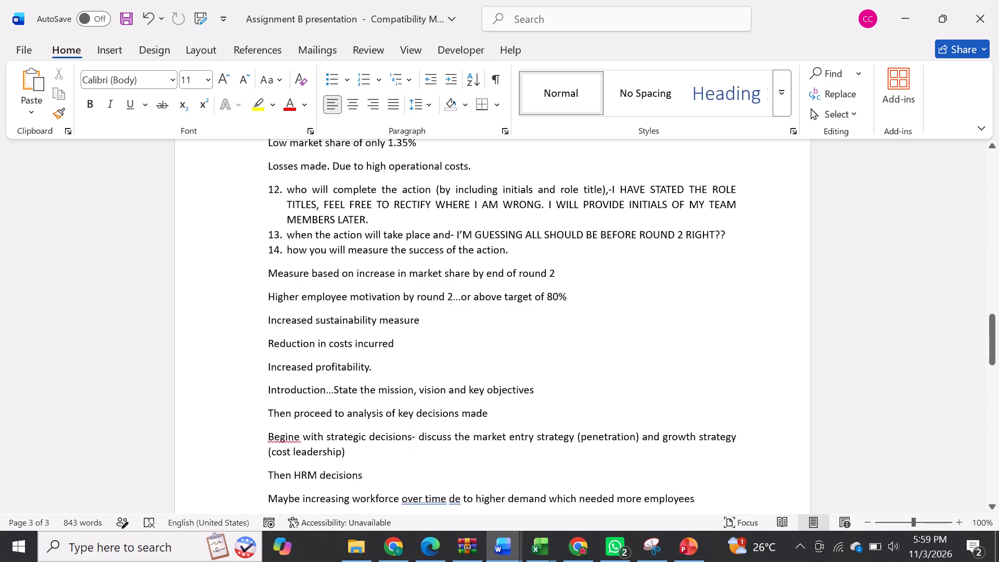
pyautogui.scroll(8, 414, 211)
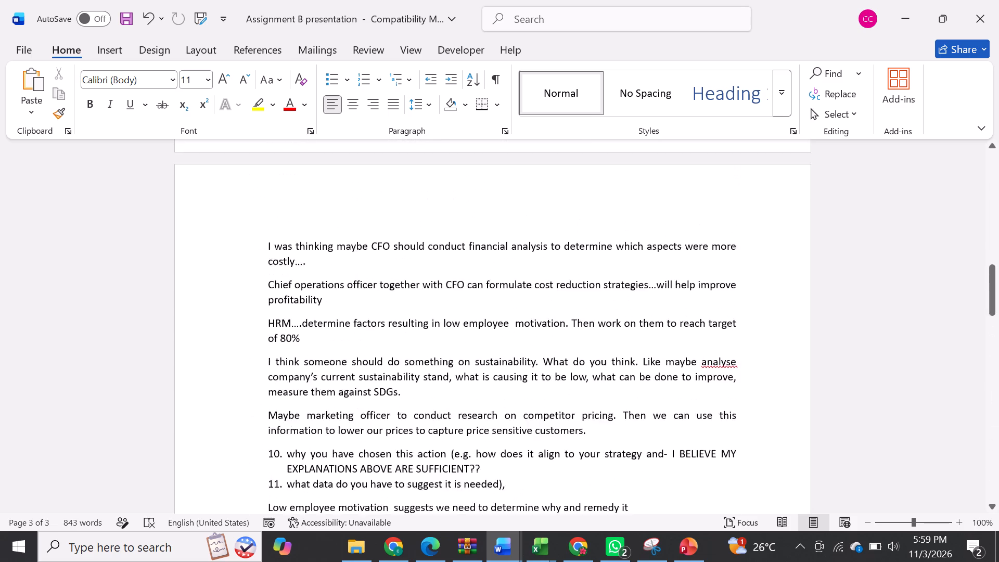
pyautogui.scroll(8, 414, 211)
pyautogui.hscroll(1, 414, 211)
pyautogui.scroll(1, 414, 211)
pyautogui.hscroll(1, 414, 211)
pyautogui.scroll(20, 414, 211)
pyautogui.scroll(13, 414, 211)
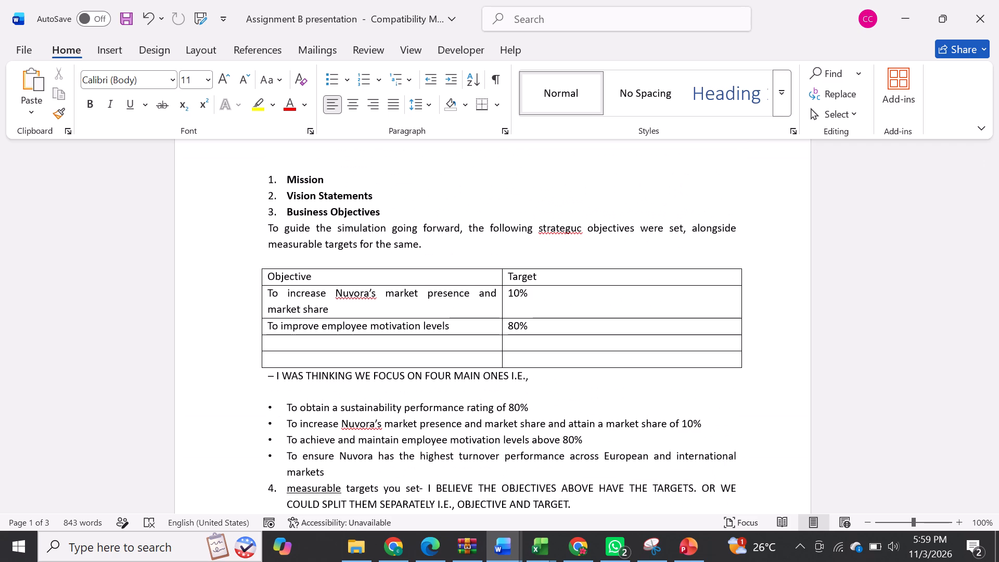
# Read the Assignment B sections on business objectives and targets, market segments, growth and competitive strategies, and market choice rationale.
pyautogui.scroll(1, 414, 211)
pyautogui.scroll(-1, 414, 211)
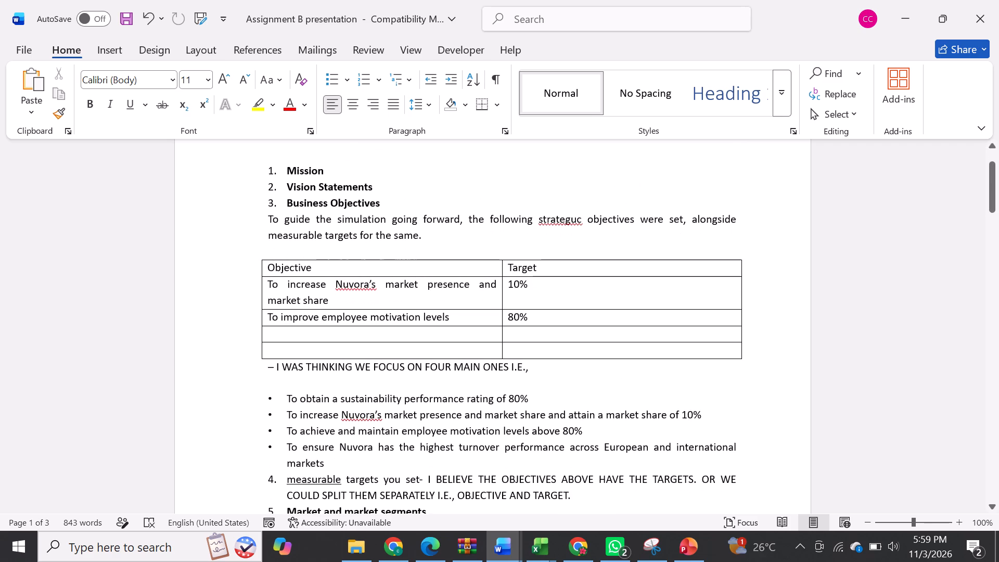
pyautogui.scroll(-1, 395, 316)
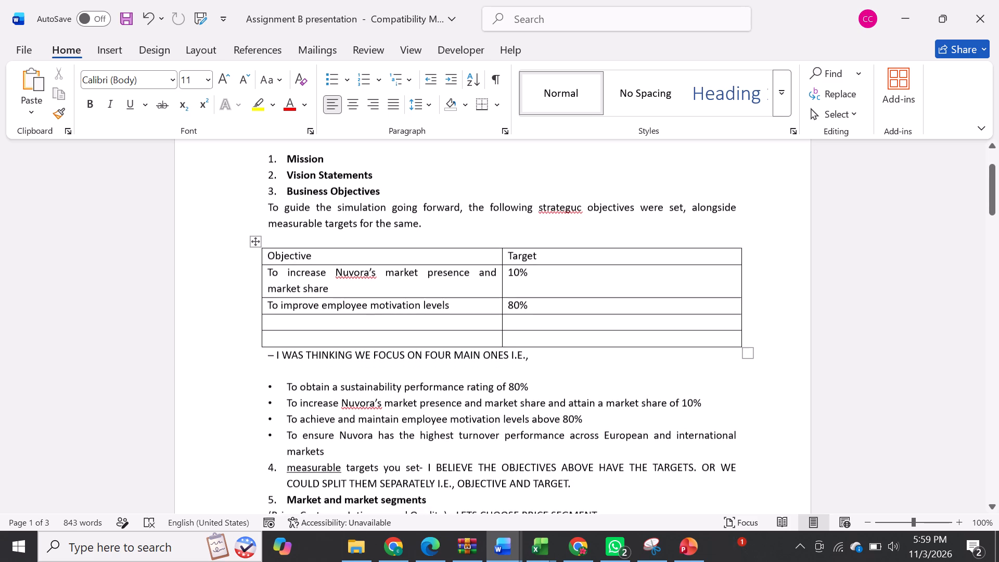
pyautogui.scroll(-6, 395, 316)
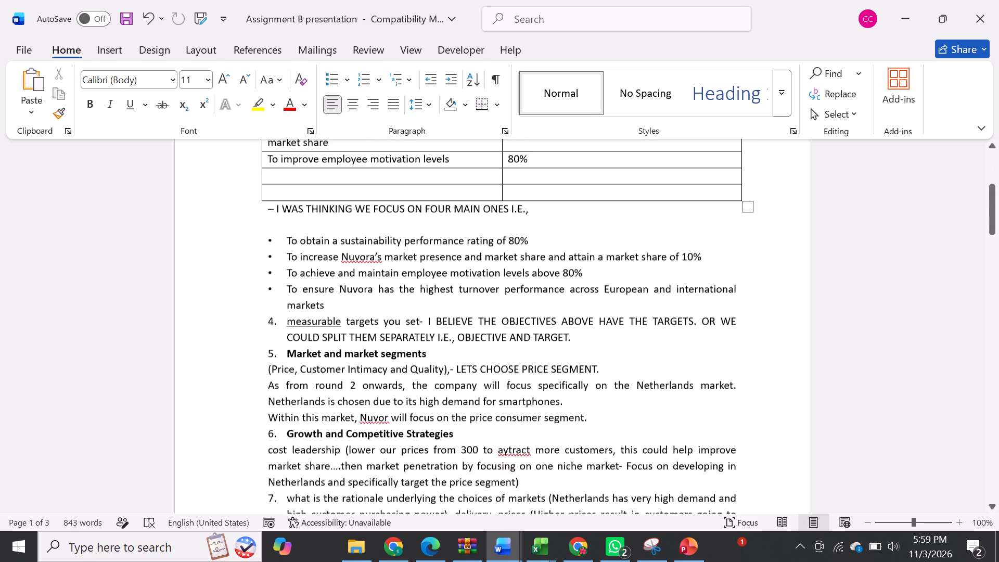
pyautogui.scroll(-4, 395, 316)
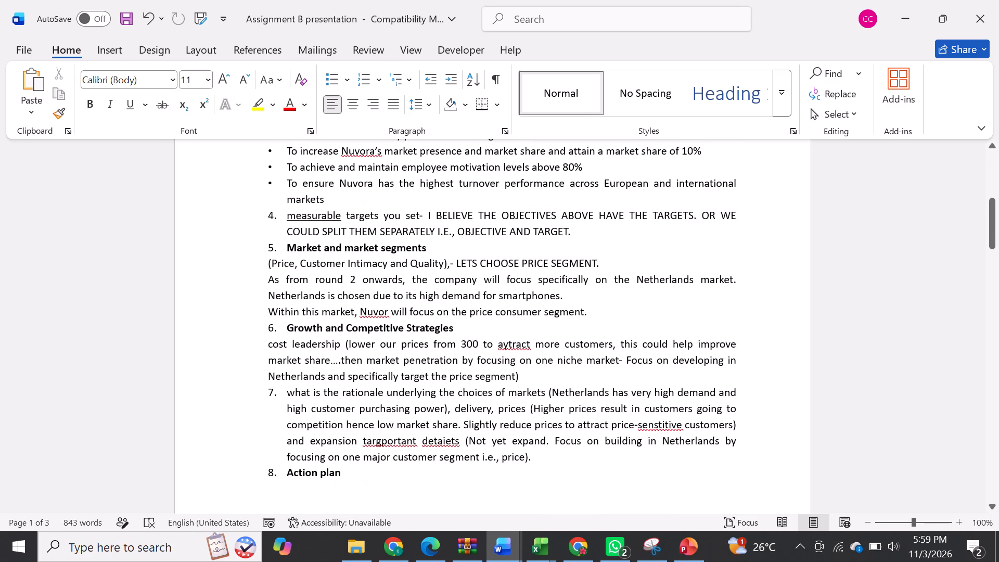
pyautogui.scroll(-4, 395, 316)
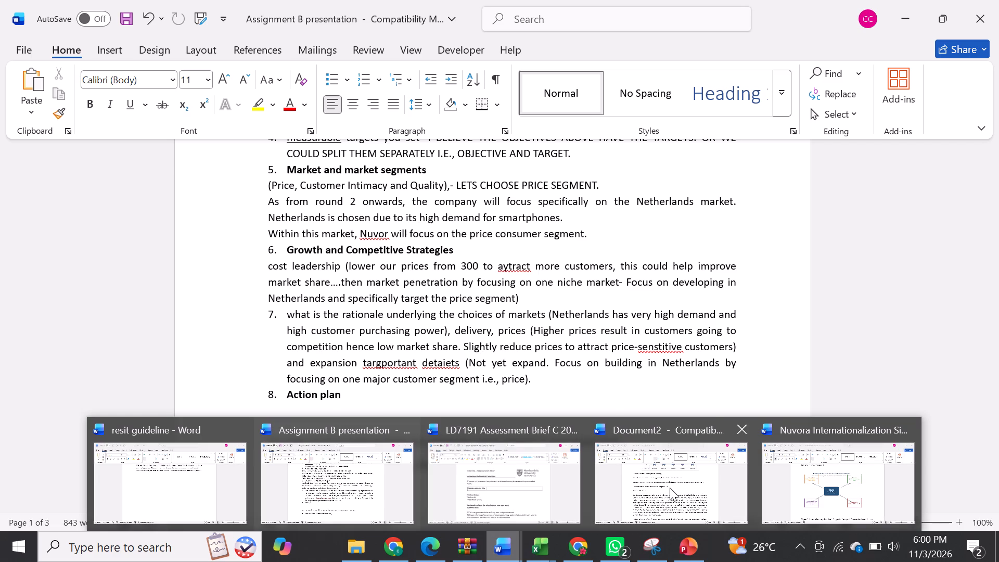
# Return to the report draft in Document2 and save it in Documents as "Assignment 3 individual report".
pyautogui.click(670, 488)
pyautogui.click(325, 380)
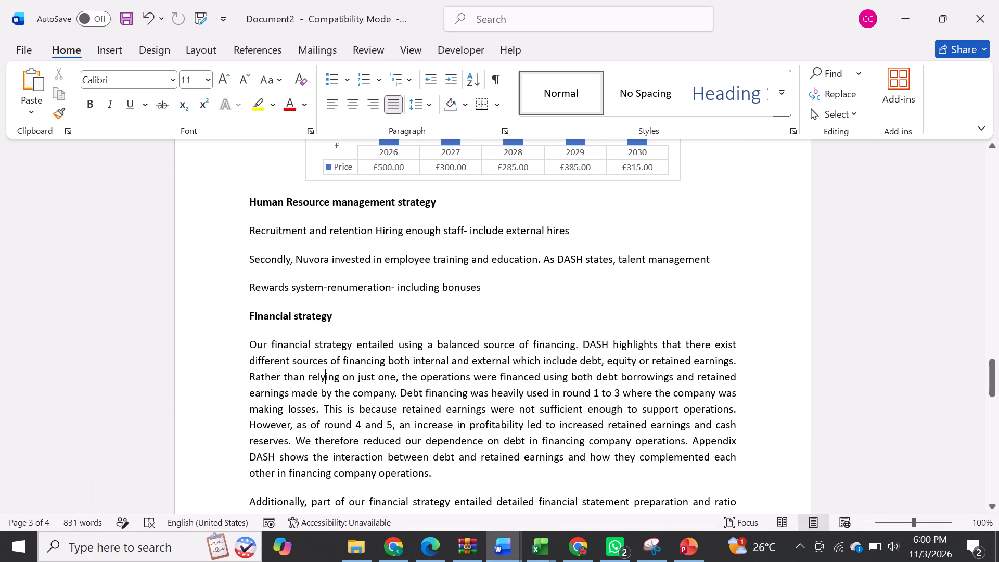
pyautogui.hotkey('ctrl', 's')
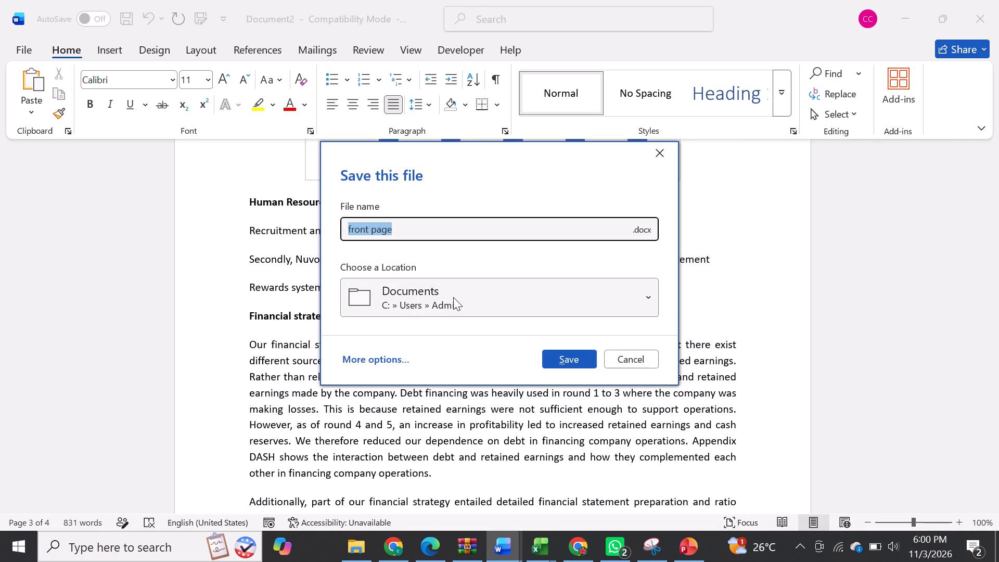
pyautogui.press('a')
pyautogui.press('BackSpace')
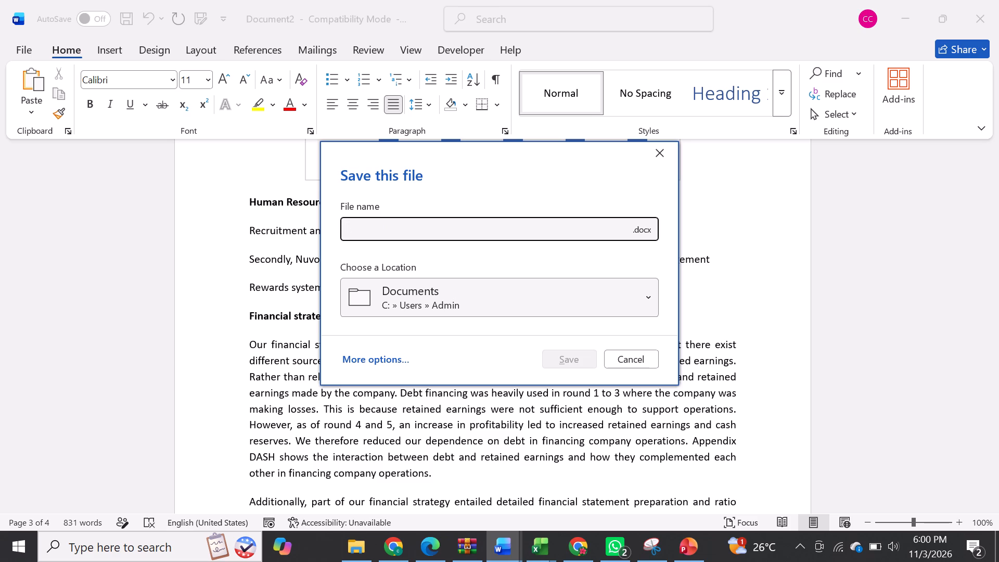
pyautogui.press('a')
pyautogui.write('ssignment 2')
pyautogui.press('BackSpace')
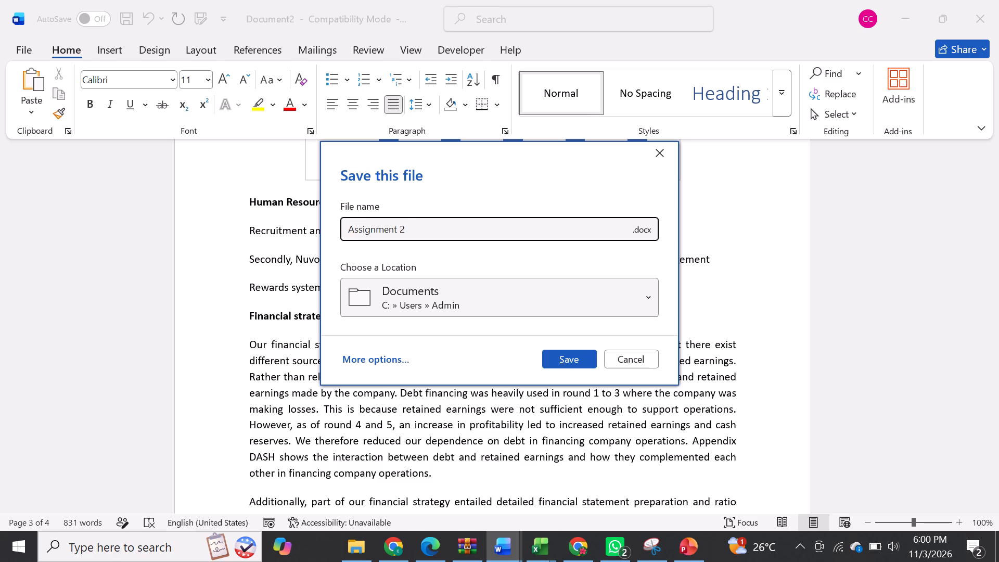
pyautogui.write('3 repor')
pyautogui.press('BackSpace')
pyautogui.press('BackSpace')
pyautogui.press('BackSpace')
pyautogui.press('BackSpace')
pyautogui.press('BackSpace')
pyautogui.write('individual report')
pyautogui.press('Return')
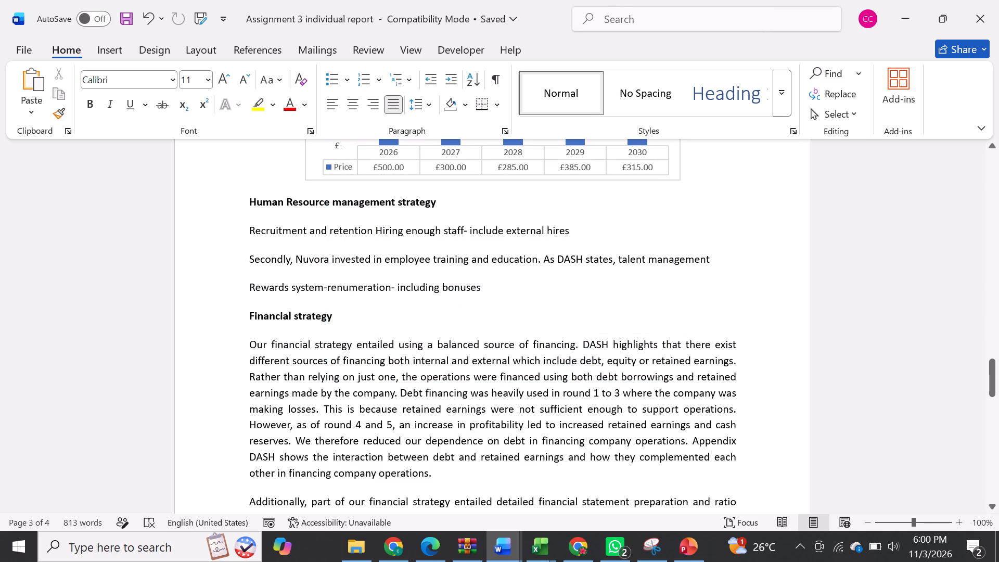
# Add to the end of the pricing paragraph that Nuvora's very high round 1 prices may have resulted in low sales turnover, citing figure DASH.
pyautogui.scroll(16, 409, 322)
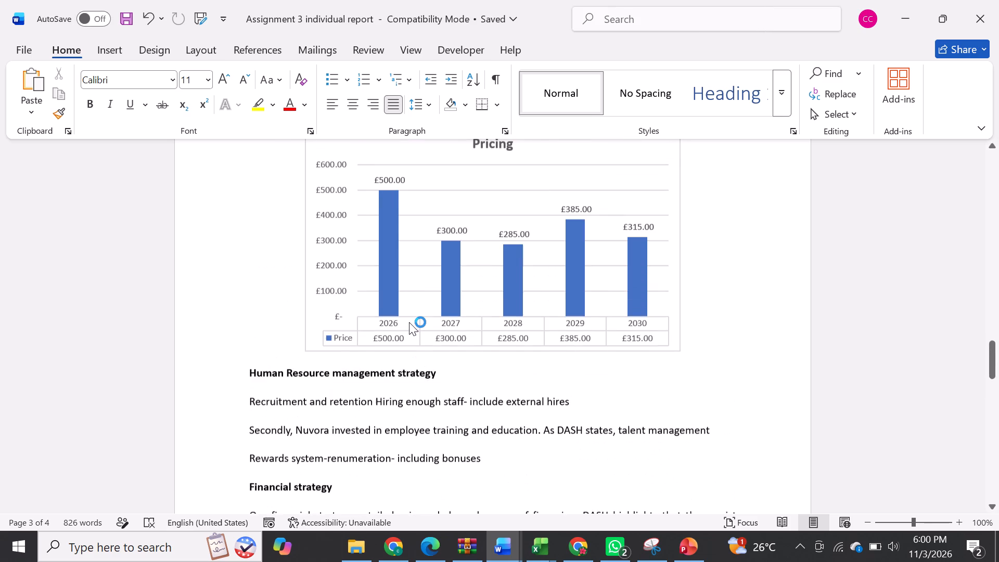
pyautogui.scroll(5, 409, 322)
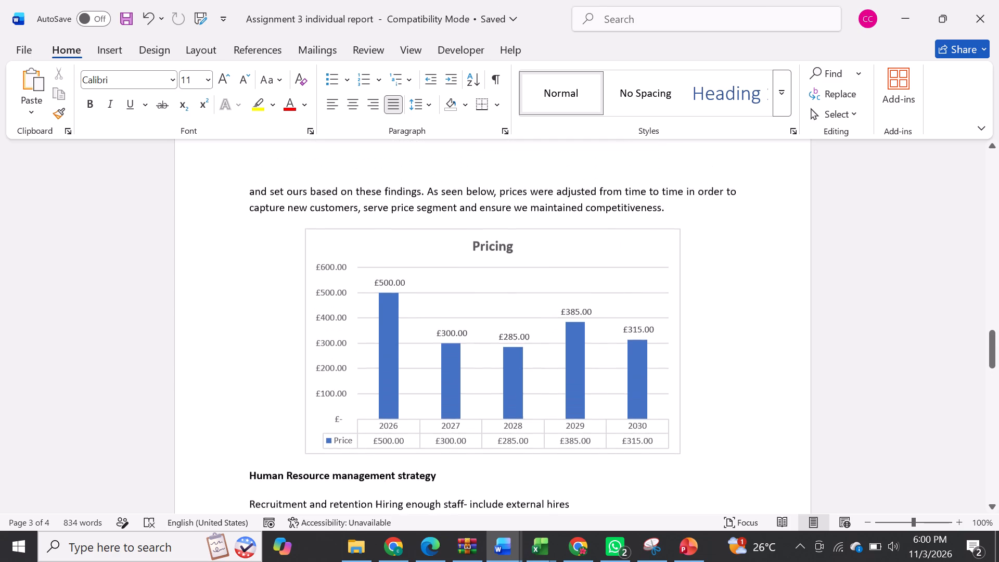
pyautogui.click(673, 276)
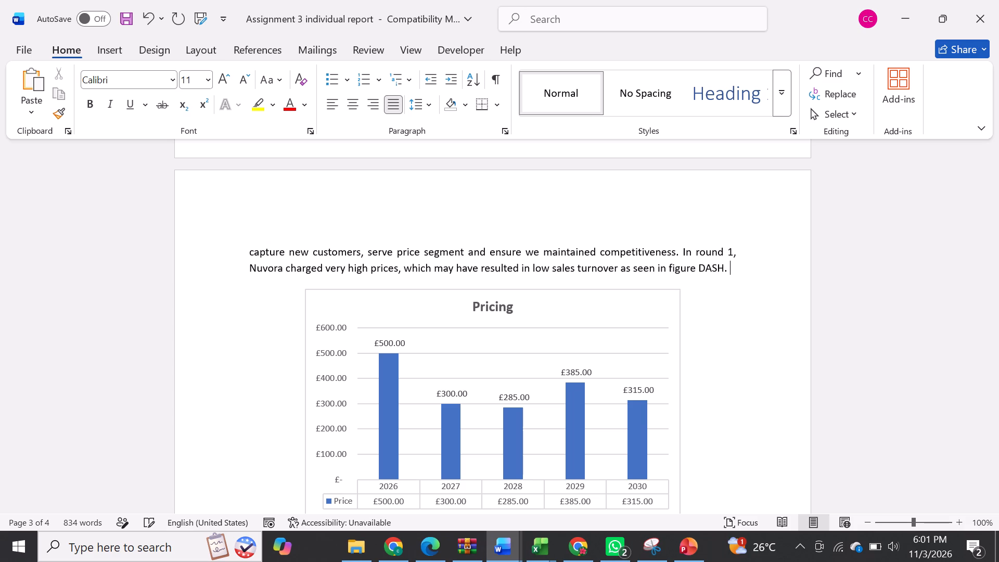
# Complete the pricing paragraph with "Adjustments of prices helped attract more customers which resulted in higher turnover.".
pyautogui.press('r')
pyautogui.press('BackSpace')
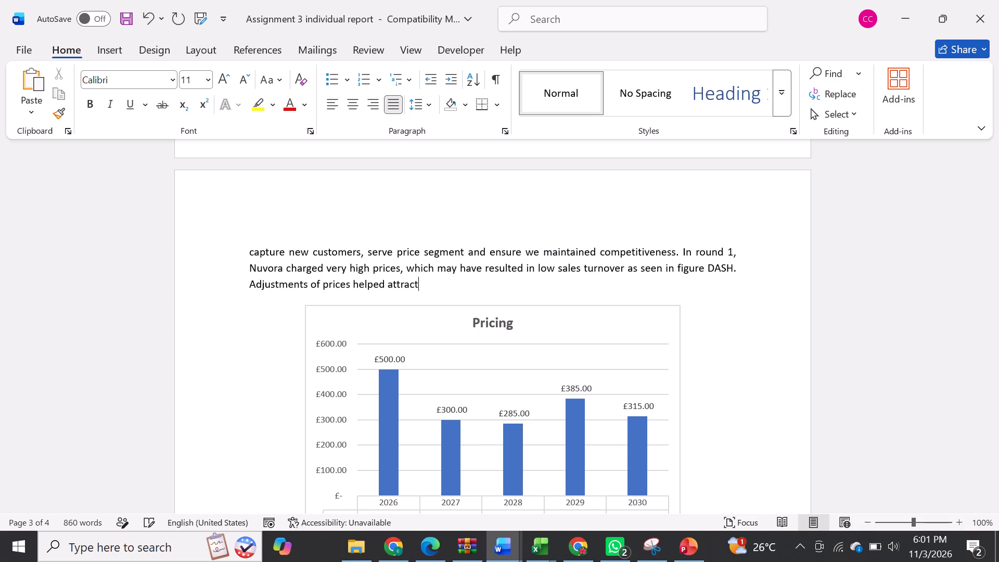
pyautogui.press('BackSpace')
pyautogui.write('more customers which rsu')
pyautogui.press('BackSpace')
pyautogui.press('BackSpace')
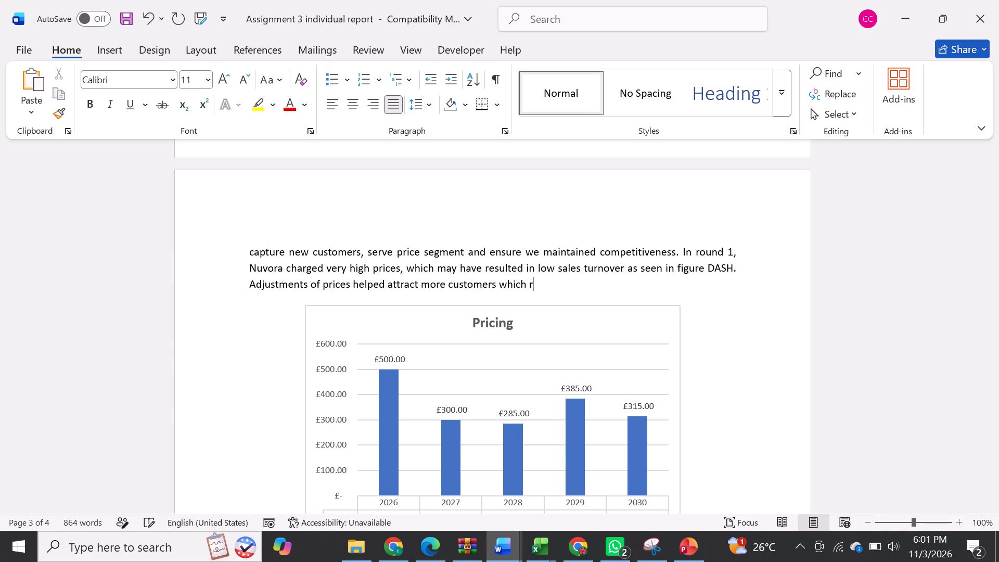
pyautogui.write('esulted in hhig')
pyautogui.press('BackSpace')
pyautogui.press('BackSpace')
pyautogui.press('BackSpace')
pyautogui.write('igher turnover')
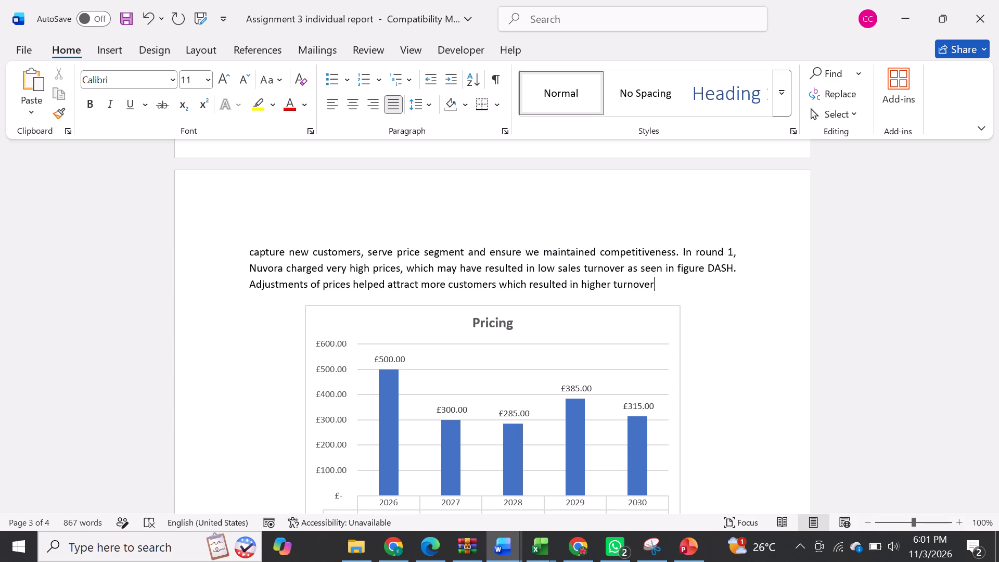
pyautogui.write('.')
pyautogui.press('space')
# Replace "we" with "Nuvora" in the pricing paragraph's phrase about maintaining competitiveness.
pyautogui.doubleClick(534, 252)
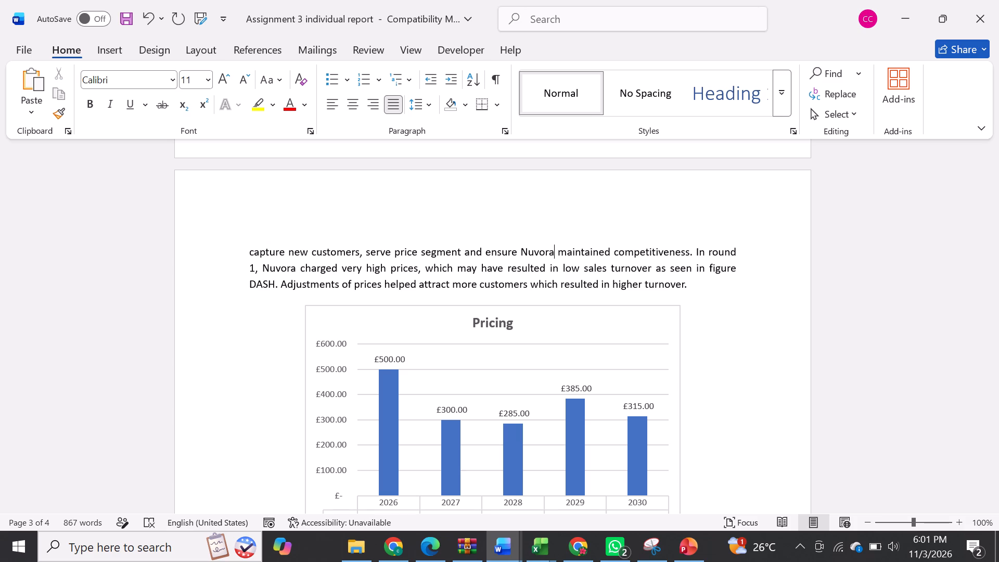
# Format the four key objectives in the Introduction as a lettered list in the a), b), c) style.
pyautogui.scroll(5, 543, 297)
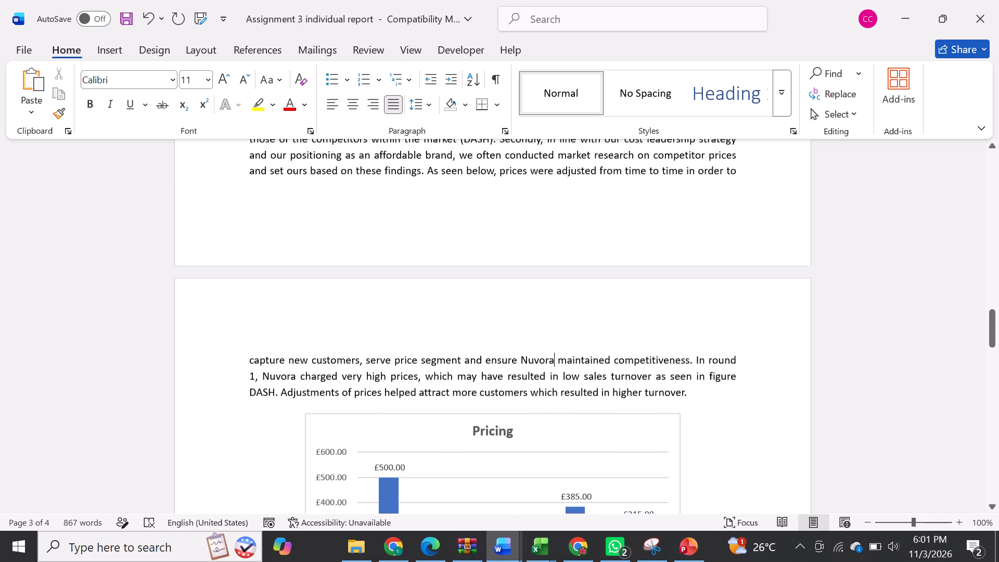
pyautogui.scroll(8, 543, 297)
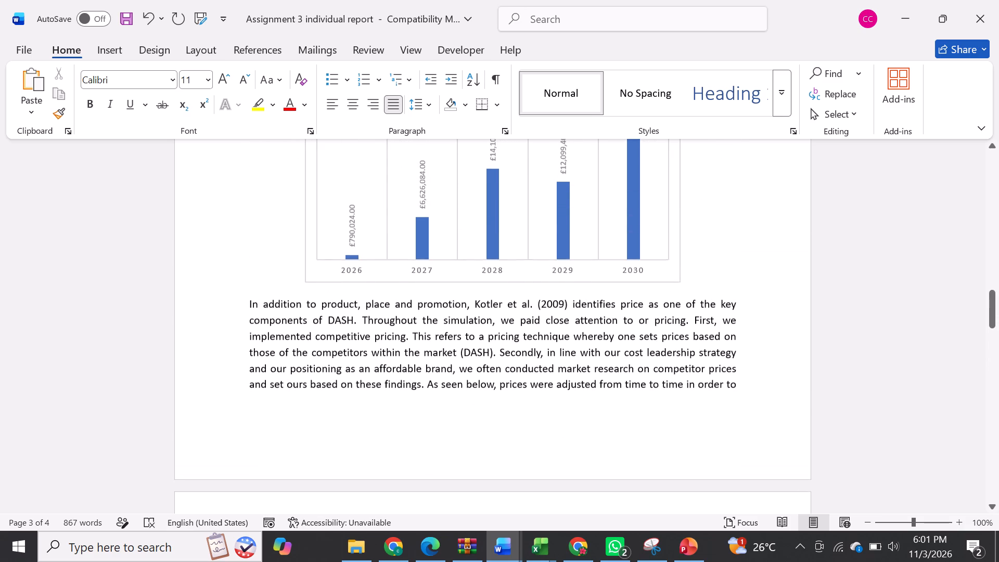
pyautogui.scroll(16, 543, 297)
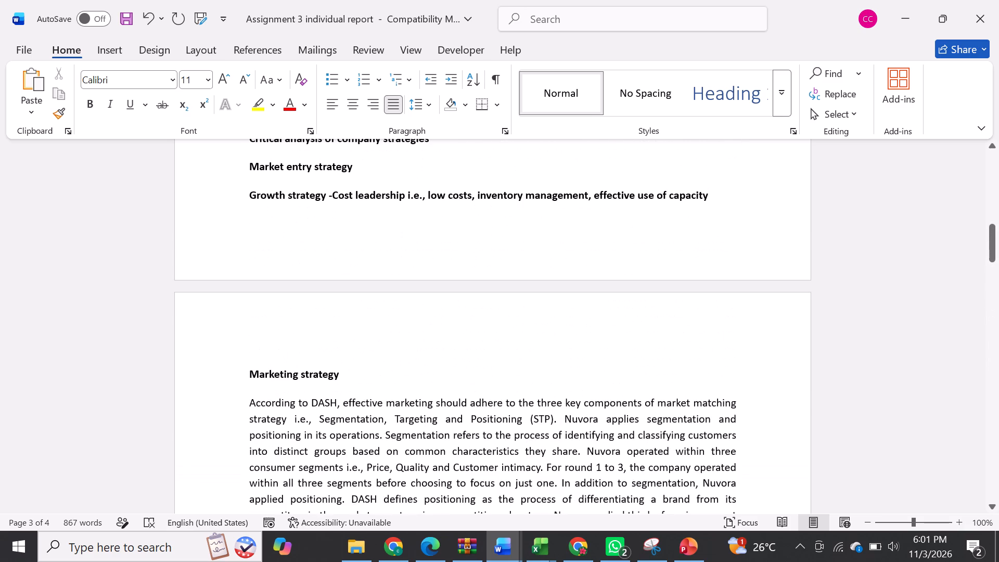
pyautogui.scroll(17, 543, 297)
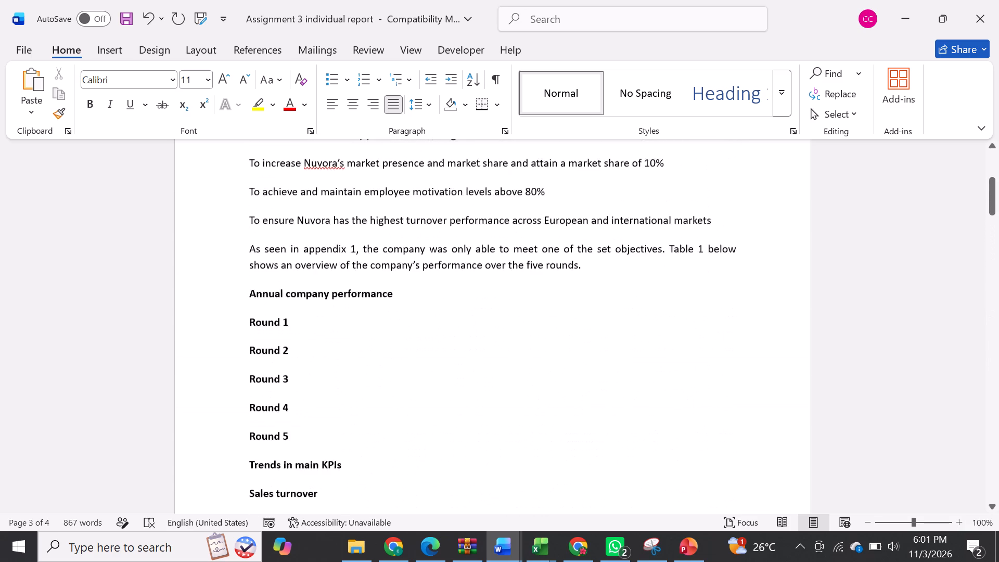
pyautogui.scroll(3, 543, 297)
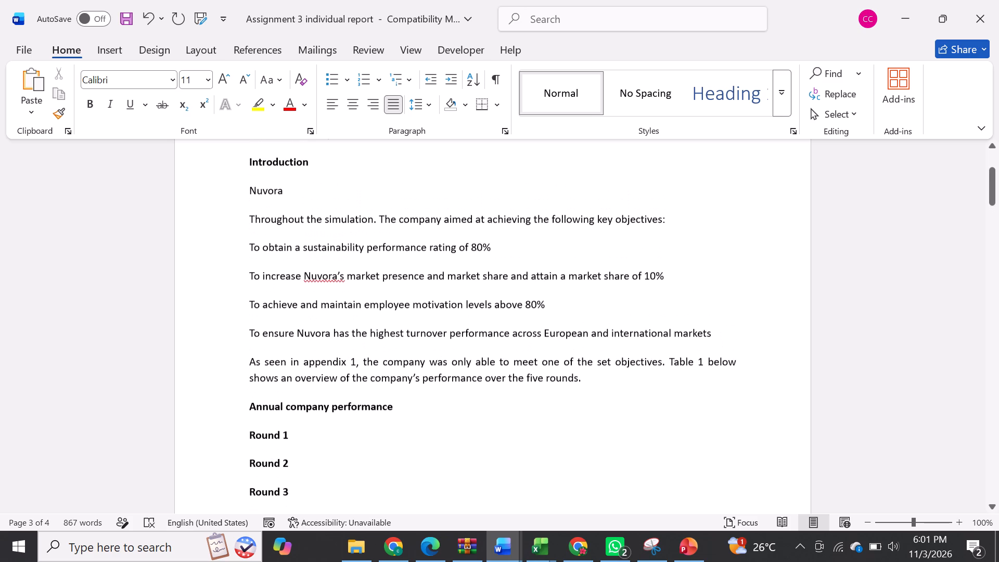
pyautogui.moveTo(713, 336); pyautogui.dragTo(233, 255)
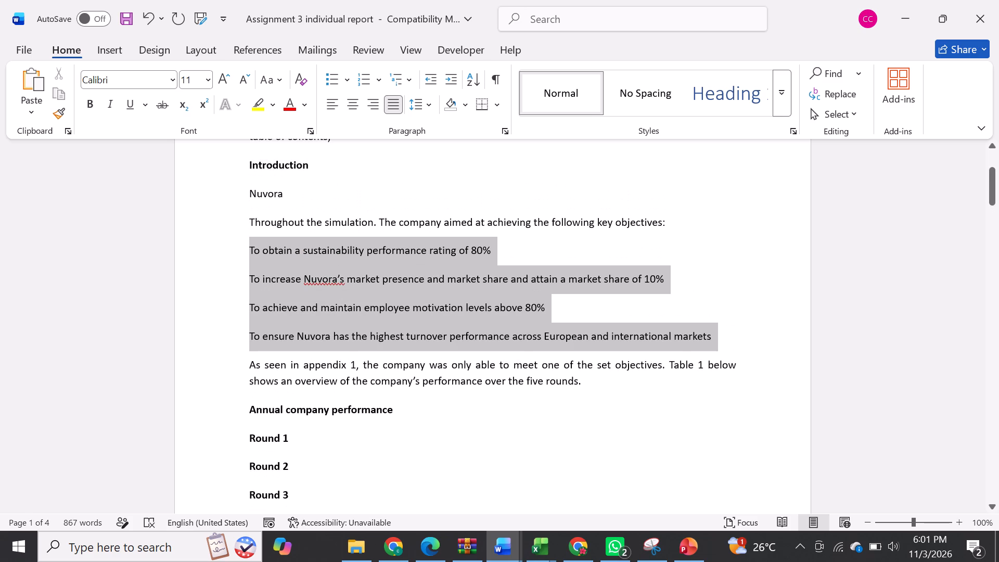
pyautogui.moveTo(233, 255); pyautogui.dragTo(232, 254)
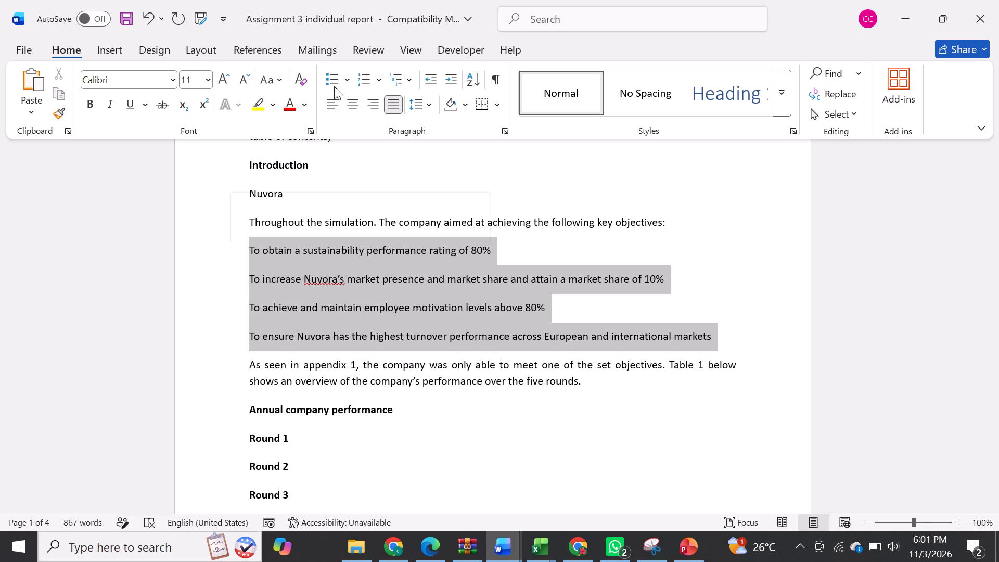
pyautogui.click(365, 76)
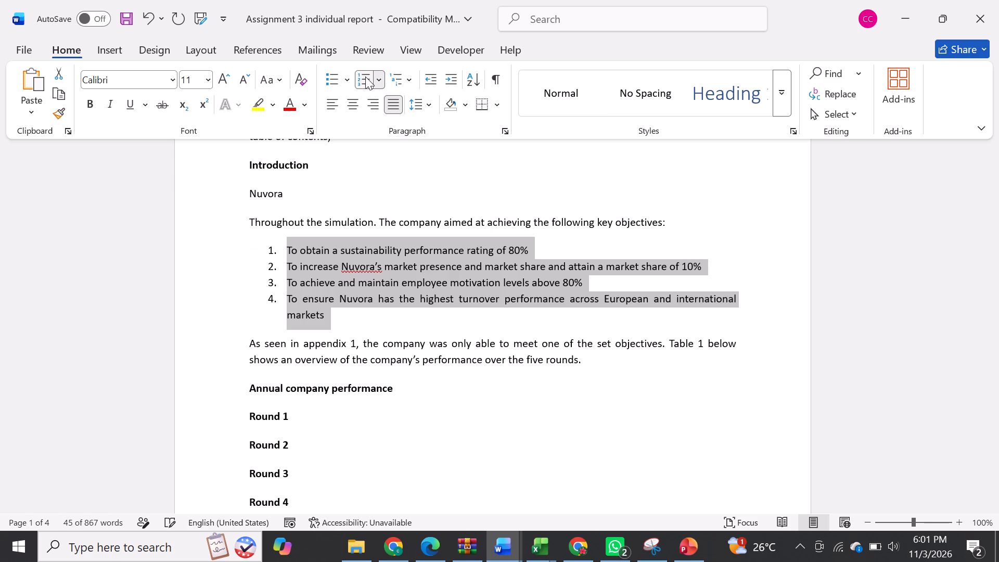
pyautogui.click(379, 81)
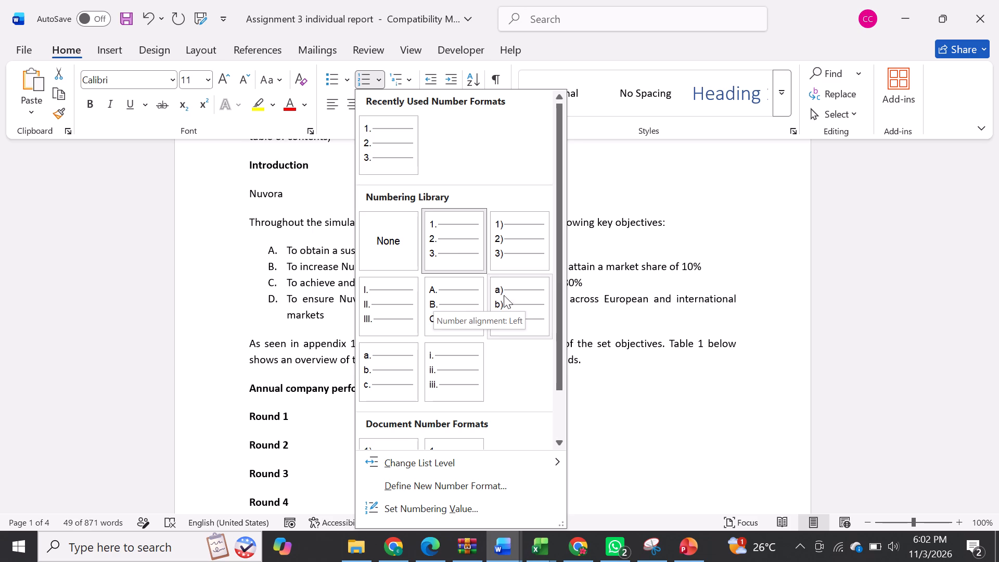
pyautogui.click(520, 294)
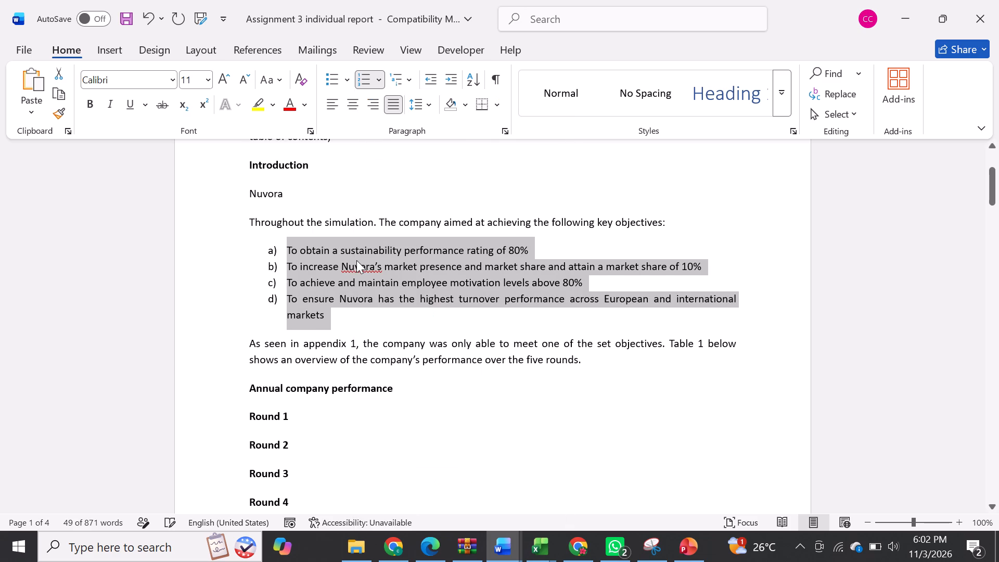
# Ignore all spelling flags for "Nuvora's" in the second objective.
pyautogui.click(356, 260)
pyautogui.click(366, 264)
pyautogui.rightClick(366, 264)
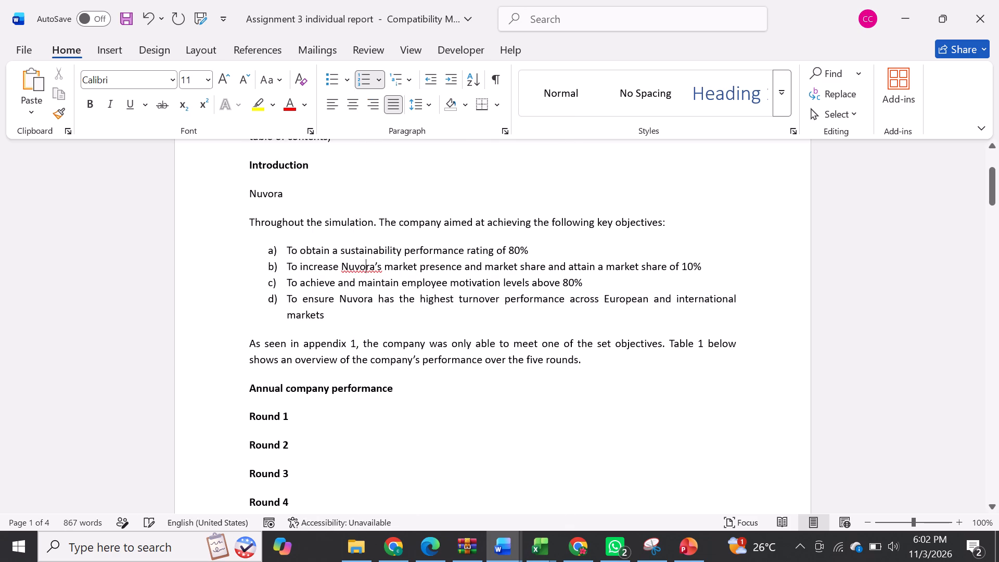
pyautogui.click(276, 252)
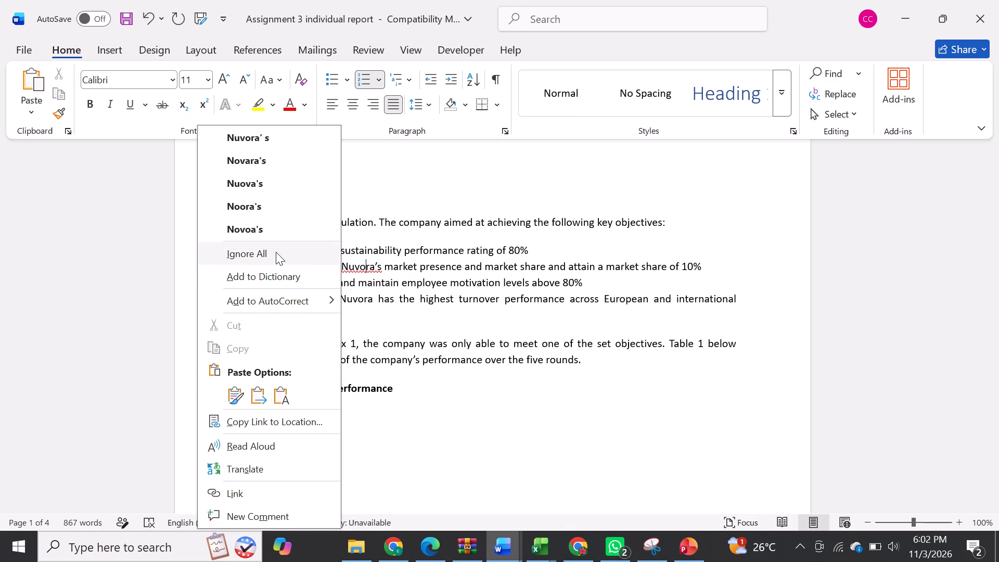
# Insert an empty paragraph after the Introduction's sentence on Table 1, above the Annual company performance heading.
pyautogui.scroll(1, 239, 221)
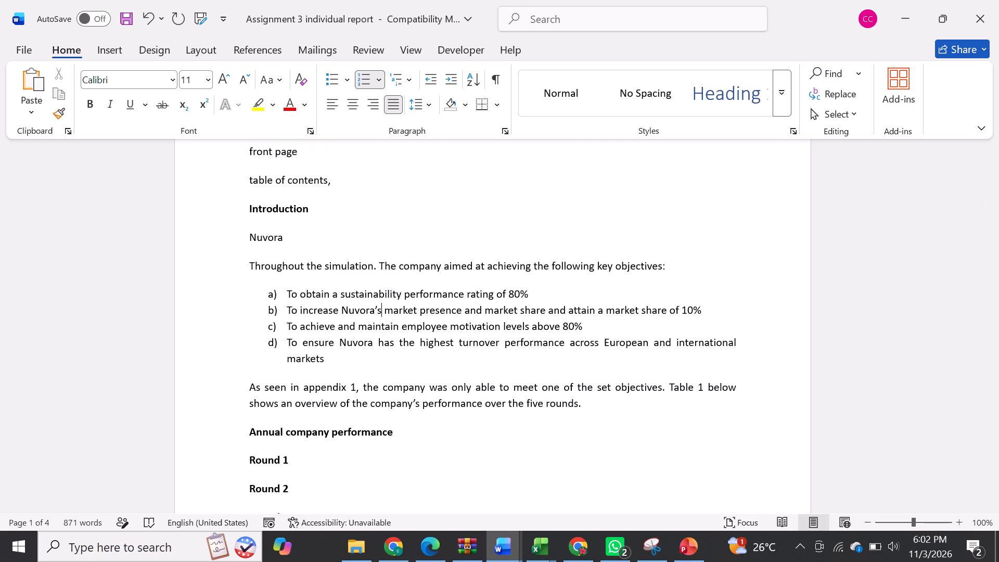
pyautogui.click(586, 414)
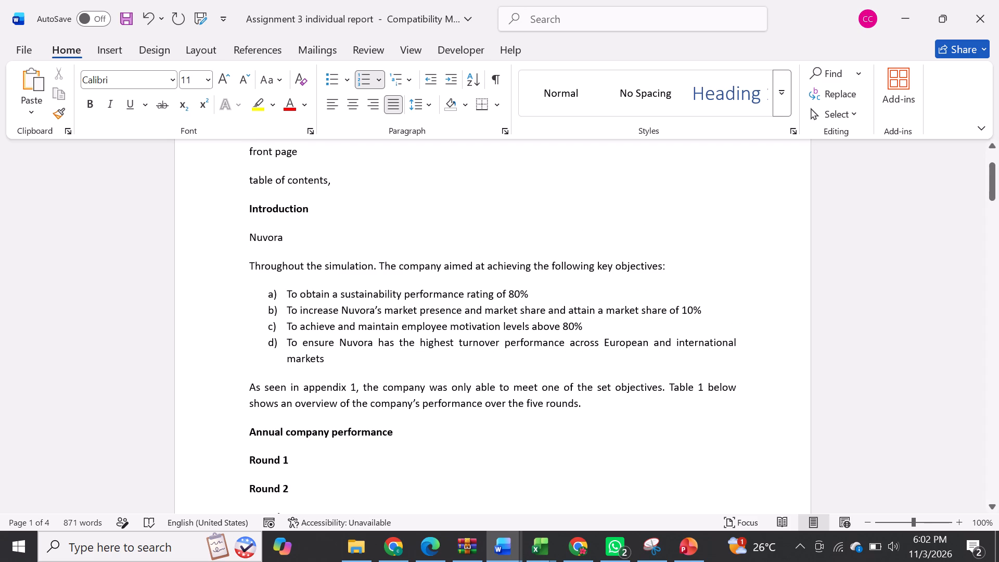
pyautogui.press('Return')
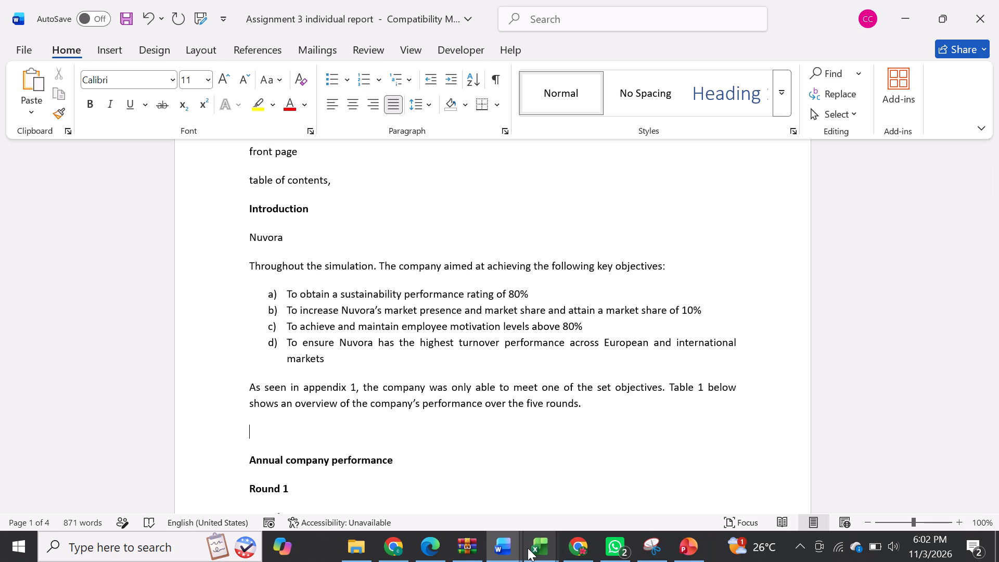
# Switch to the LD7191 Data workbook in Excel and copy the company performance table, A3:G7, from Sheet1.
pyautogui.click(533, 548)
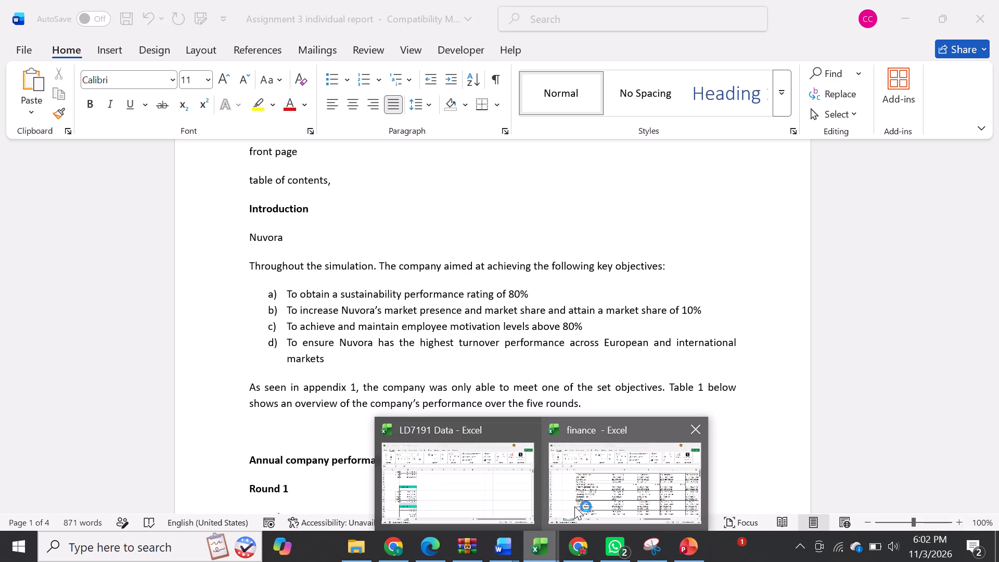
pyautogui.click(456, 501)
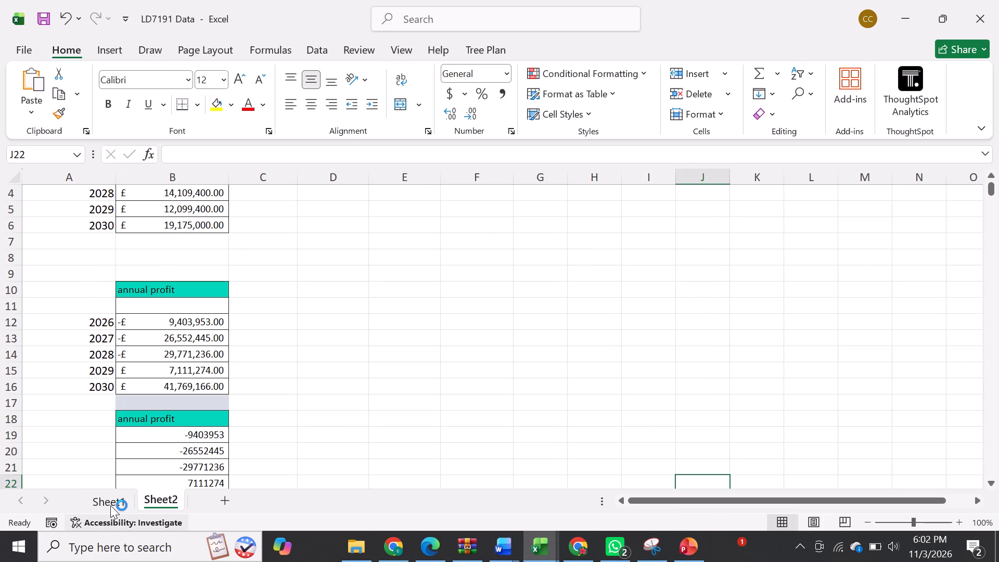
pyautogui.click(110, 505)
pyautogui.scroll(1, 265, 356)
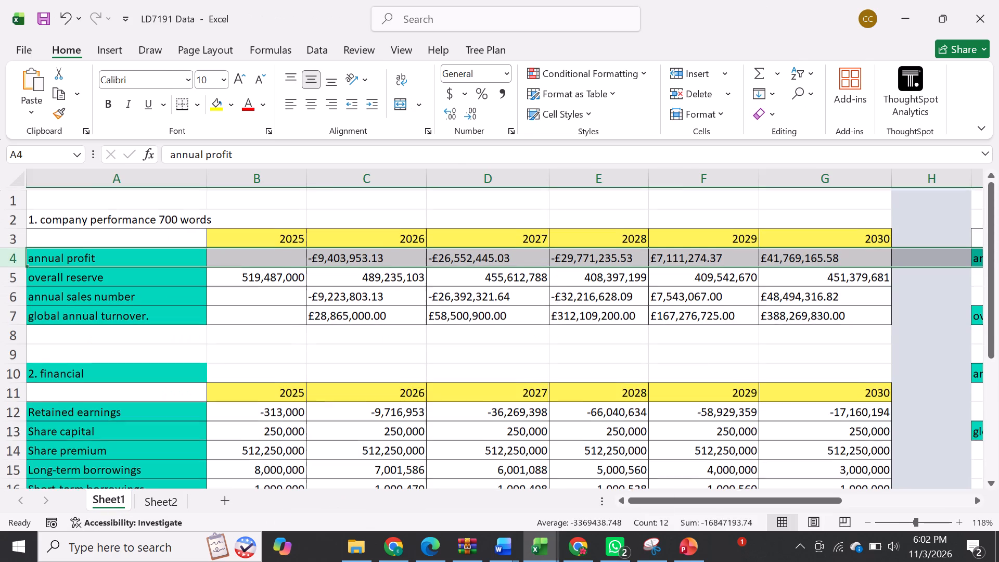
pyautogui.scroll(1, 265, 356)
pyautogui.hscroll(1, 265, 356)
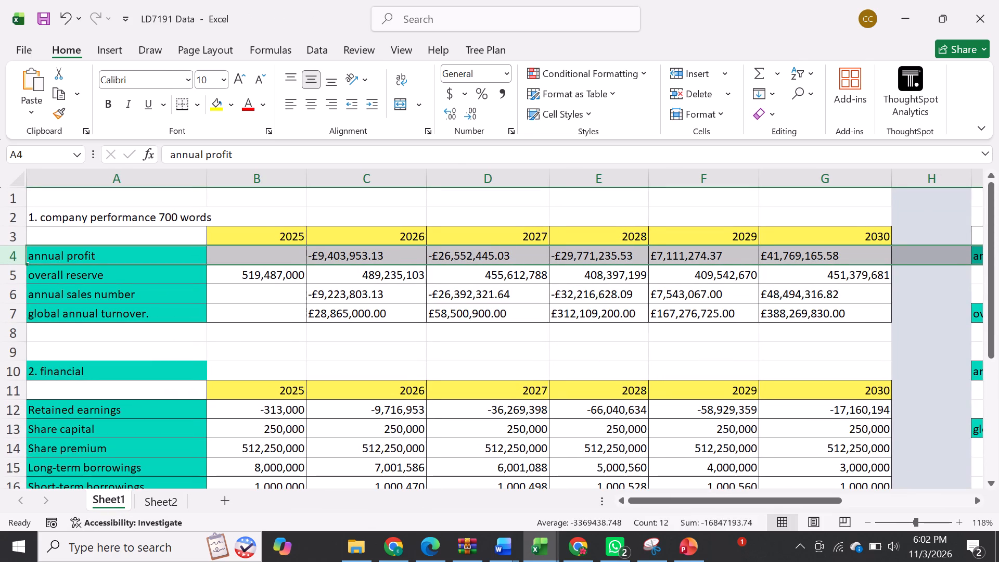
pyautogui.moveTo(76, 235); pyautogui.dragTo(509, 283)
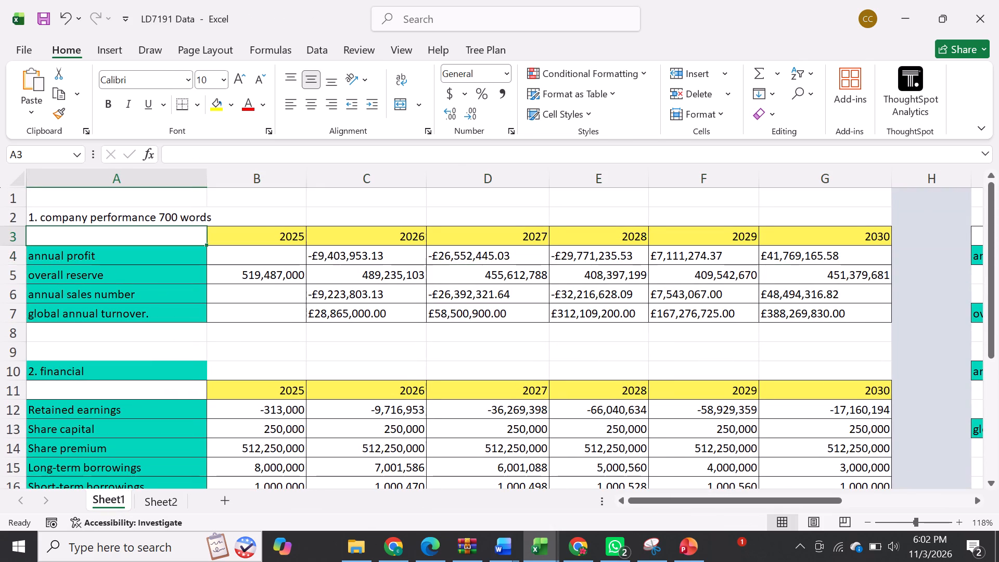
pyautogui.moveTo(509, 283); pyautogui.dragTo(566, 322)
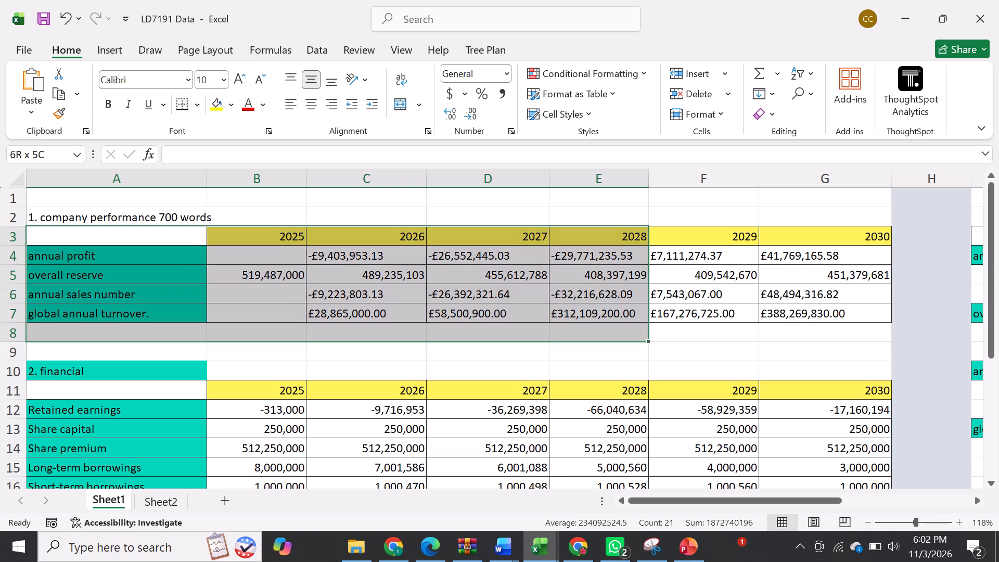
pyautogui.moveTo(566, 322); pyautogui.dragTo(835, 318)
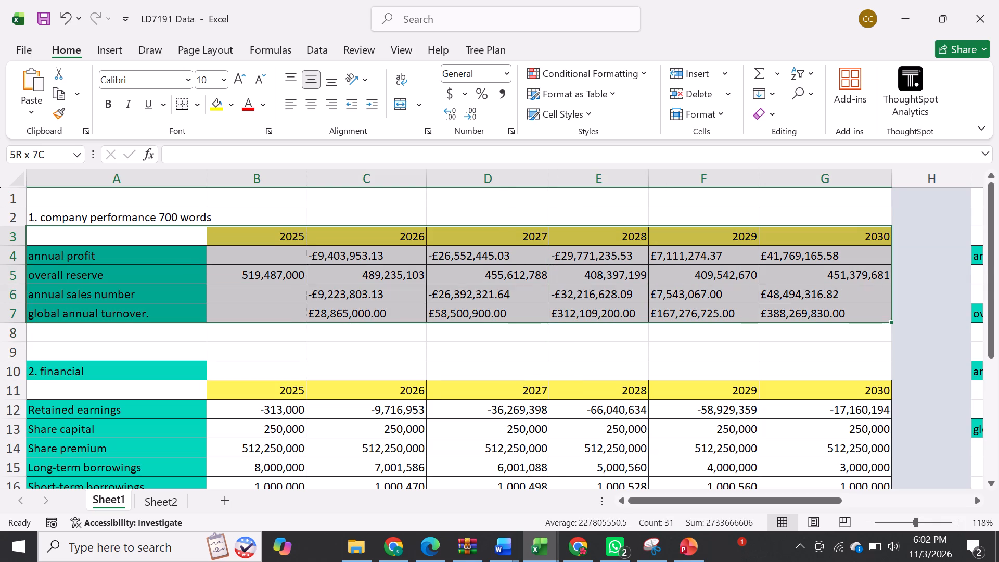
pyautogui.moveTo(835, 318); pyautogui.dragTo(997, 318)
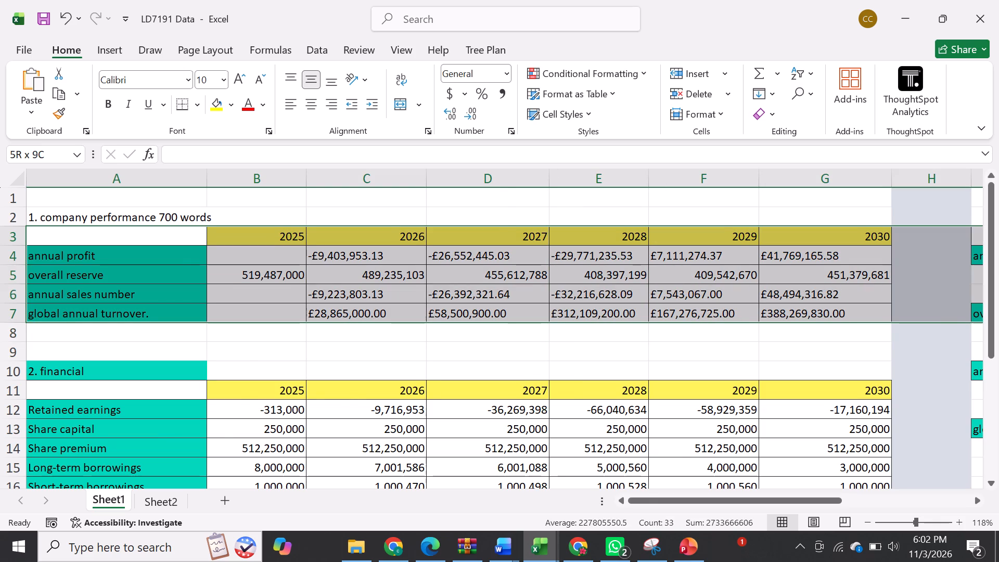
pyautogui.moveTo(997, 318); pyautogui.dragTo(694, 317)
pyautogui.hotkey('ctrl', 'c')
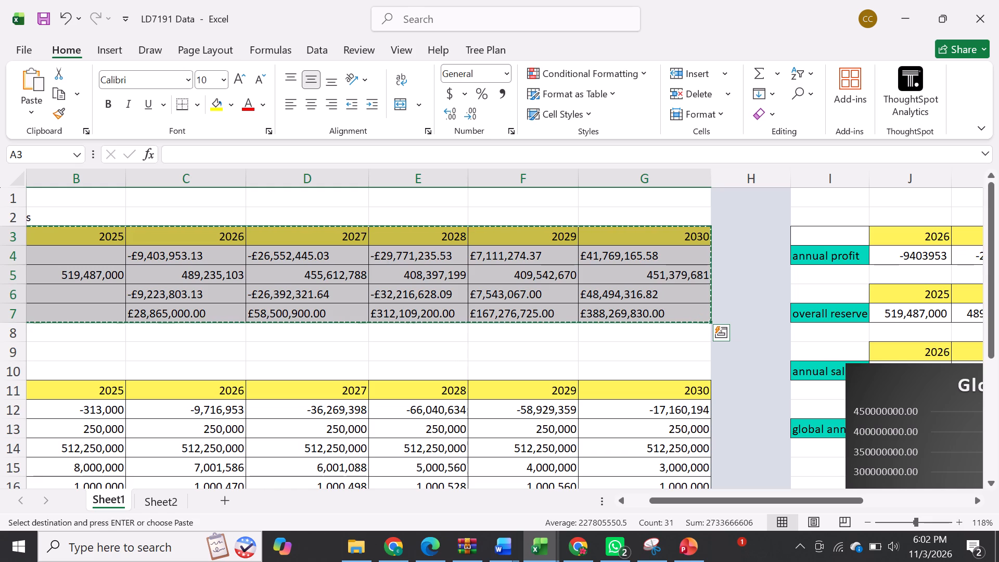
# Paste the copied company performance table into Sheet2 starting at cell D1.
pyautogui.click(163, 509)
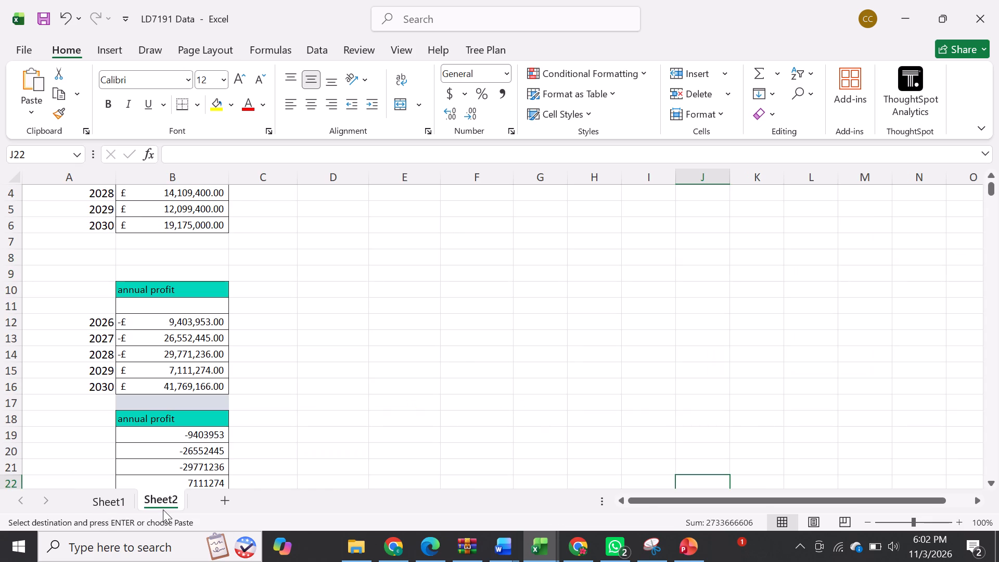
pyautogui.scroll(1, 392, 236)
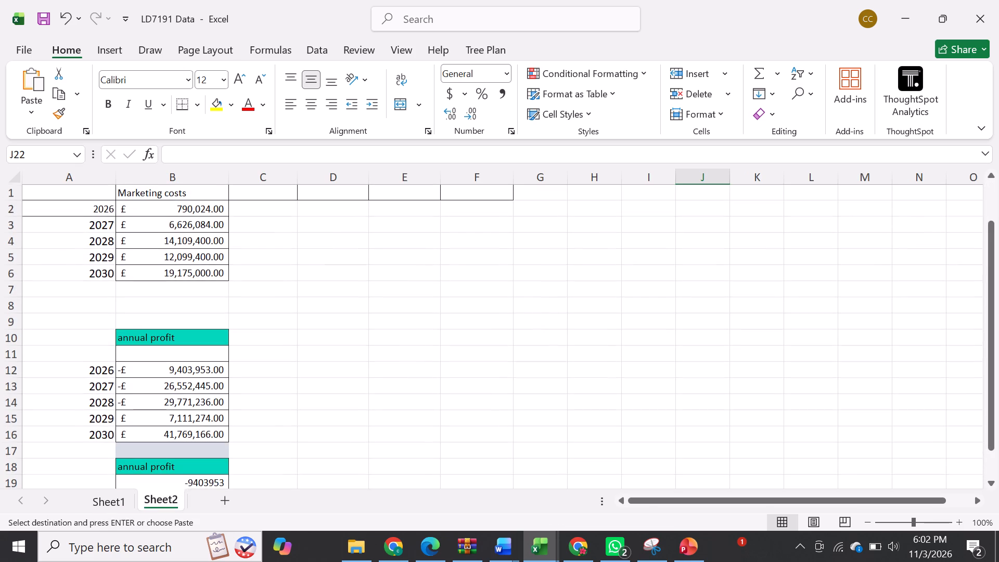
pyautogui.click(355, 194)
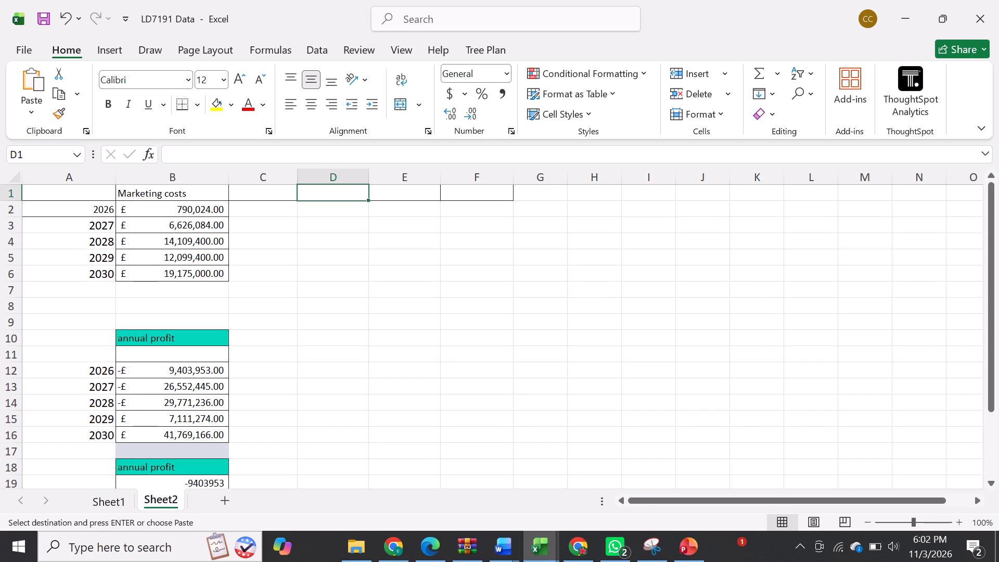
pyautogui.hotkey('ctrl', 'v')
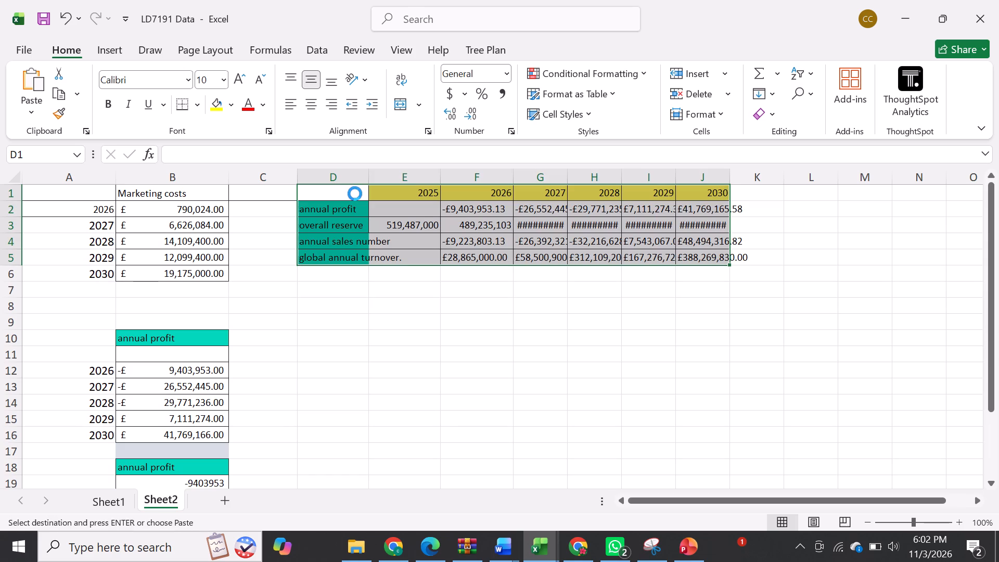
pyautogui.click(494, 317)
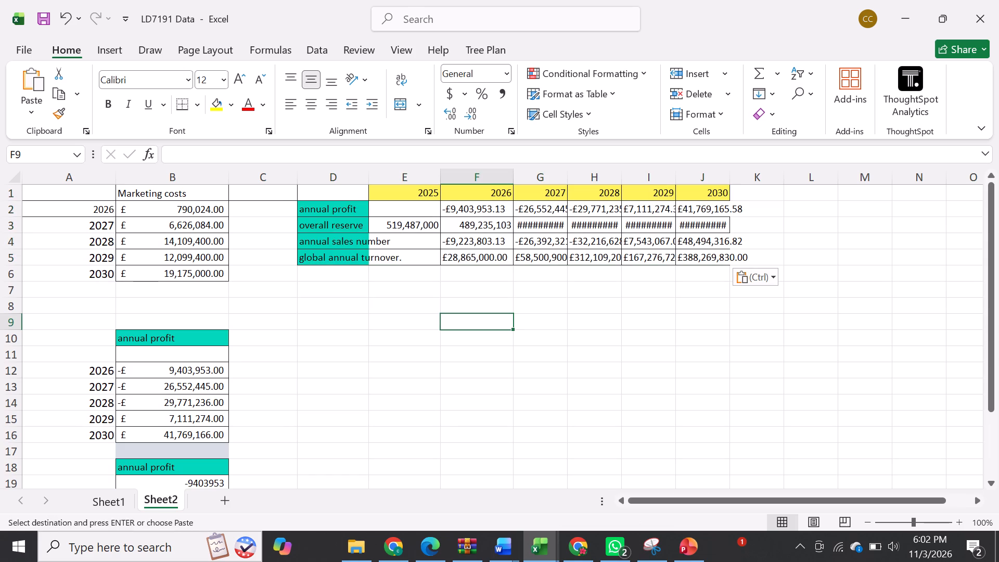
# Widen columns E and D of the pasted table on Sheet2 so the row labels fit in column D.
pyautogui.moveTo(439, 176); pyautogui.dragTo(441, 176)
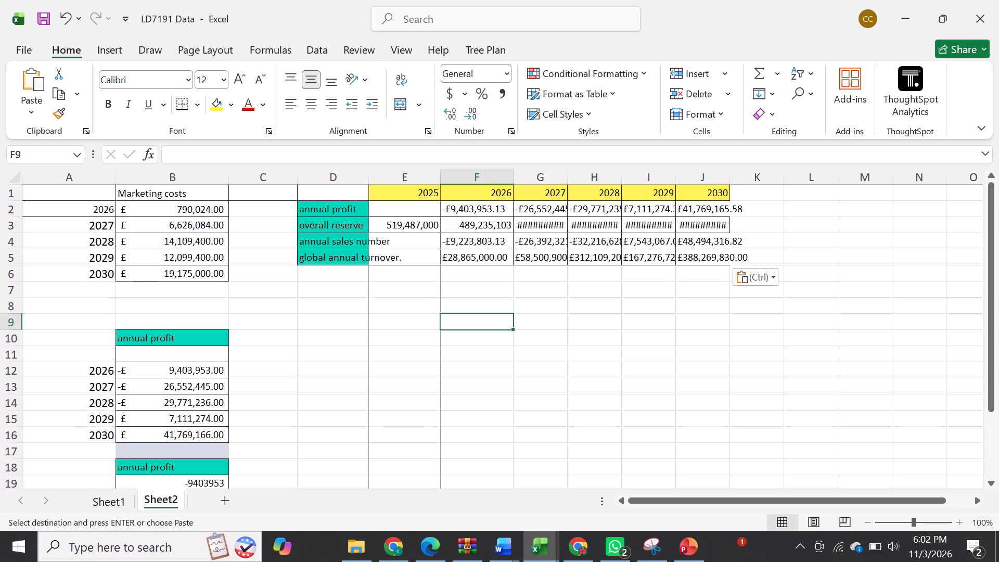
pyautogui.moveTo(441, 176); pyautogui.dragTo(449, 178)
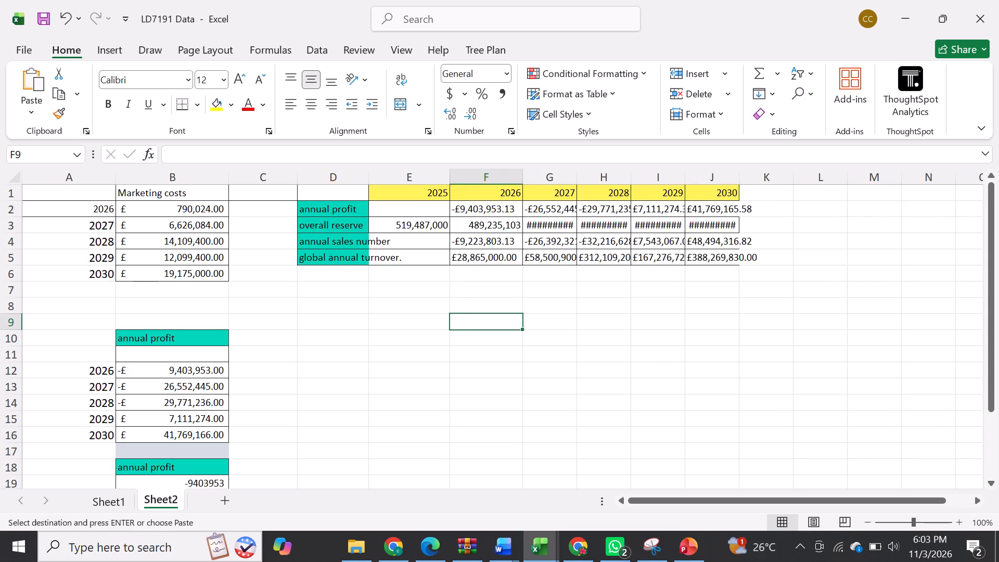
pyautogui.click(411, 340)
pyautogui.click(352, 214)
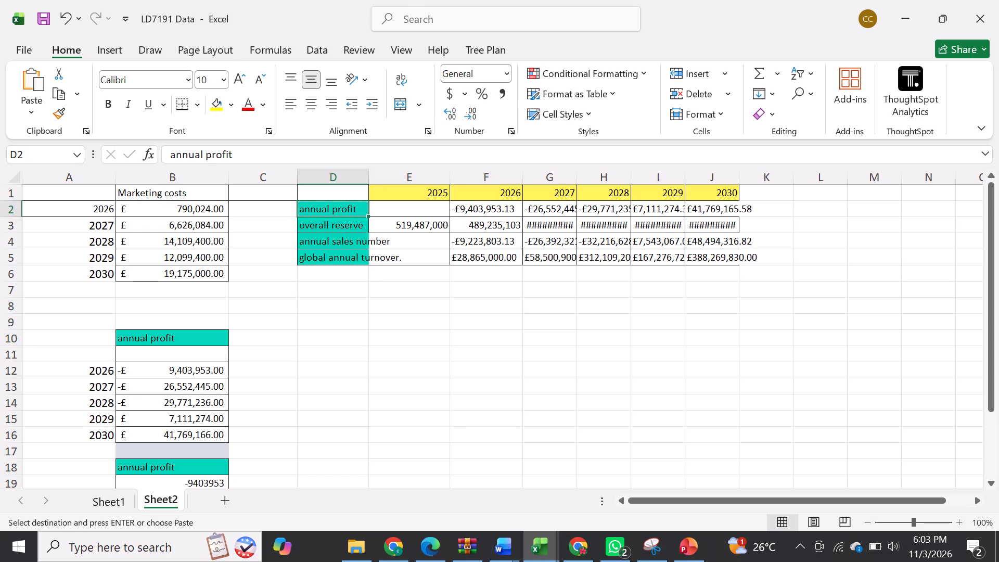
pyautogui.moveTo(370, 174); pyautogui.dragTo(405, 184)
pyautogui.click(373, 328)
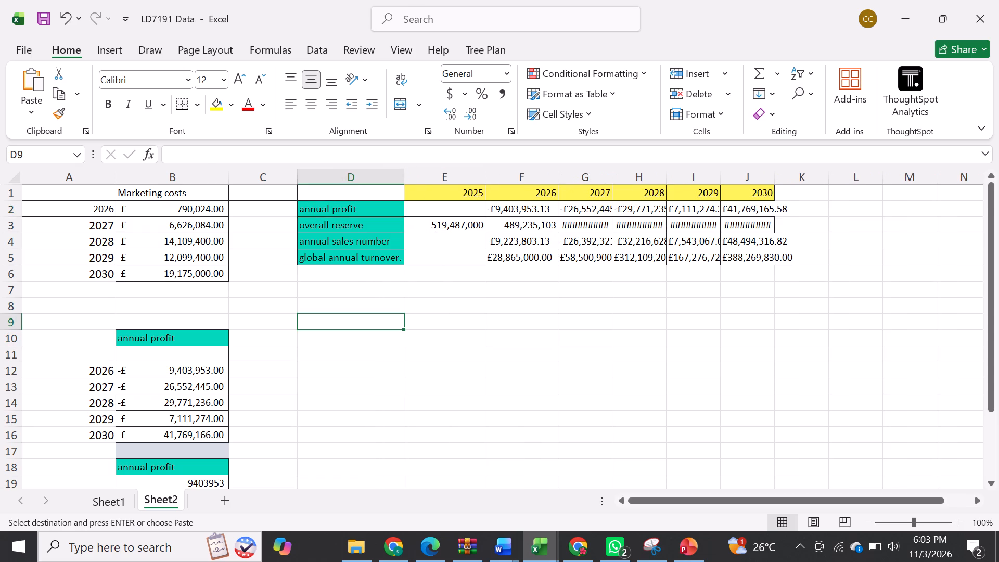
# Apply the Normal cell style to D1:K5 to strip the pasted table's fills and borders.
pyautogui.moveTo(340, 194); pyautogui.dragTo(787, 264)
pyautogui.click(586, 118)
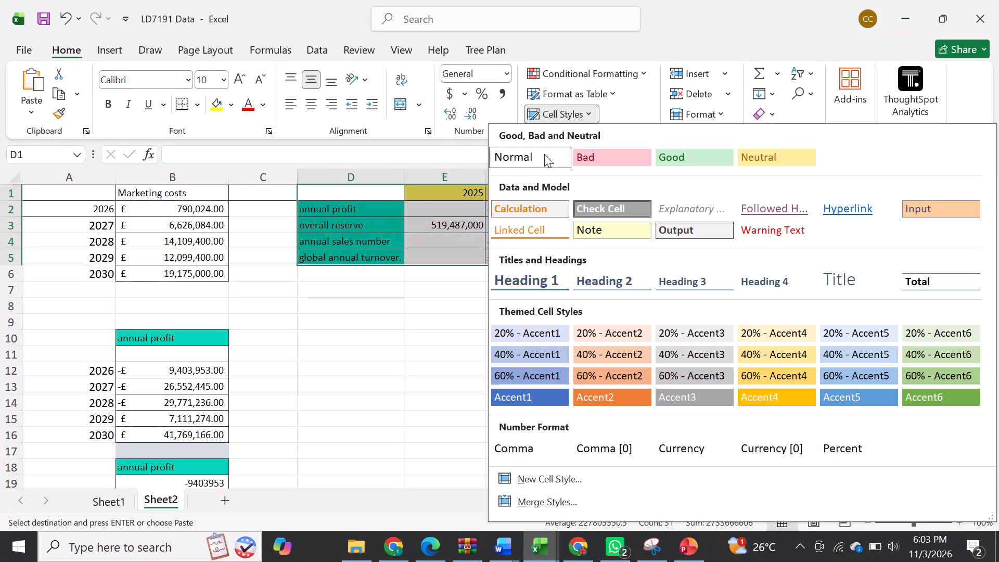
pyautogui.click(539, 161)
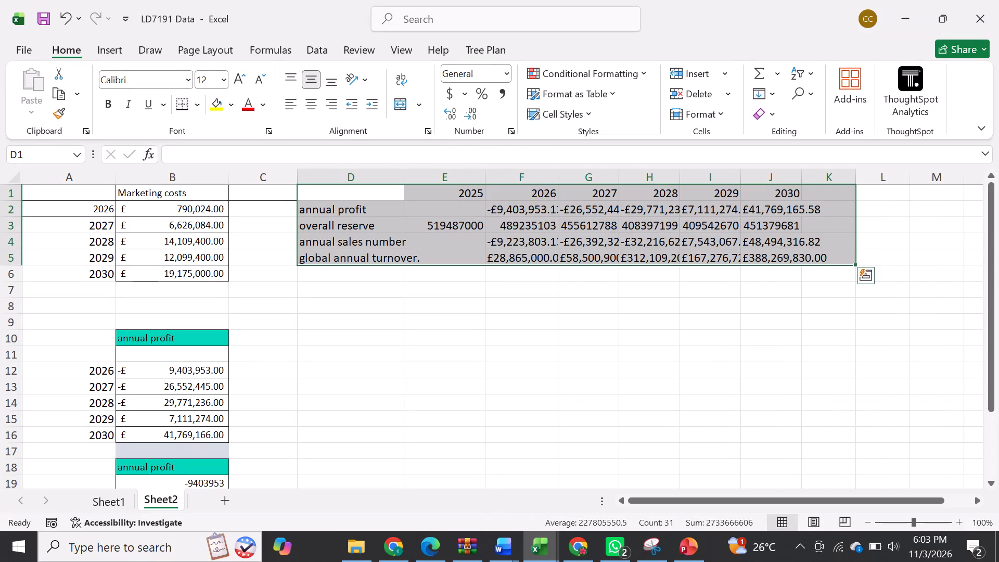
pyautogui.click(450, 322)
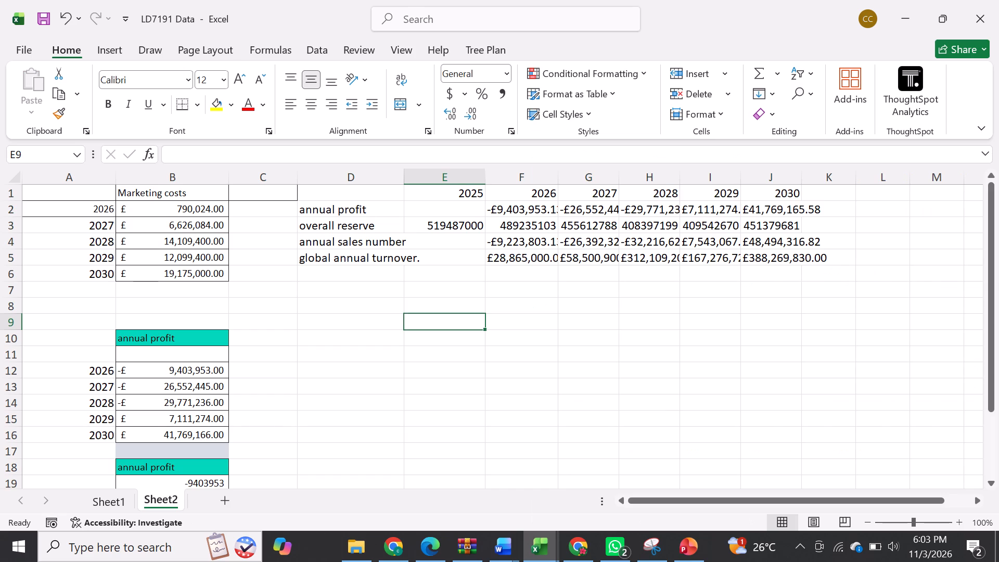
# Change the turnover row label in D5 to "Global annual turnover", capitalised and without the trailing full stop.
pyautogui.click(382, 262)
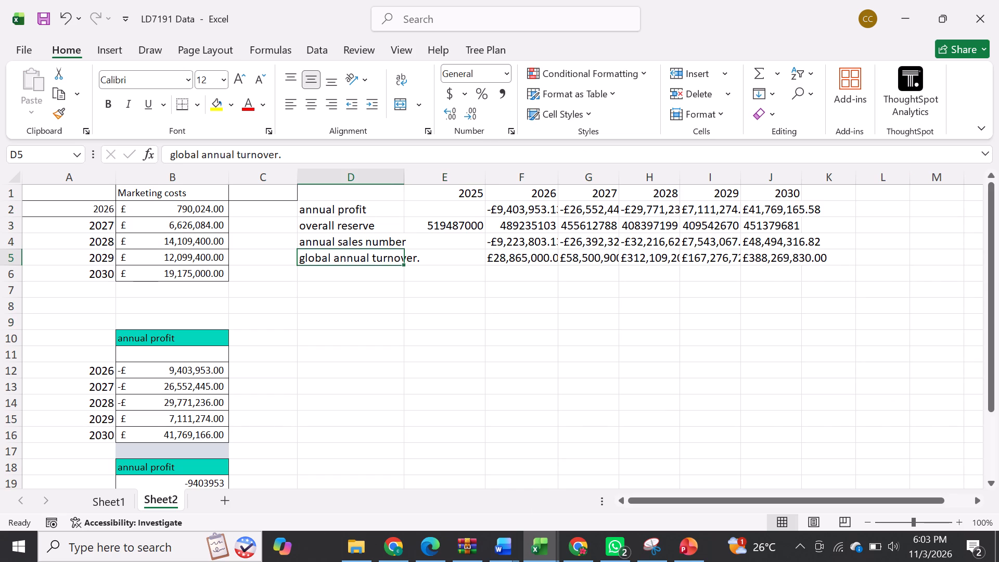
pyautogui.click(292, 158)
pyautogui.click(292, 158)
pyautogui.press('BackSpace')
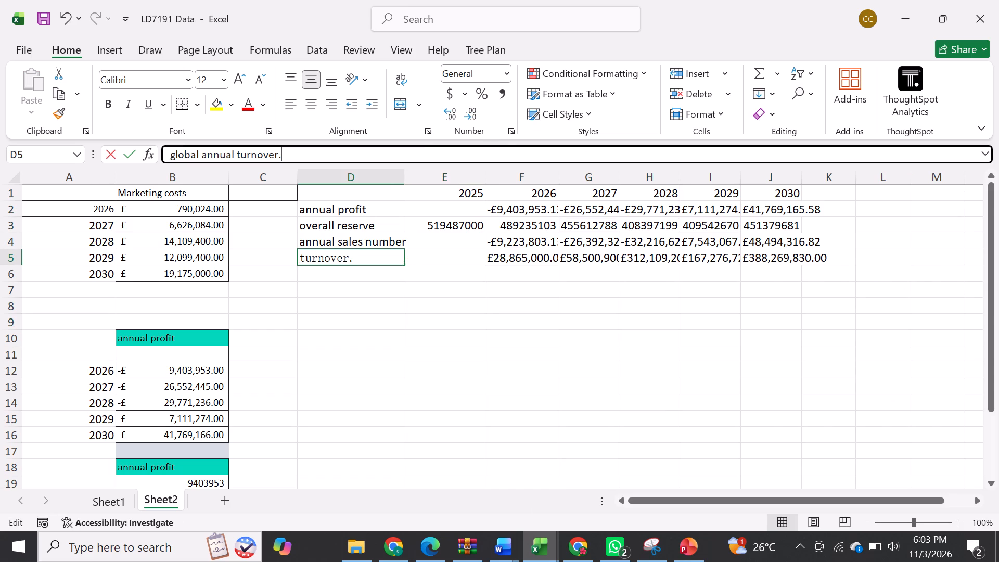
pyautogui.press('Return')
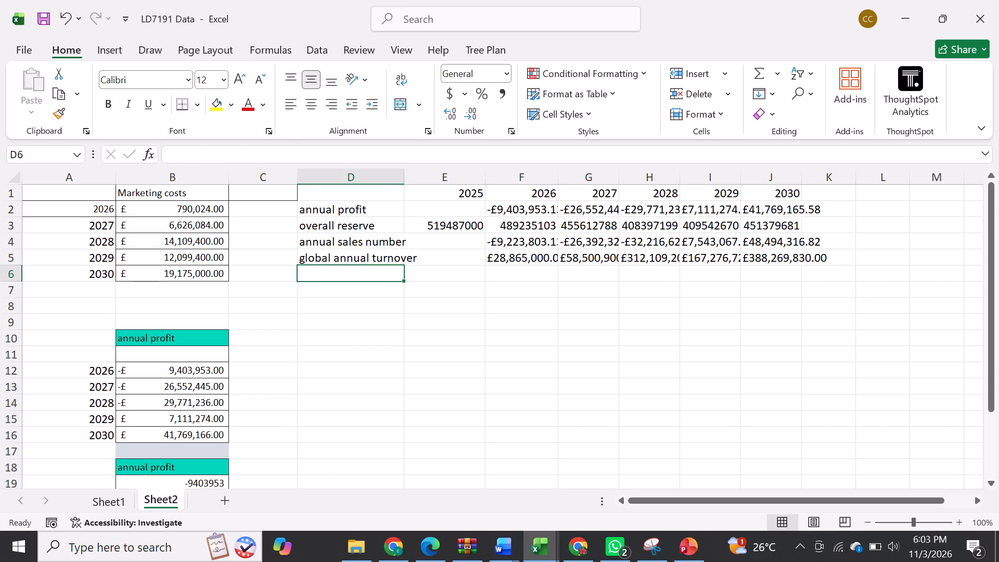
pyautogui.click(314, 256)
pyautogui.click(178, 162)
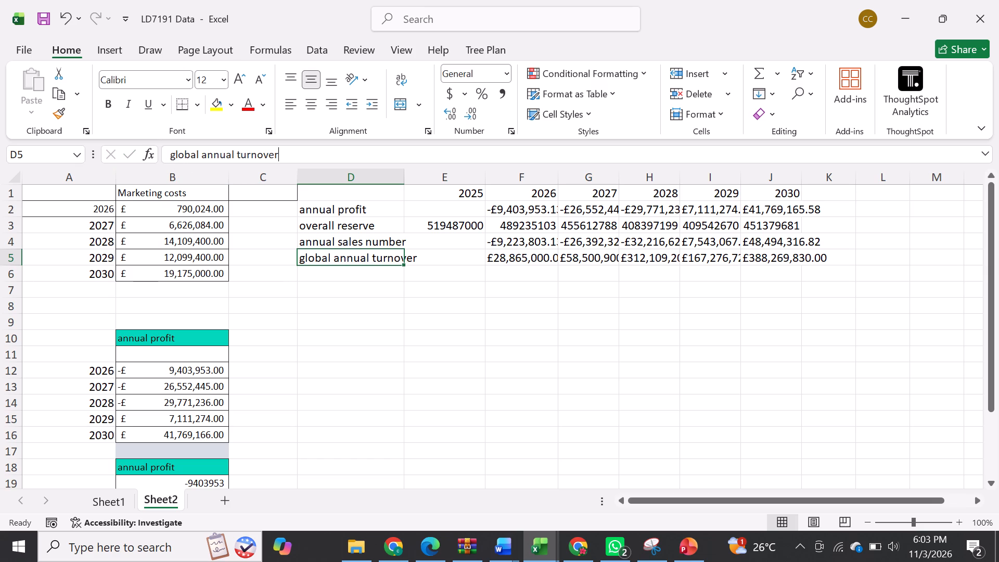
pyautogui.press('BackSpace')
pyautogui.press('BackSpace')
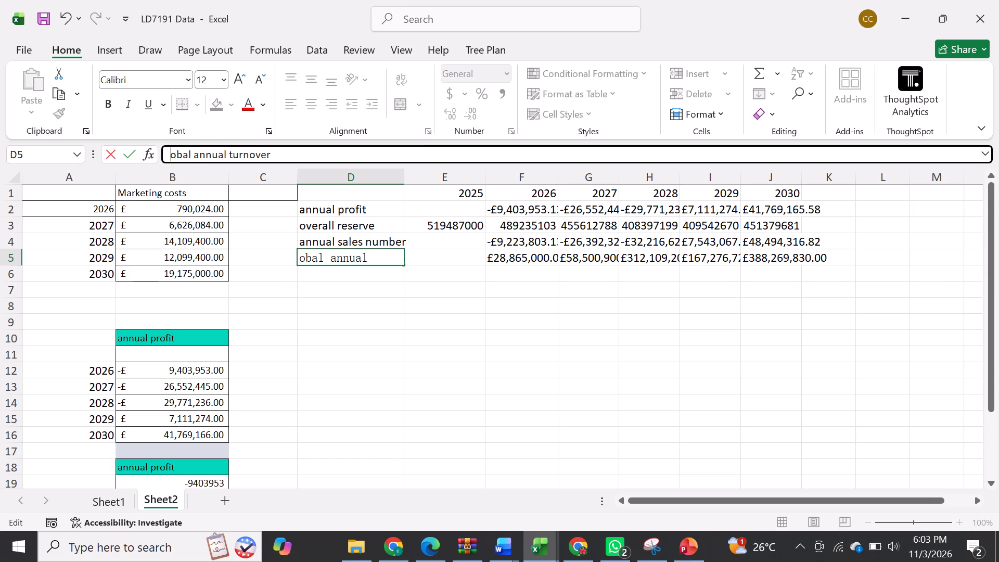
pyautogui.press('Return')
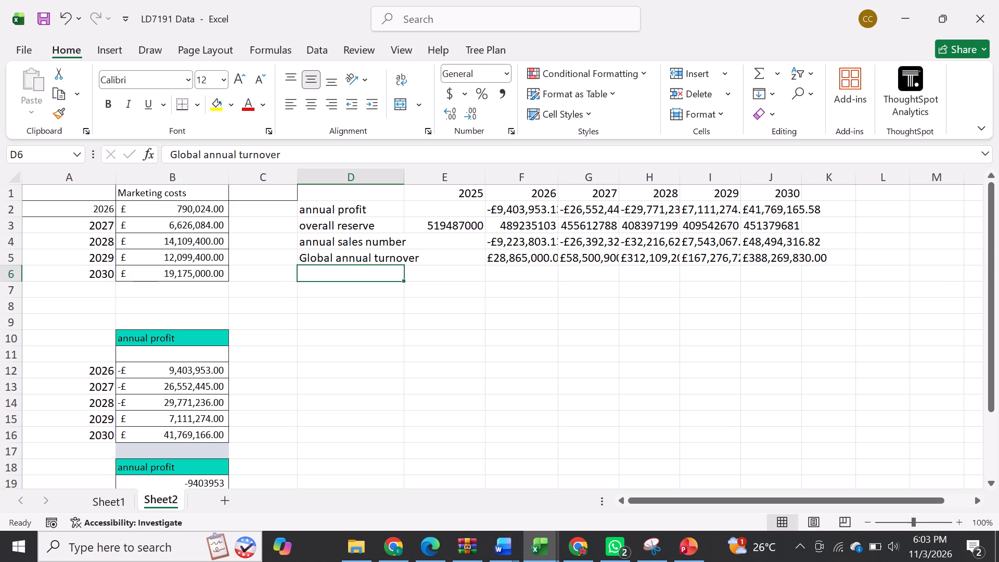
# Capitalise the remaining row labels in D4, D3 and D2 as "Annual sales number", "Overall reserve" and "Annual profit".
pyautogui.click(326, 246)
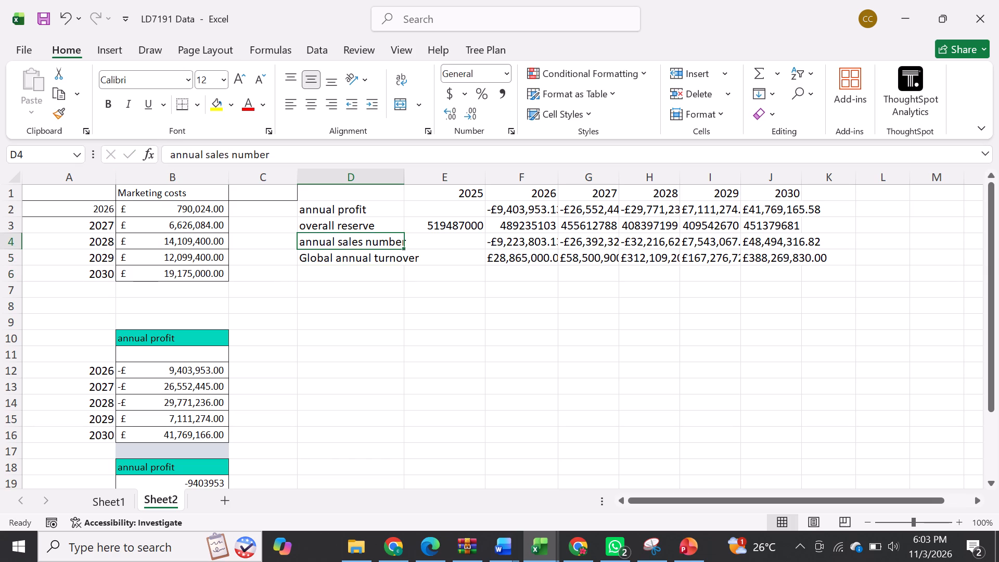
pyautogui.click(173, 152)
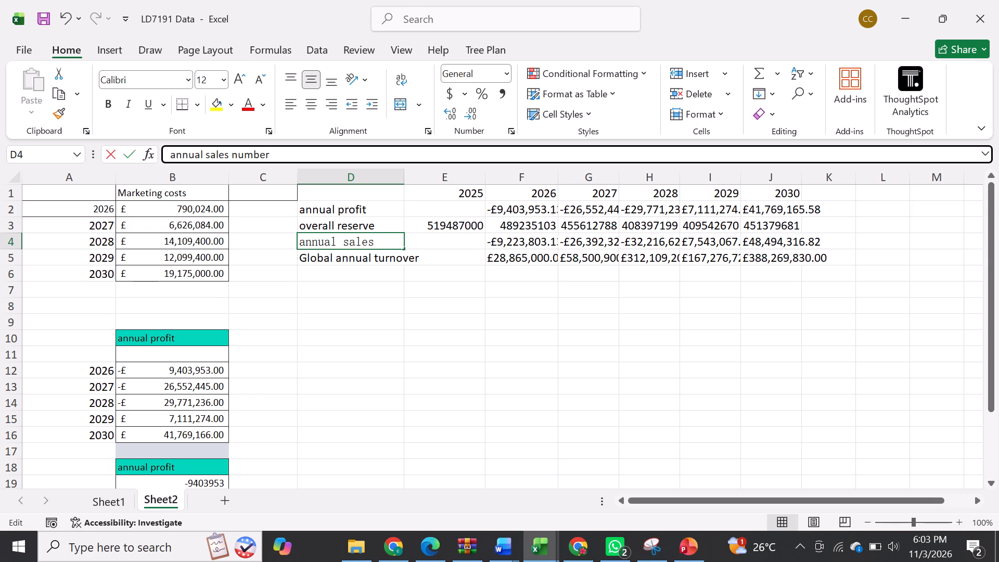
pyautogui.press('BackSpace')
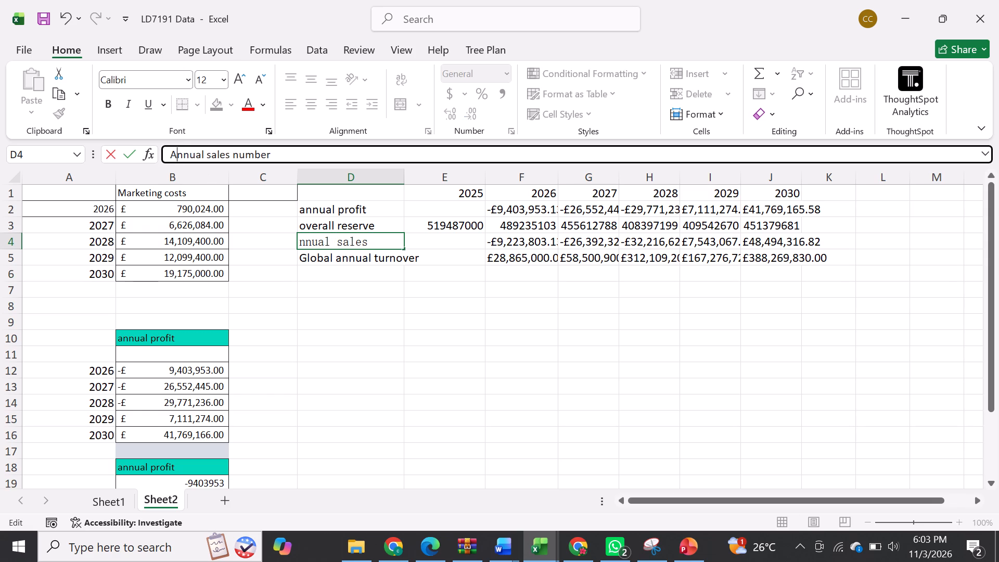
pyautogui.click(321, 220)
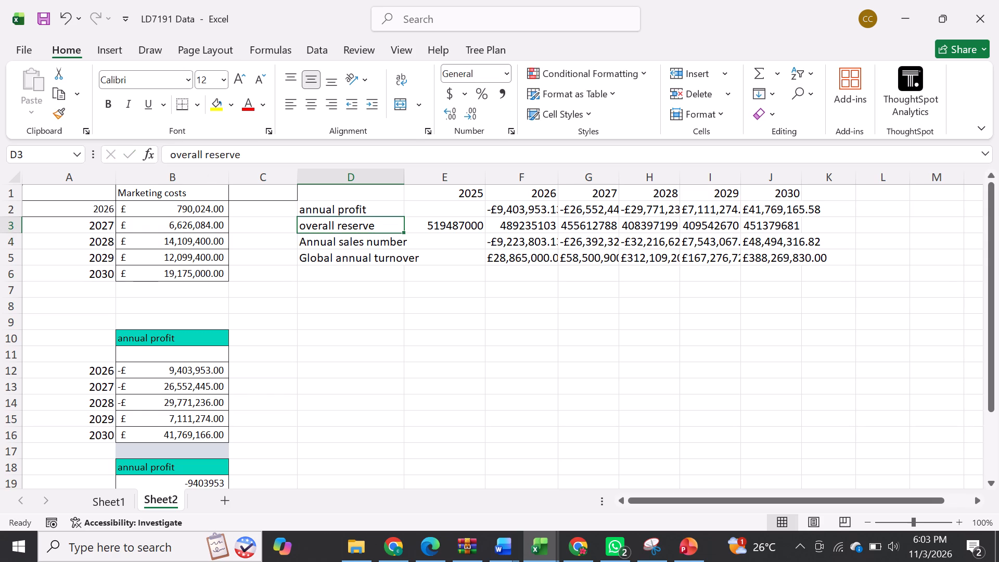
pyautogui.click(174, 156)
pyautogui.press('BackSpace')
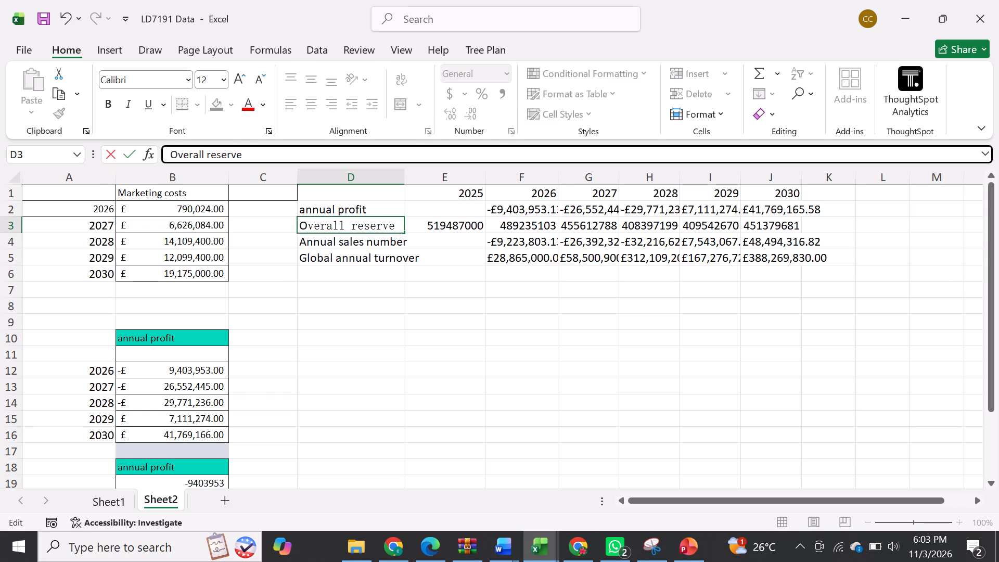
pyautogui.click(365, 210)
pyautogui.click(175, 154)
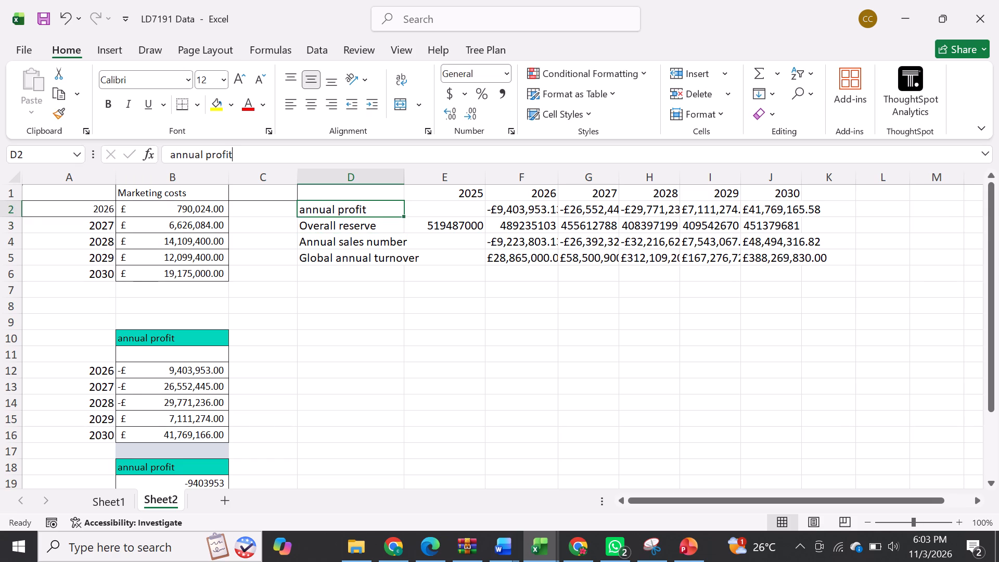
pyautogui.press('BackSpace')
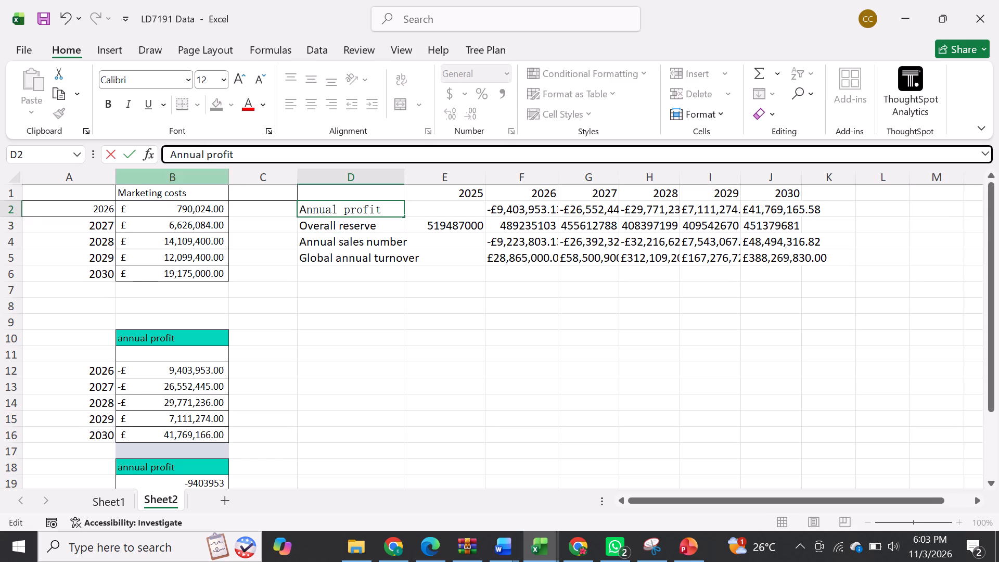
pyautogui.click(463, 211)
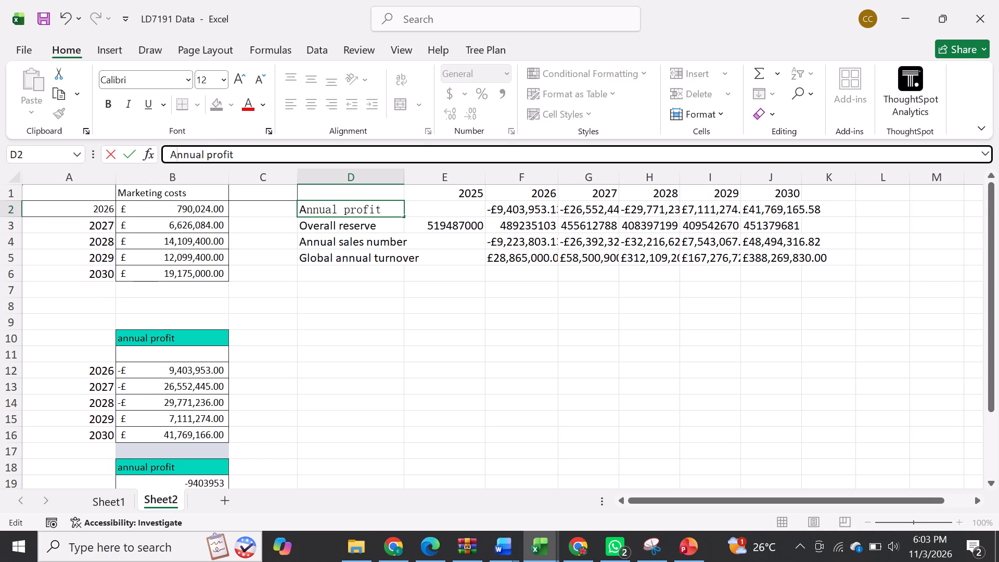
pyautogui.click(456, 224)
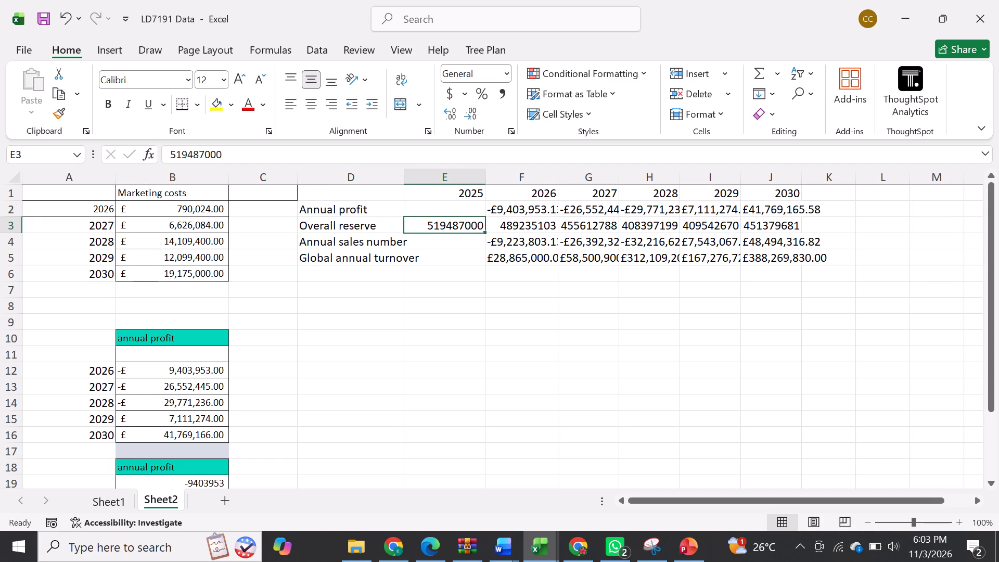
# Widen column D so the "Global annual turnover" label fits within its cell.
pyautogui.moveTo(402, 174); pyautogui.dragTo(417, 177)
pyautogui.click(544, 290)
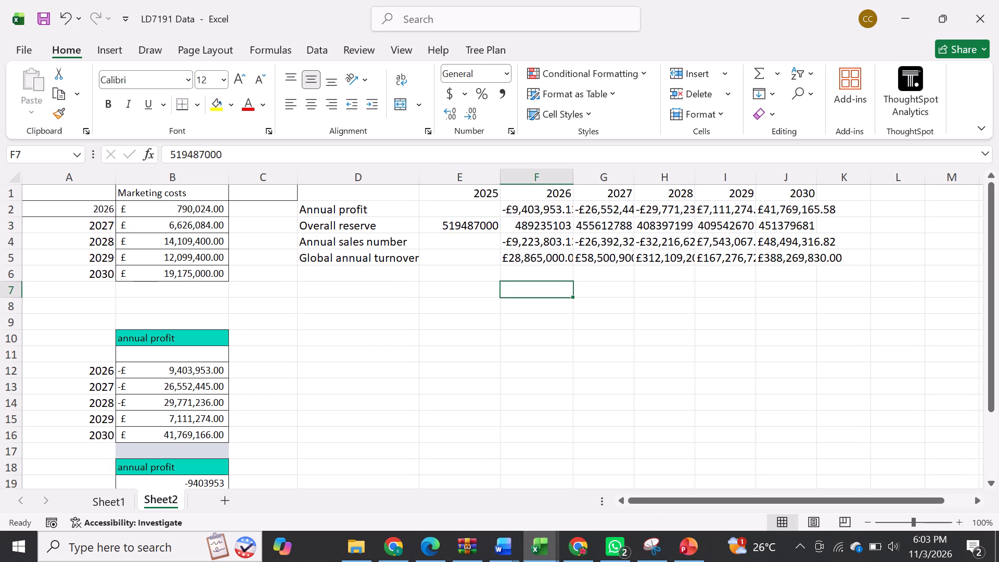
# Check the pasted annual profit values for 2026 to 2030 and look over the original performance table on Sheet1.
pyautogui.click(520, 204)
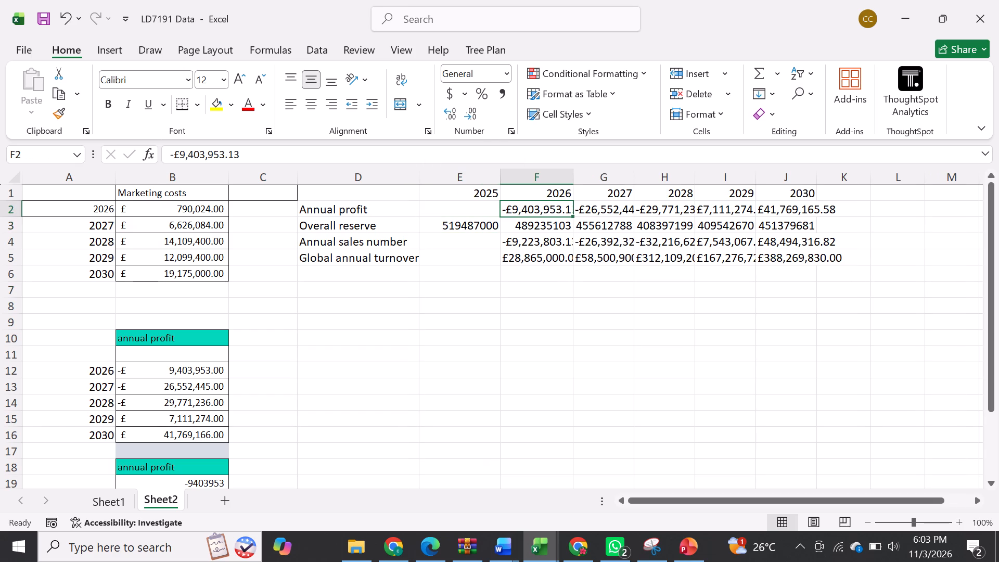
pyautogui.click(593, 215)
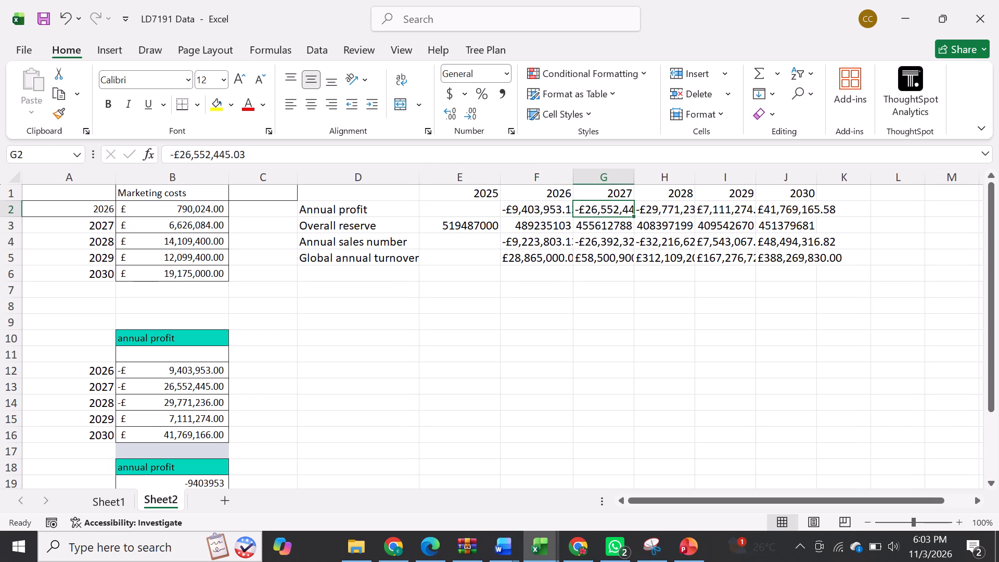
pyautogui.click(657, 210)
pyautogui.click(709, 212)
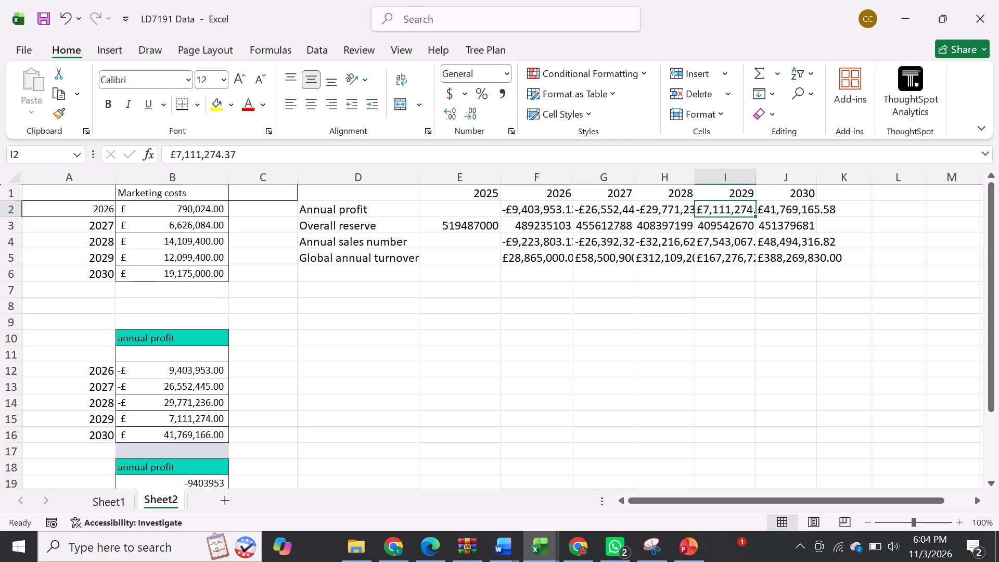
pyautogui.click(784, 208)
pyautogui.click(523, 208)
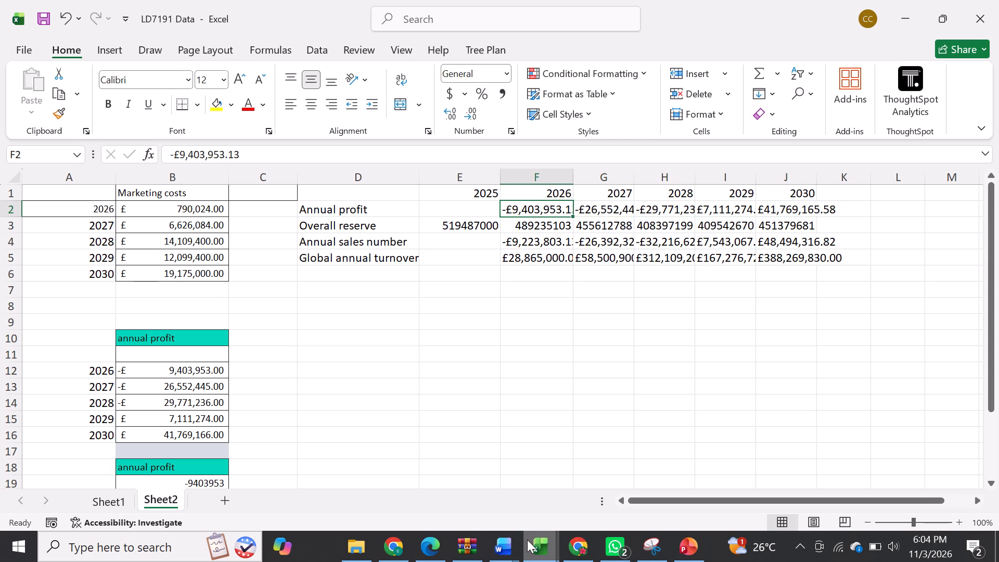
pyautogui.click(120, 495)
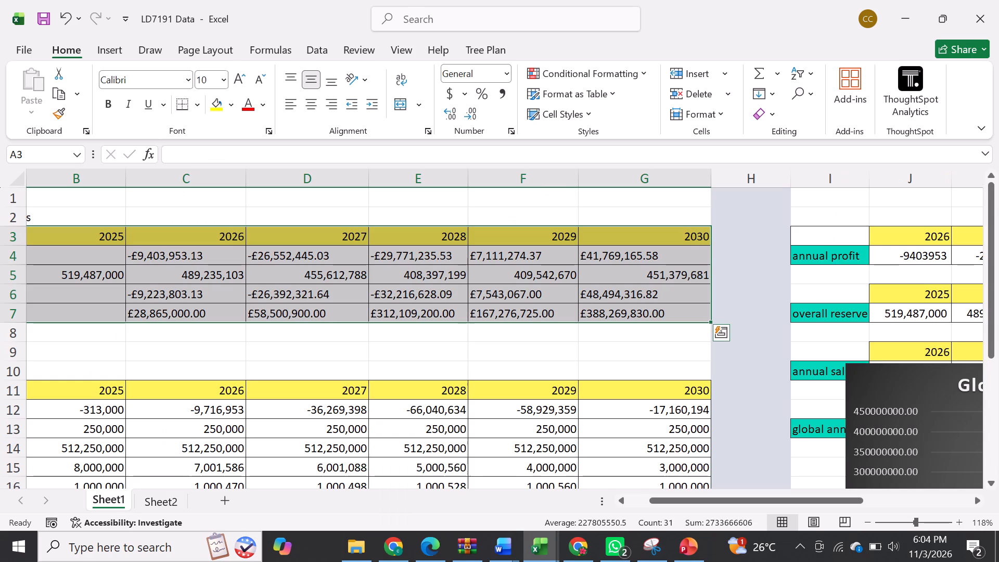
pyautogui.hscroll(4, 237, 328)
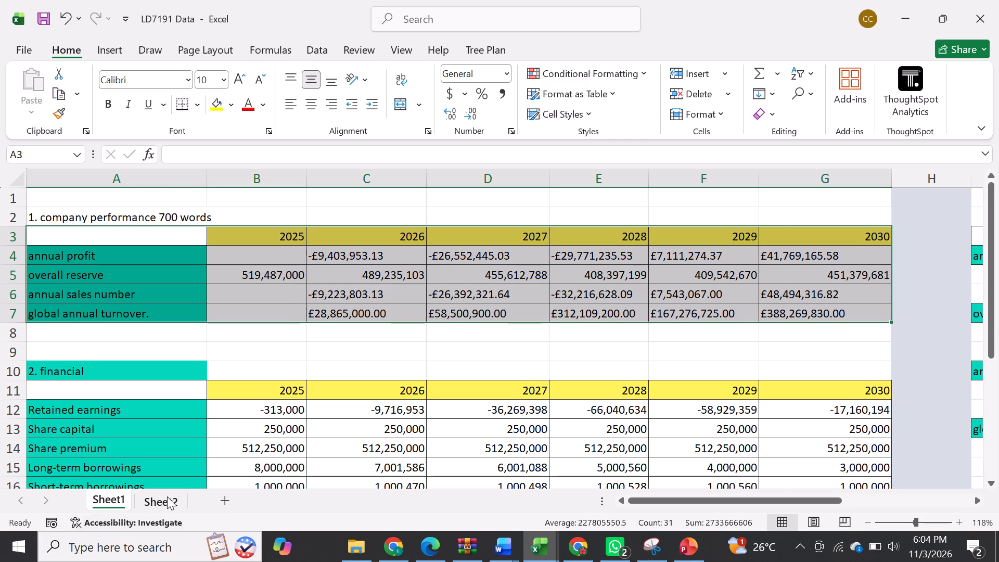
pyautogui.click(167, 496)
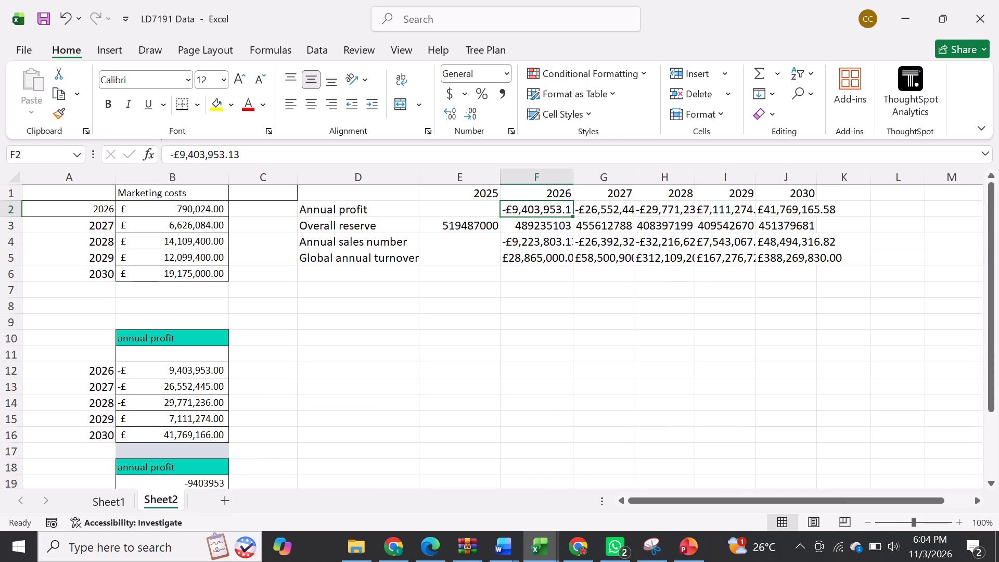
# Move the 2026 to 2030 columns of the performance table, with their values, to start at E1, replacing the 2025 column.
pyautogui.moveTo(460, 191); pyautogui.dragTo(462, 259)
pyautogui.click(650, 327)
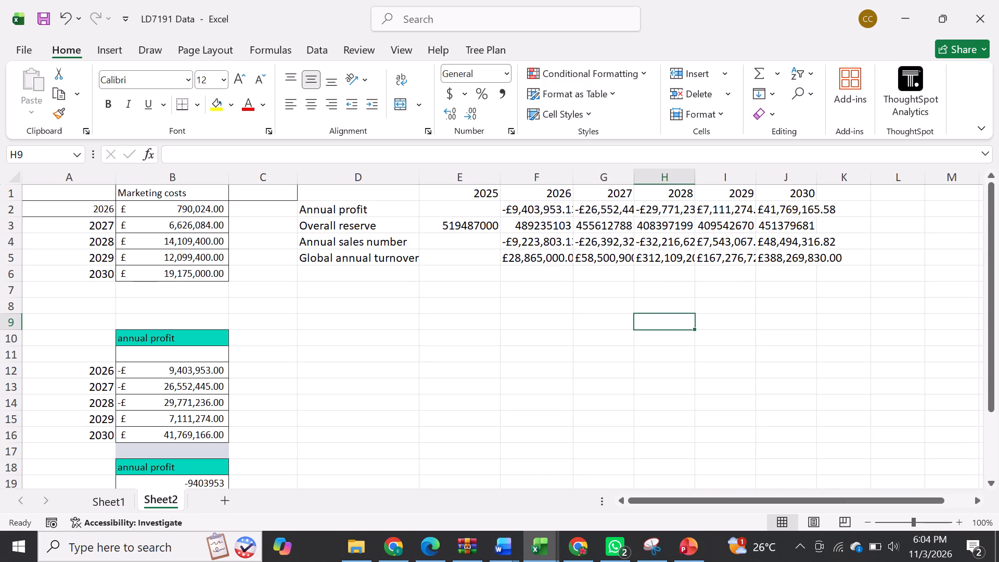
pyautogui.moveTo(532, 193); pyautogui.dragTo(796, 232)
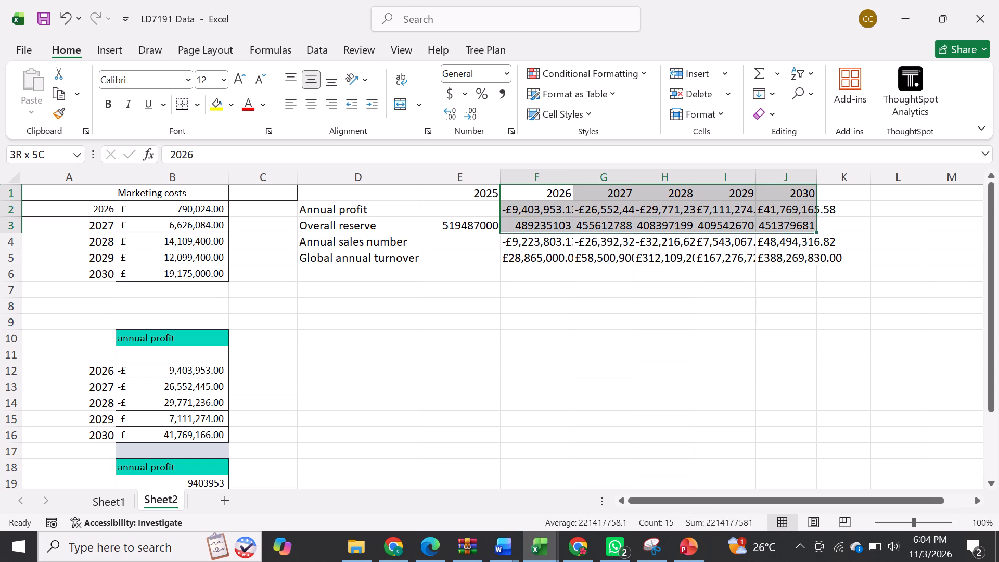
pyautogui.moveTo(796, 232); pyautogui.dragTo(836, 256)
pyautogui.hotkey('ctrl', 'x')
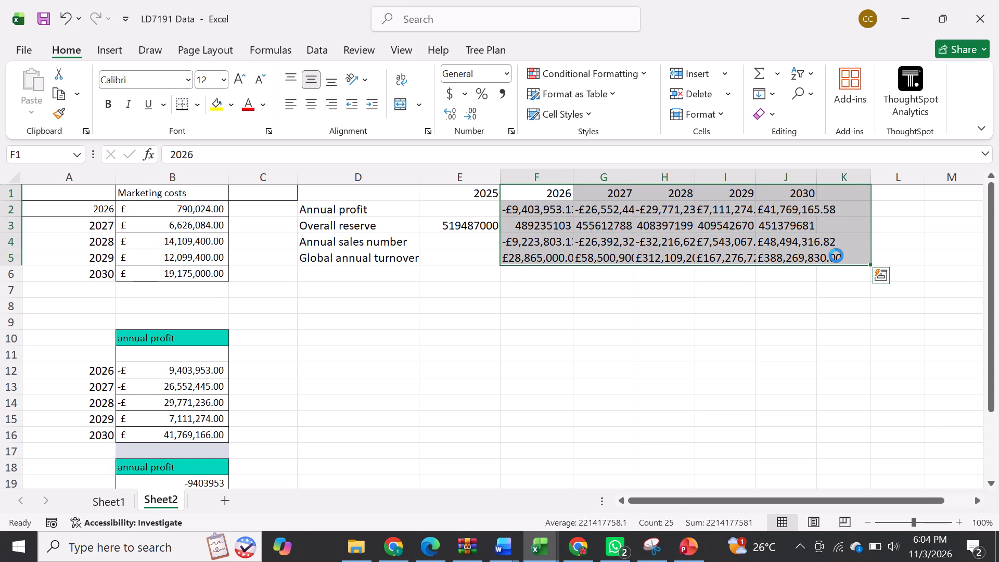
pyautogui.click(459, 189)
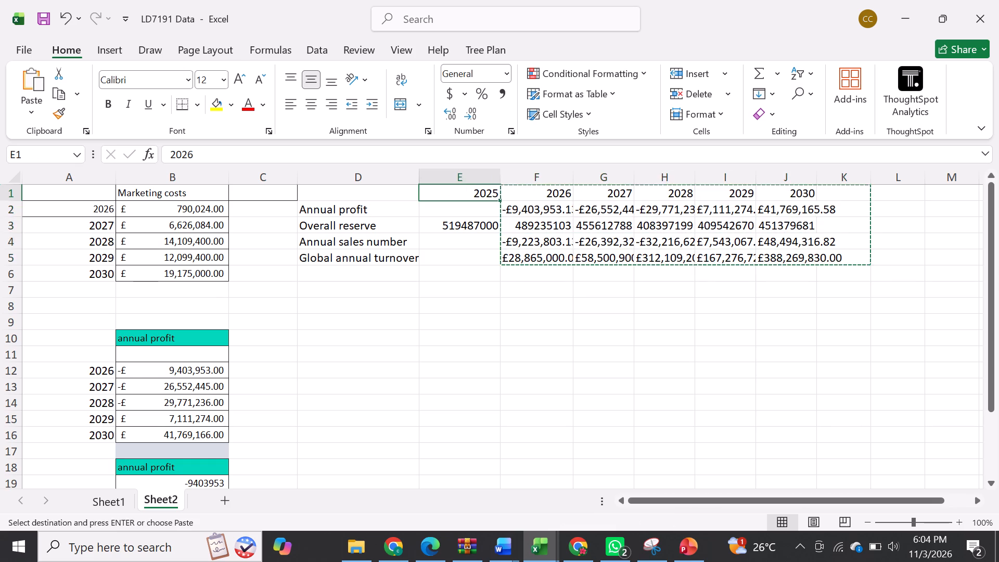
pyautogui.hotkey('ctrl', 'v')
pyautogui.click(569, 318)
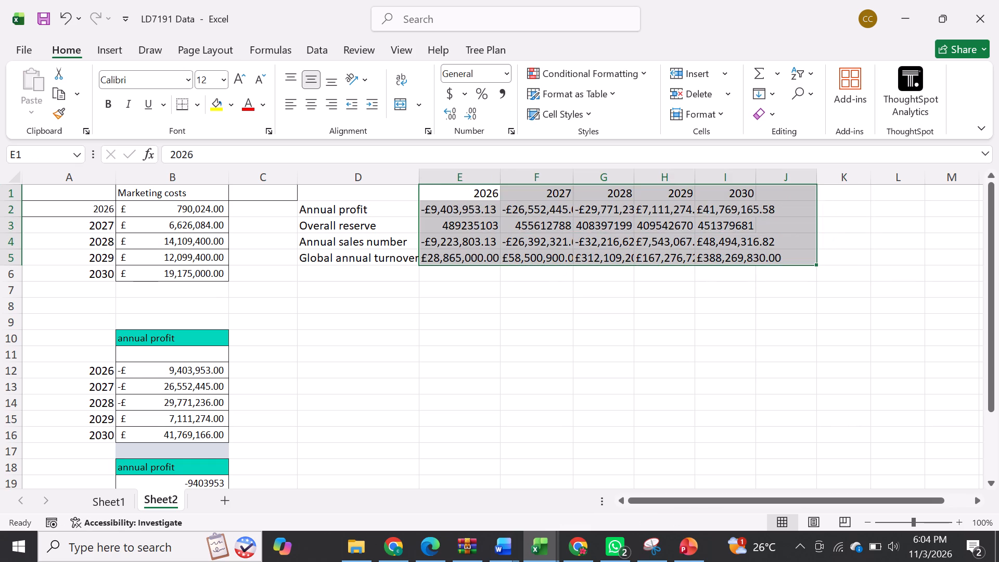
# Widen columns E to I so every 2026 to 2030 value fits fully within its cell.
pyautogui.moveTo(500, 177); pyautogui.dragTo(519, 185)
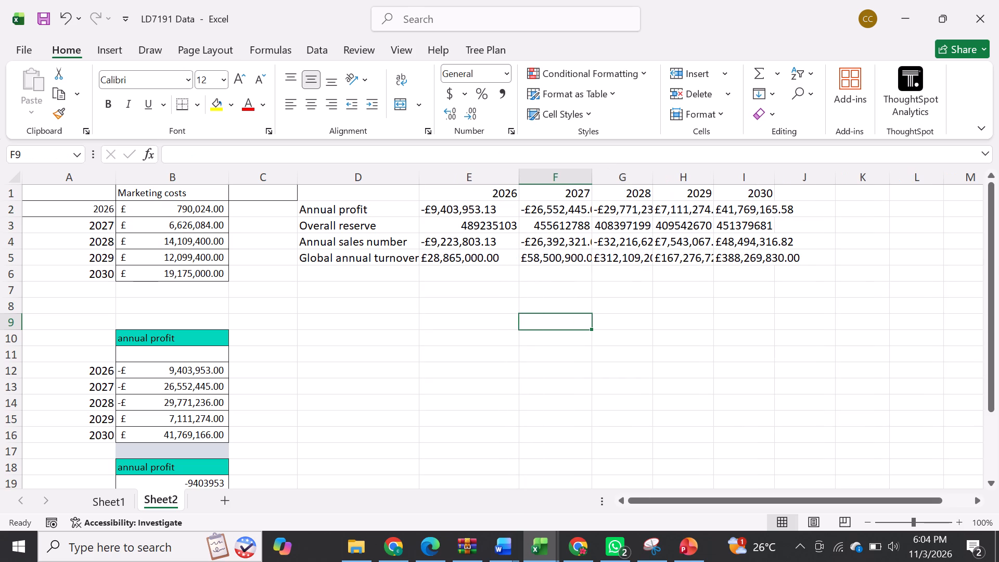
pyautogui.moveTo(591, 180); pyautogui.dragTo(598, 181)
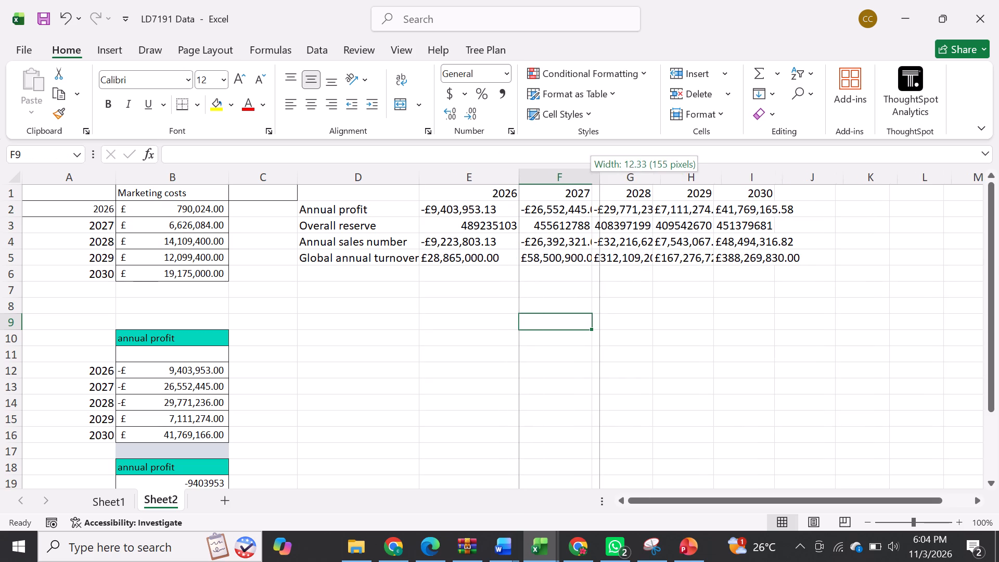
pyautogui.moveTo(598, 181); pyautogui.dragTo(608, 182)
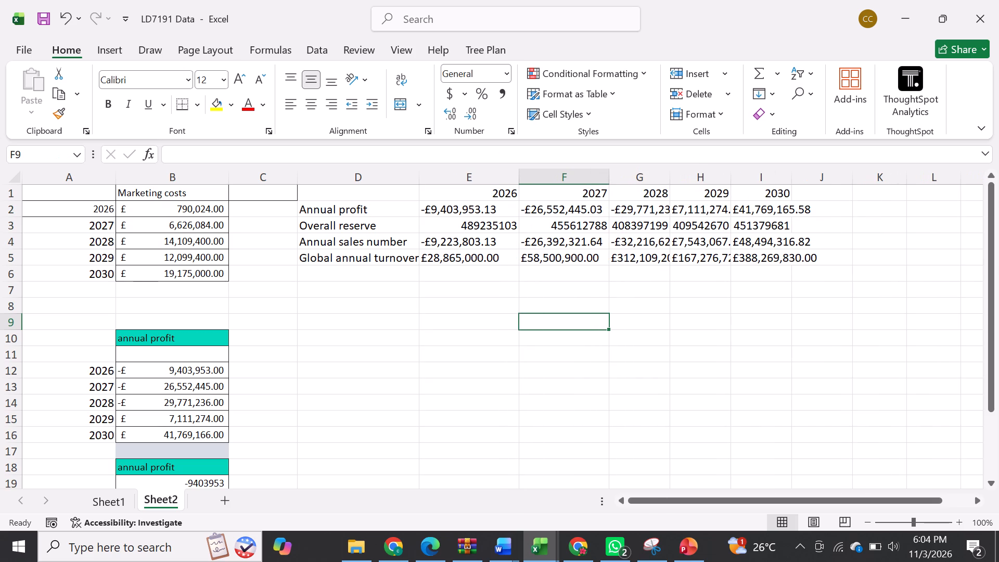
pyautogui.moveTo(671, 178); pyautogui.dragTo(694, 180)
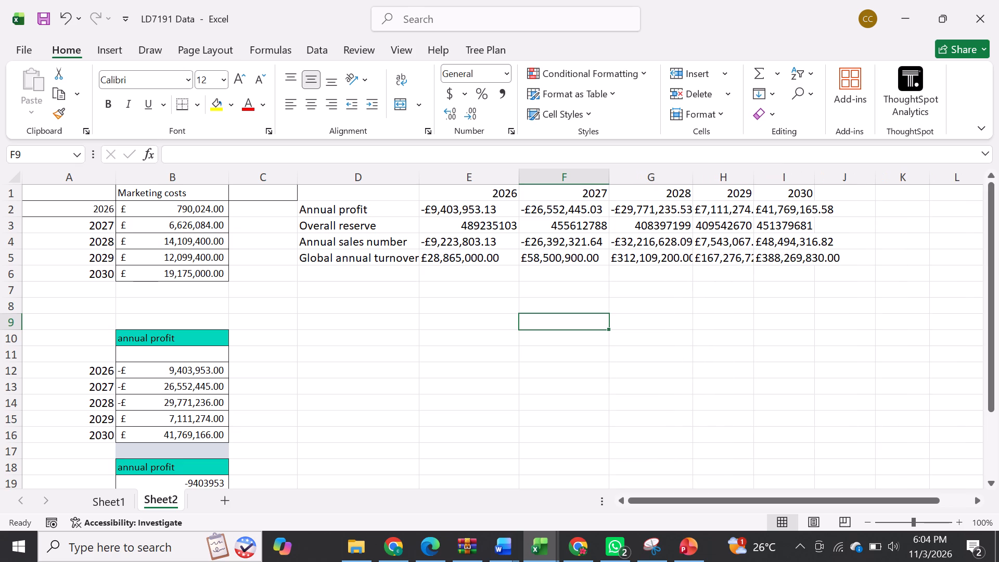
pyautogui.moveTo(694, 180); pyautogui.dragTo(712, 179)
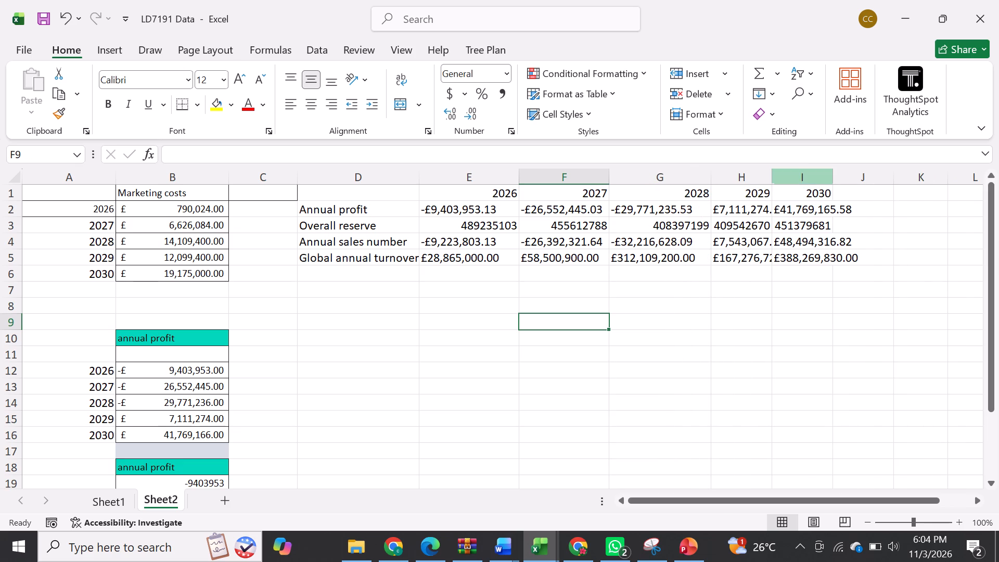
pyautogui.moveTo(772, 176); pyautogui.dragTo(797, 177)
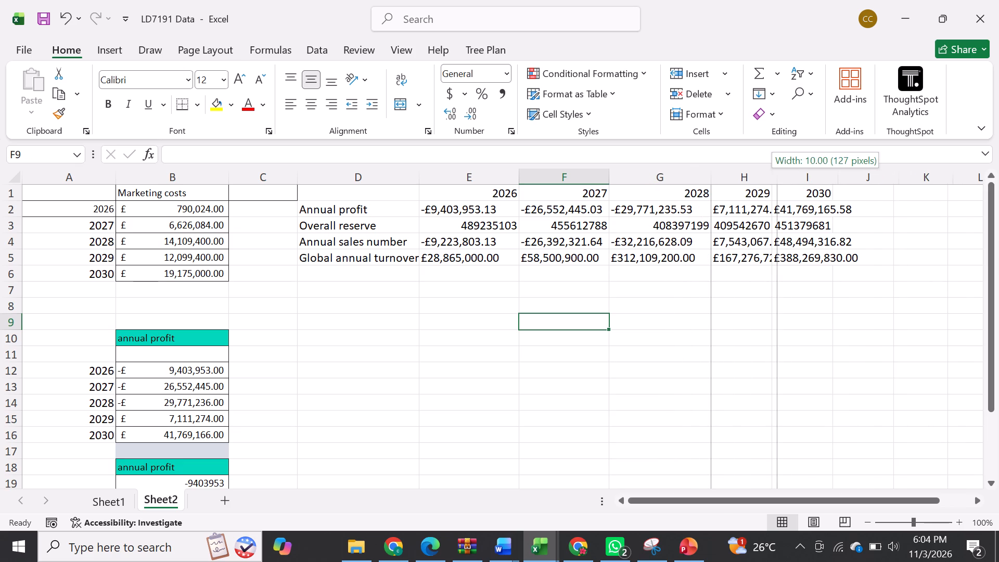
pyautogui.moveTo(797, 175); pyautogui.dragTo(814, 176)
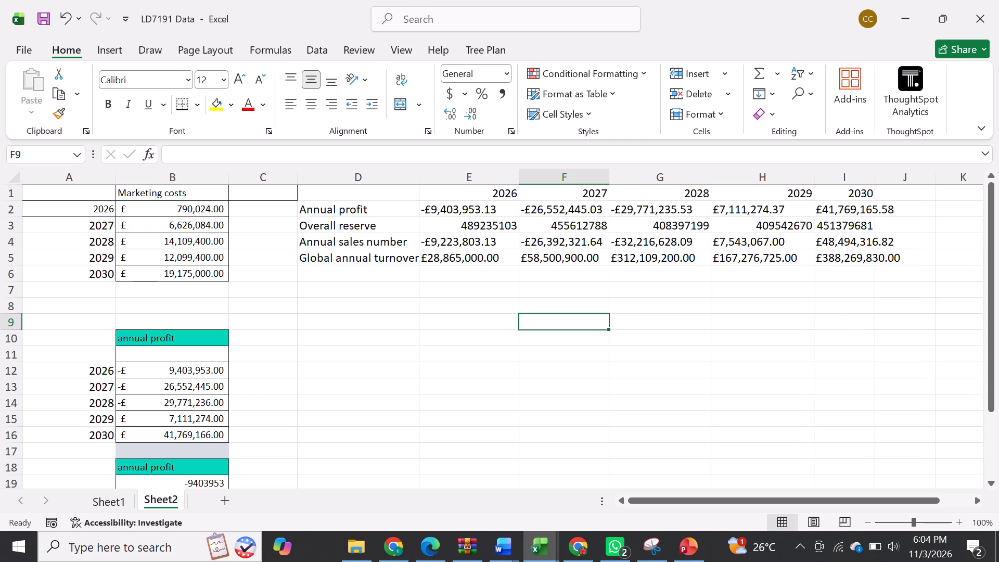
pyautogui.moveTo(875, 178); pyautogui.dragTo(909, 185)
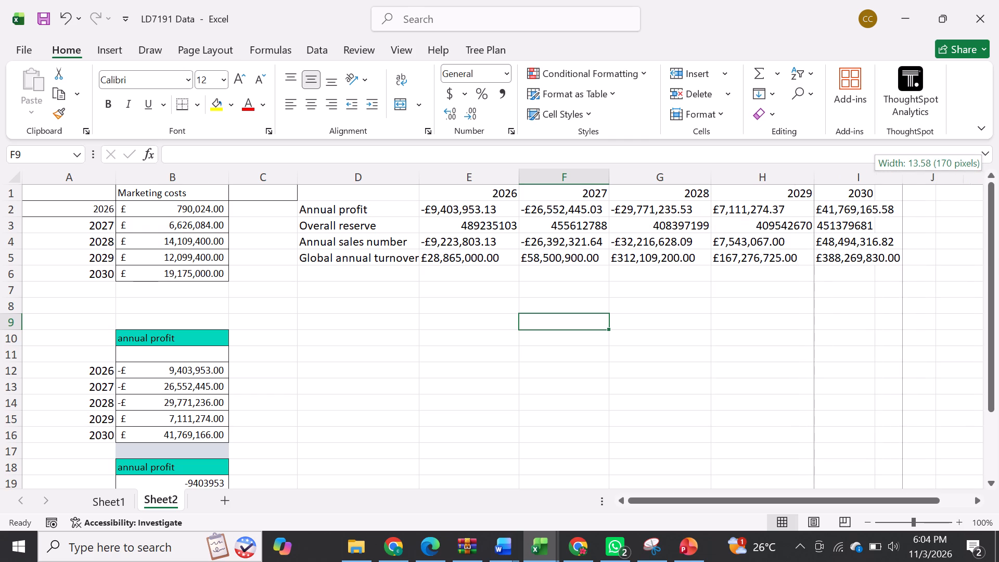
pyautogui.moveTo(909, 185); pyautogui.dragTo(910, 185)
pyautogui.click(436, 334)
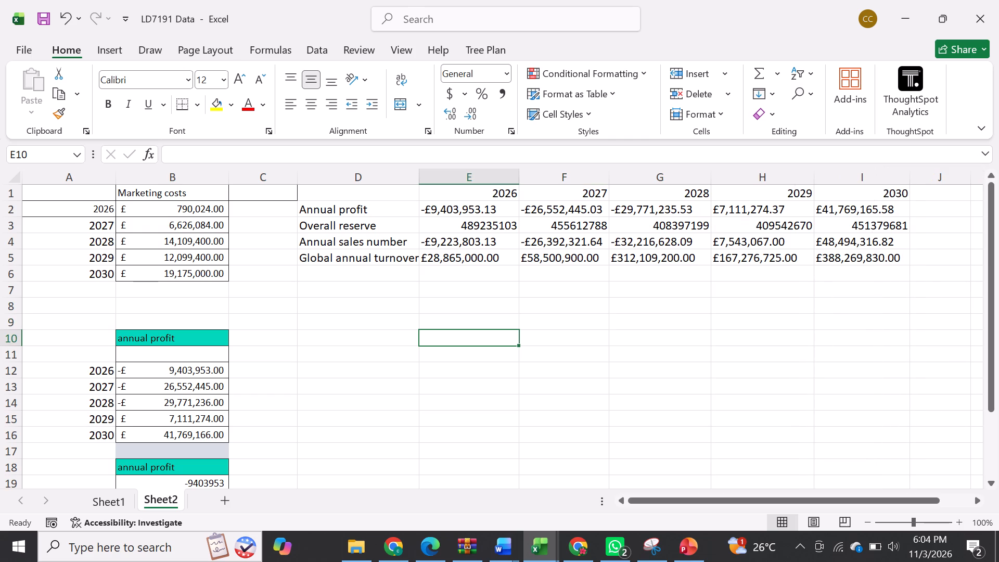
# Apply the £ English (United Kingdom) accounting format to the performance values in E2:I5.
pyautogui.click(437, 210)
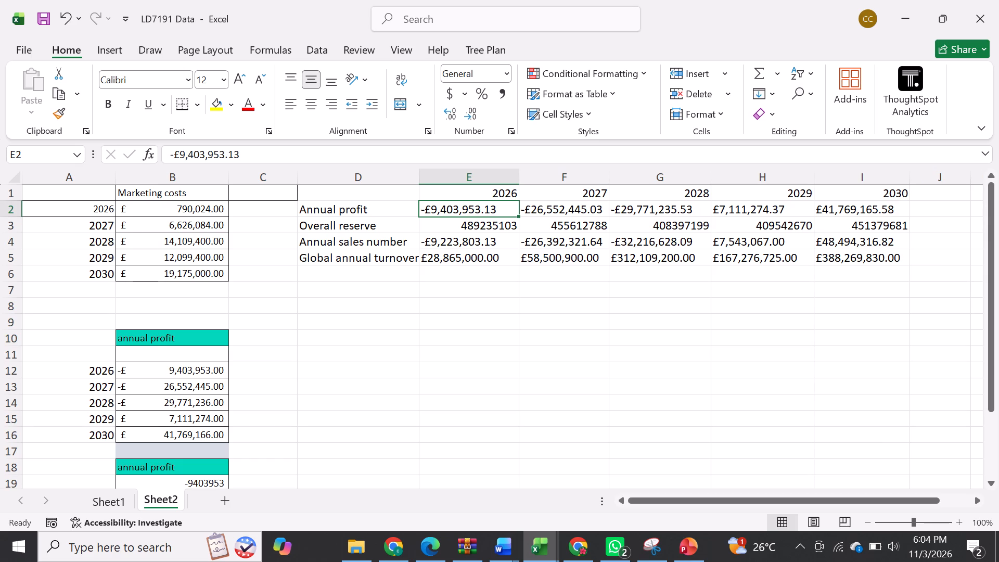
pyautogui.click(466, 94)
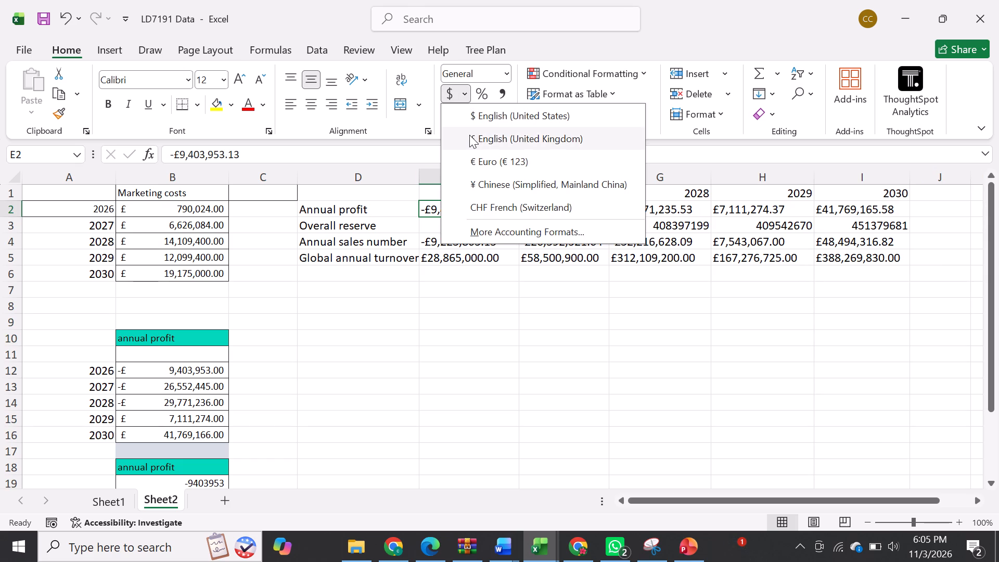
pyautogui.click(469, 135)
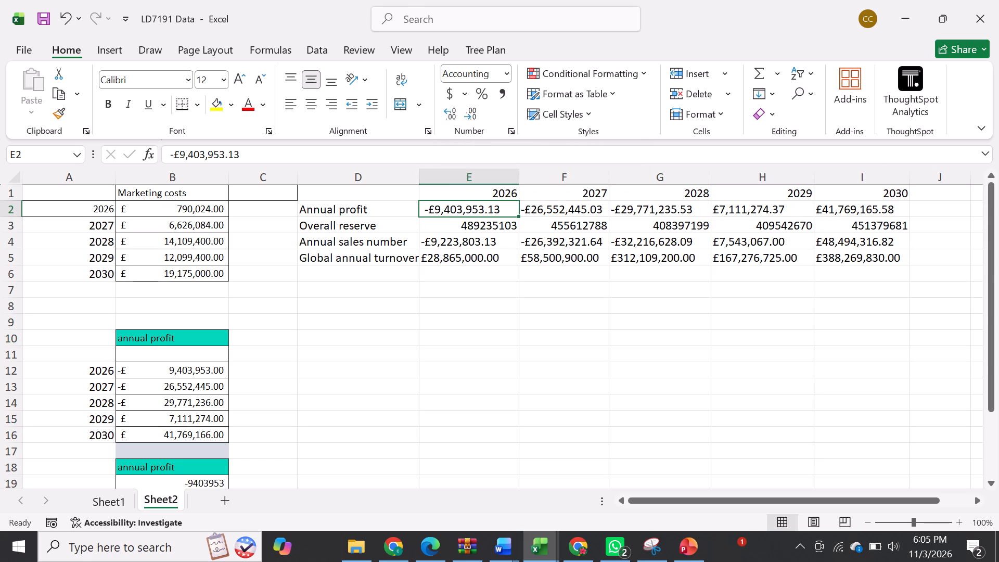
pyautogui.moveTo(458, 208); pyautogui.dragTo(721, 212)
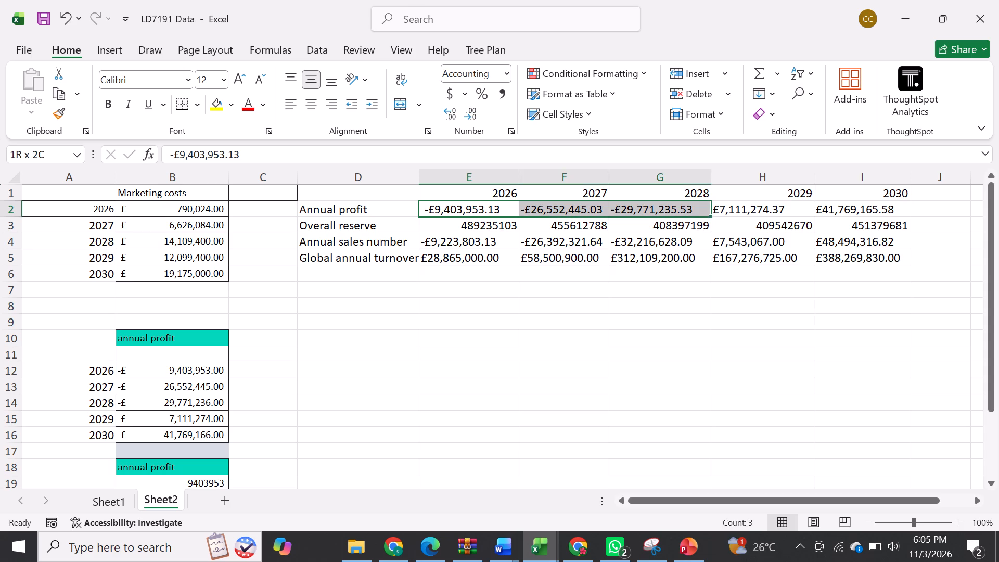
pyautogui.moveTo(721, 212); pyautogui.dragTo(843, 259)
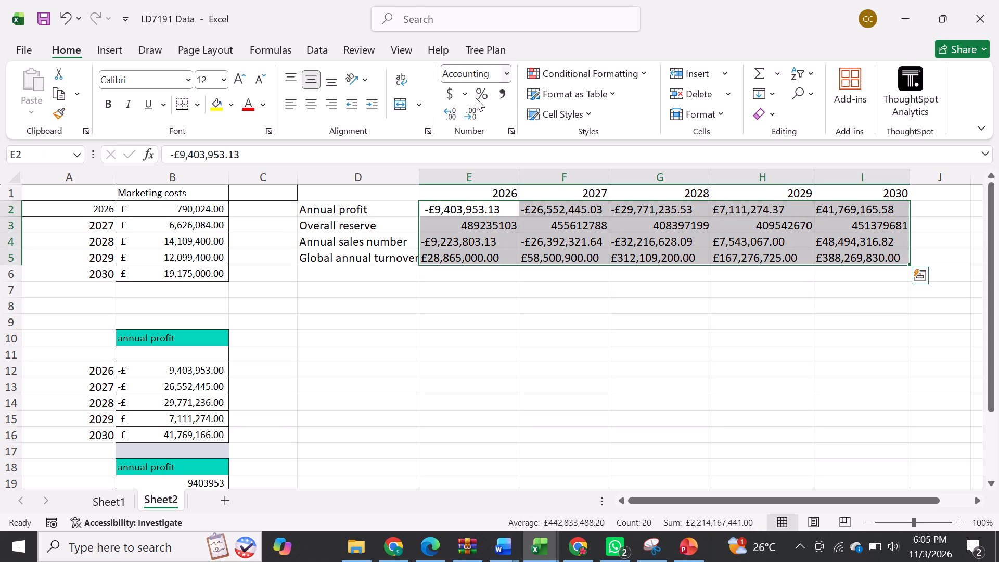
pyautogui.click(465, 93)
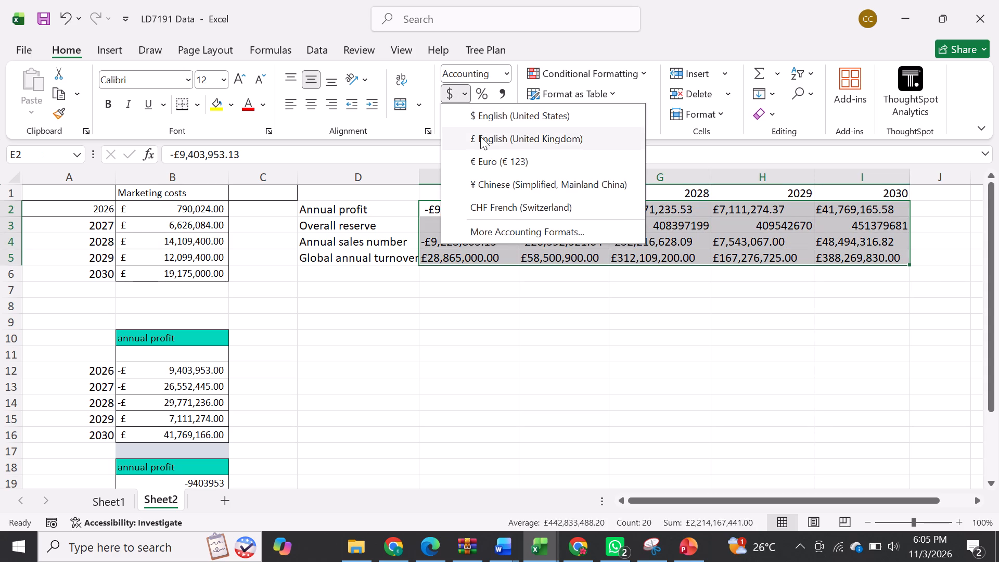
pyautogui.click(480, 136)
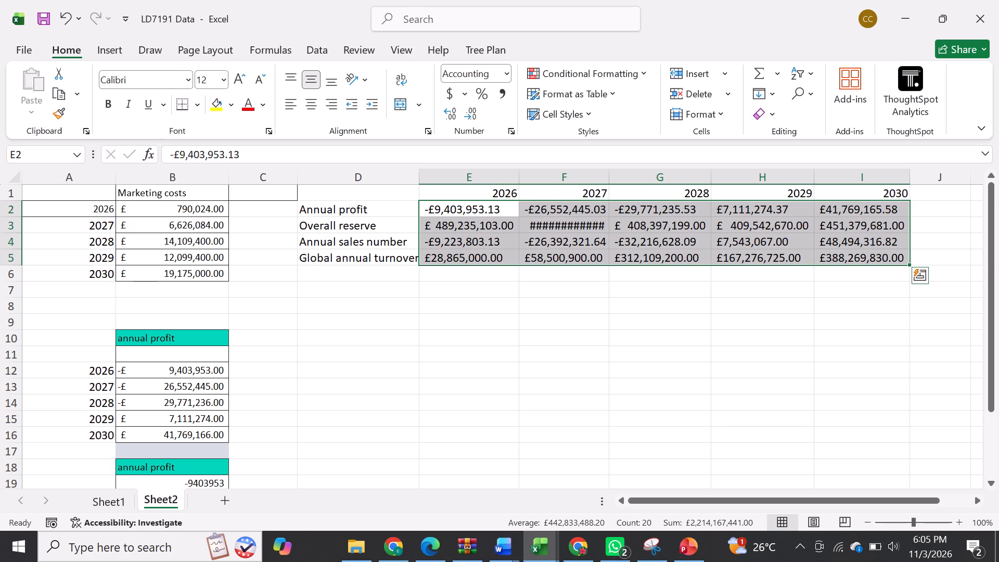
pyautogui.click(579, 329)
# Widen column F so the 2027 overall reserve value fits in its cell.
pyautogui.click(565, 220)
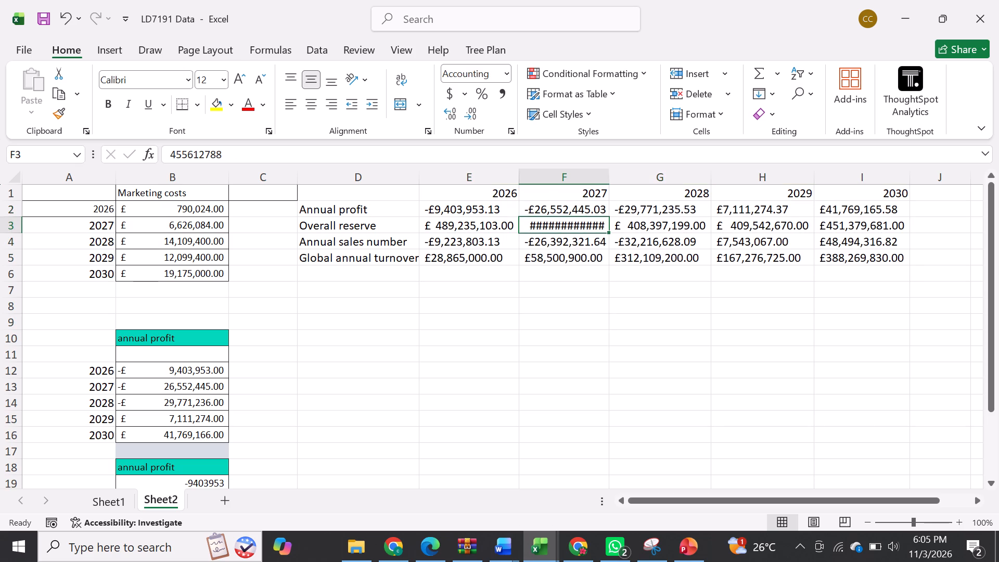
pyautogui.moveTo(608, 175); pyautogui.dragTo(617, 176)
pyautogui.click(594, 315)
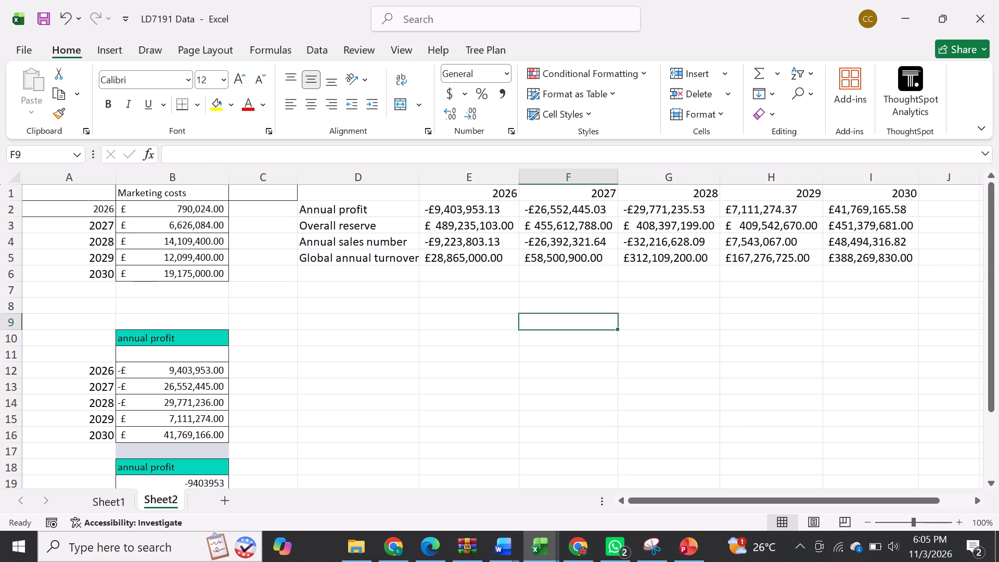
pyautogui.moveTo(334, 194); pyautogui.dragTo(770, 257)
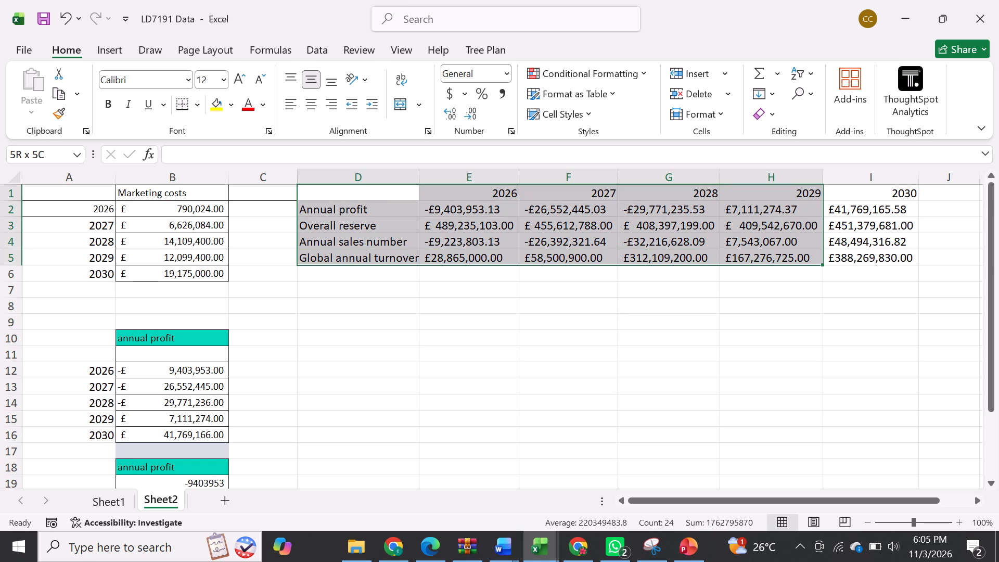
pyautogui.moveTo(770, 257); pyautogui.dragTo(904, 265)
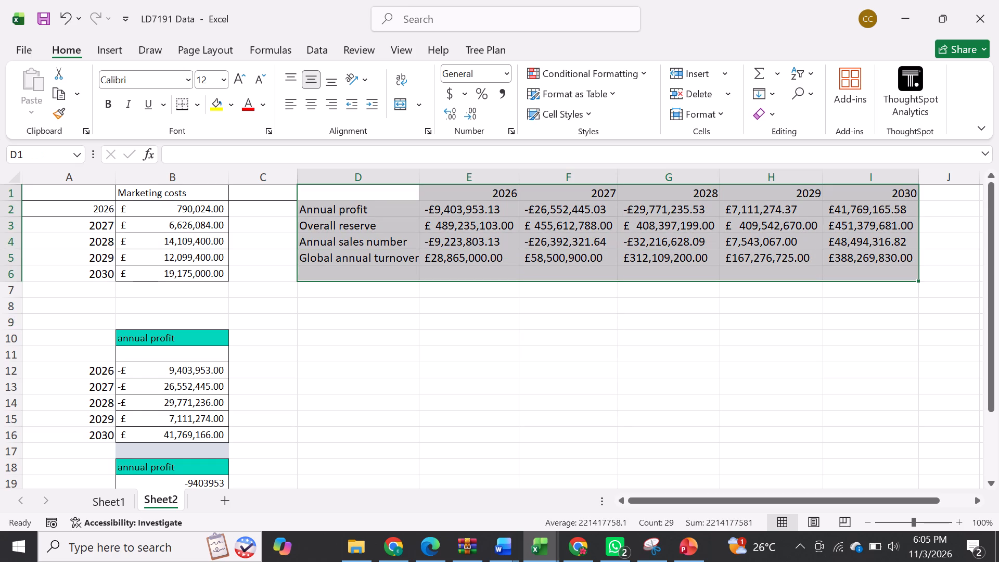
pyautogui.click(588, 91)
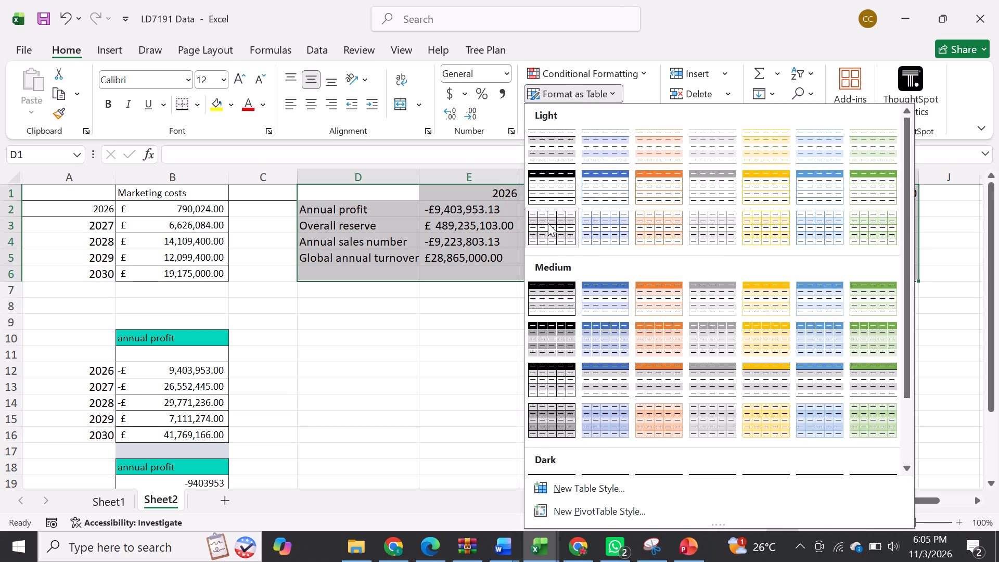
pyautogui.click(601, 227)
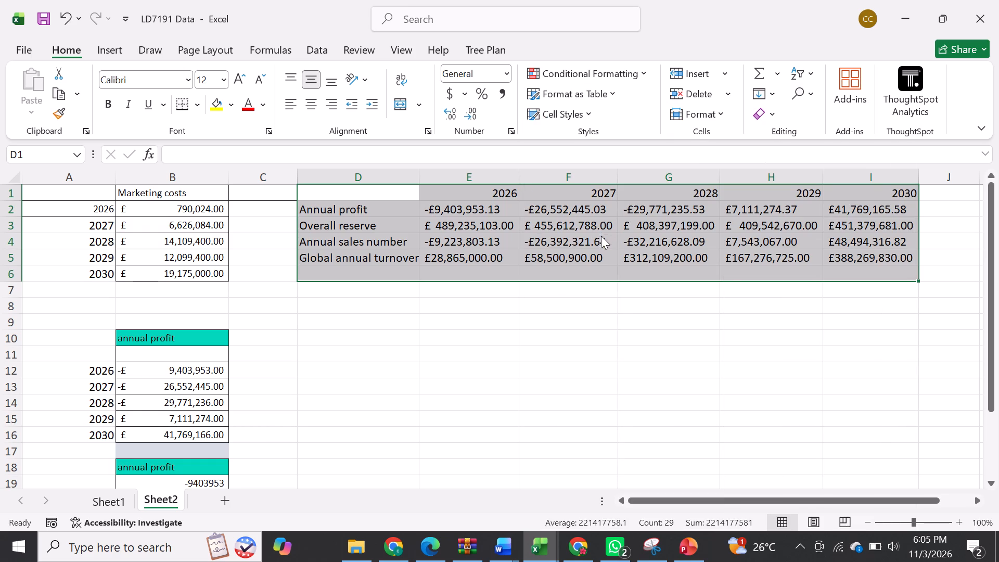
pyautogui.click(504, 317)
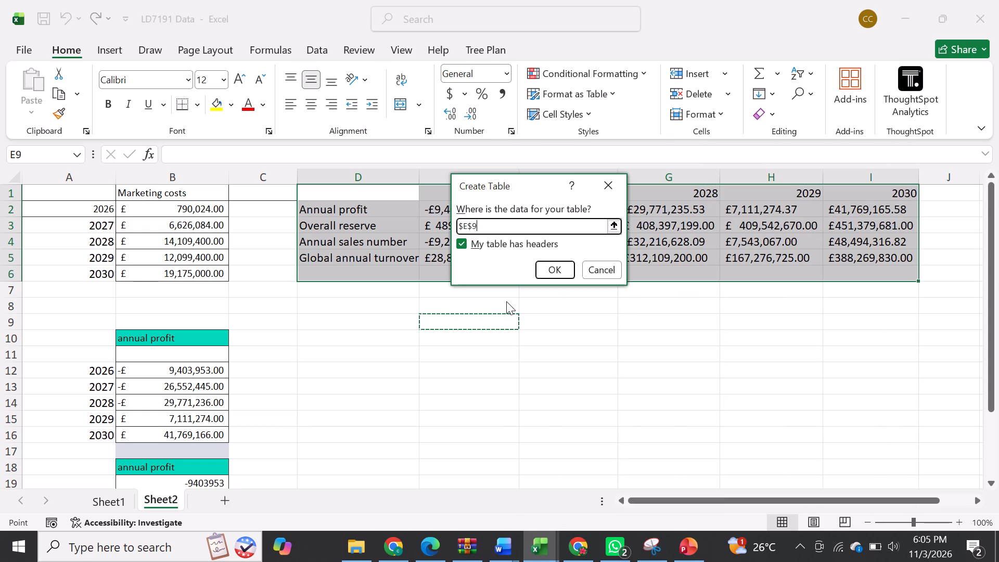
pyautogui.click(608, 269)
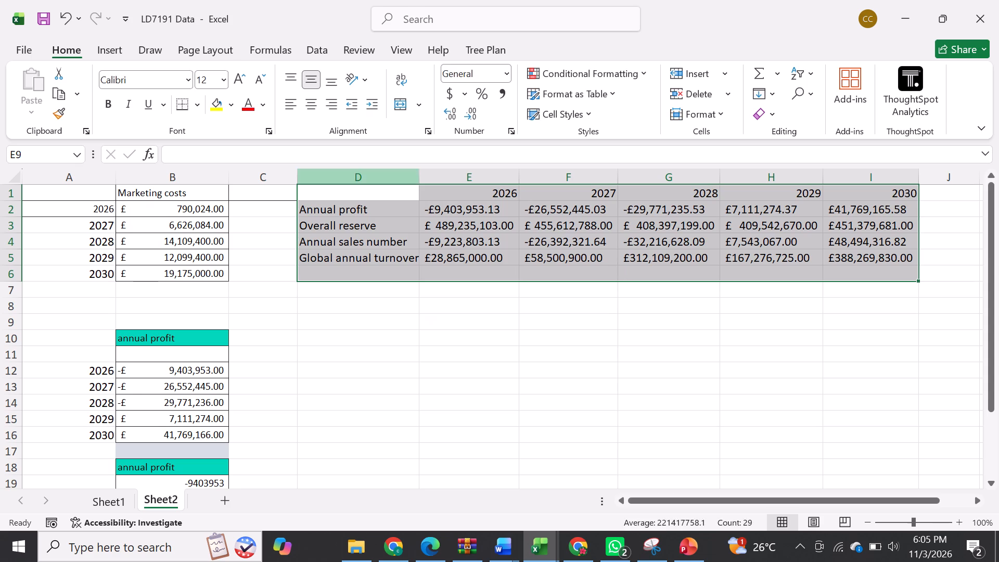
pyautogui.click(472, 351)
# Format the performance data in D1:I5 as a table with headers, using the light blue banded style with gridlines.
pyautogui.moveTo(345, 192); pyautogui.dragTo(751, 229)
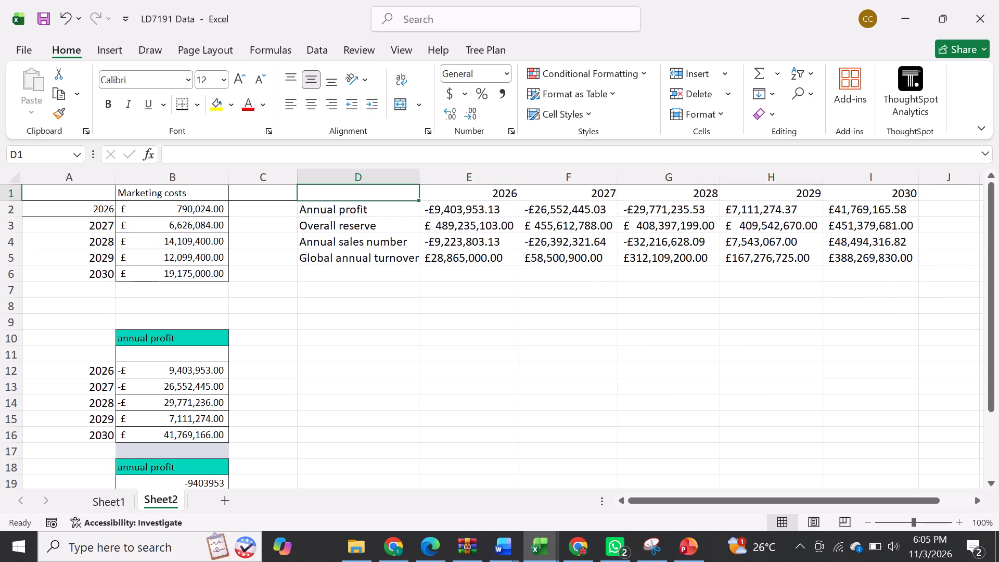
pyautogui.moveTo(751, 229); pyautogui.dragTo(868, 250)
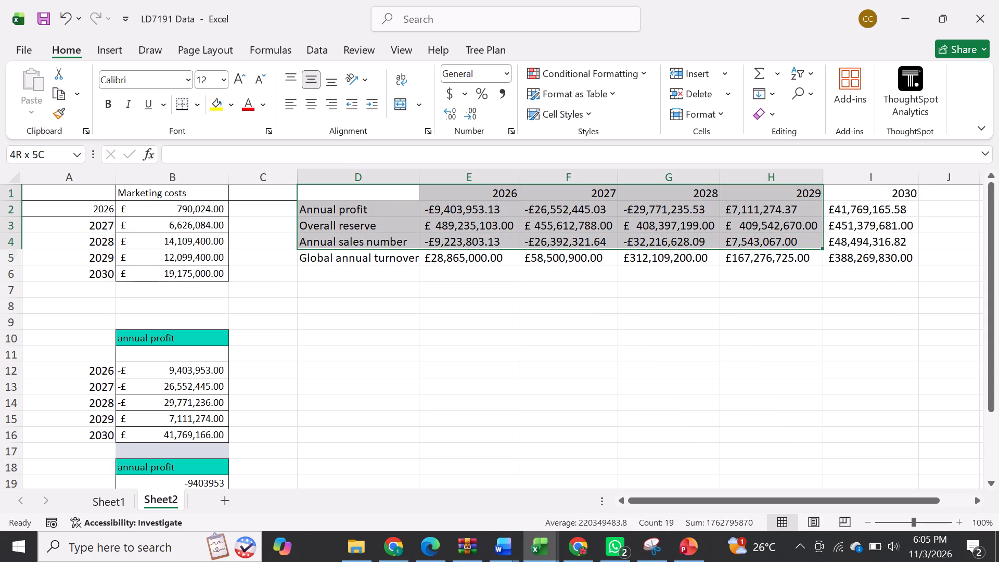
pyautogui.moveTo(868, 250); pyautogui.dragTo(901, 259)
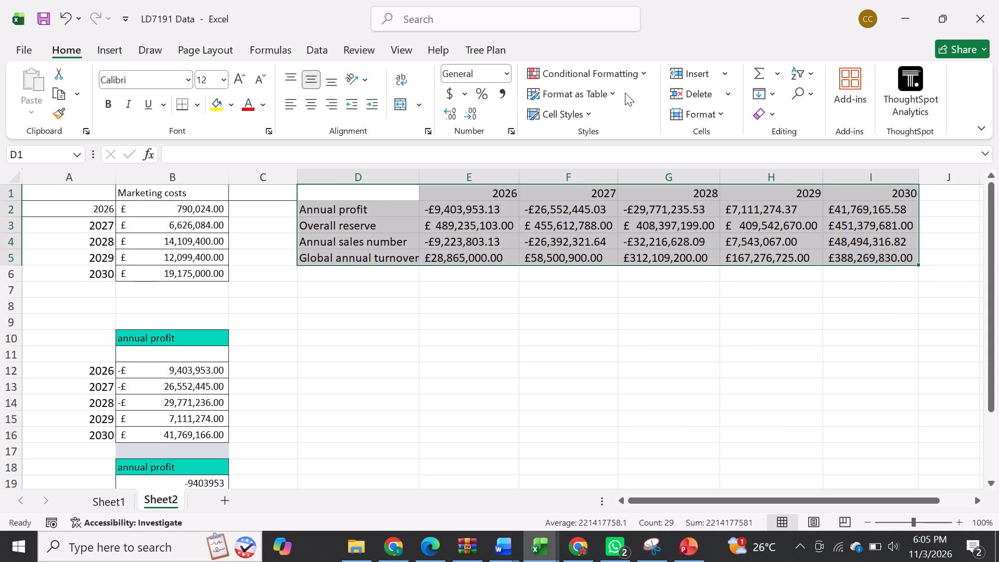
pyautogui.click(610, 93)
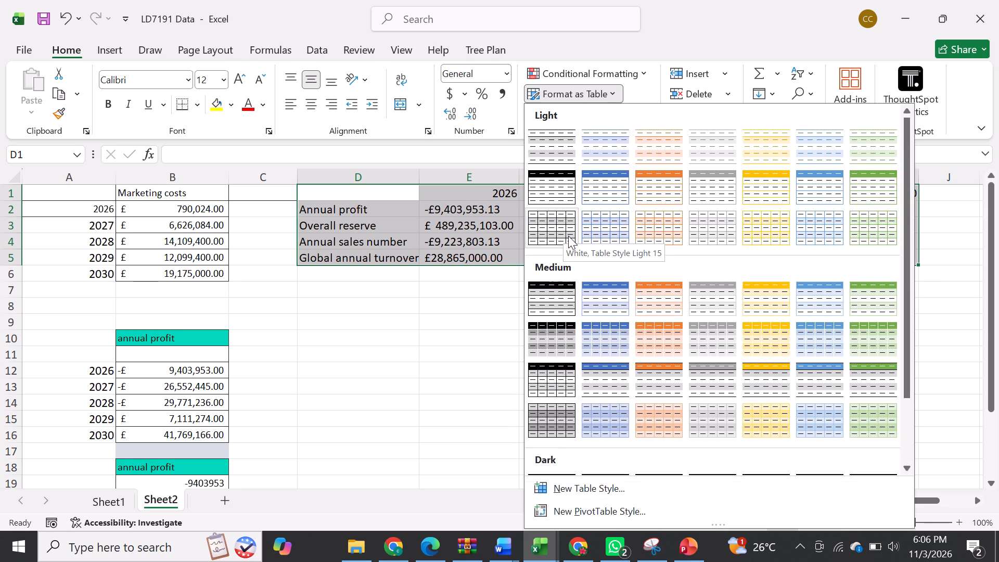
pyautogui.click(611, 224)
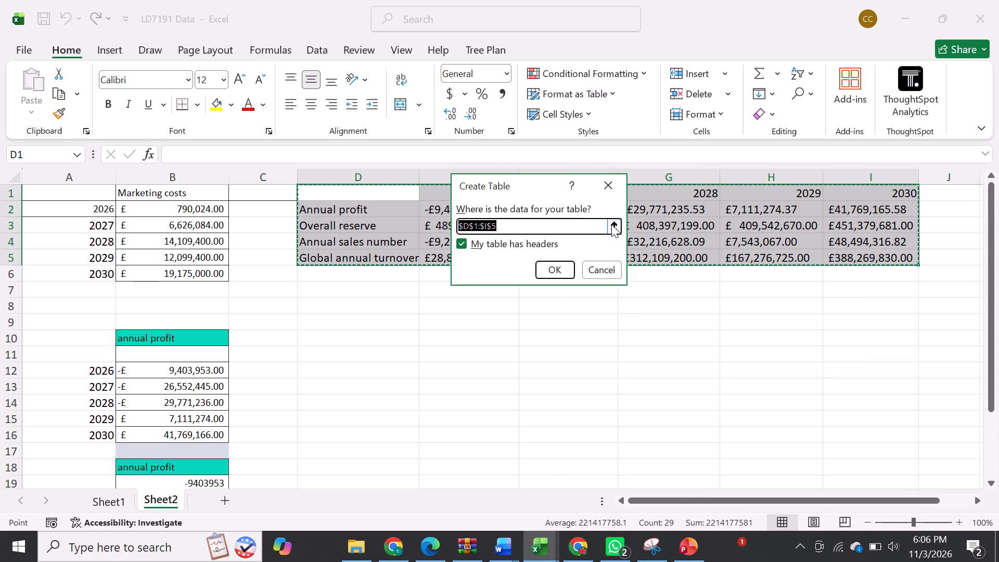
pyautogui.click(560, 265)
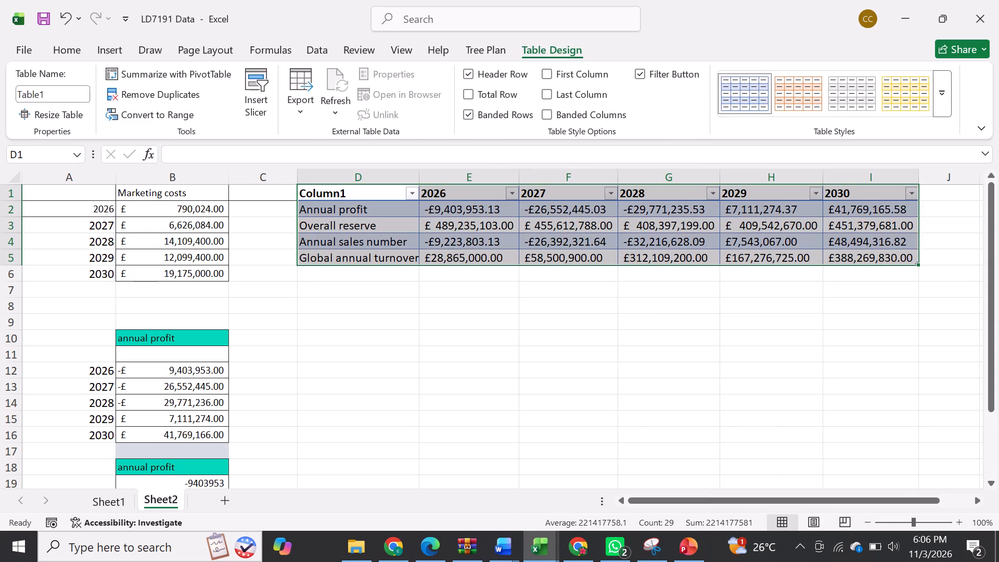
pyautogui.click(515, 322)
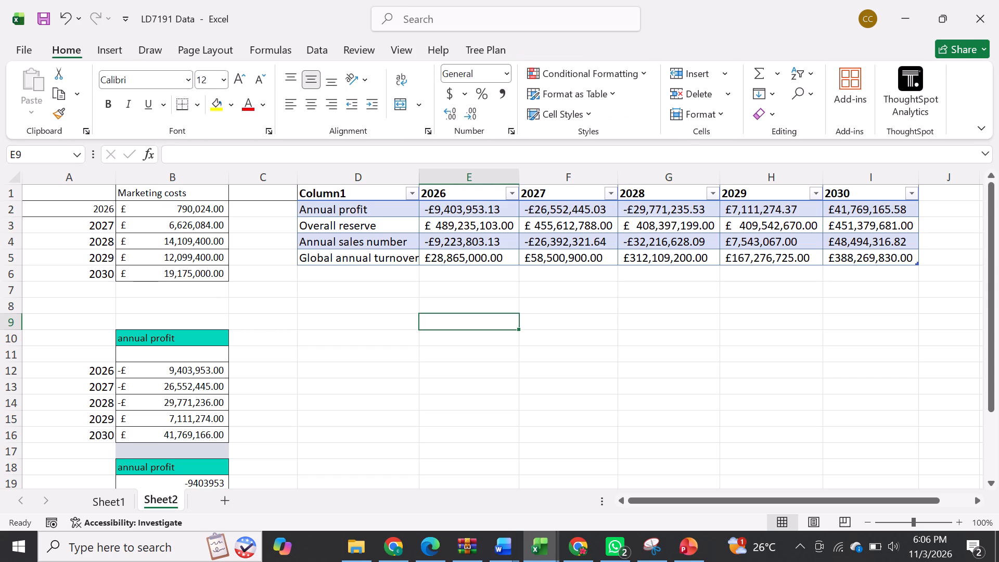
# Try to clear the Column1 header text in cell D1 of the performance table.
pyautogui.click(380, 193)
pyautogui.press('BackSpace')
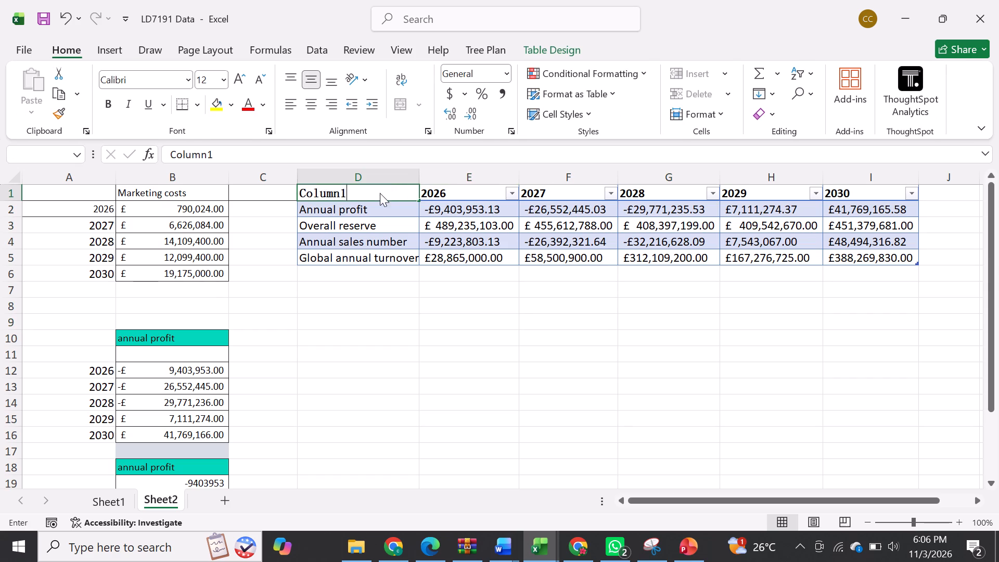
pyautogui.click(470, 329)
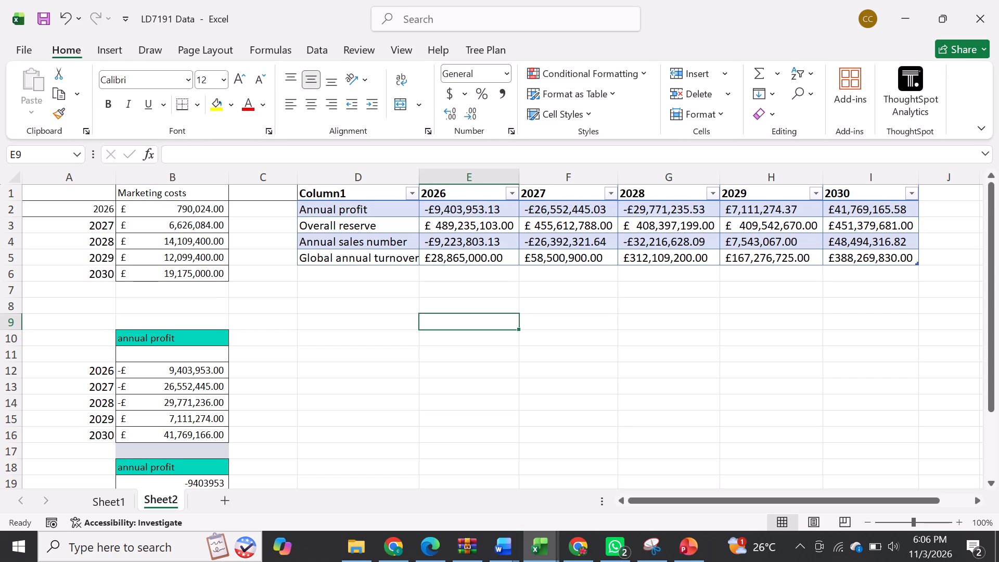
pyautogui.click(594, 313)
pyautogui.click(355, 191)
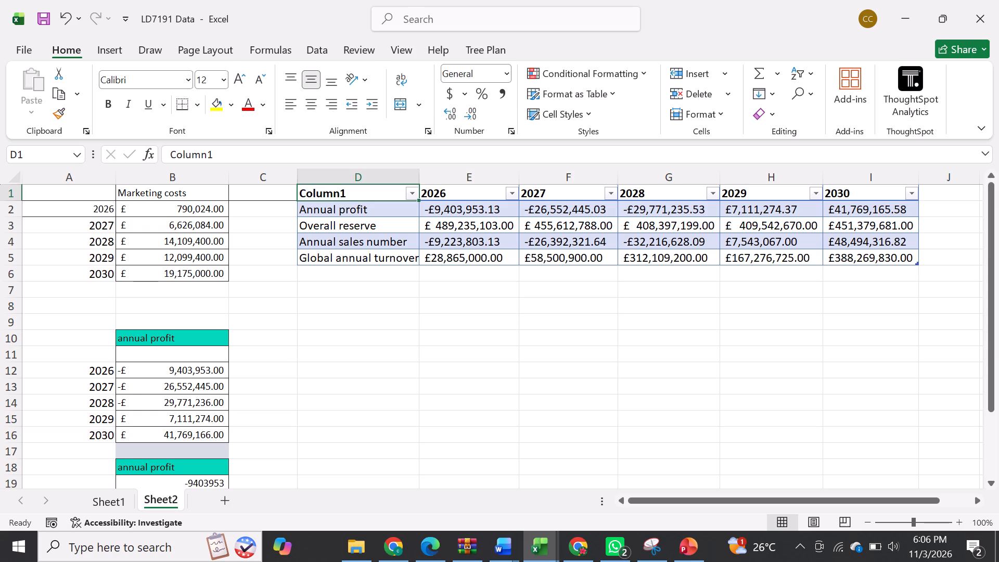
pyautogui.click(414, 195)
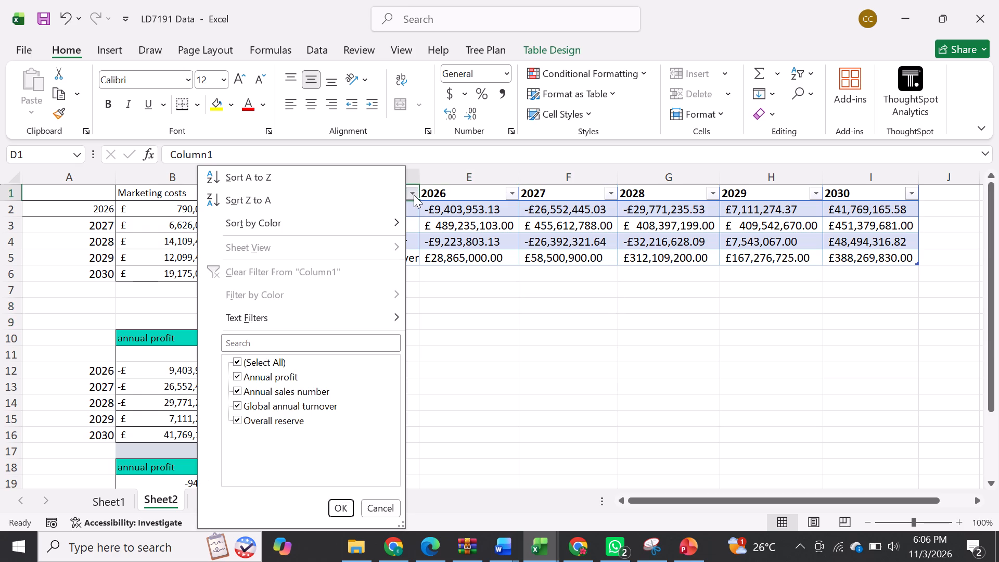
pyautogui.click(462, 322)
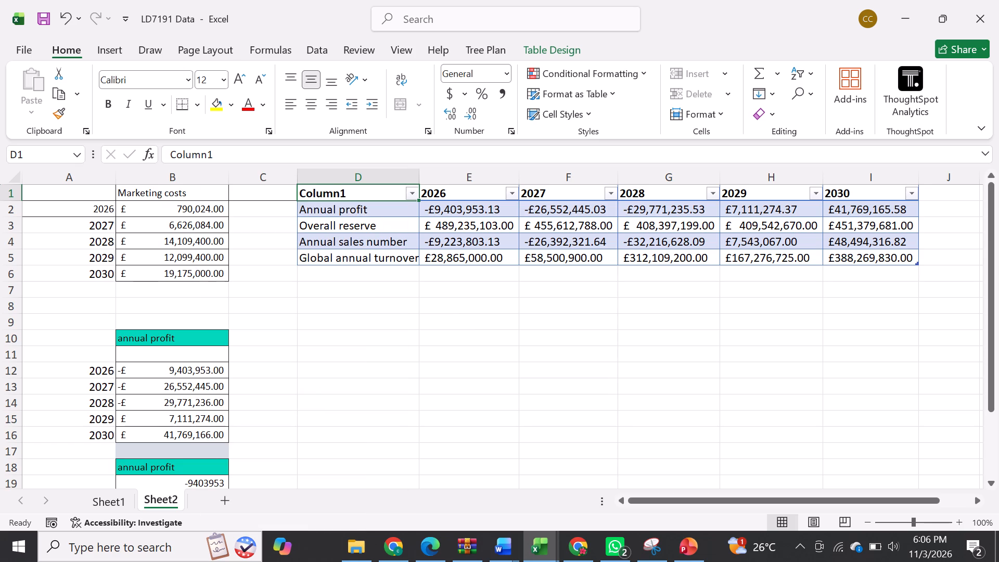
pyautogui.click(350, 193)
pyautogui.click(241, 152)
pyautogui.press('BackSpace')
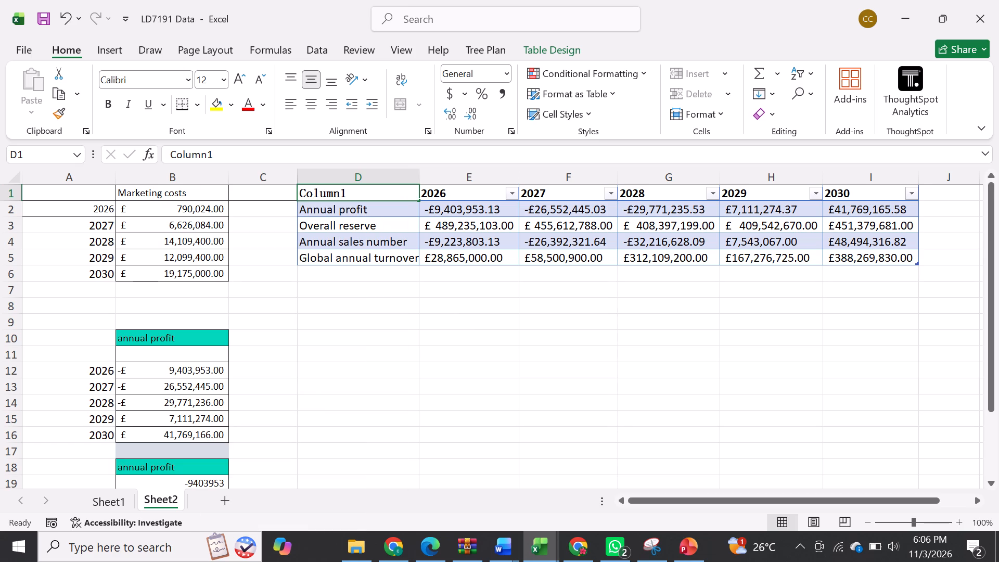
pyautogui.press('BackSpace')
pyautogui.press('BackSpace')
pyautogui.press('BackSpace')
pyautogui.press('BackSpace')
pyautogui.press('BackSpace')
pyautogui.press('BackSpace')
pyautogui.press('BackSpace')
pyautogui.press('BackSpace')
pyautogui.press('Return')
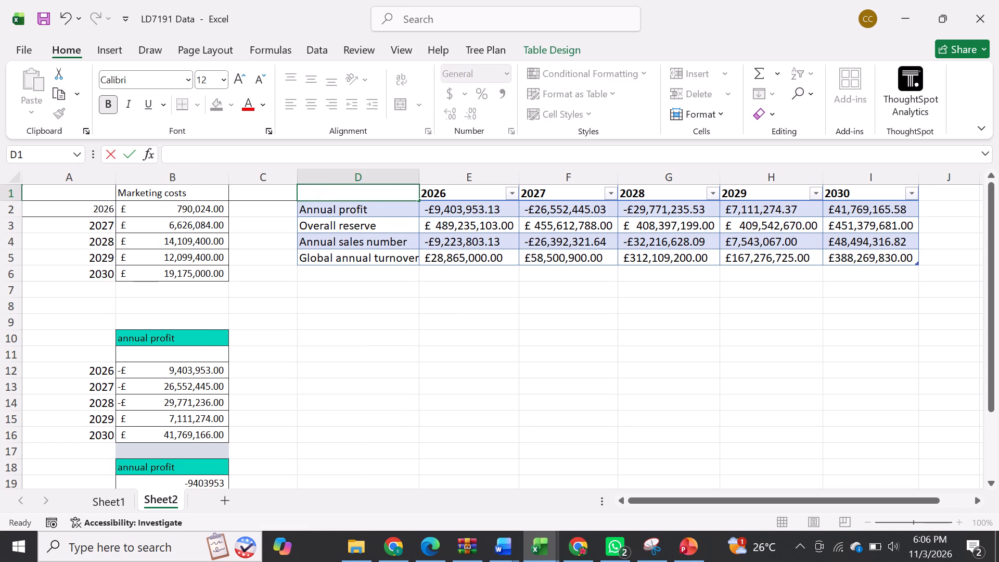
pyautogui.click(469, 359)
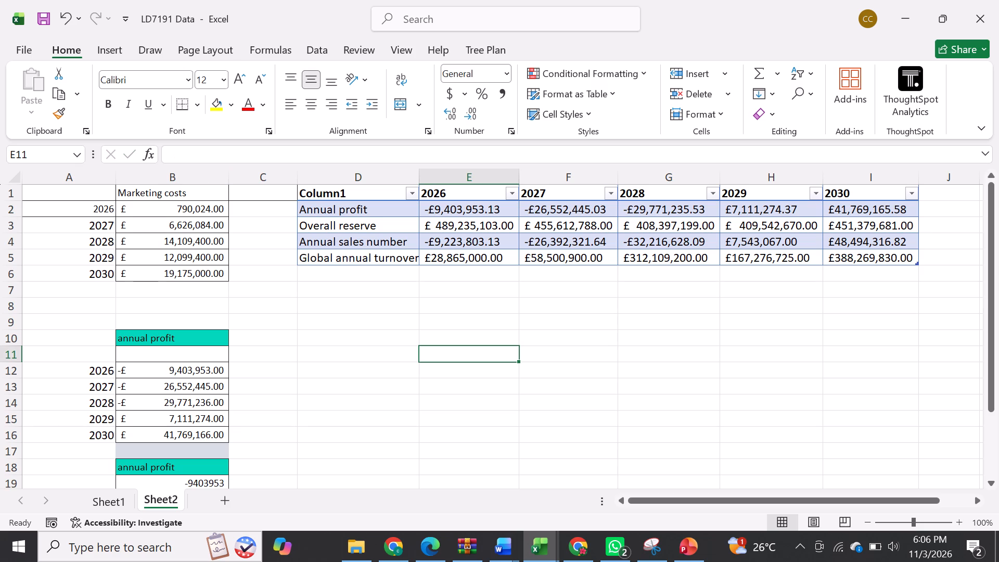
# Copy the performance table D1:I5 into the Word report, below the Introduction sentence that refers to Table 1.
pyautogui.moveTo(366, 193); pyautogui.dragTo(850, 233)
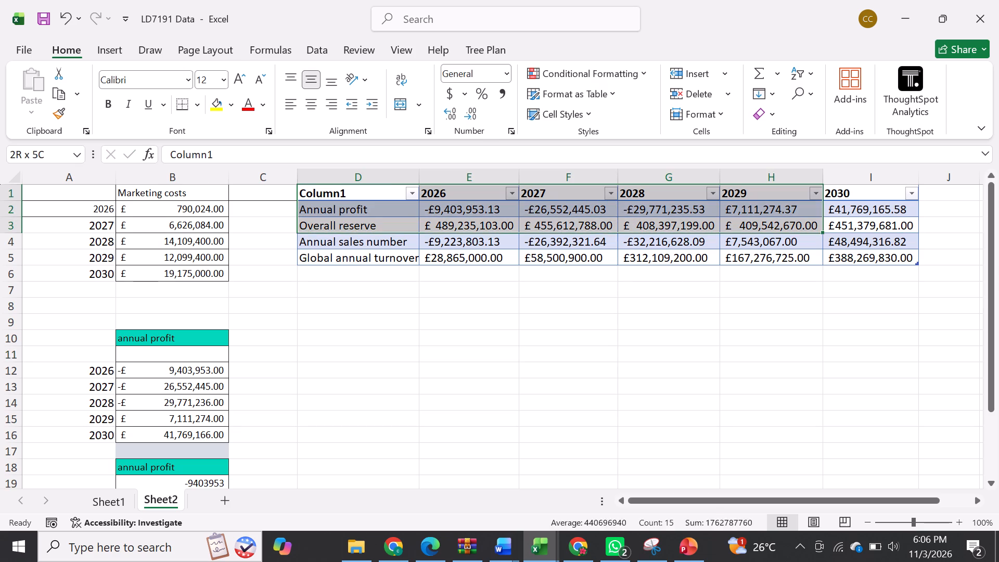
pyautogui.moveTo(850, 233); pyautogui.dragTo(870, 258)
pyautogui.hotkey('ctrl', 'c')
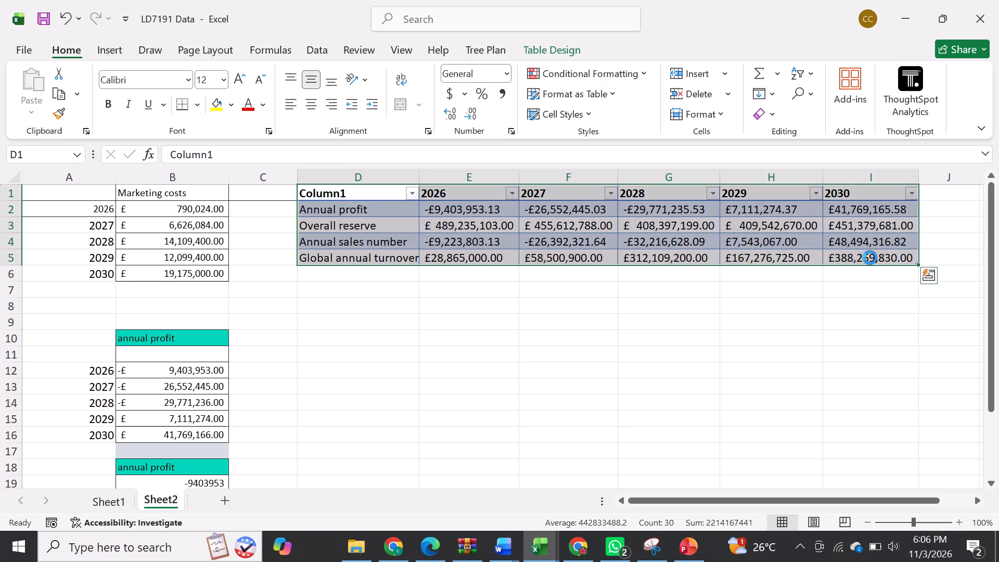
pyautogui.click(501, 548)
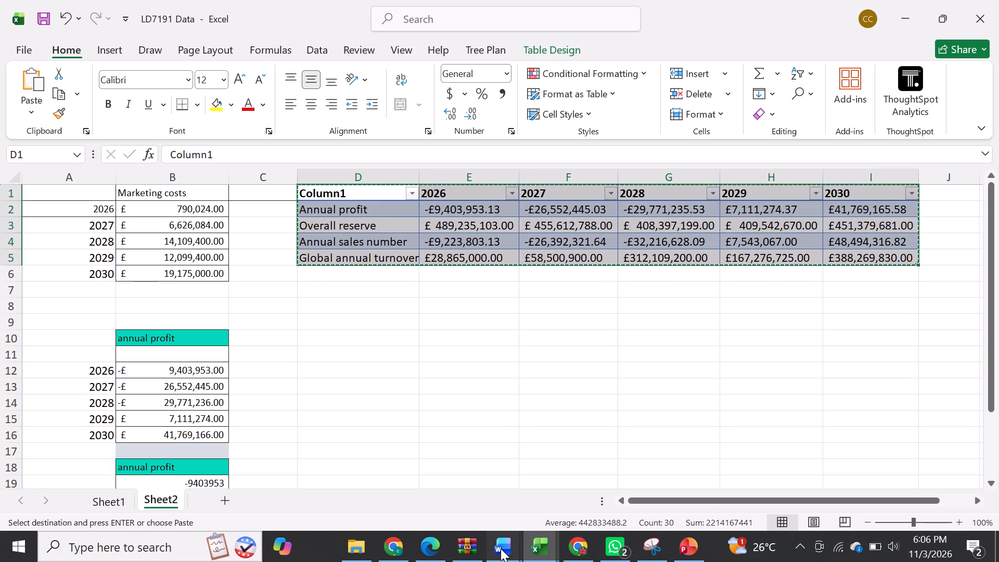
pyautogui.click(638, 489)
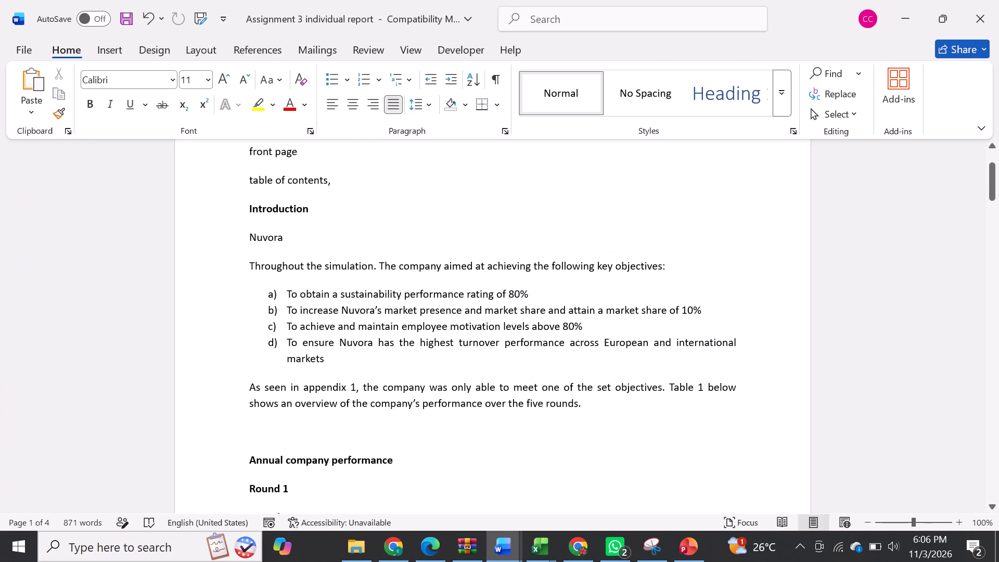
pyautogui.scroll(-2, 346, 274)
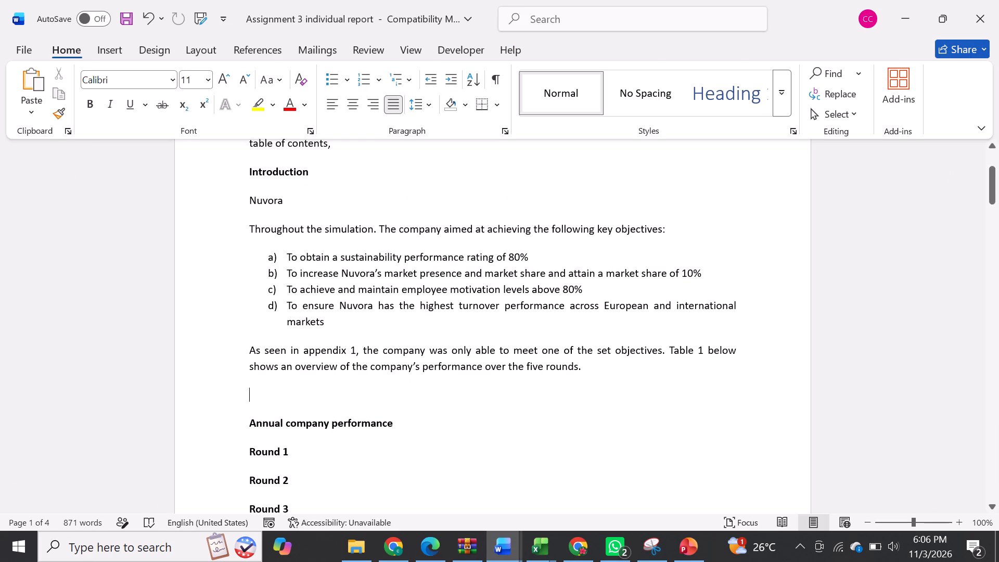
pyautogui.hotkey('ctrl', 'v')
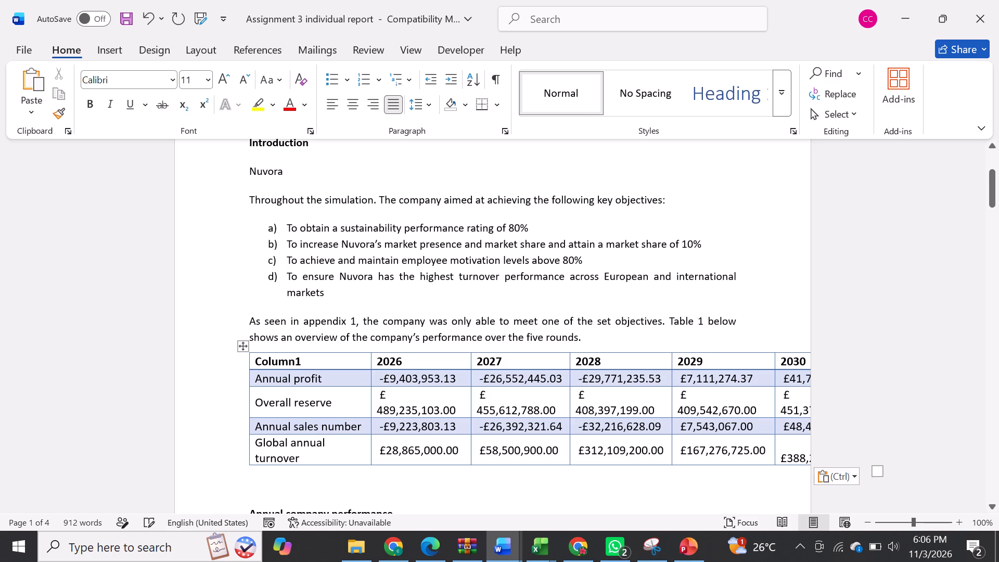
# Narrow the row-label column and the 2026 column of the pasted performance table, keeping the 2026 overall reserve on one line.
pyautogui.moveTo(370, 359); pyautogui.dragTo(337, 360)
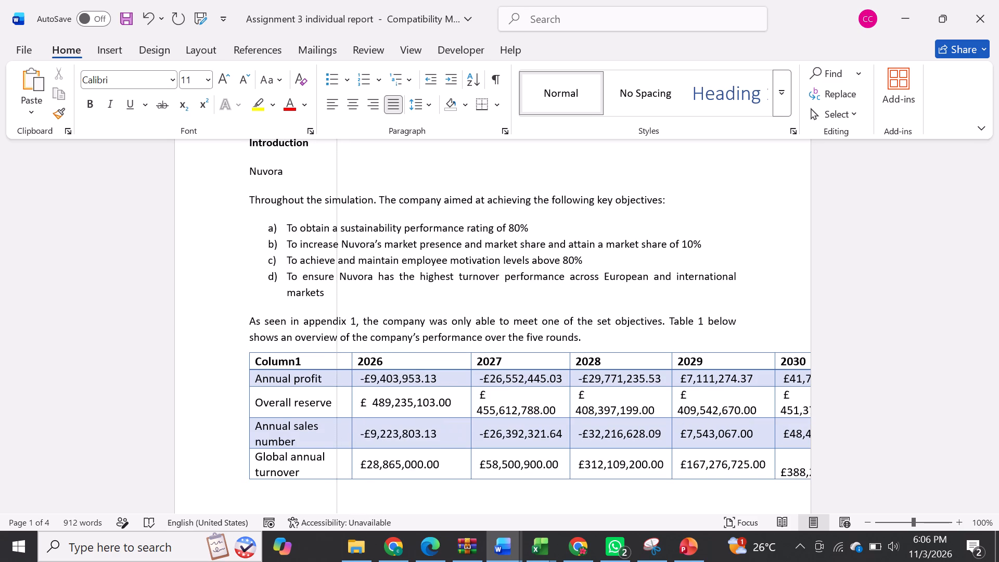
pyautogui.moveTo(337, 360); pyautogui.dragTo(332, 360)
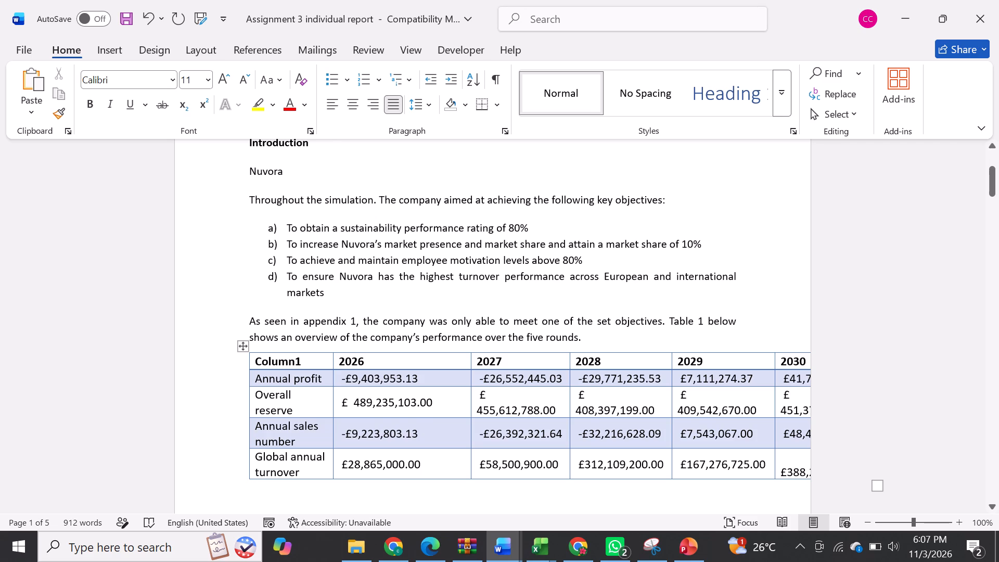
pyautogui.moveTo(470, 364); pyautogui.dragTo(445, 365)
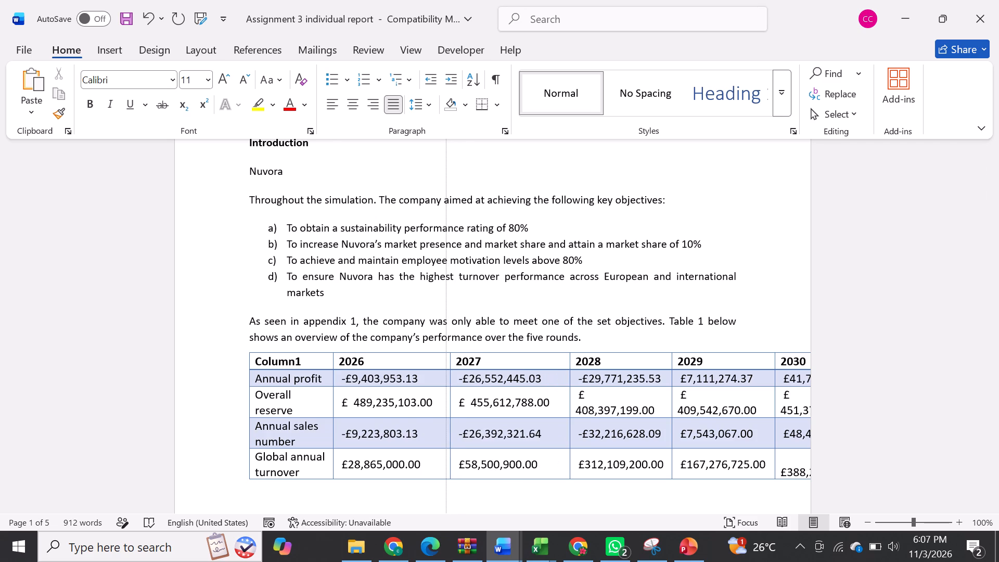
pyautogui.moveTo(445, 365); pyautogui.dragTo(439, 365)
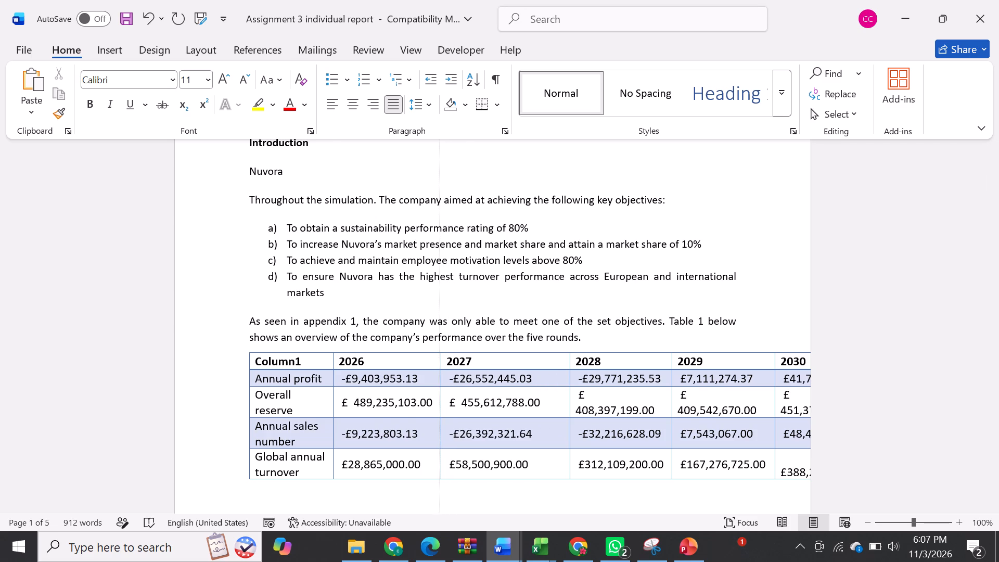
pyautogui.moveTo(439, 365); pyautogui.dragTo(437, 365)
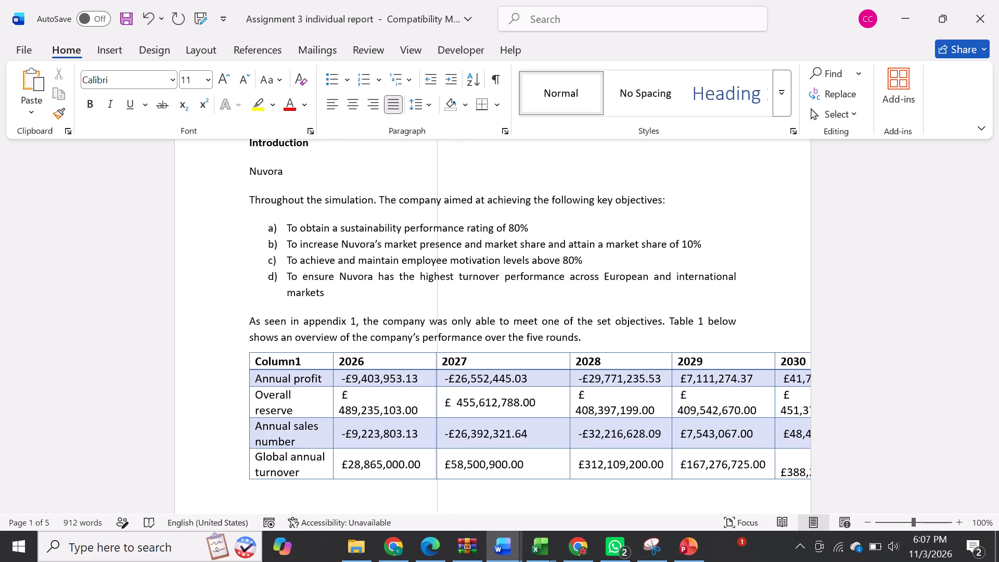
pyautogui.moveTo(437, 365); pyautogui.dragTo(440, 367)
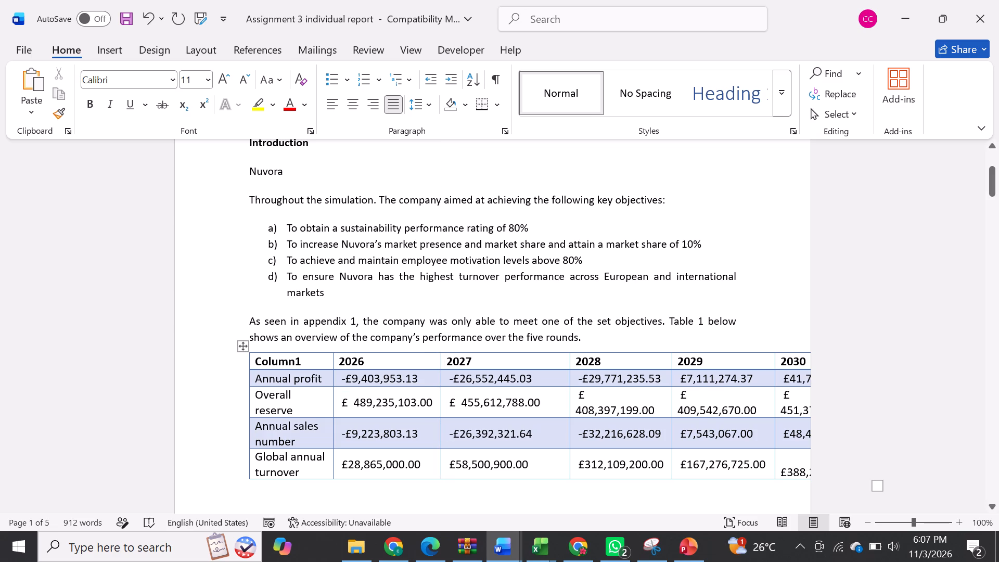
# Narrow the 2027 and 2028 columns of the performance table to bring the later years closer to the page area.
pyautogui.moveTo(569, 365); pyautogui.dragTo(554, 365)
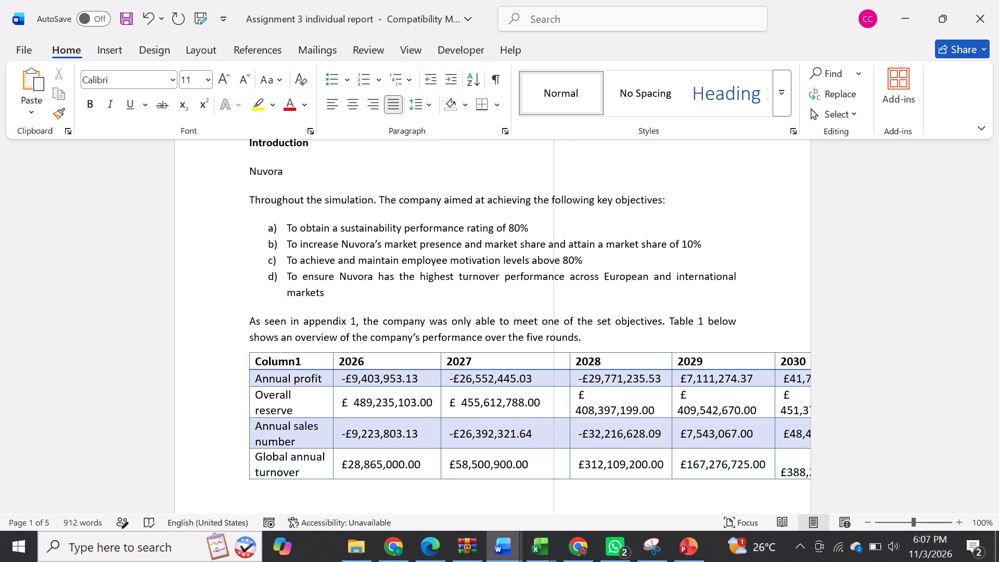
pyautogui.moveTo(554, 365); pyautogui.dragTo(547, 365)
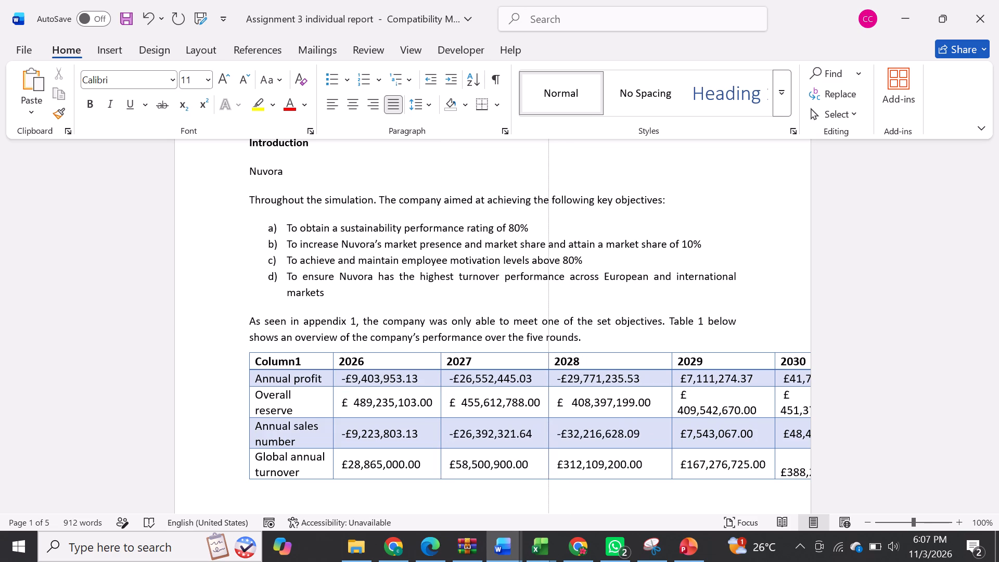
pyautogui.moveTo(547, 365); pyautogui.dragTo(545, 365)
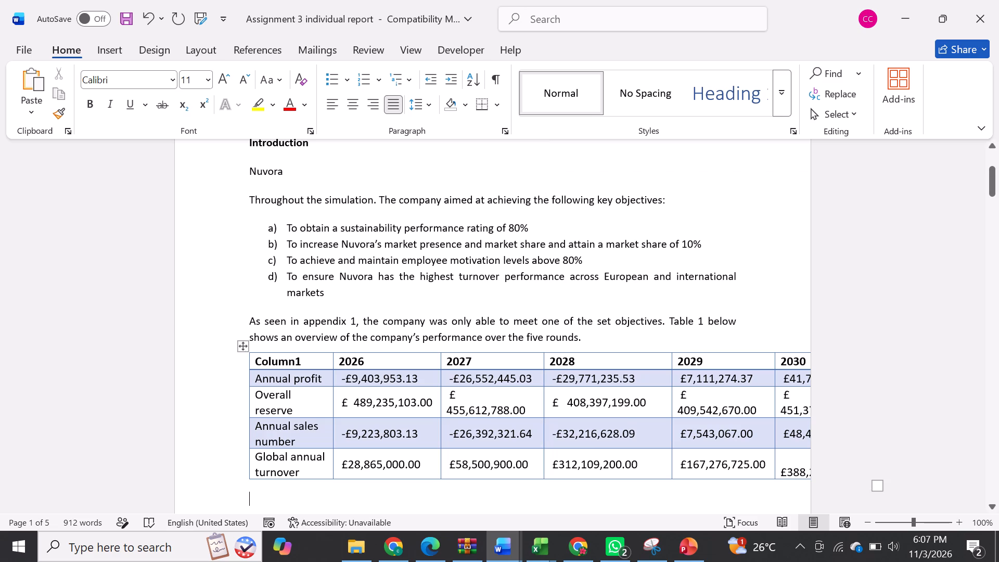
pyautogui.moveTo(542, 363); pyautogui.dragTo(548, 364)
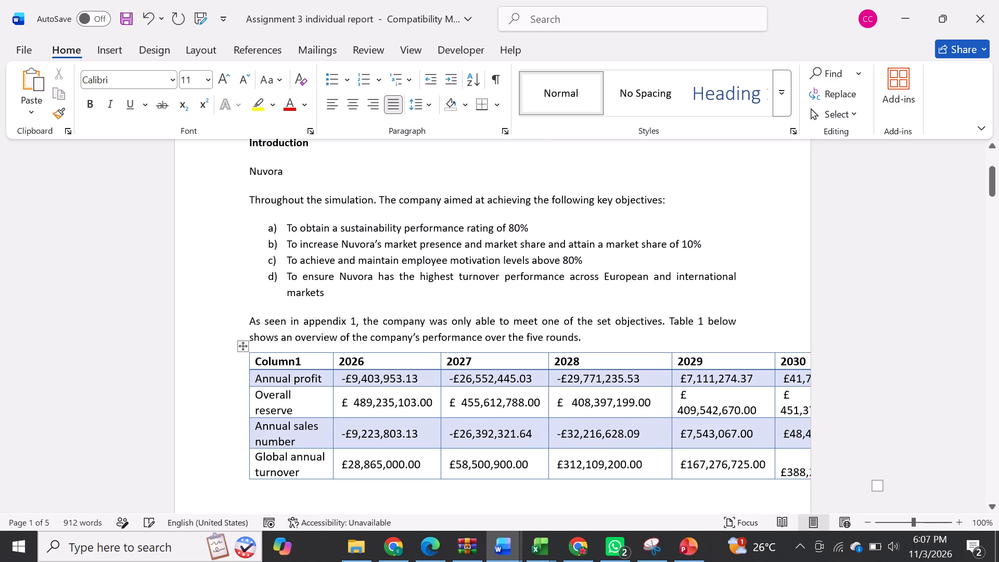
pyautogui.moveTo(671, 360); pyautogui.dragTo(662, 361)
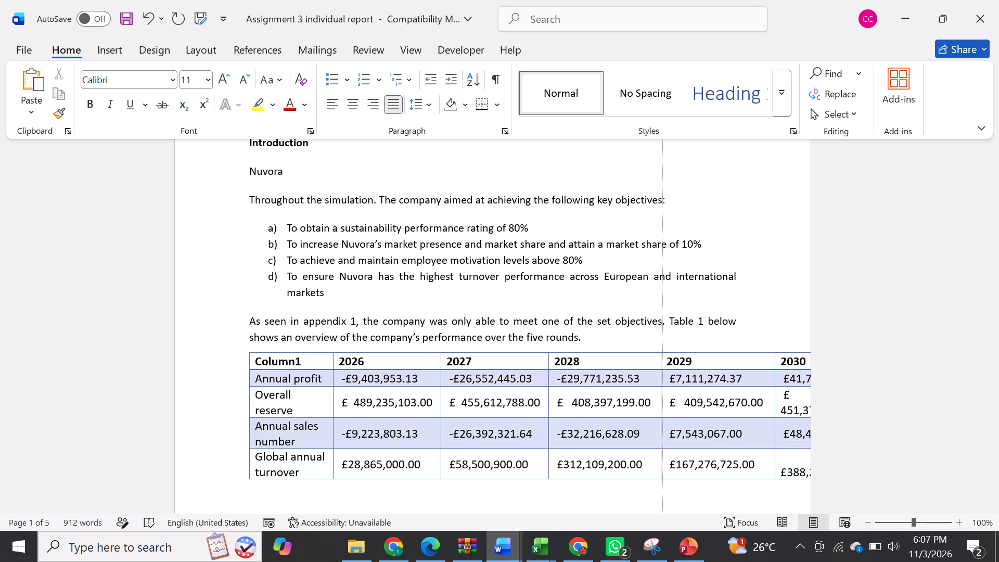
pyautogui.moveTo(662, 361); pyautogui.dragTo(657, 363)
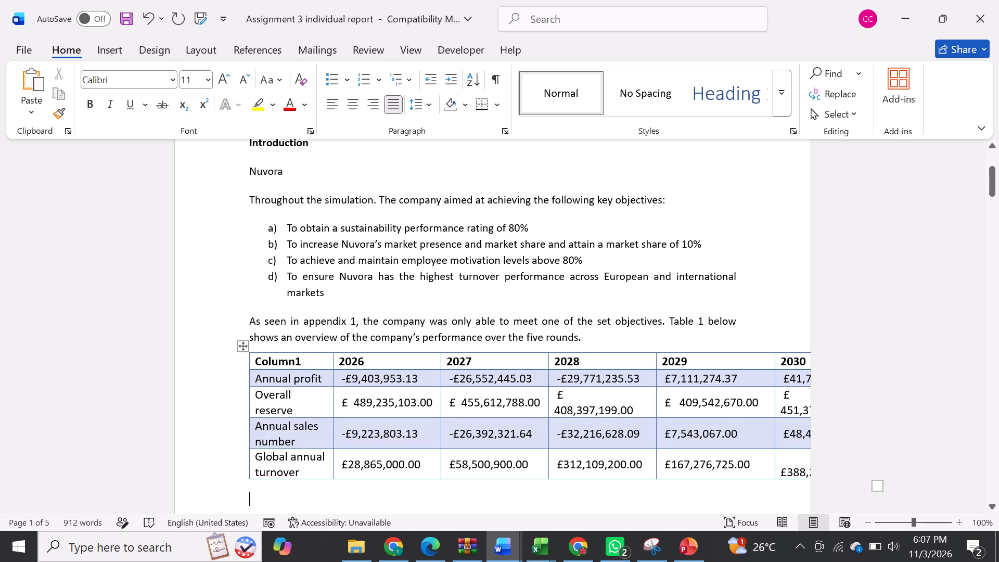
# Tighten the 2026, 2027 and 2028 columns further, letting the overall reserve values wrap onto two lines.
pyautogui.moveTo(548, 363); pyautogui.dragTo(537, 363)
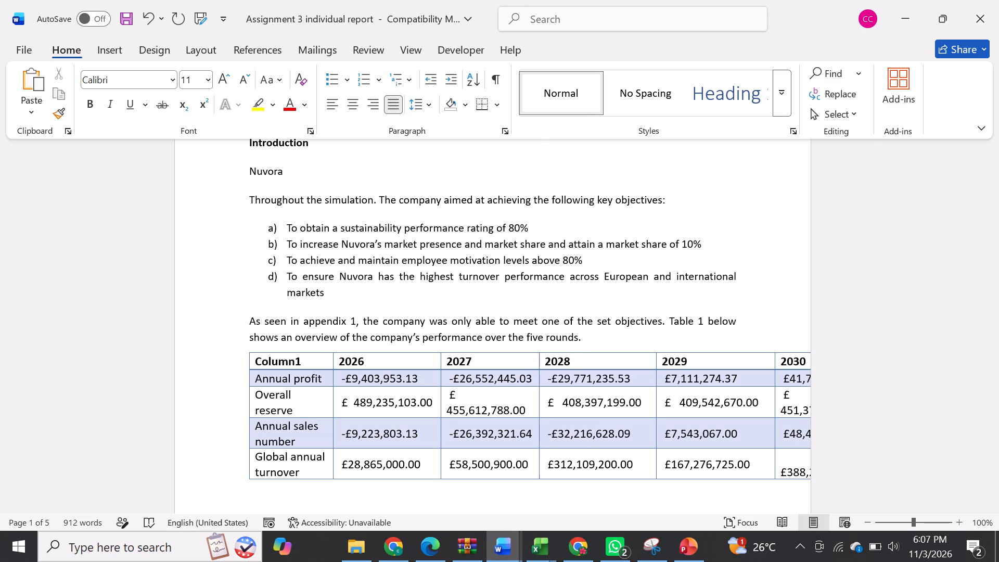
pyautogui.moveTo(441, 360); pyautogui.dragTo(424, 361)
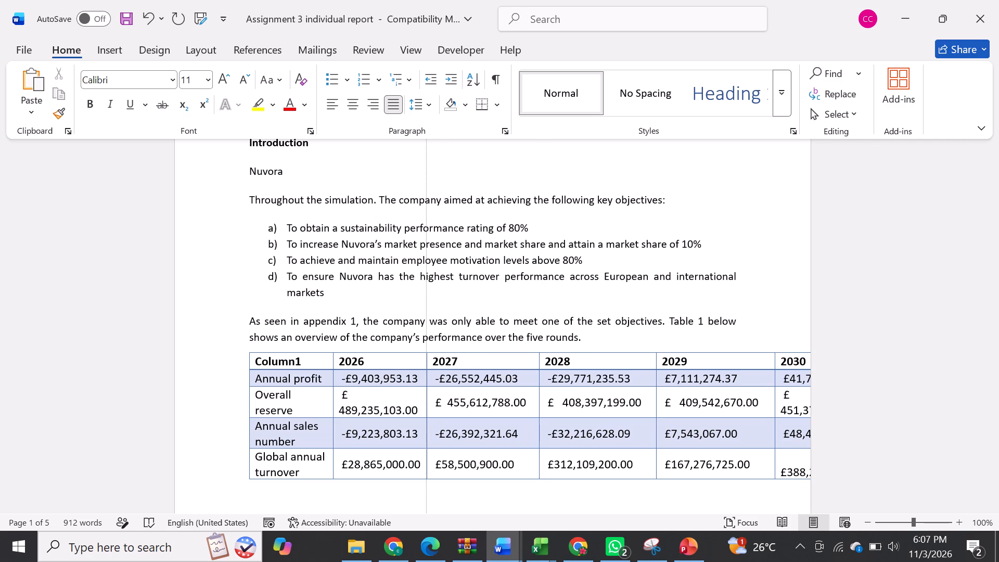
pyautogui.moveTo(424, 361); pyautogui.dragTo(423, 361)
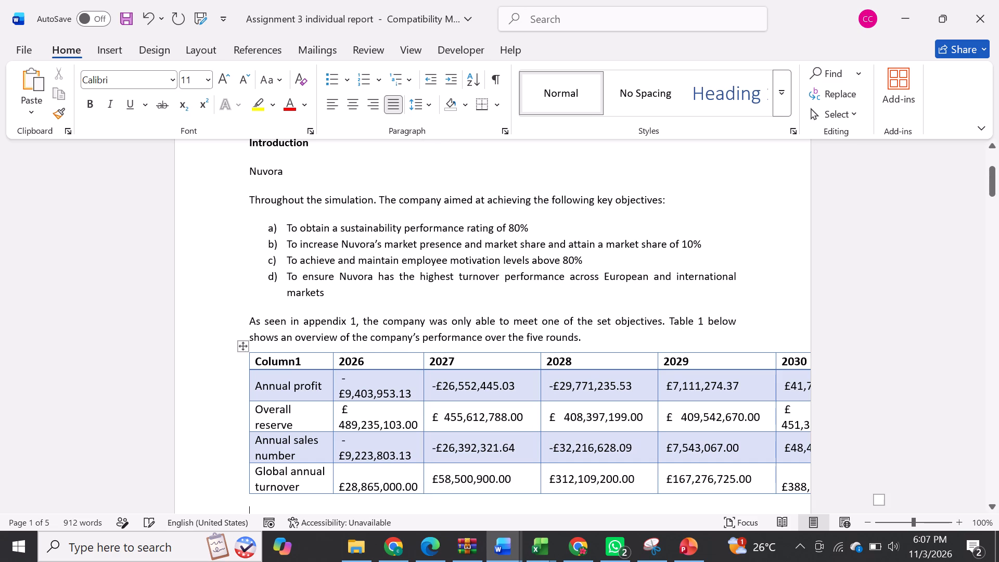
pyautogui.moveTo(540, 363); pyautogui.dragTo(531, 365)
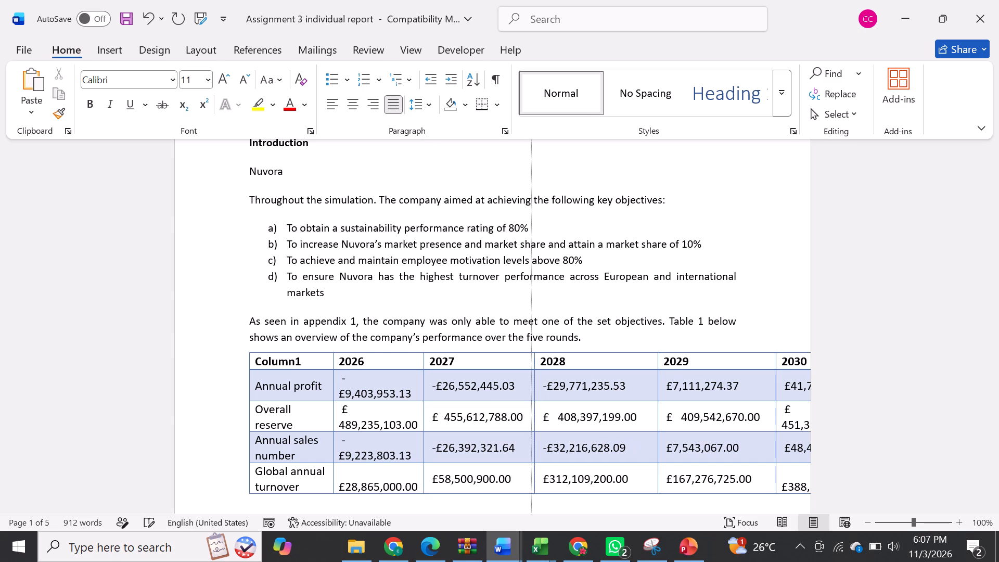
pyautogui.moveTo(531, 365); pyautogui.dragTo(524, 366)
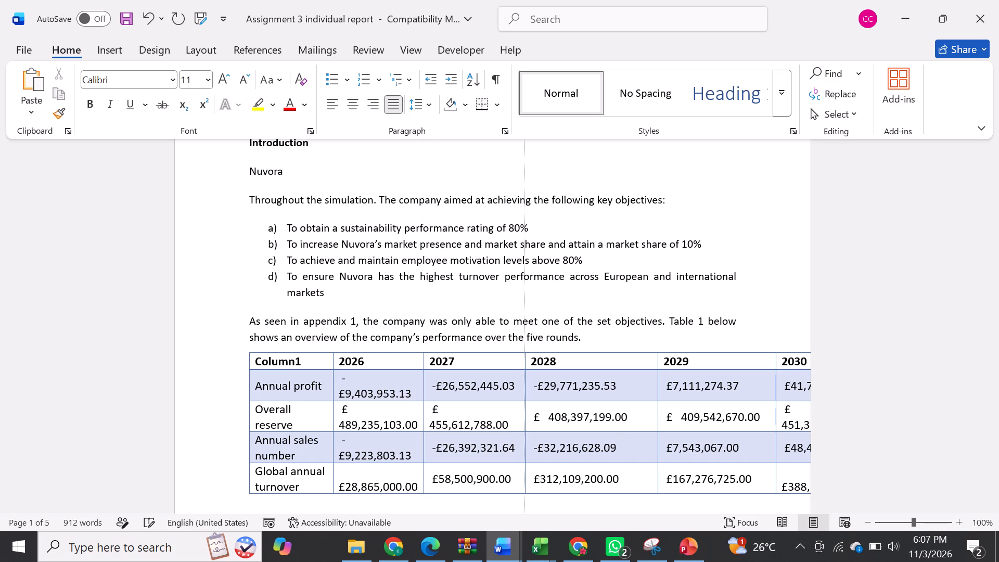
pyautogui.moveTo(524, 366); pyautogui.dragTo(519, 368)
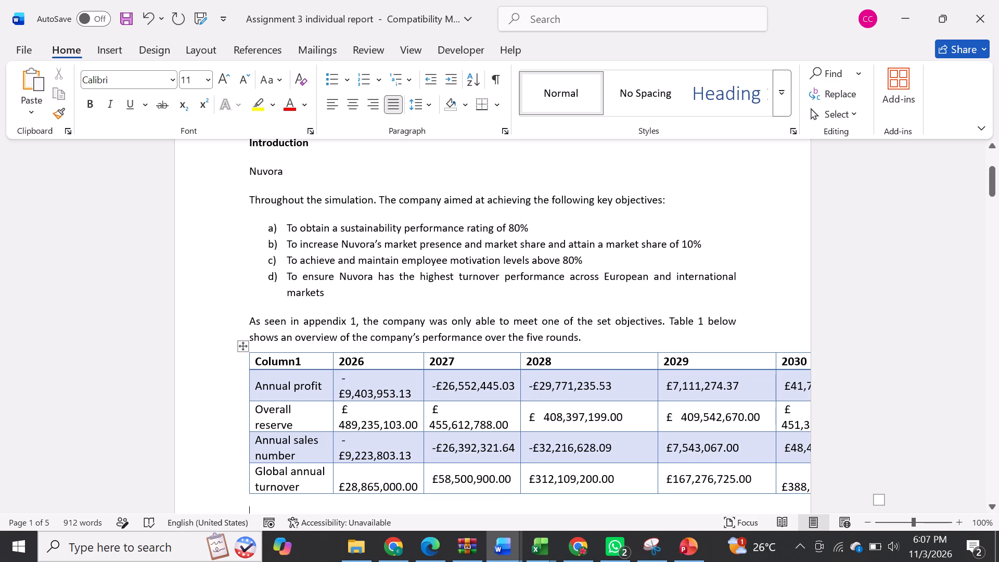
pyautogui.moveTo(657, 364); pyautogui.dragTo(640, 365)
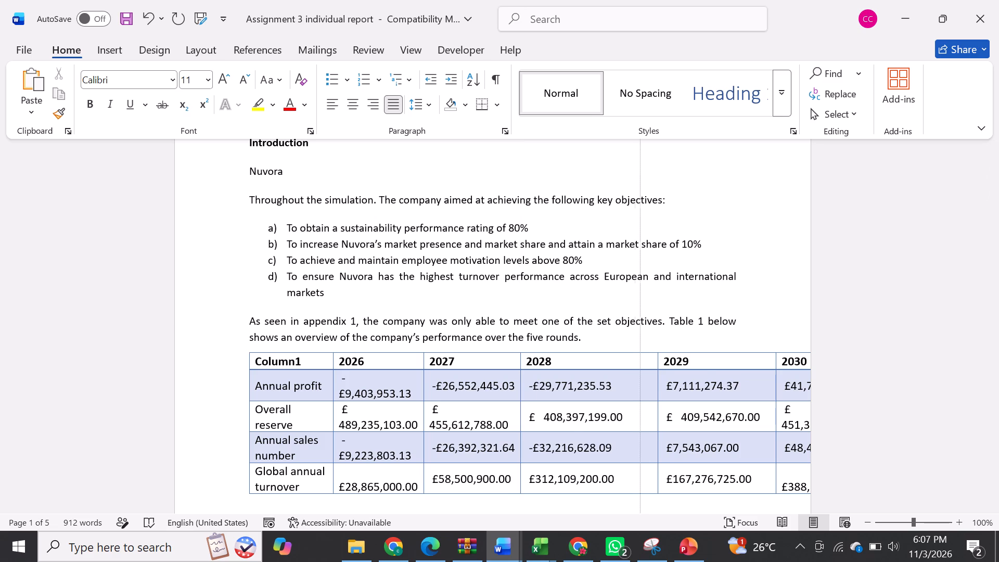
pyautogui.moveTo(640, 365); pyautogui.dragTo(619, 368)
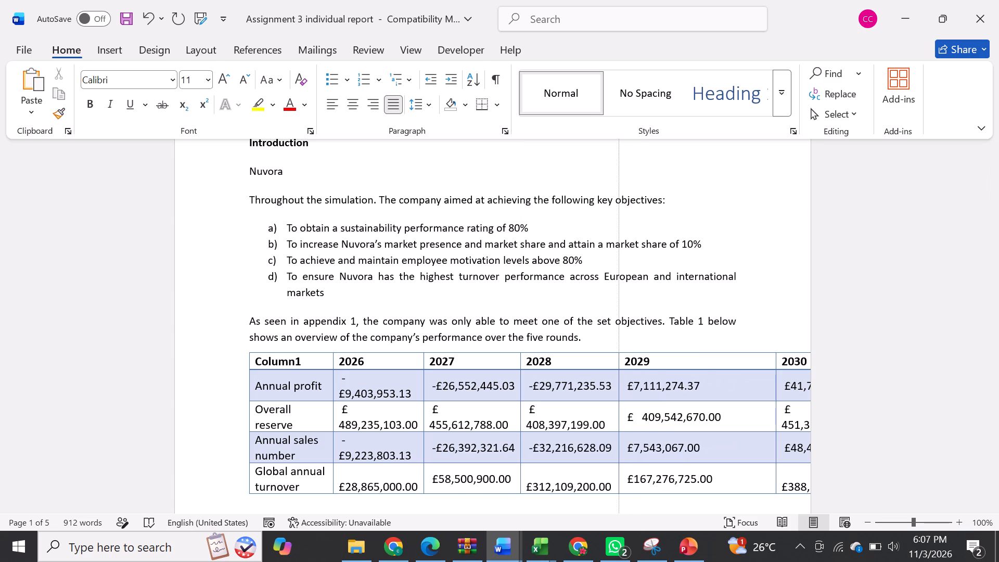
pyautogui.moveTo(619, 368); pyautogui.dragTo(617, 368)
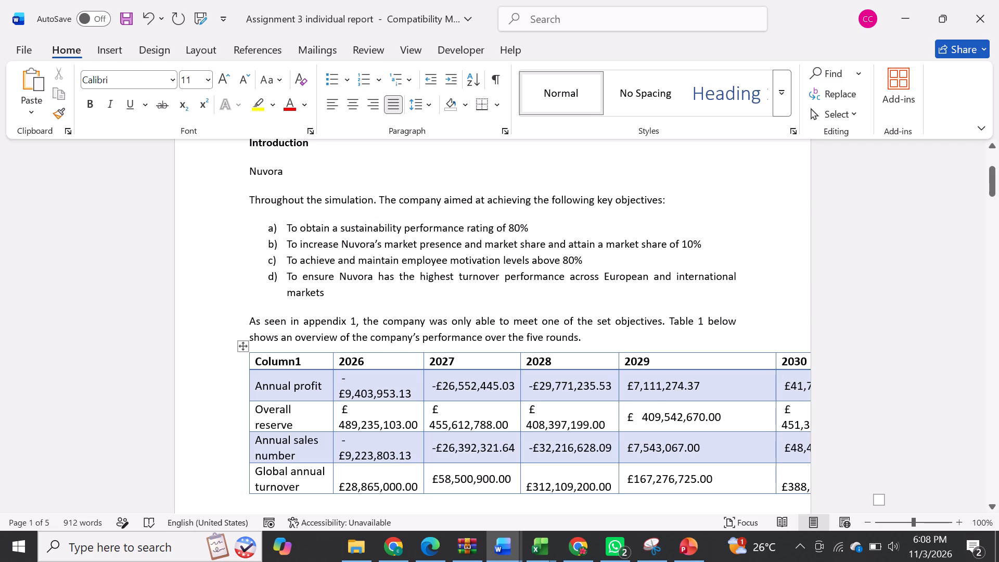
# Narrow the 2029 and 2030 columns to about the width of their global annual turnover values.
pyautogui.moveTo(774, 363); pyautogui.dragTo(722, 369)
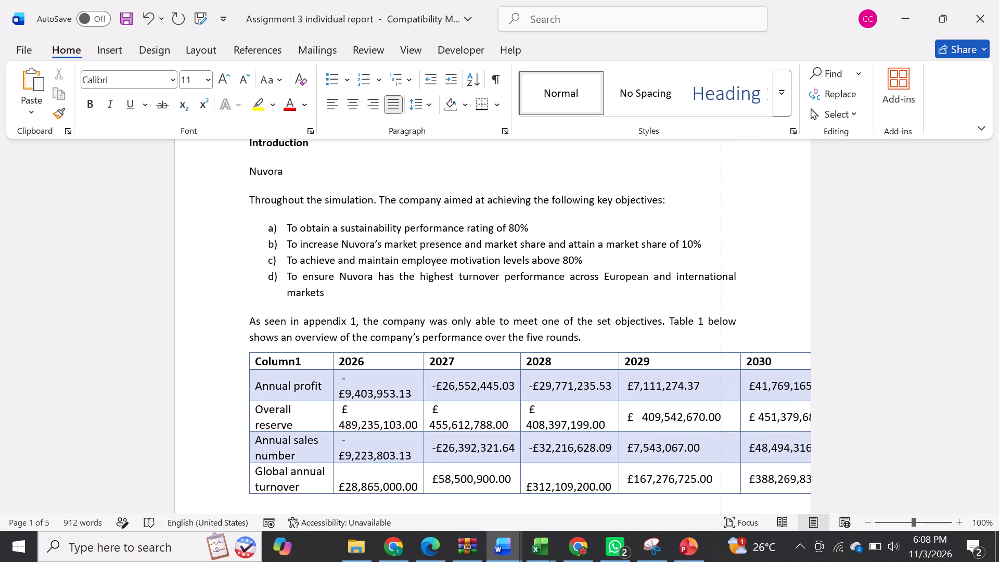
pyautogui.moveTo(722, 369); pyautogui.dragTo(717, 369)
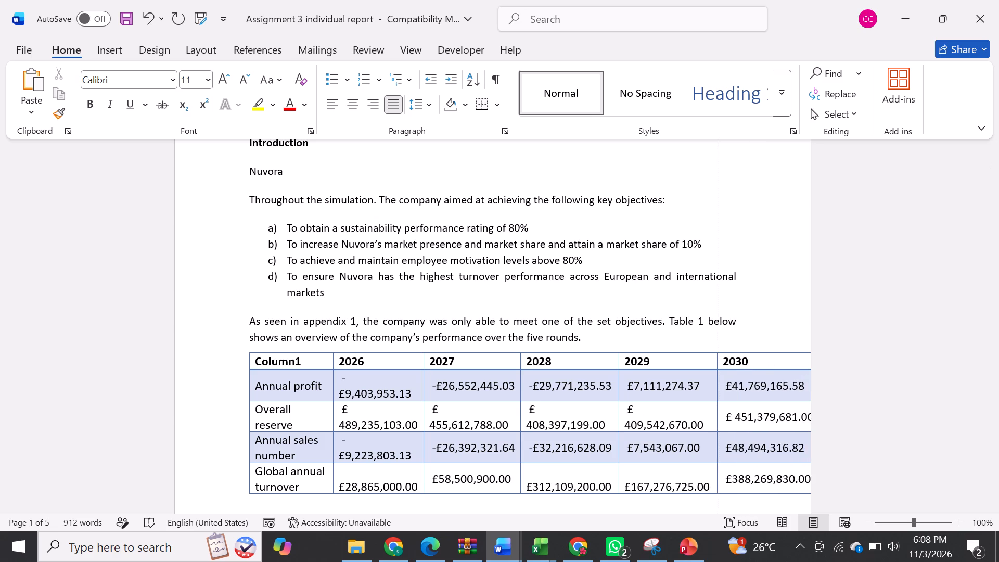
pyautogui.moveTo(717, 369); pyautogui.dragTo(716, 369)
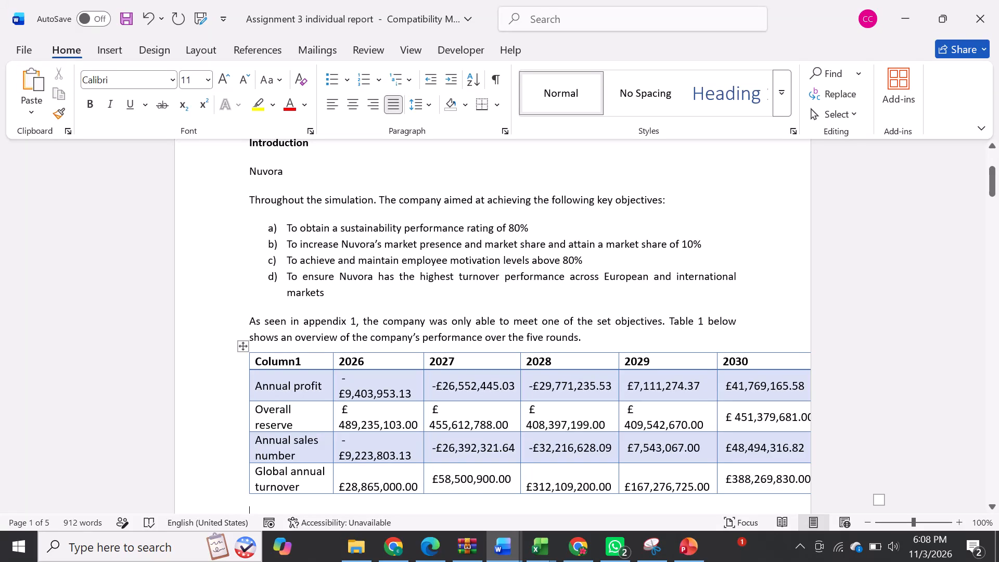
pyautogui.moveTo(872, 421); pyautogui.dragTo(804, 425)
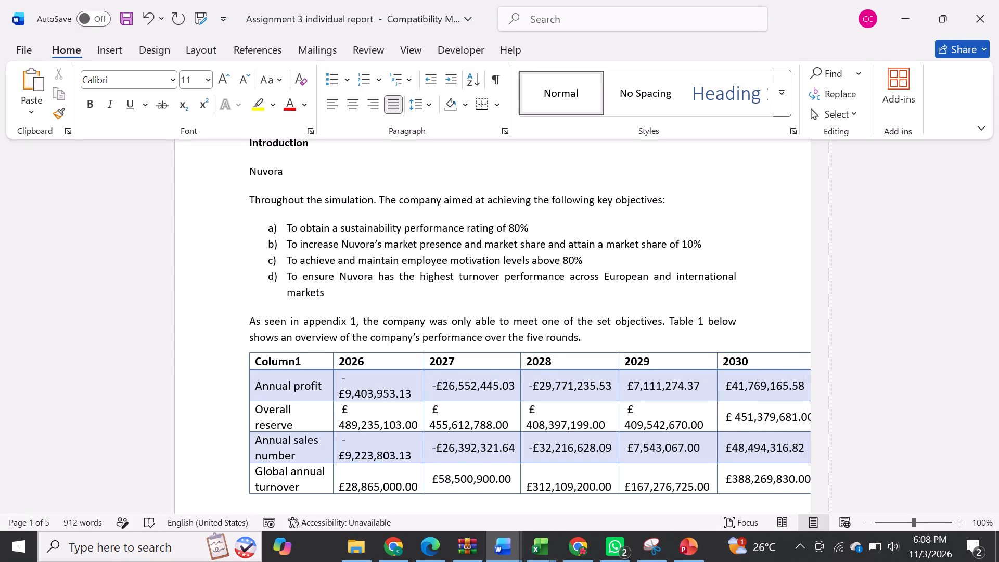
pyautogui.moveTo(804, 425); pyautogui.dragTo(797, 425)
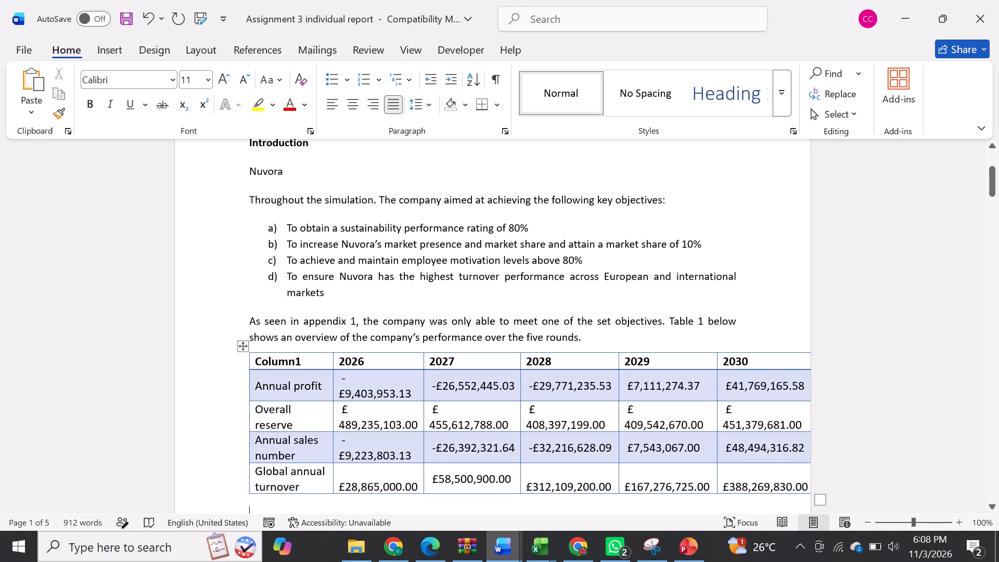
pyautogui.moveTo(717, 386); pyautogui.dragTo(711, 387)
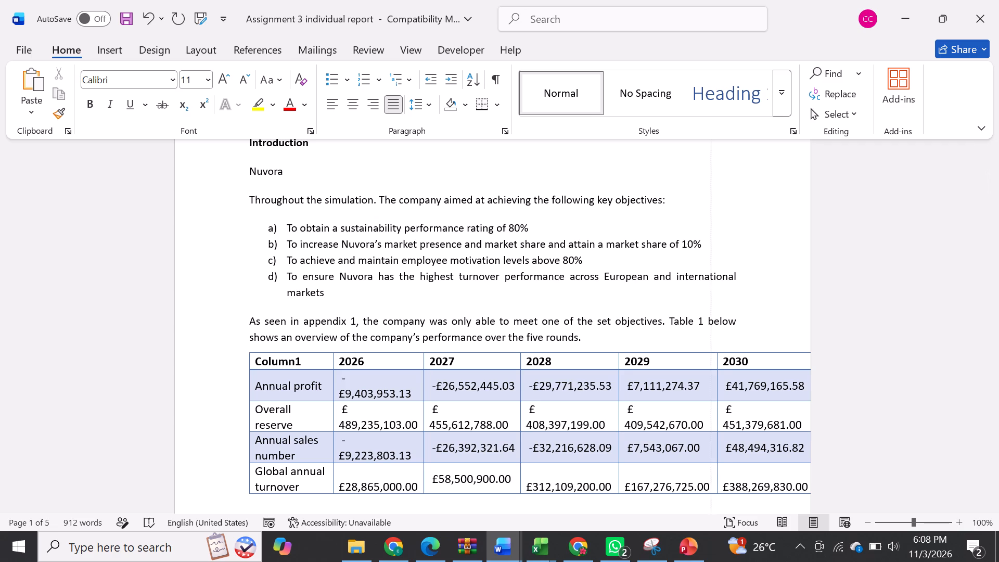
pyautogui.moveTo(711, 387); pyautogui.dragTo(705, 387)
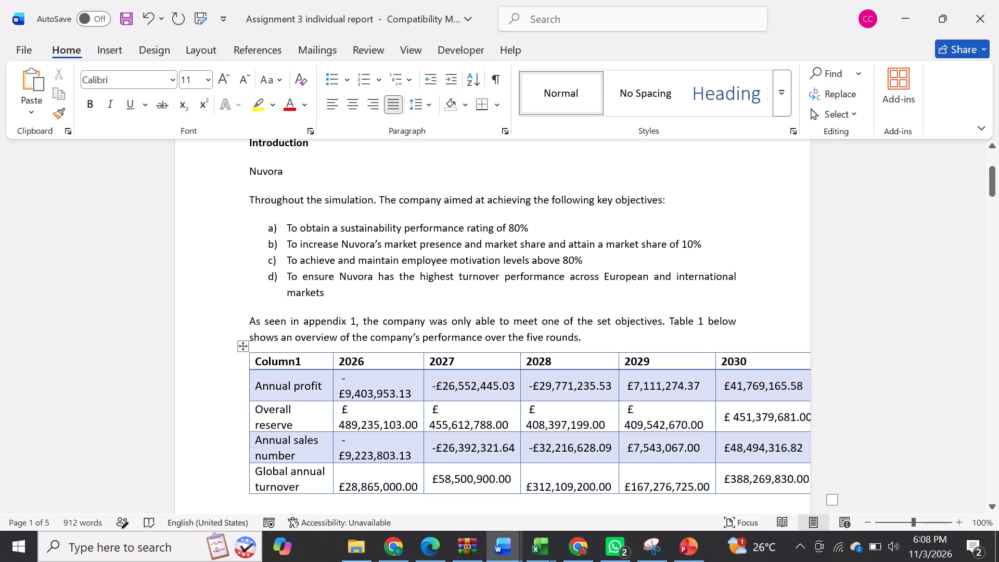
pyautogui.moveTo(825, 426); pyautogui.dragTo(821, 426)
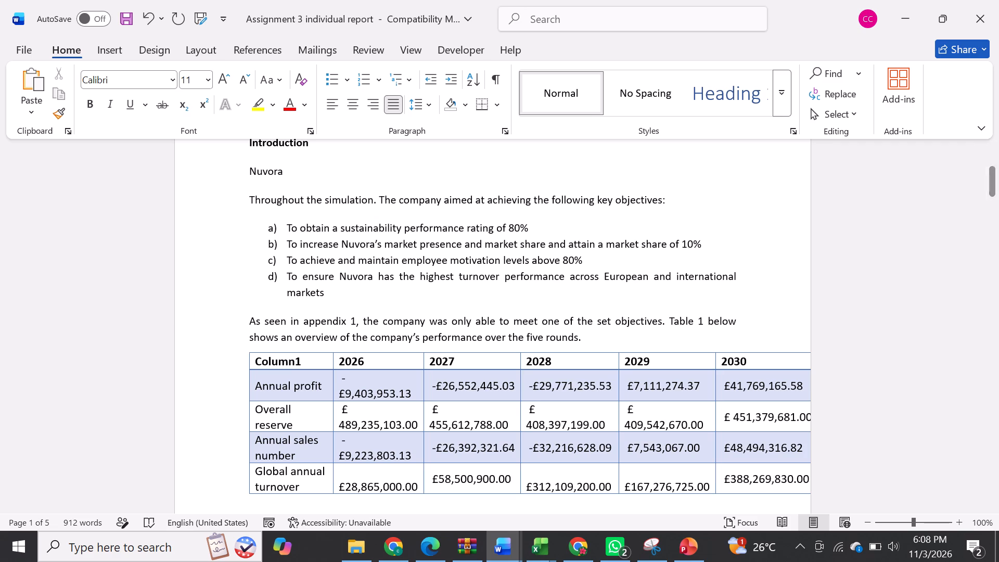
pyautogui.moveTo(821, 426); pyautogui.dragTo(807, 427)
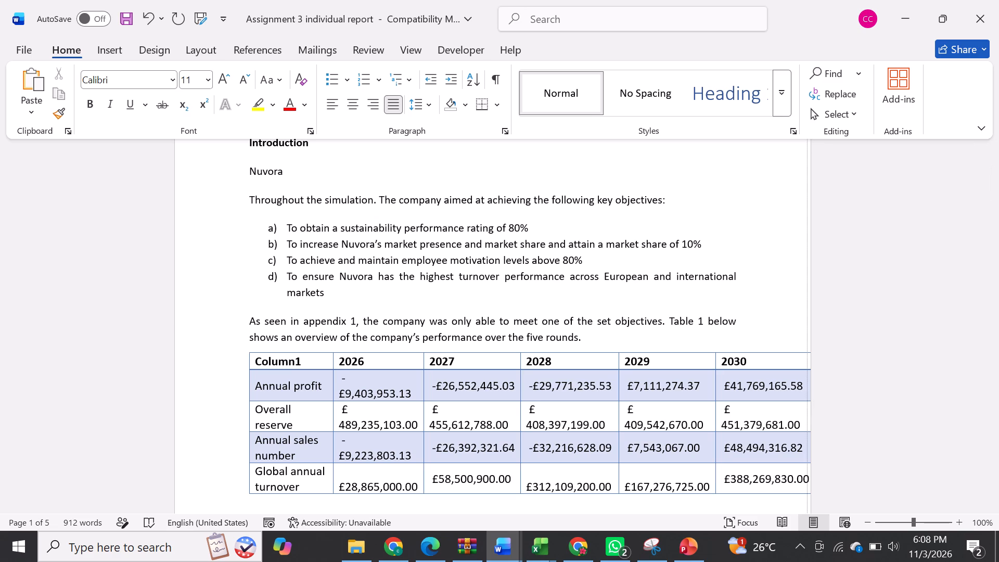
pyautogui.moveTo(807, 427); pyautogui.dragTo(803, 427)
pyautogui.click(757, 297)
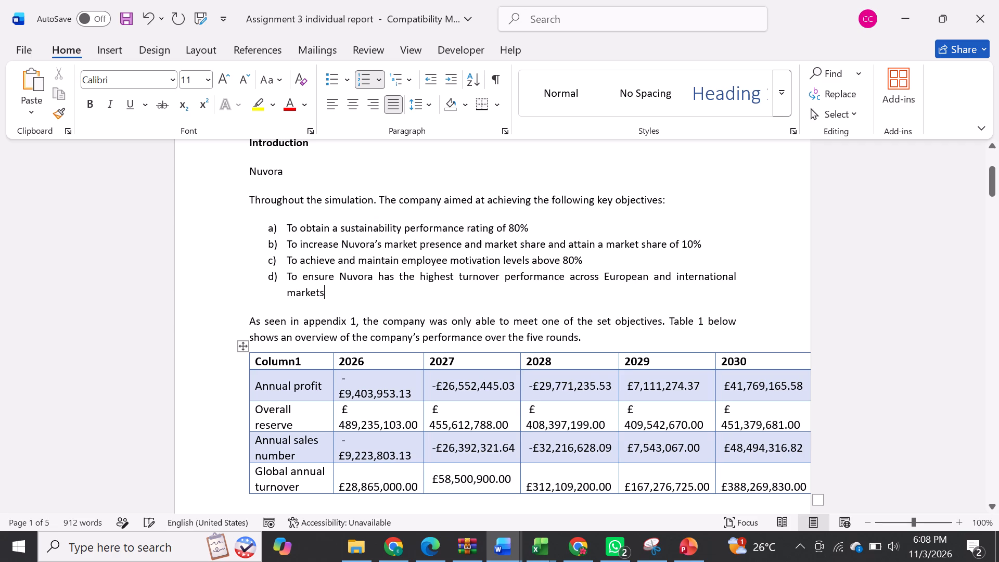
# Centre the whole performance table horizontally between the page margins.
pyautogui.click(239, 343)
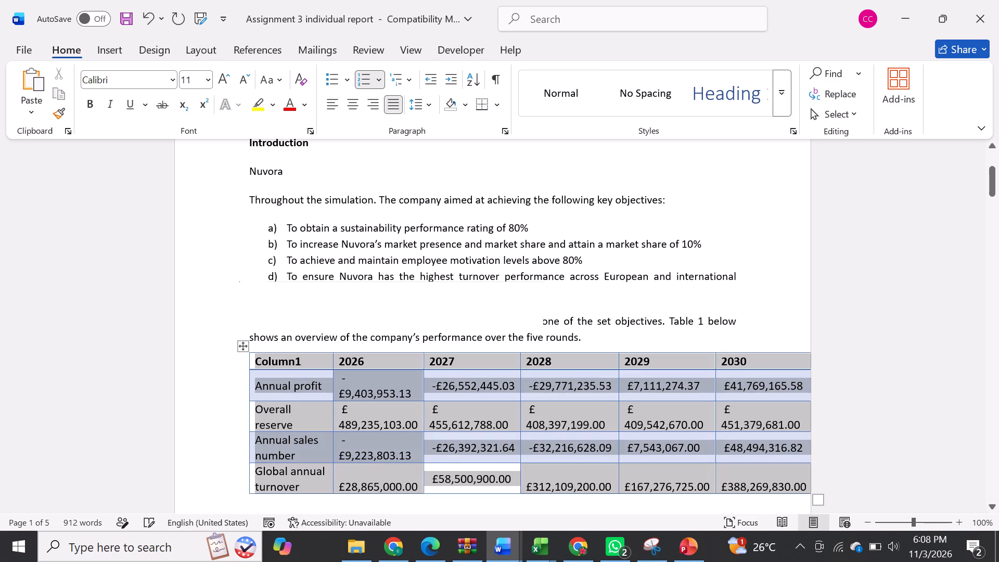
pyautogui.click(353, 109)
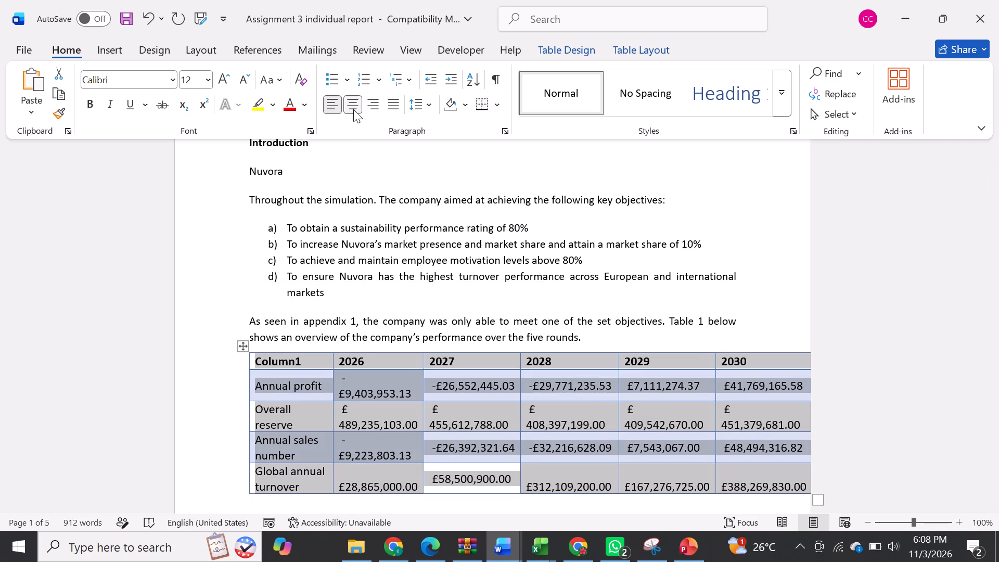
pyautogui.click(498, 296)
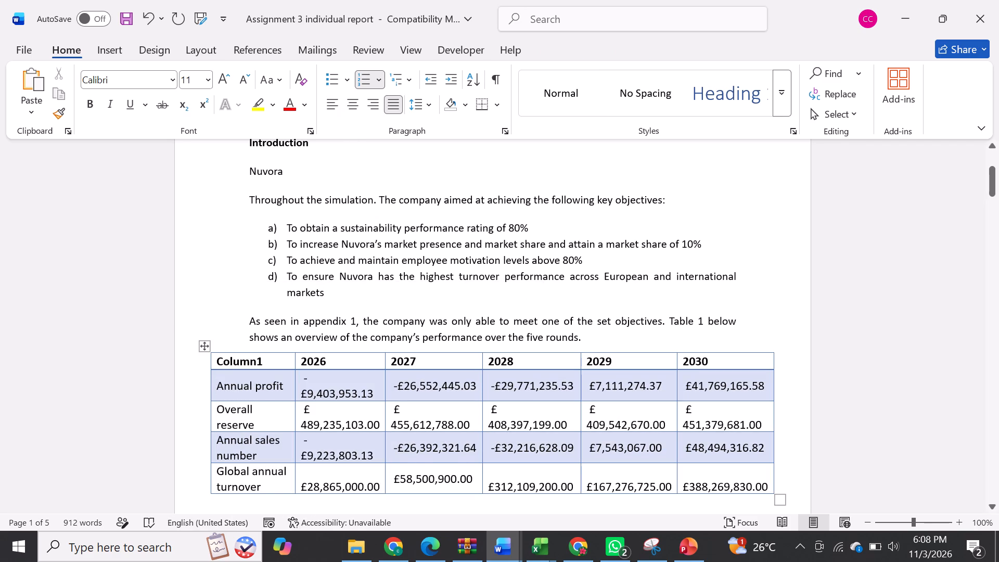
# Delete the Column1 header text from the first cell of the performance table.
pyautogui.click(273, 359)
pyautogui.press('BackSpace')
pyautogui.press('BackSpace')
pyautogui.press('BackSpace')
pyautogui.press('BackSpace')
pyautogui.press('BackSpace')
pyautogui.press('BackSpace')
pyautogui.press('BackSpace')
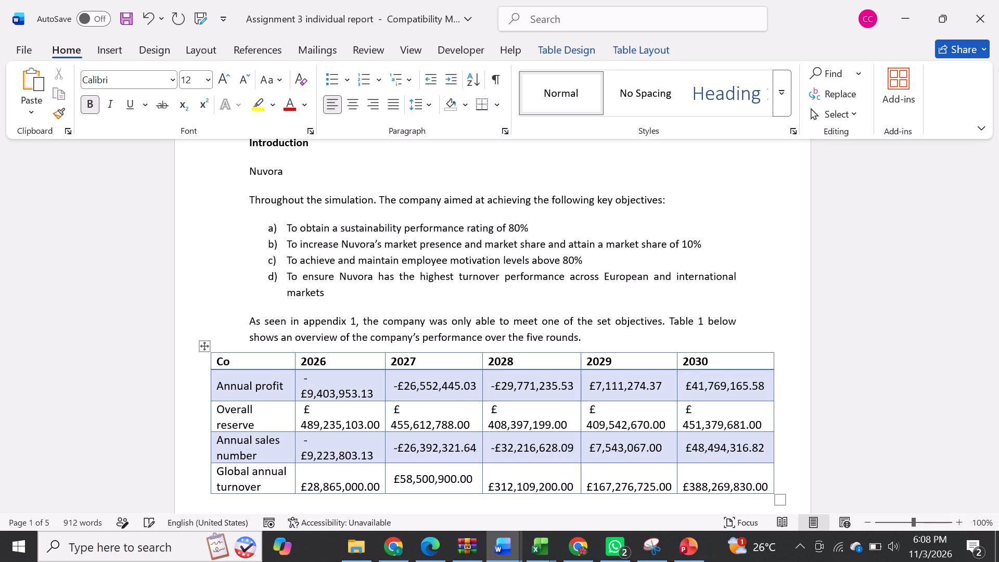
# Finish clearing the leftover header text from the first cell of the performance table.
pyautogui.press('BackSpace')
pyautogui.click(482, 303)
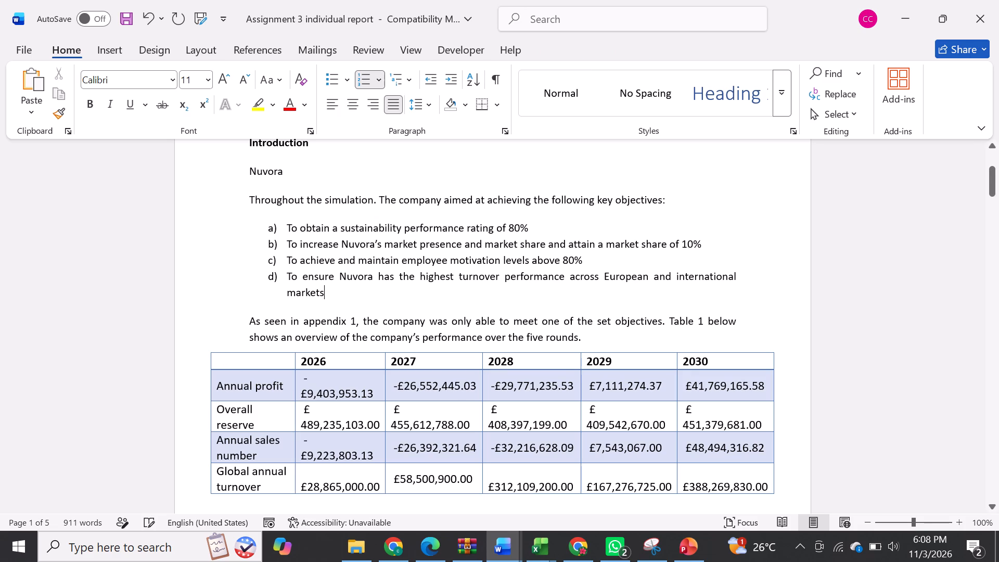
# Apply justified alignment to the whole performance table.
pyautogui.scroll(-2, 580, 336)
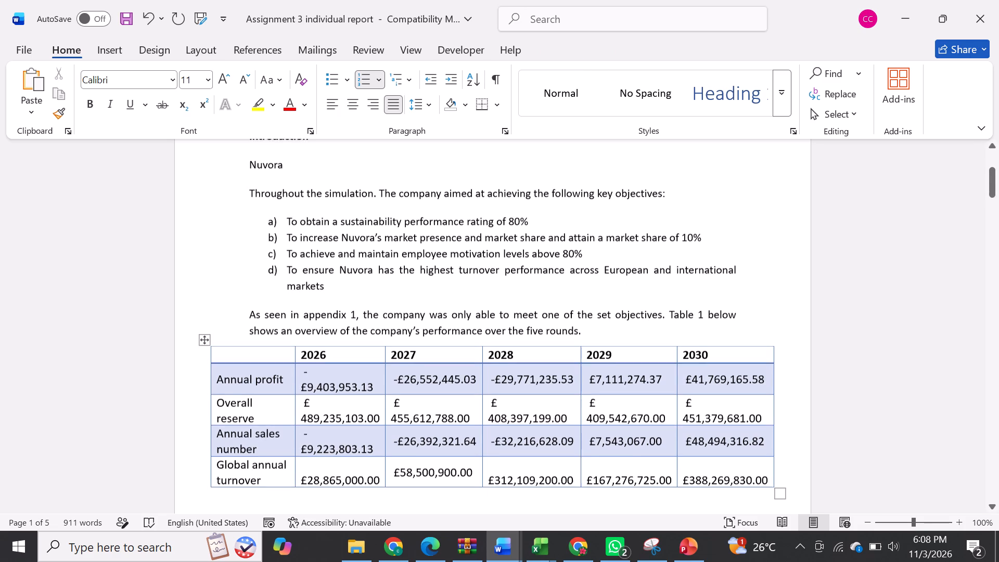
pyautogui.scroll(-1, 580, 336)
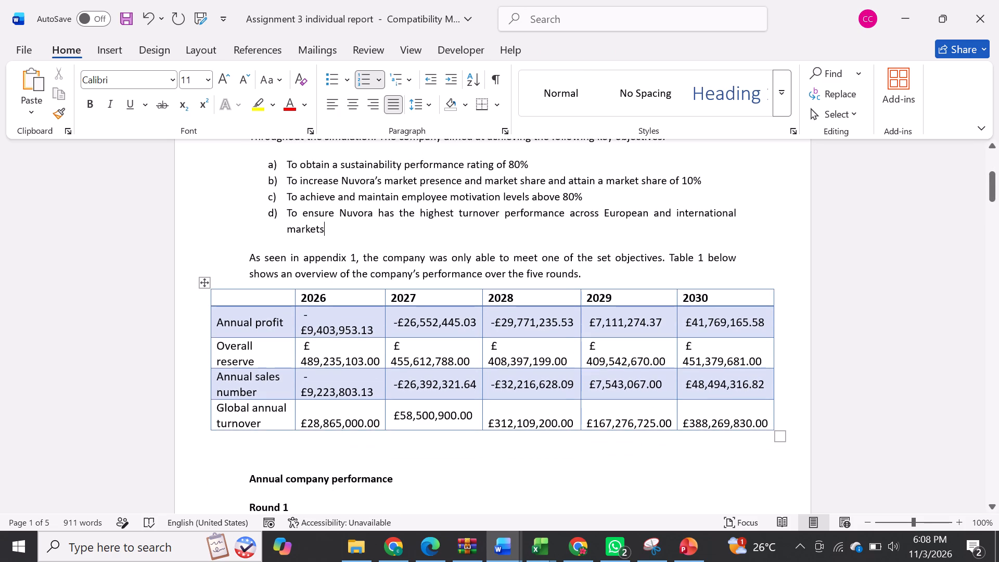
pyautogui.click(202, 281)
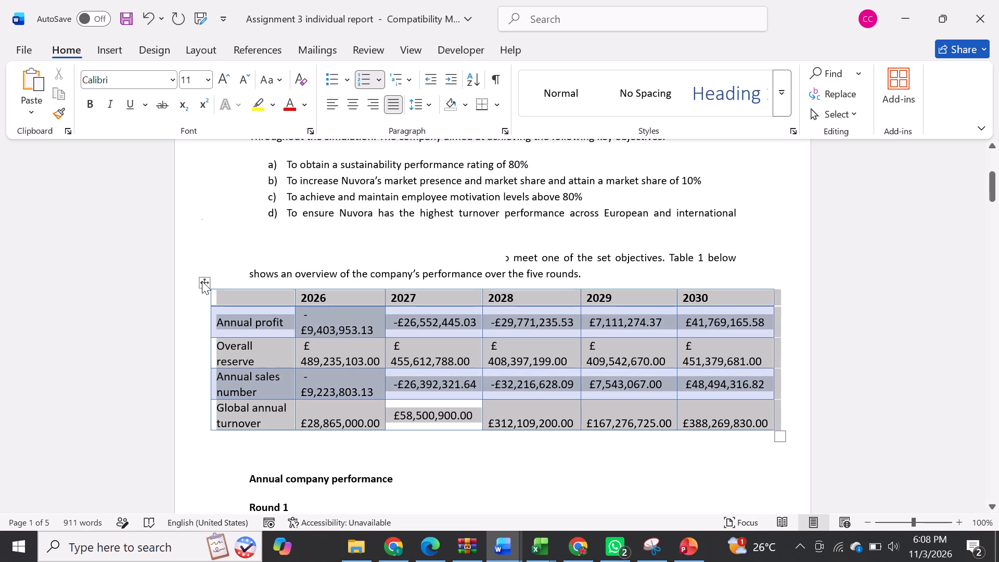
pyautogui.click(395, 105)
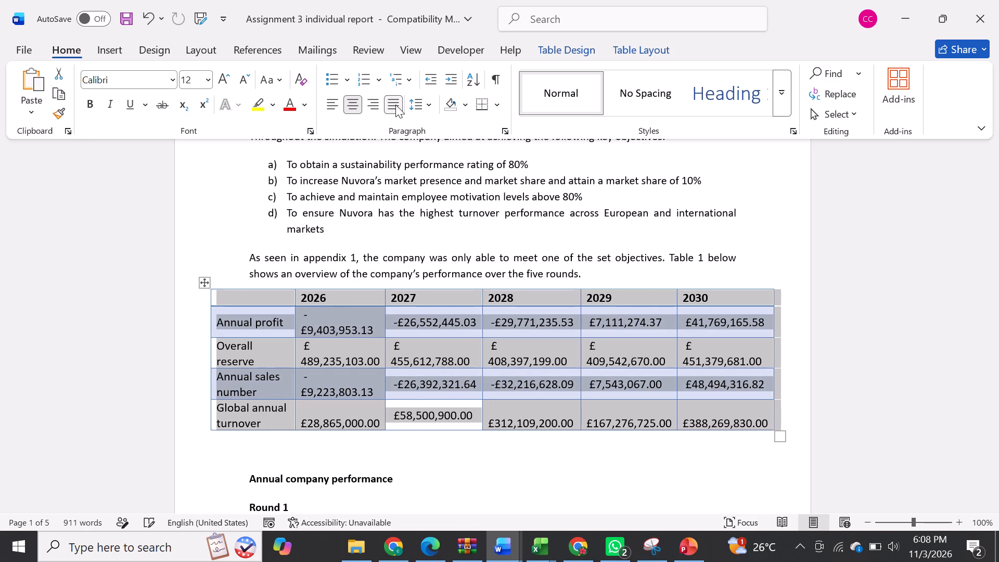
pyautogui.click(540, 203)
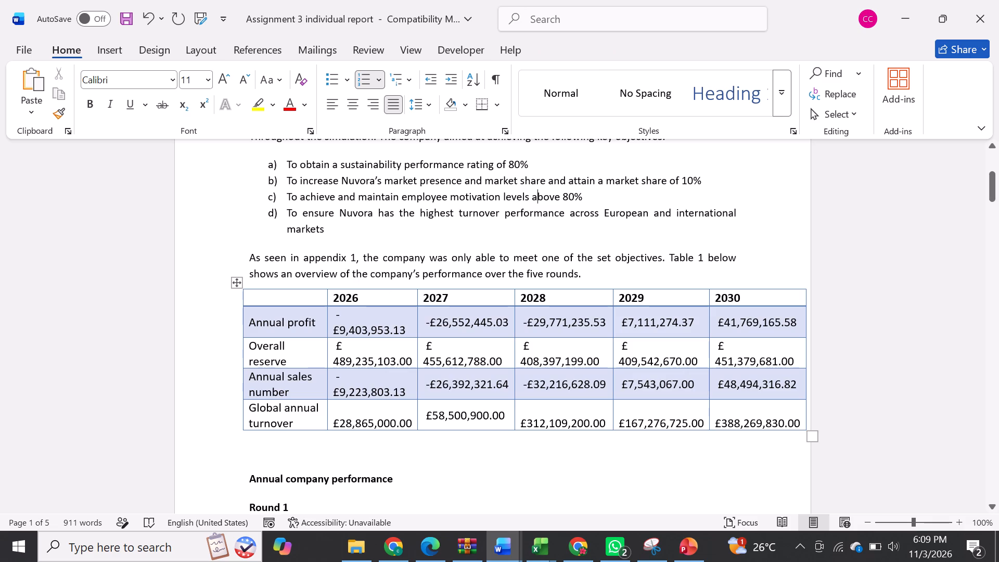
pyautogui.click(237, 283)
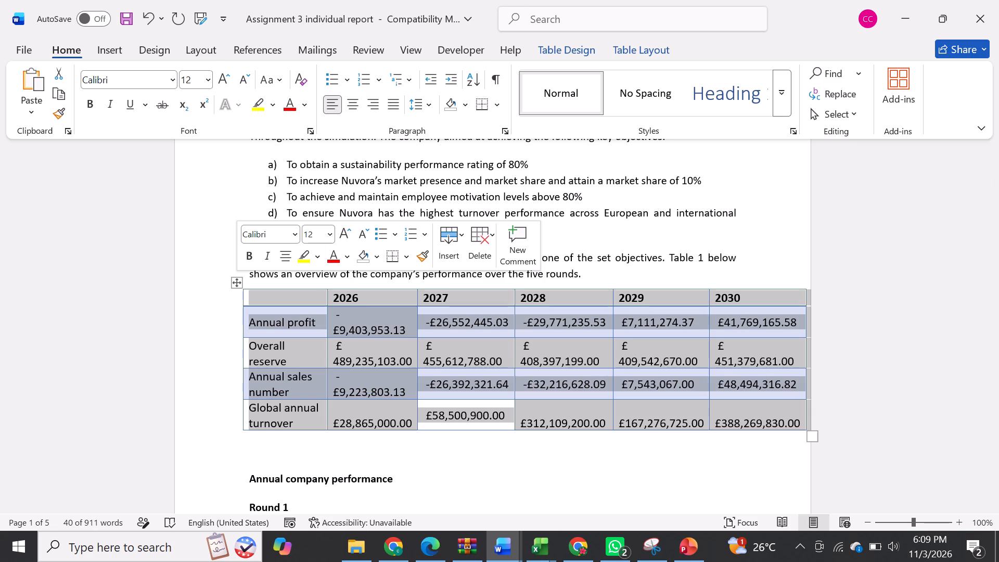
pyautogui.click(610, 208)
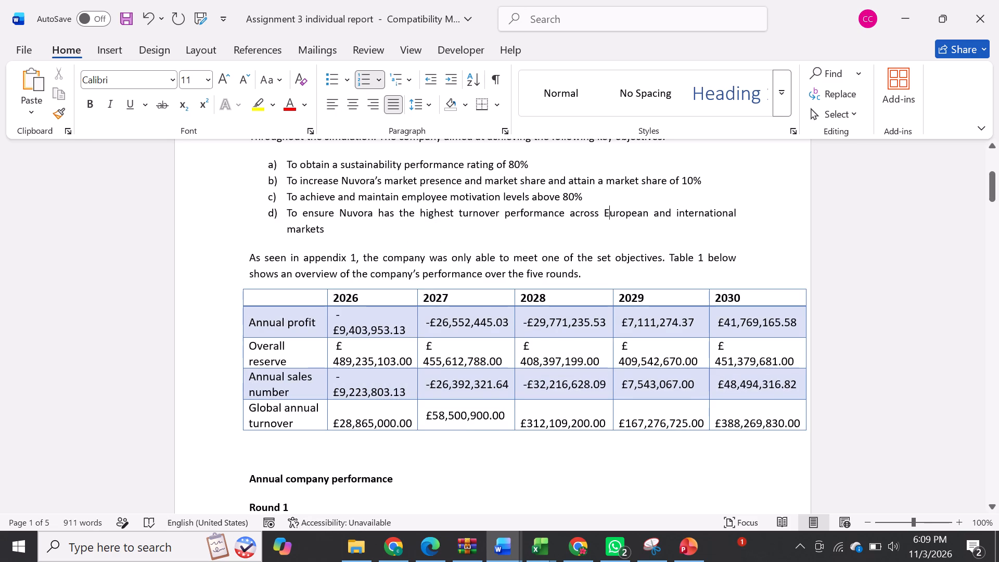
# Switch to Edge and look through the current ratio and gearing ratio slides in the LD7191 Financial Management PDF.
pyautogui.scroll(4, 379, 238)
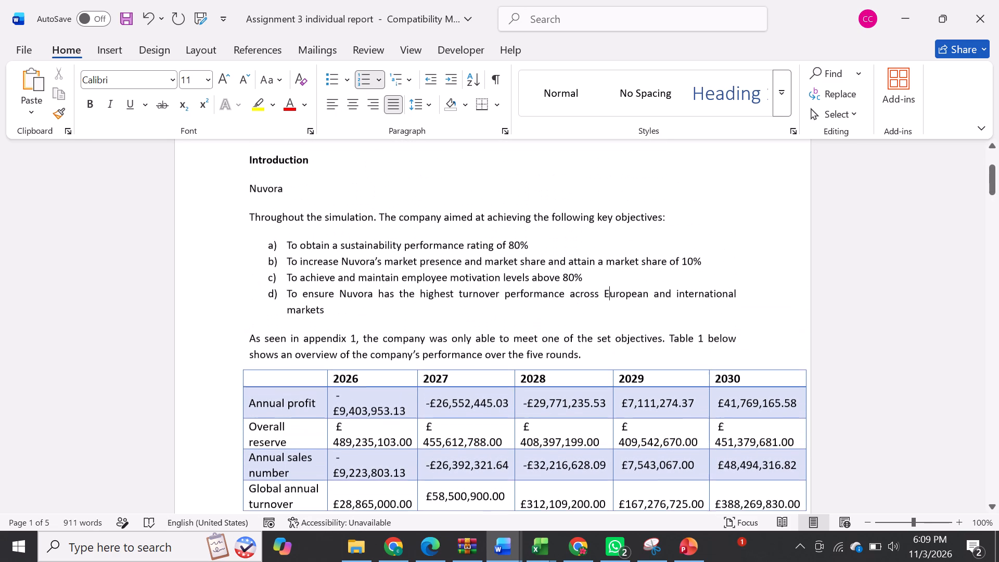
pyautogui.click(420, 543)
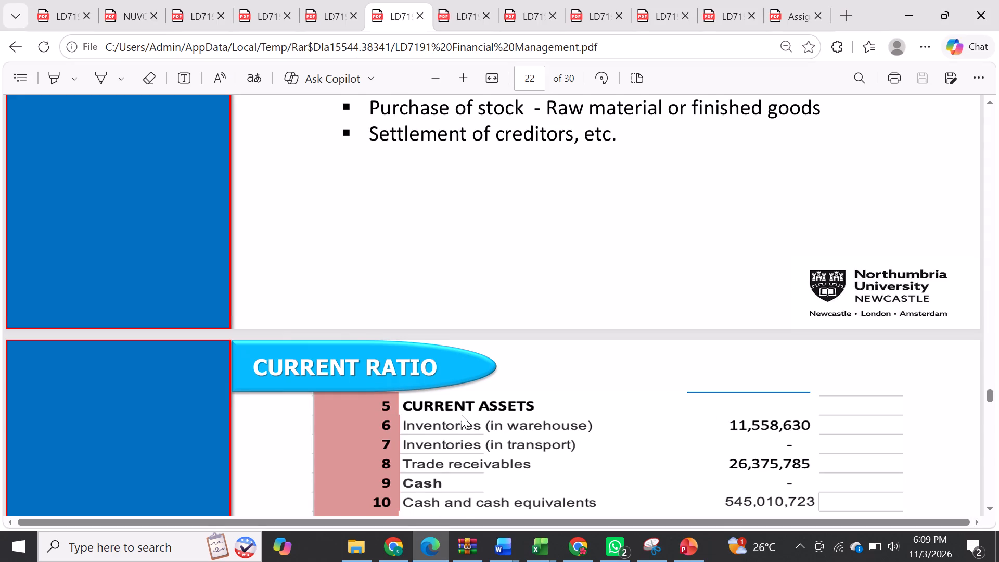
pyautogui.scroll(-10, 462, 415)
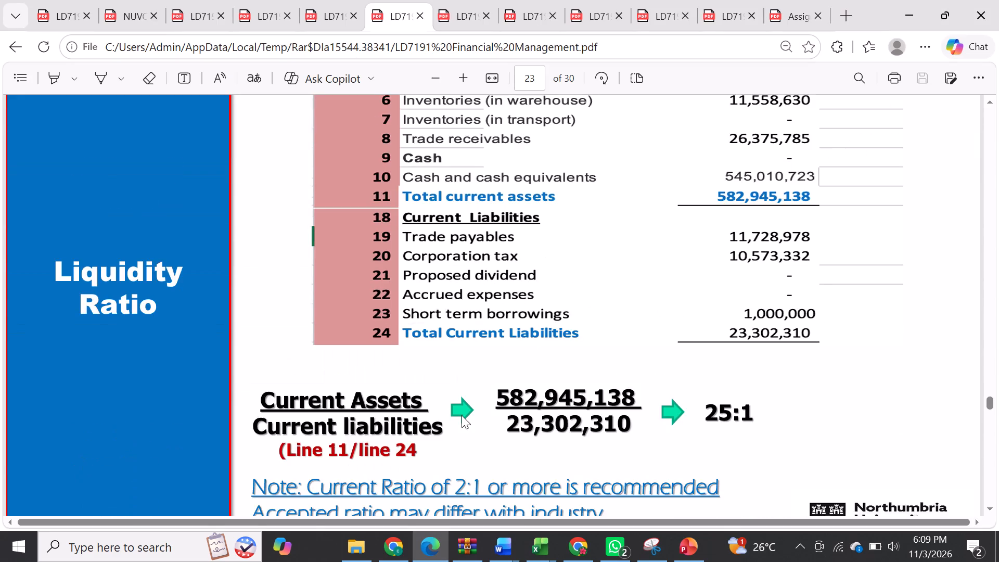
pyautogui.scroll(-5, 462, 415)
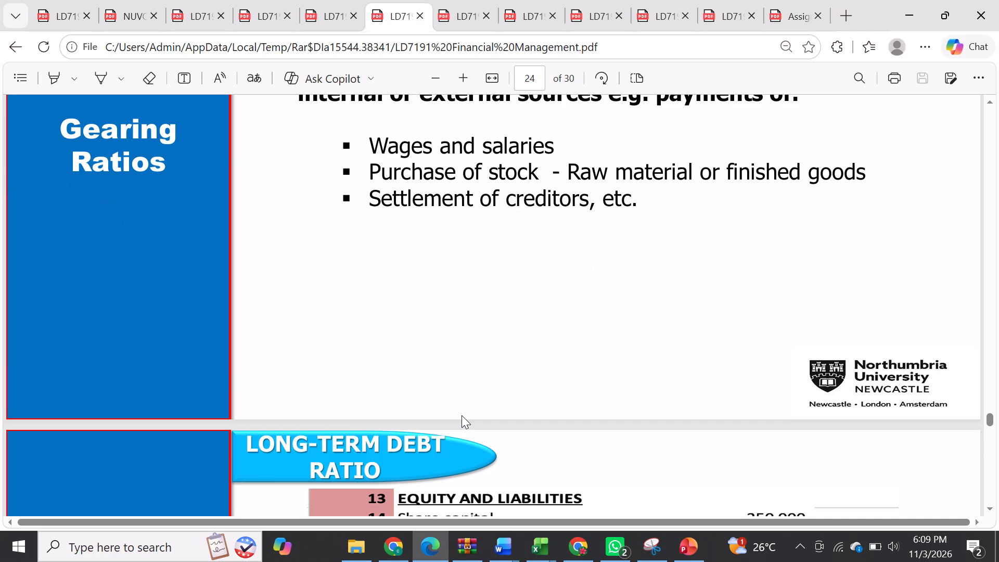
# Copy the mission text "To provide reliable, affordable and accessible telecommunications services to customers" from the Introduction slide of the Assignment B PPT PDF.
pyautogui.click(806, 5)
pyautogui.scroll(2, 434, 300)
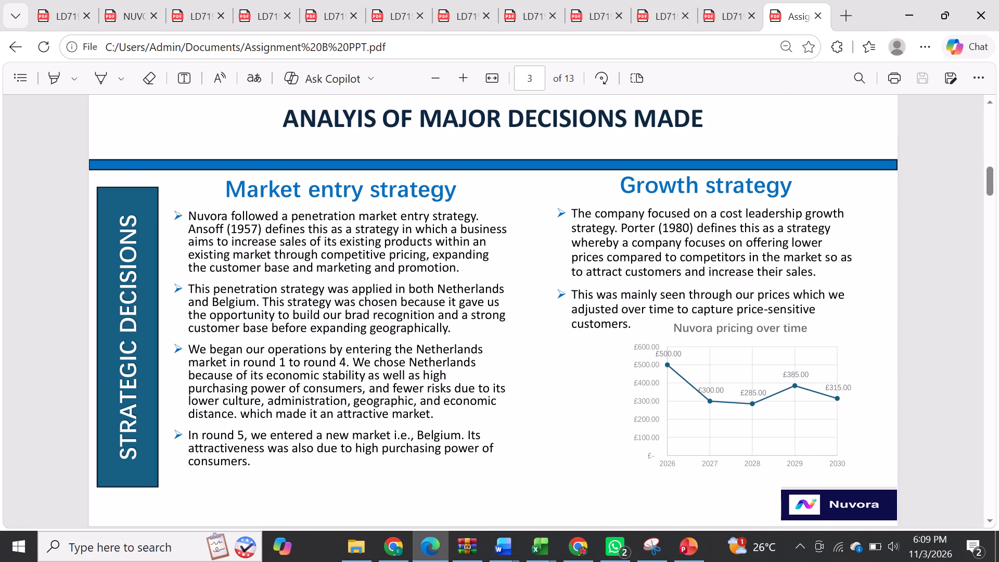
pyautogui.scroll(6, 434, 300)
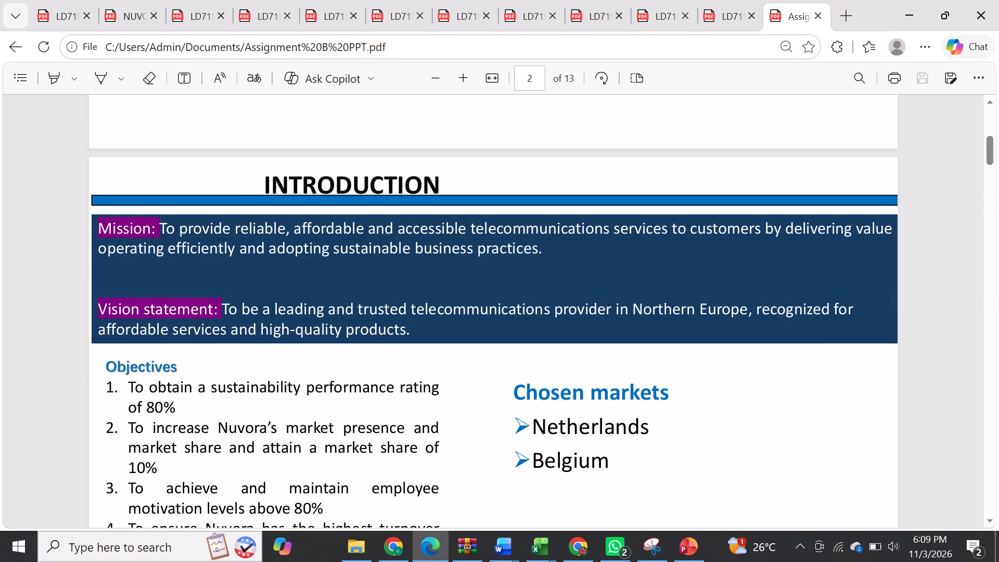
pyautogui.moveTo(163, 228); pyautogui.dragTo(279, 247)
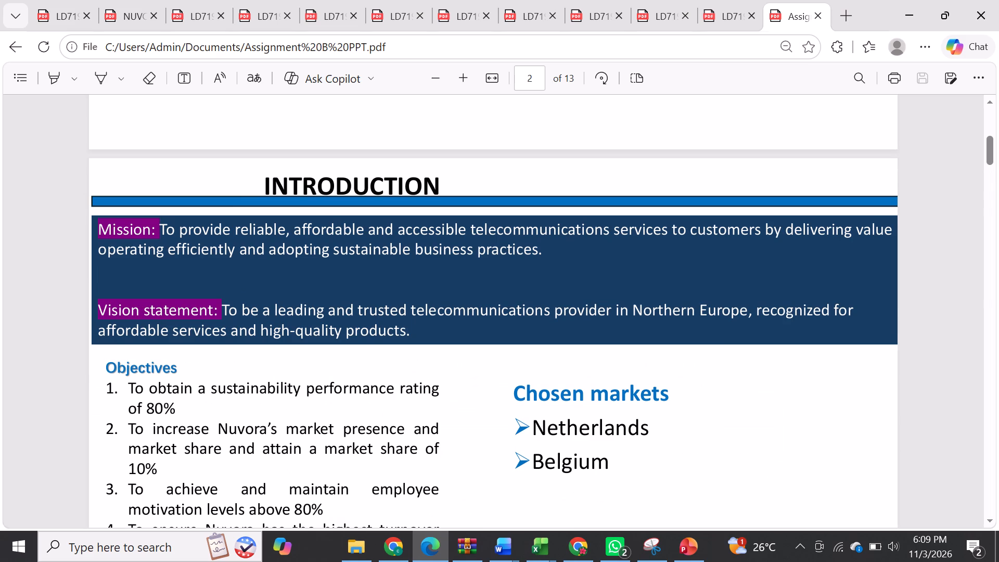
pyautogui.moveTo(279, 247); pyautogui.dragTo(544, 248)
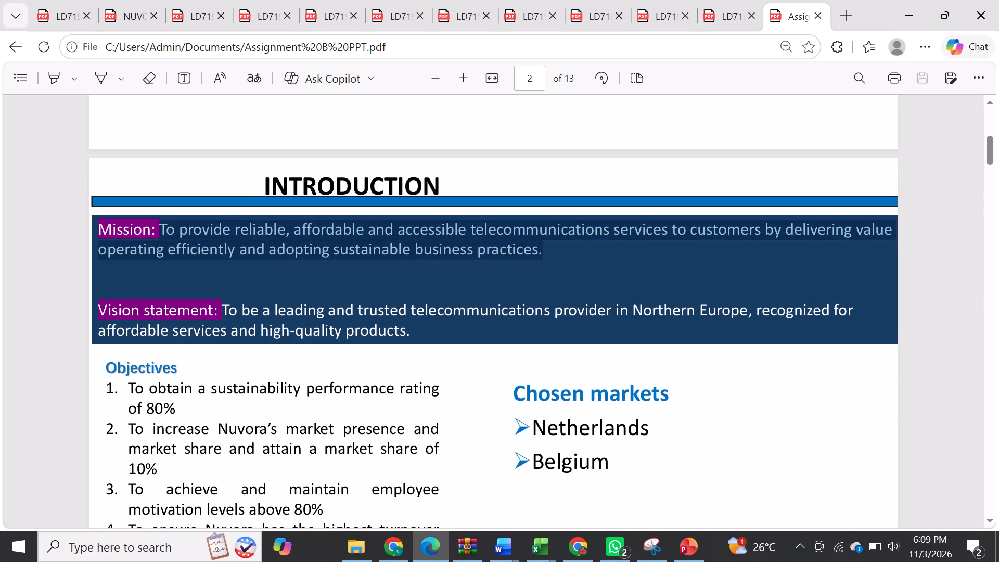
pyautogui.moveTo(544, 248); pyautogui.dragTo(556, 234)
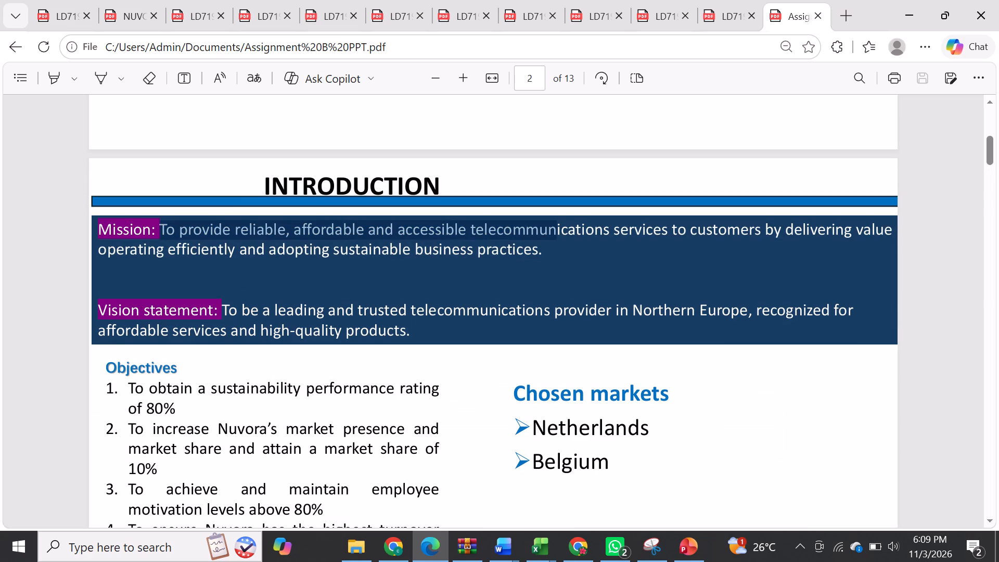
pyautogui.moveTo(556, 234); pyautogui.dragTo(611, 233)
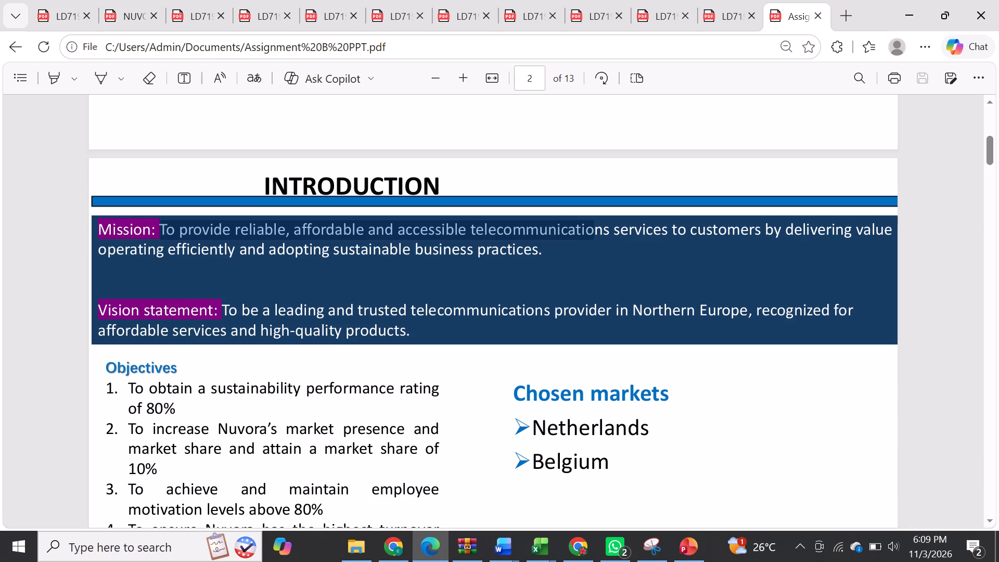
pyautogui.moveTo(611, 233); pyautogui.dragTo(760, 233)
pyautogui.hotkey('ctrl', 'c')
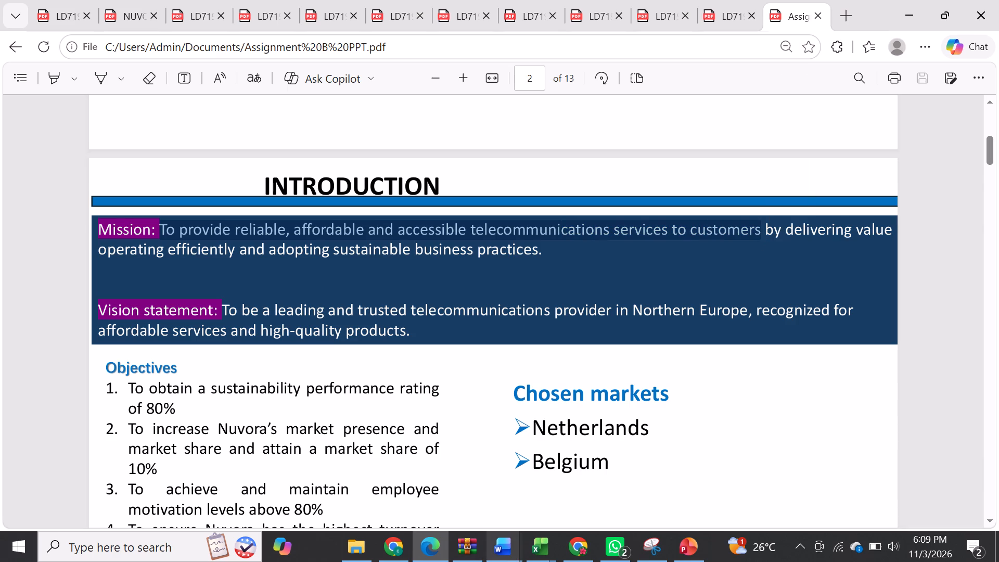
# Go back through the LD7191 failure PDF to page 4 and examine its 1.0. Introduction and the functional area objectives table.
pyautogui.click(122, 2)
pyautogui.click(56, 13)
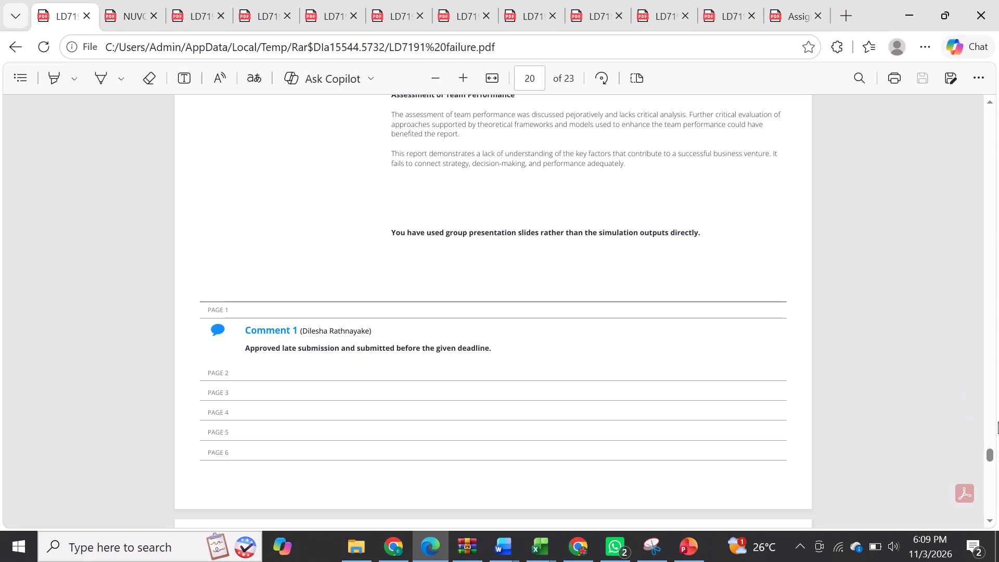
pyautogui.moveTo(989, 450); pyautogui.dragTo(998, 232)
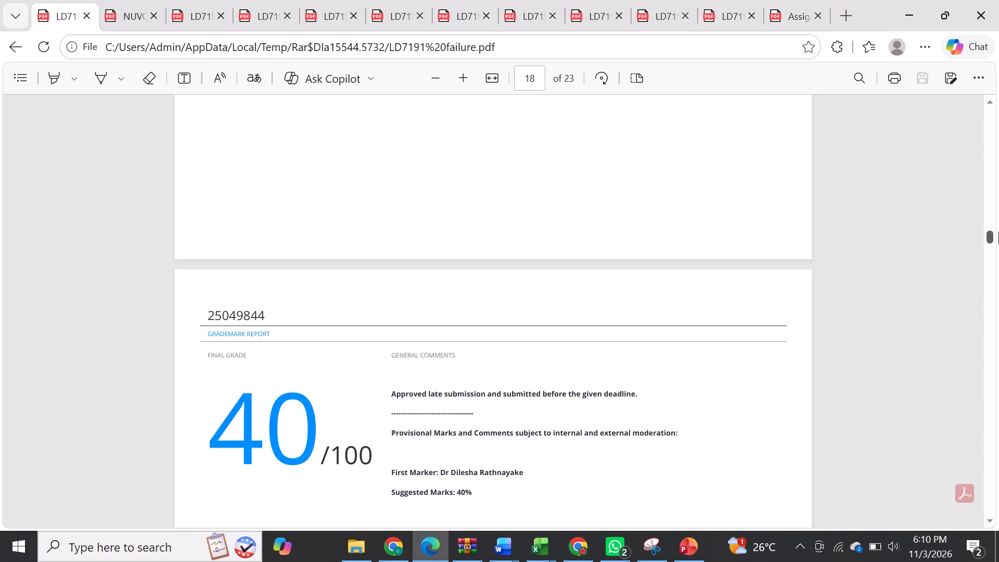
pyautogui.scroll(2, 731, 291)
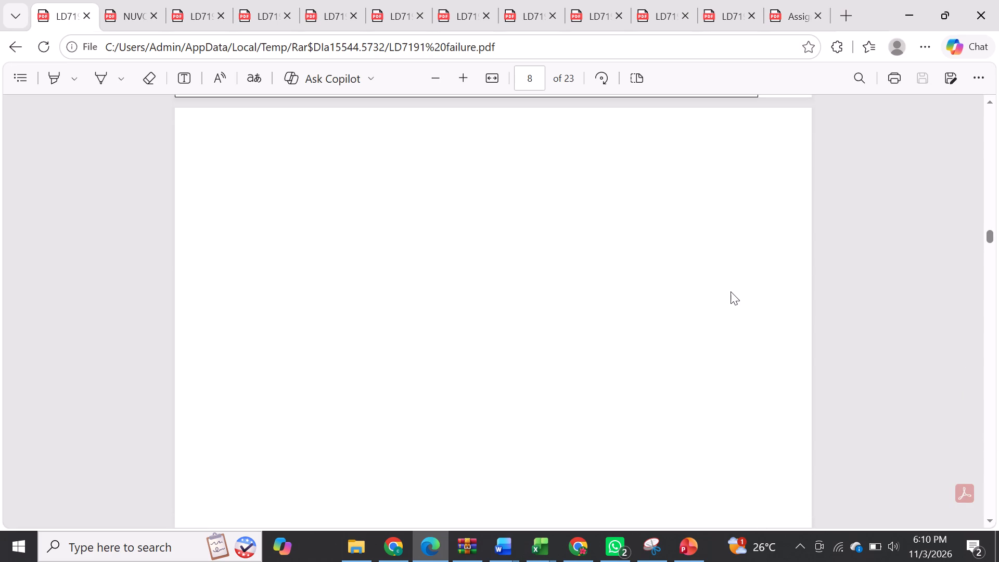
pyautogui.scroll(6, 731, 291)
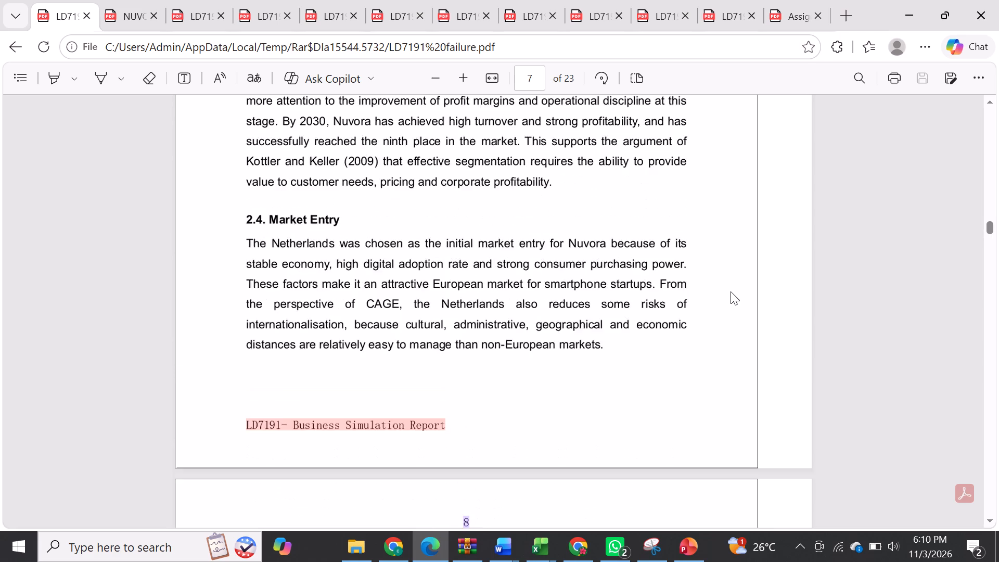
pyautogui.scroll(6, 731, 291)
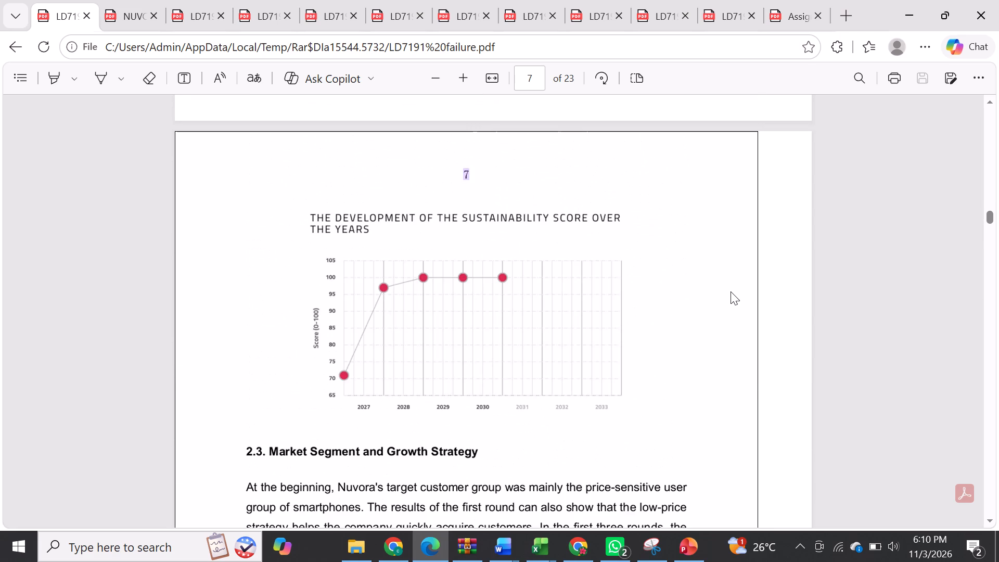
pyautogui.scroll(6, 731, 291)
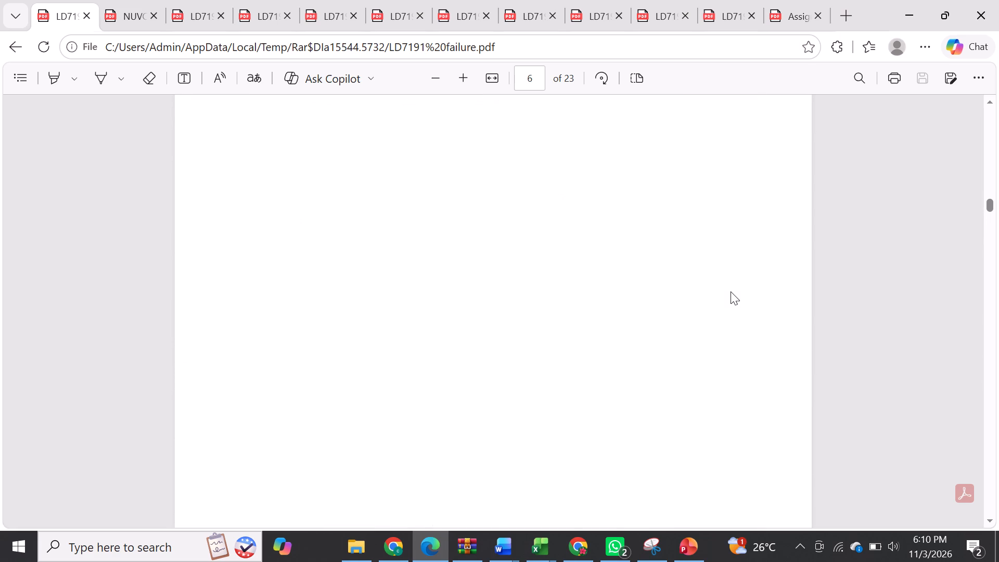
pyautogui.scroll(2, 731, 291)
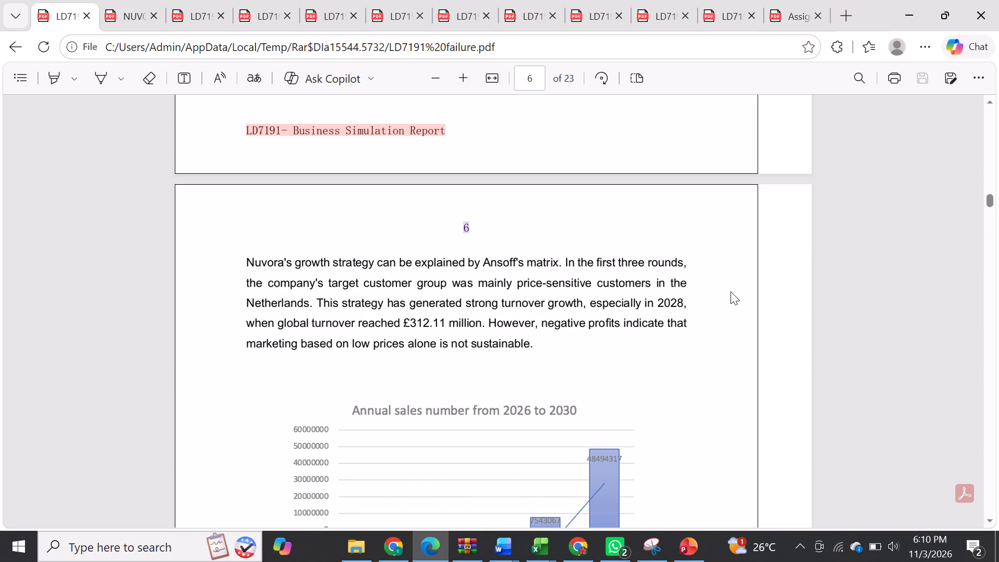
pyautogui.scroll(3, 654, 289)
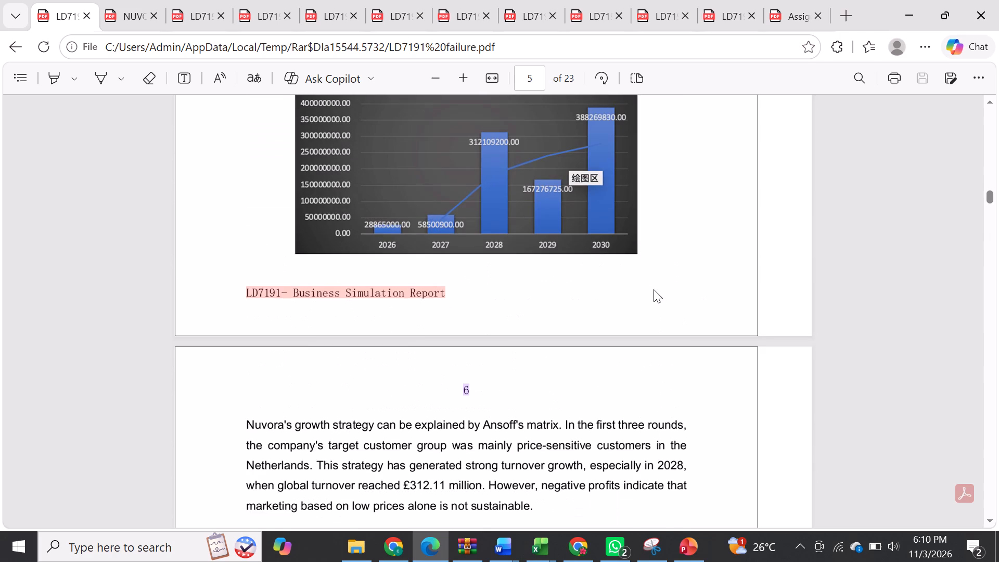
pyautogui.scroll(5, 654, 289)
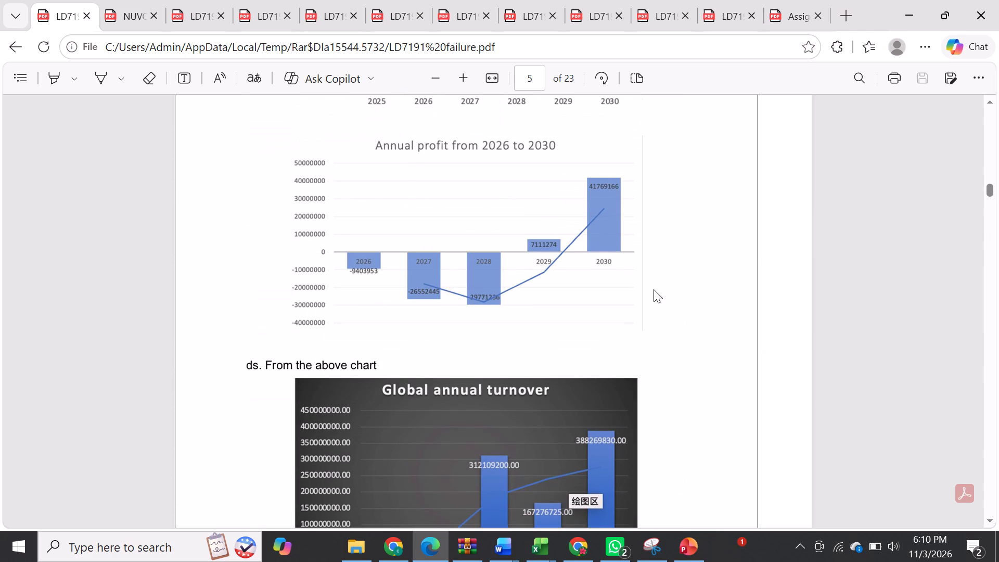
pyautogui.scroll(4, 654, 289)
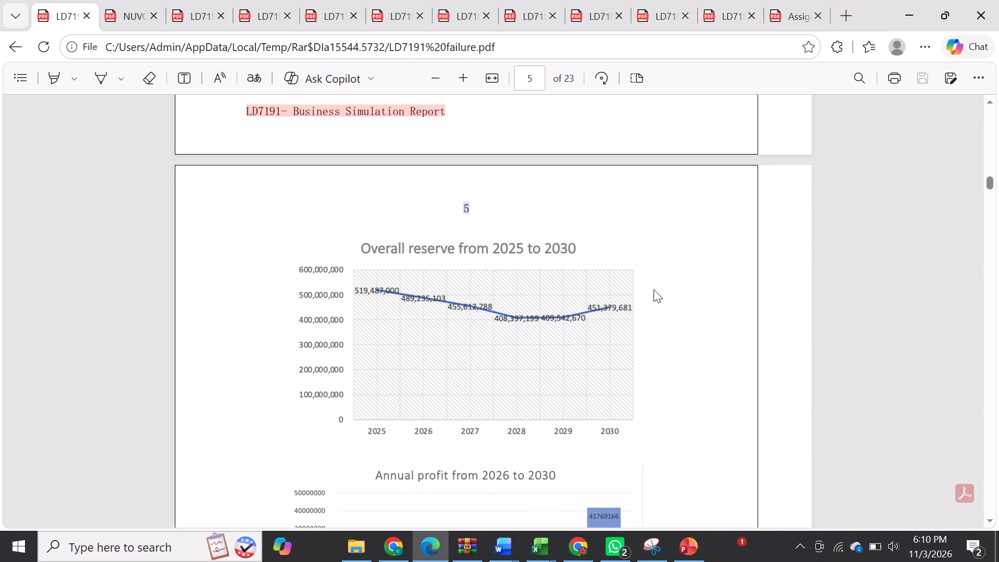
pyautogui.scroll(4, 654, 289)
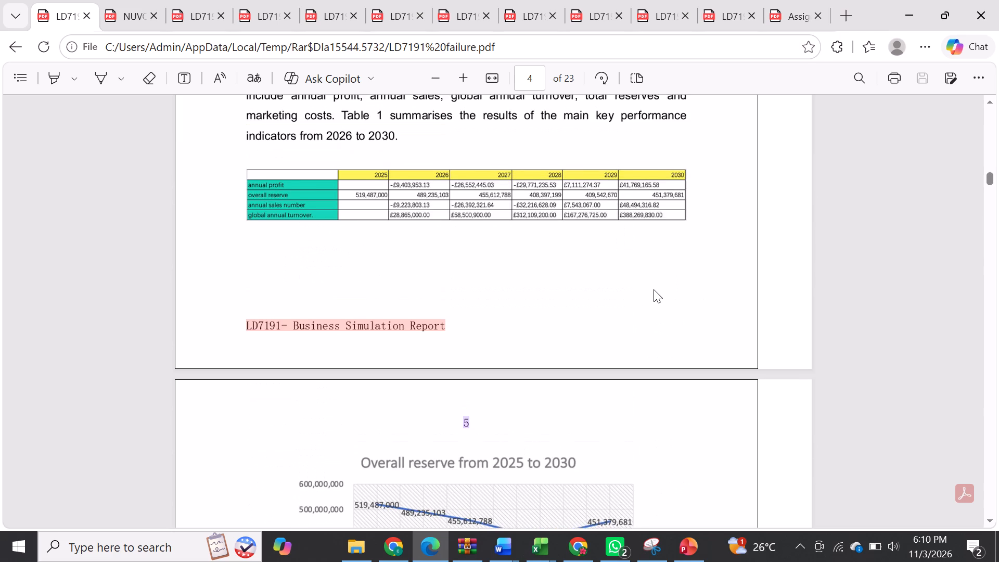
pyautogui.scroll(3, 654, 289)
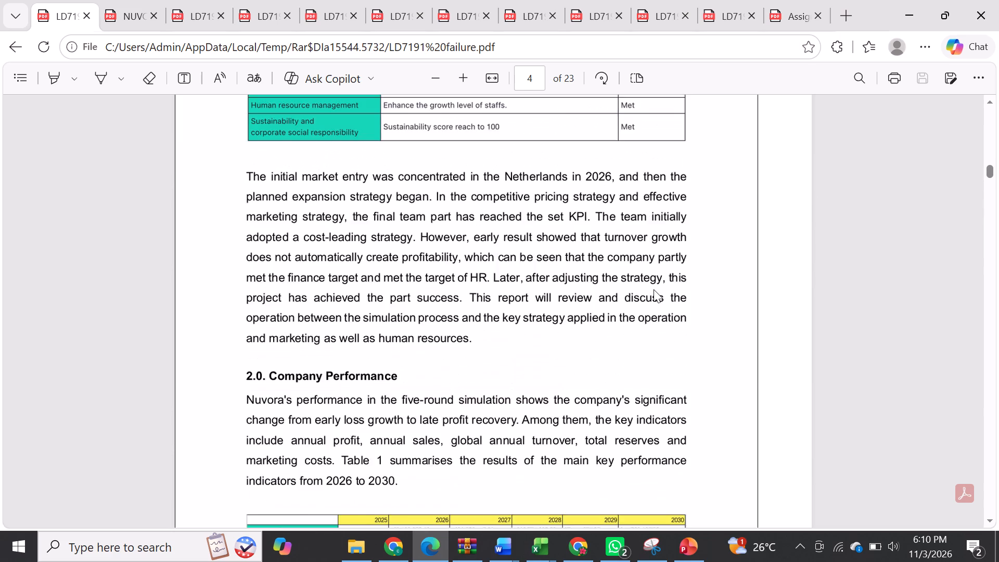
pyautogui.scroll(2, 654, 289)
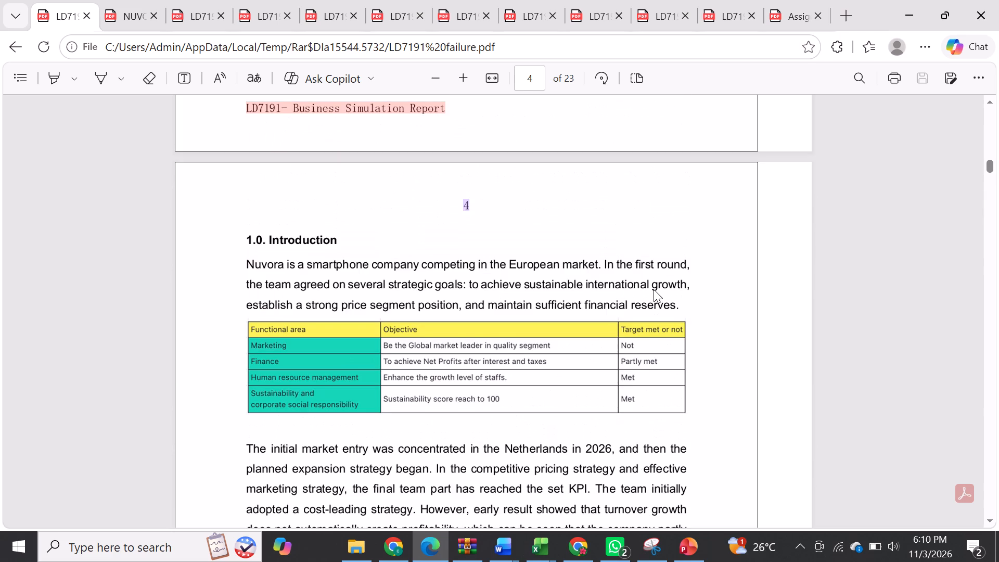
pyautogui.scroll(-2, 654, 288)
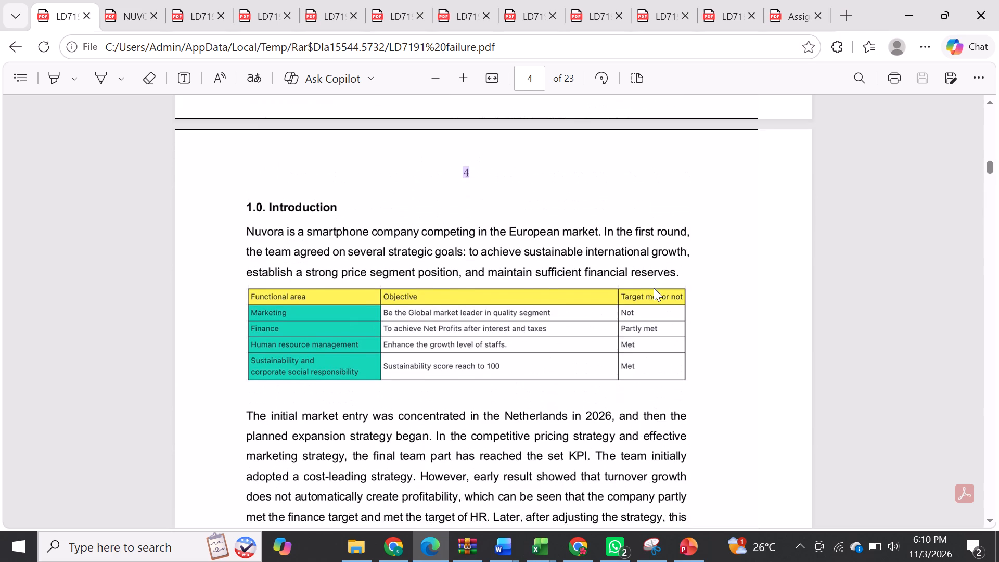
pyautogui.scroll(-1, 654, 288)
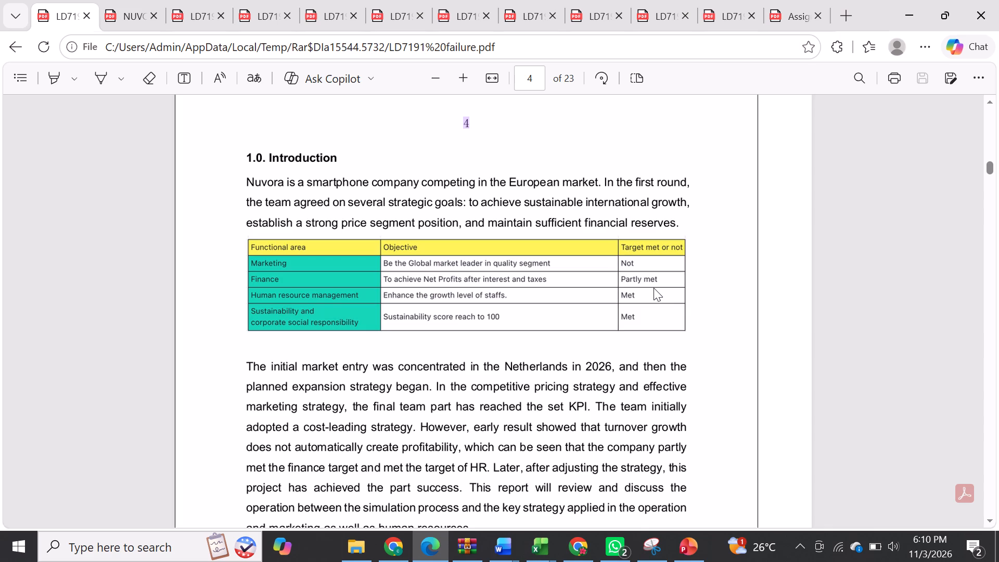
# Switch to the Assignment 3 individual report in Word and begin the Introduction sentence after "Nuvora" with "is a smartphone company", ending in "in the".
pyautogui.click(507, 561)
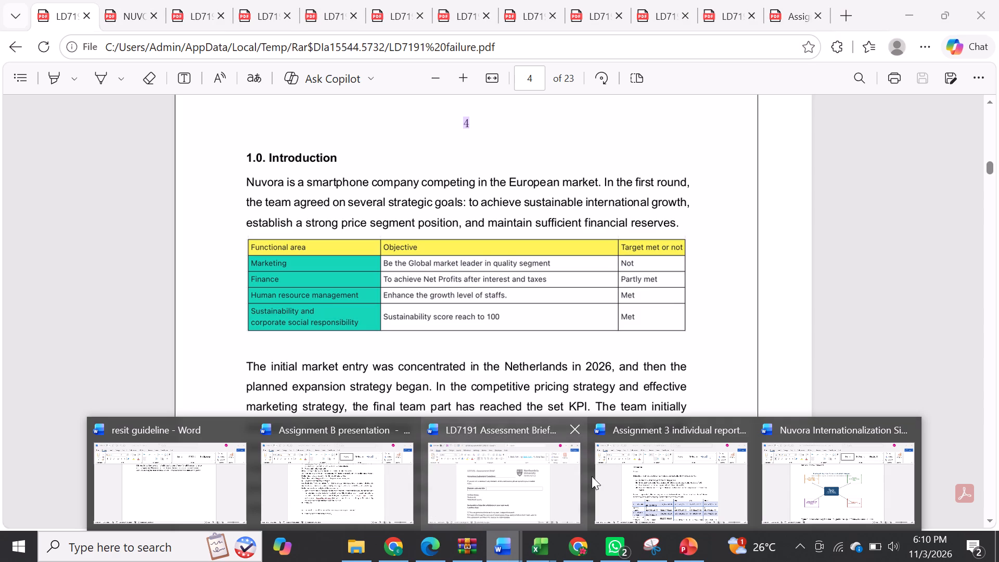
pyautogui.click(637, 470)
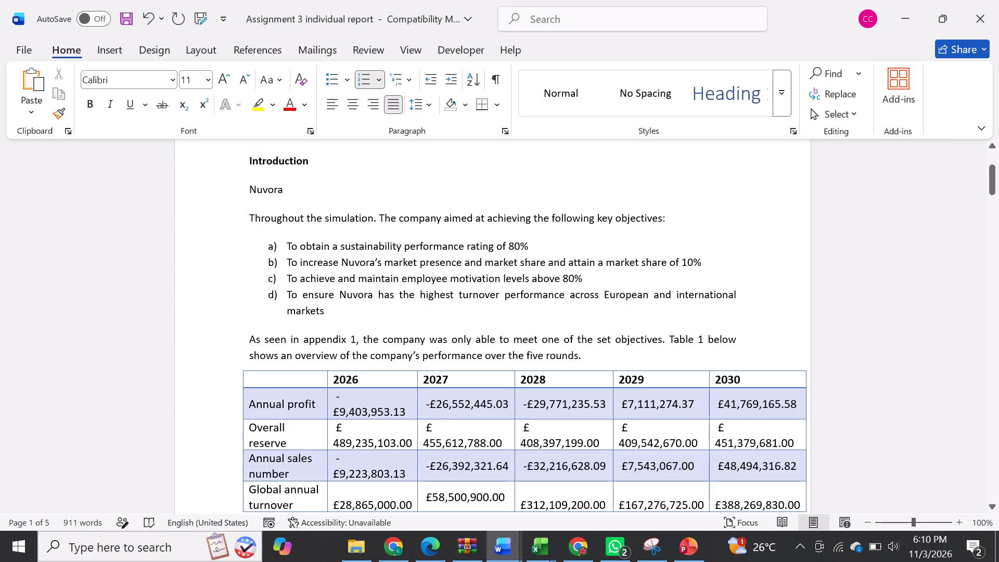
pyautogui.click(298, 197)
pyautogui.write('is a smartphone company orparting in the')
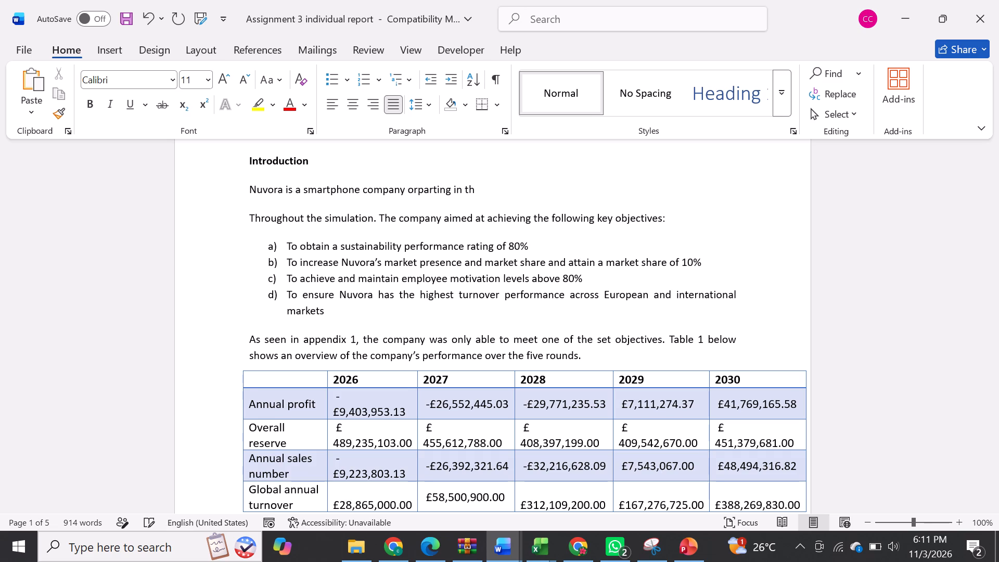
pyautogui.press('space')
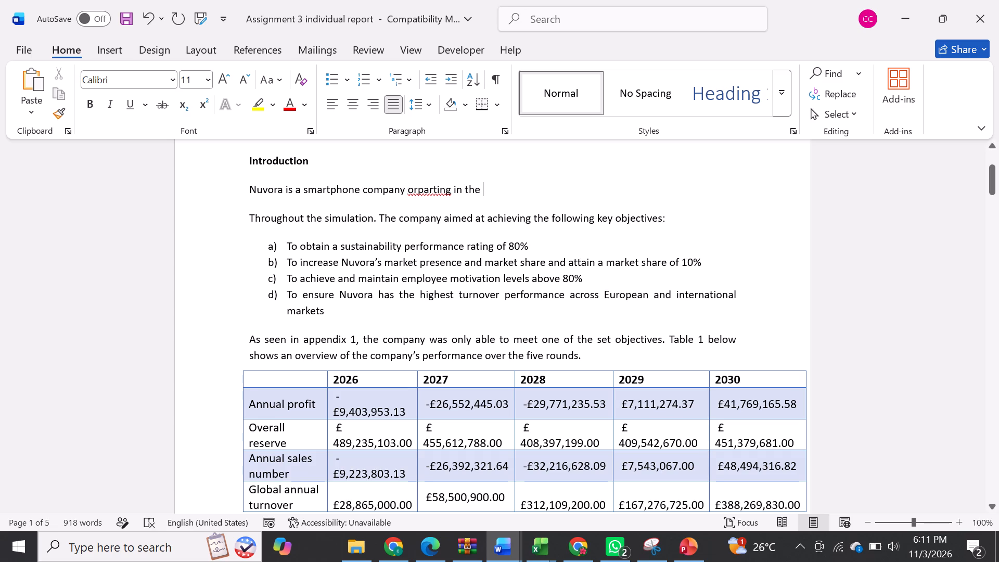
# Correct the misspelled word before "in the" in the first Introduction sentence to "operating".
pyautogui.click(431, 191)
pyautogui.rightClick(431, 191)
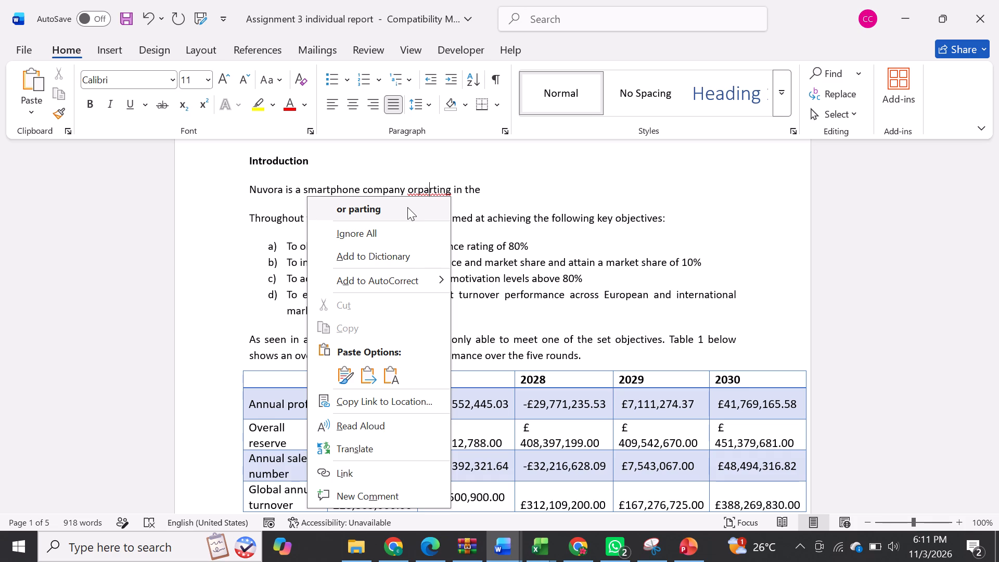
pyautogui.click(433, 190)
pyautogui.press('BackSpace')
pyautogui.press('BackSpace')
pyautogui.press('BackSpace')
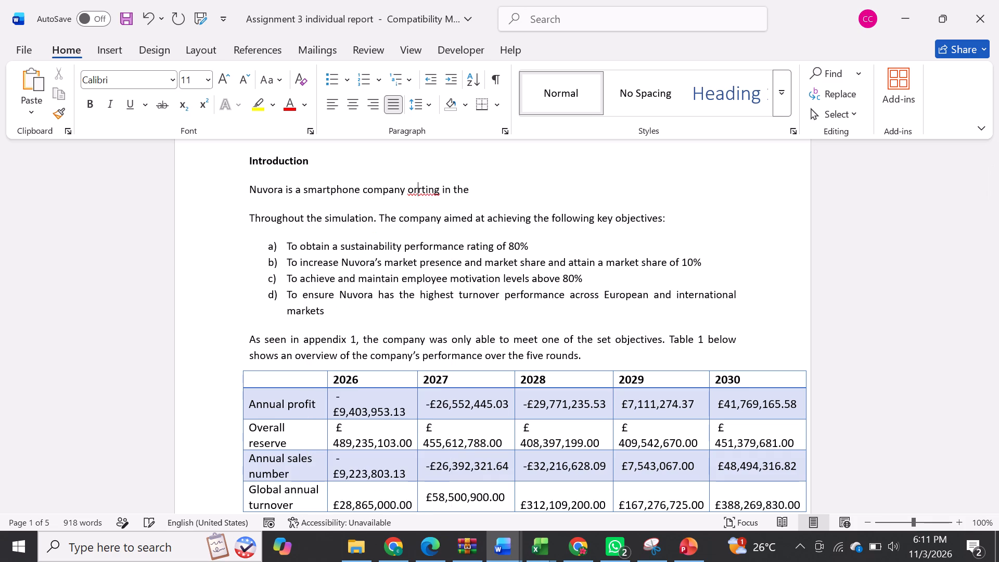
pyautogui.write('perating')
pyautogui.press('space')
pyautogui.press('Delete')
pyautogui.press('Delete')
pyautogui.press('Delete')
pyautogui.press('Delete')
pyautogui.press('Delete')
pyautogui.press('Delete')
pyautogui.press('Delete')
pyautogui.press('BackSpace')
pyautogui.press('space')
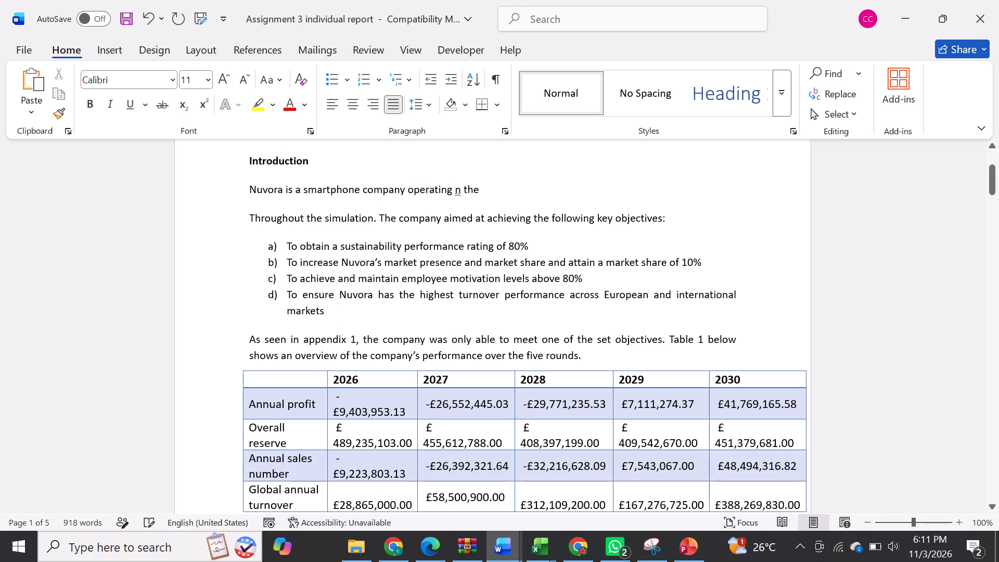
pyautogui.press('i')
# Complete the first Introduction sentence with "European market.".
pyautogui.click(492, 191)
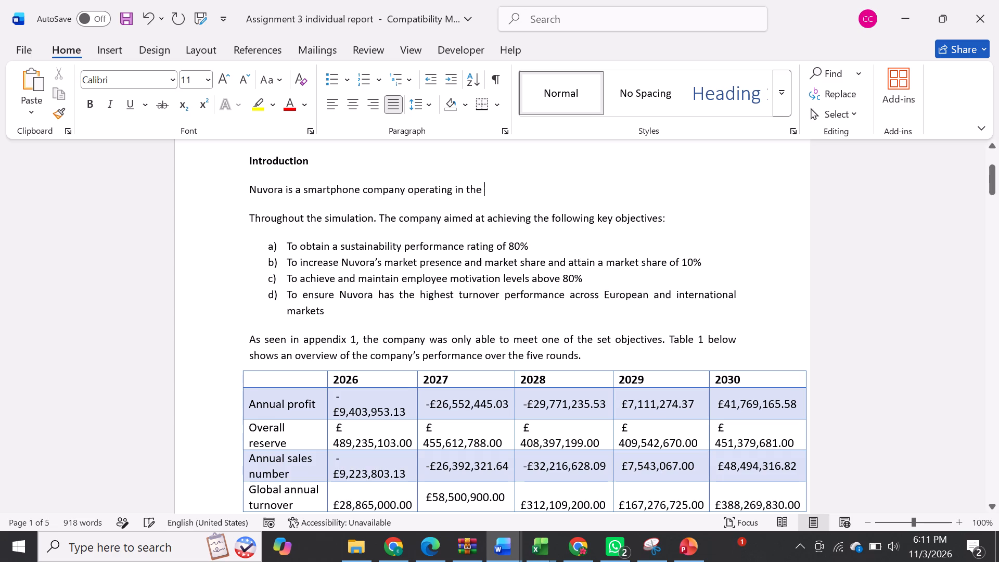
pyautogui.write('urpo')
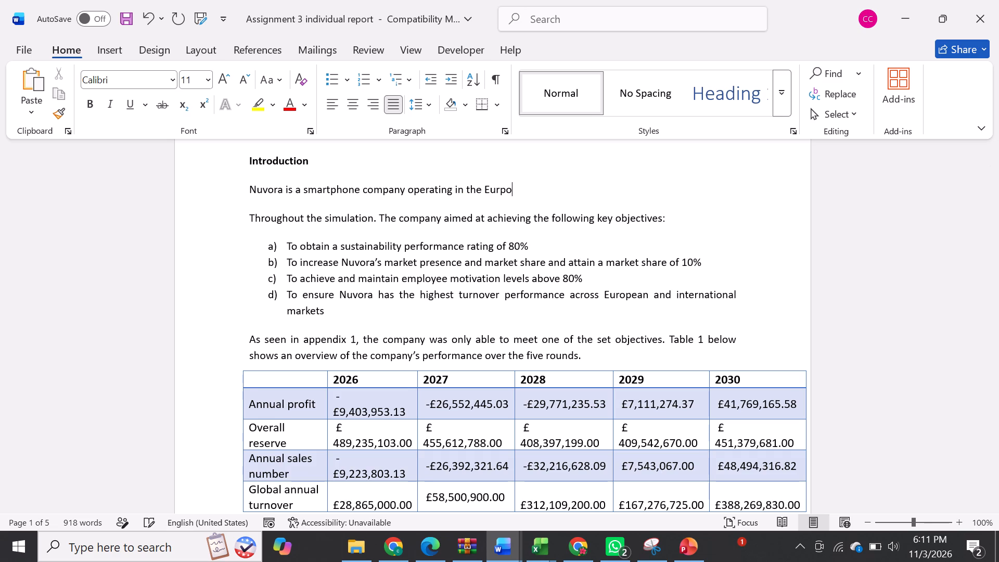
pyautogui.press('BackSpace')
pyautogui.press('BackSpace')
pyautogui.write('oepan maket')
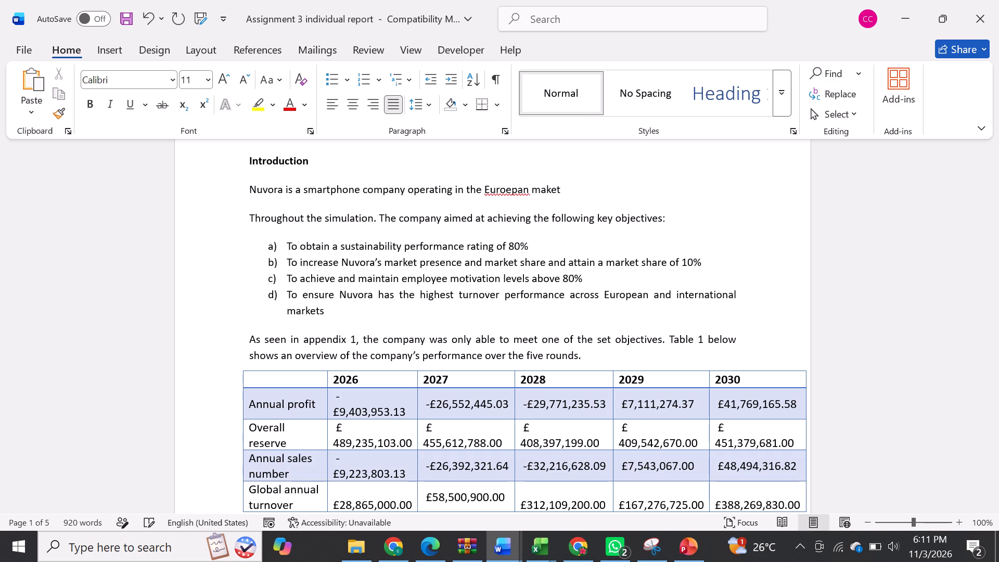
pyautogui.press('BackSpace')
pyautogui.press('BackSpace')
pyautogui.press('BackSpace')
pyautogui.press('BackSpace')
pyautogui.press('BackSpace')
pyautogui.press('BackSpace')
pyautogui.press('BackSpace')
pyautogui.press('BackSpace')
pyautogui.press('BackSpace')
pyautogui.press('BackSpace')
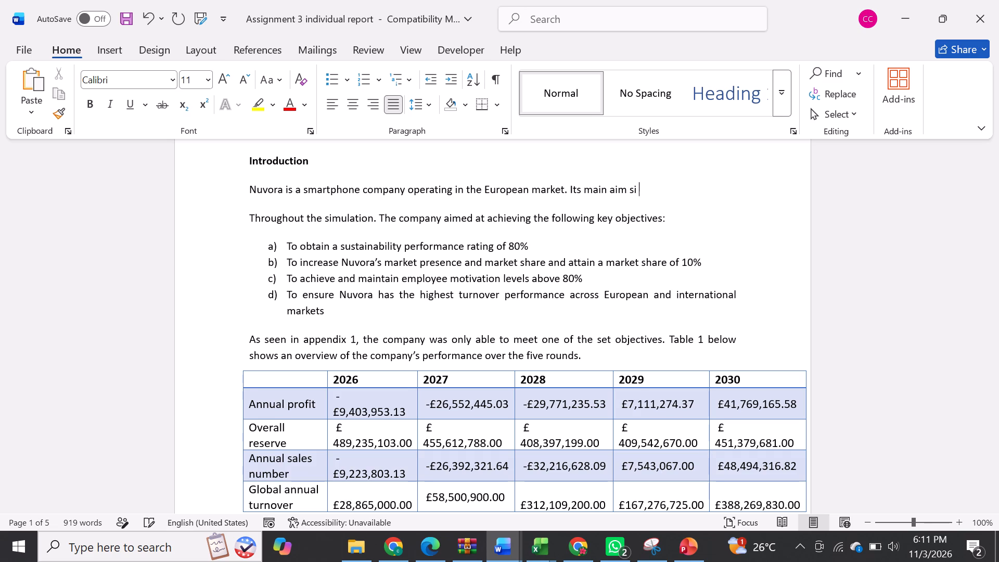
# Write "Its main aim is to" and add the copied mission text after it, removing the duplicate "To".
pyautogui.press('BackSpace')
pyautogui.press('BackSpace')
pyautogui.press('BackSpace')
pyautogui.write('is to')
pyautogui.press('space')
pyautogui.hotkey('ctrl', 'v')
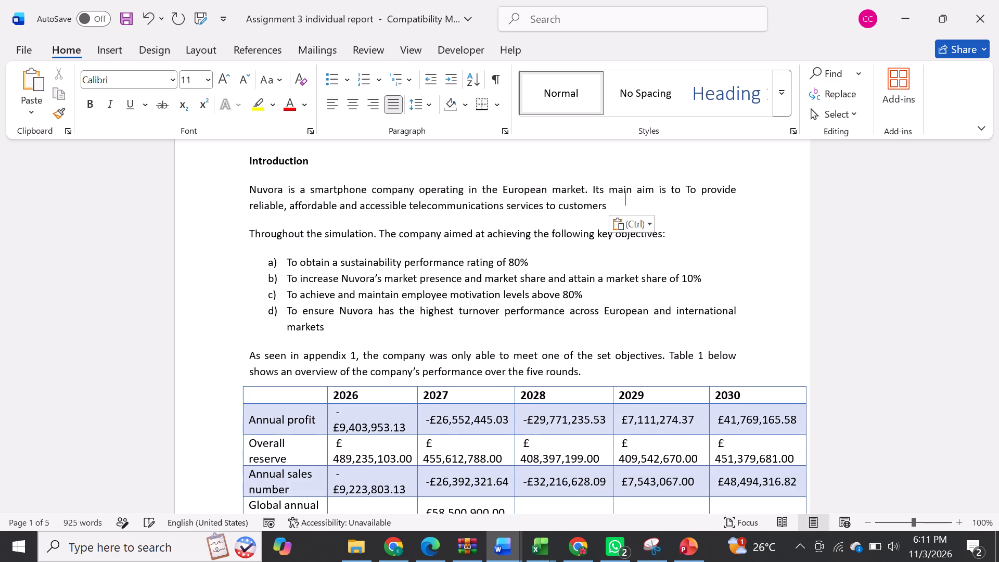
pyautogui.doubleClick(690, 192)
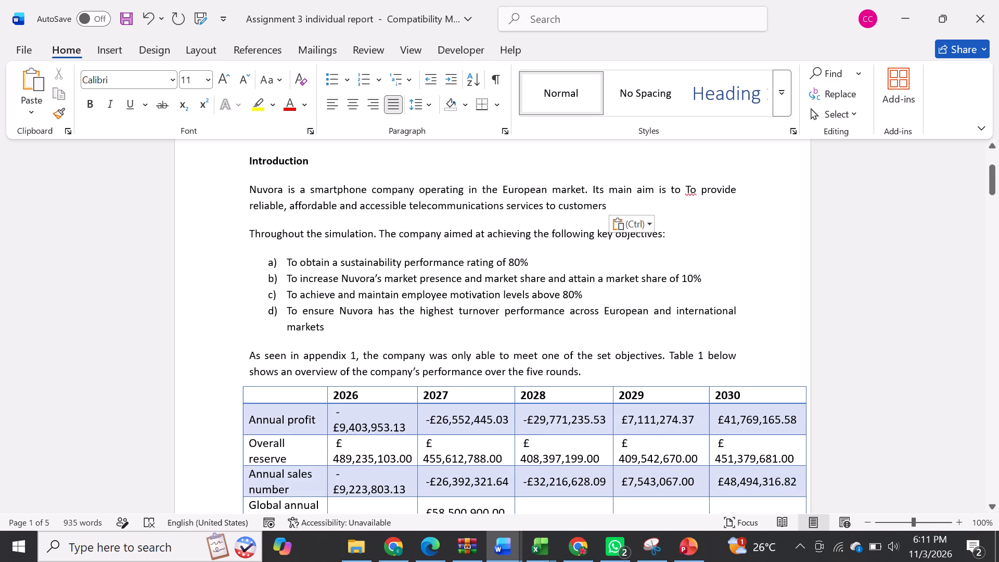
pyautogui.press('BackSpace')
pyautogui.press('BackSpace')
pyautogui.press('space')
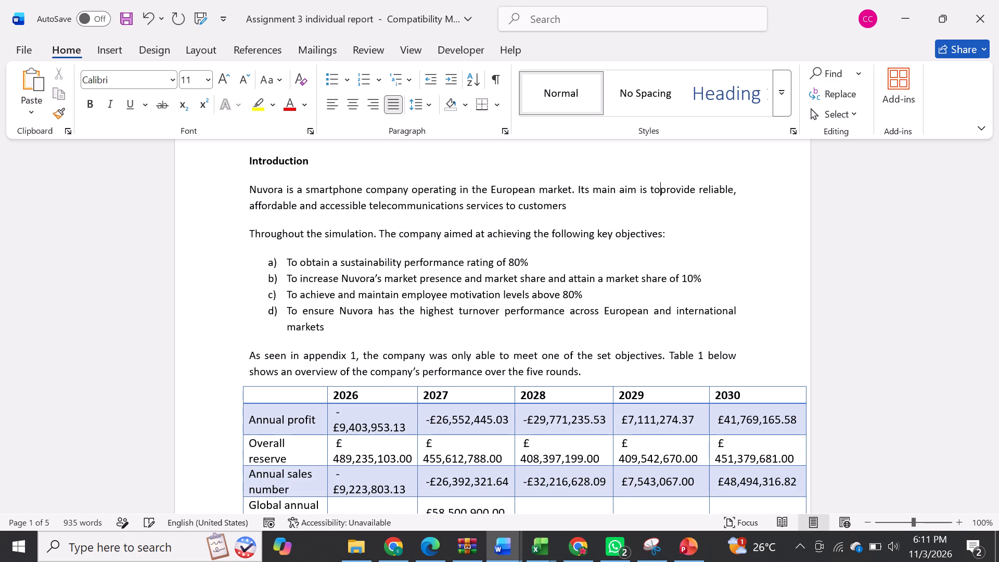
# End the mission sentence with a full stop and add a sentence saying the report presents an assessment of Nuvora's performance over five simulation rounds.
pyautogui.click(568, 210)
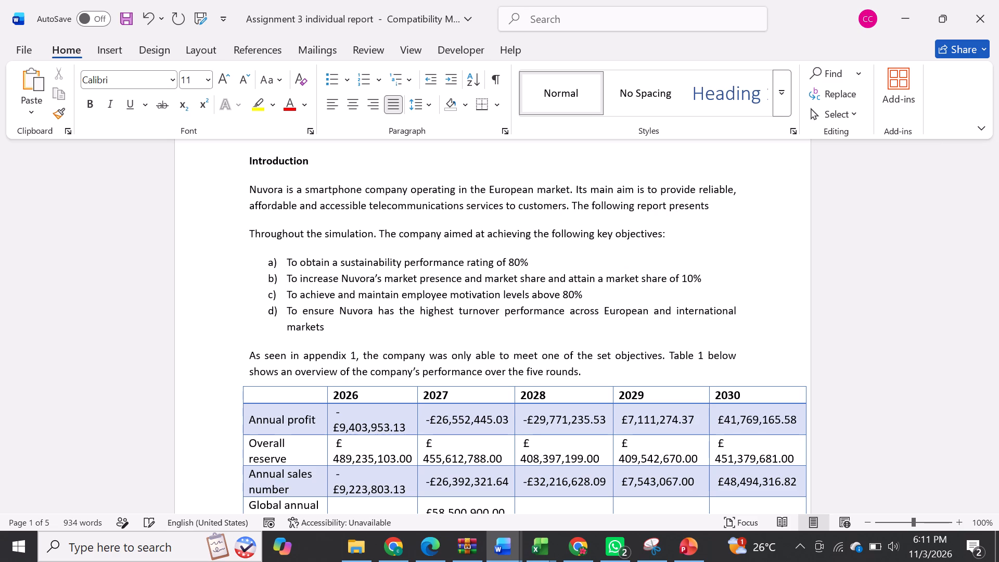
pyautogui.press('BackSpace')
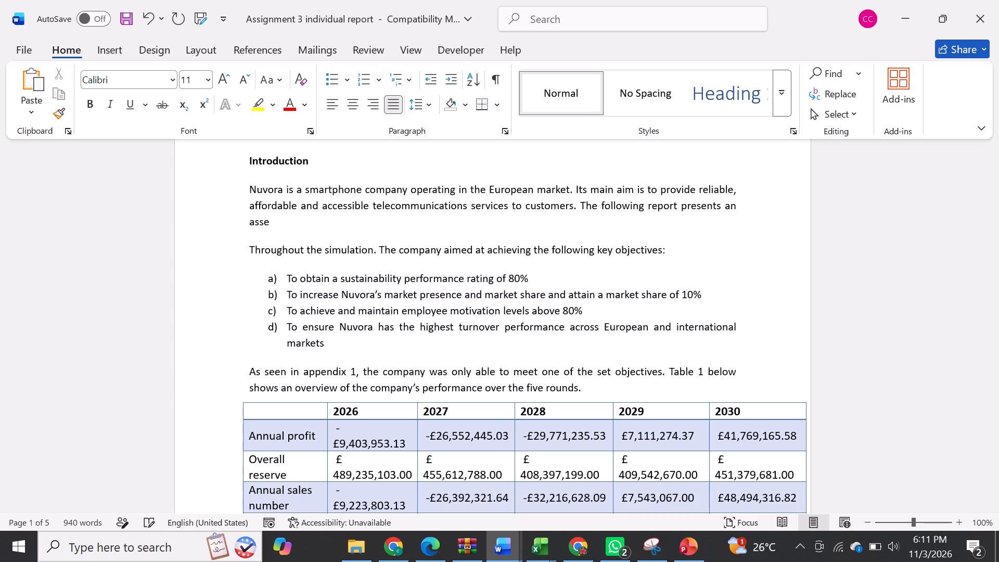
pyautogui.press('s')
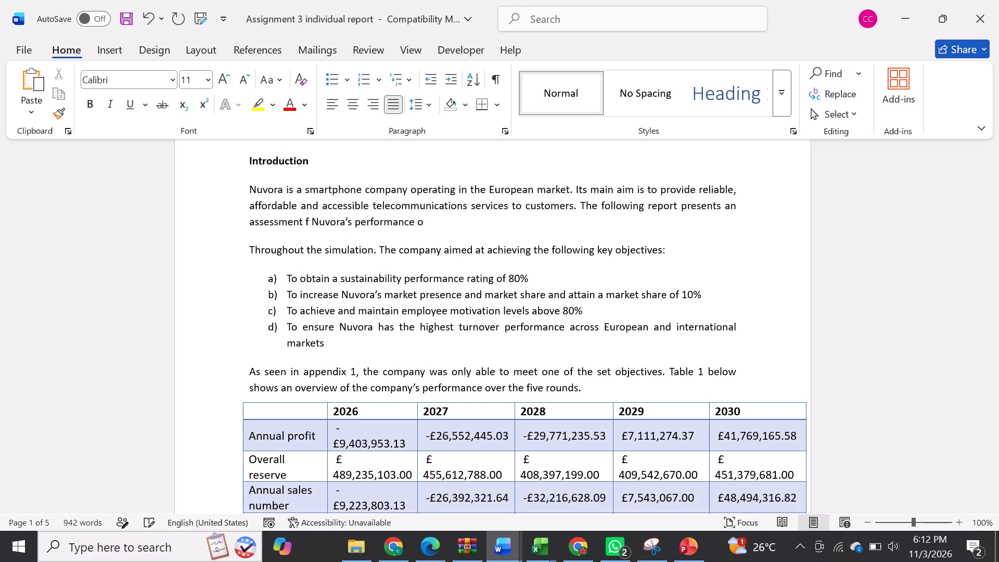
pyautogui.press('BackSpace')
pyautogui.press('BackSpace')
pyautogui.write('ve simulation rounds.')
pyautogui.press('space')
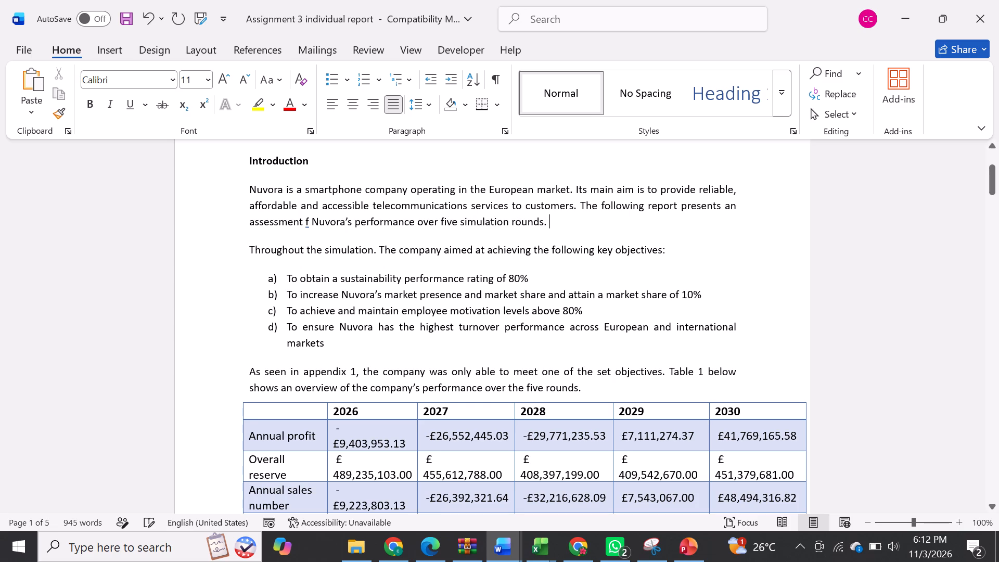
# Join the "Throughout the simulation" paragraph onto the end of the first Introduction paragraph.
pyautogui.click(250, 250)
pyautogui.press('BackSpace')
pyautogui.press('BackSpace')
pyautogui.press('space')
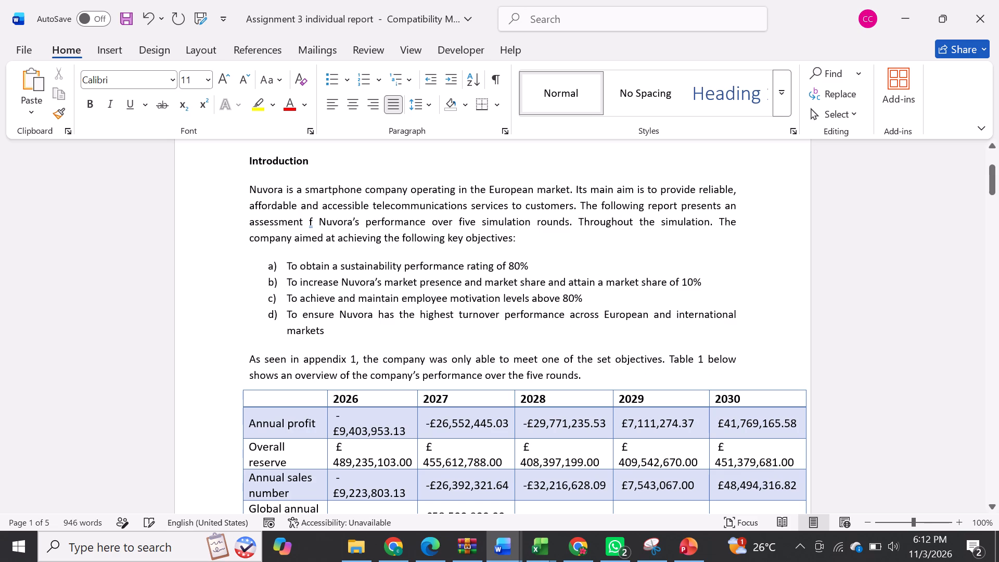
# Correct "f" to "of" before "Nuvora's performance" in the Introduction paragraph.
pyautogui.click(309, 223)
pyautogui.press('o')
pyautogui.press('BackSpace')
pyautogui.press('o')
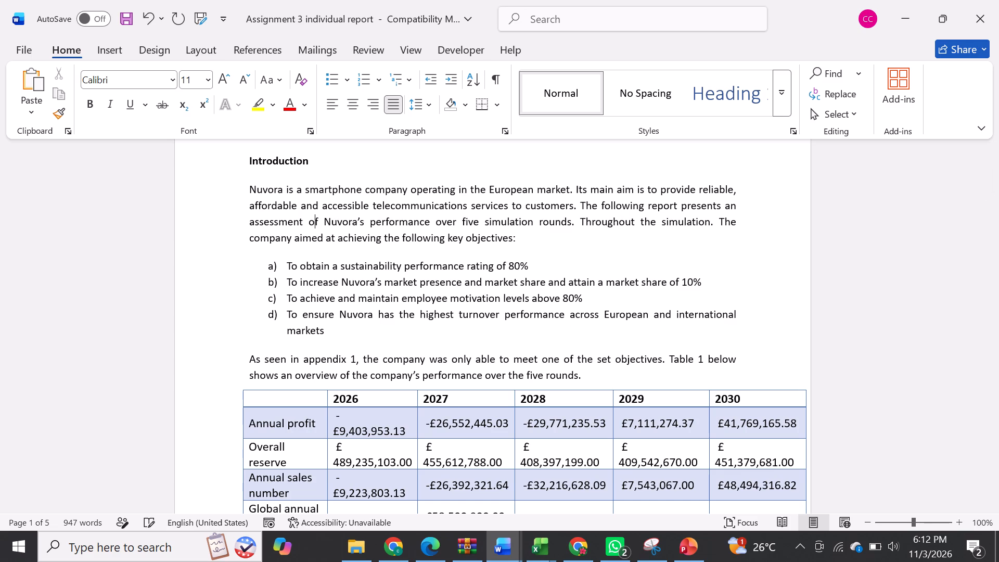
# Check the word count of the Introduction text from "Nuvora is a smartphone company" through the sentence above the performance table.
pyautogui.click(455, 292)
pyautogui.scroll(-1, 393, 297)
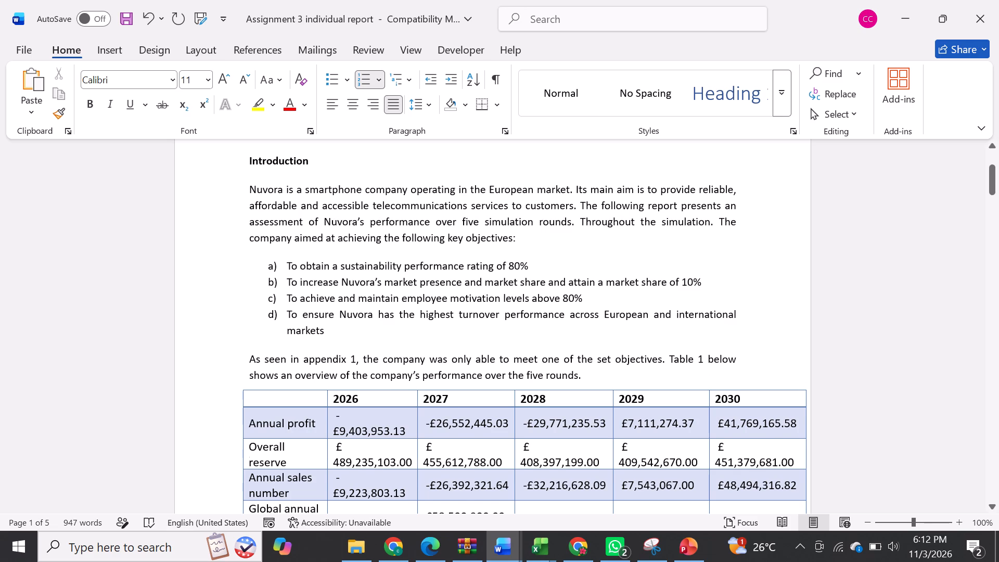
pyautogui.scroll(-3, 393, 297)
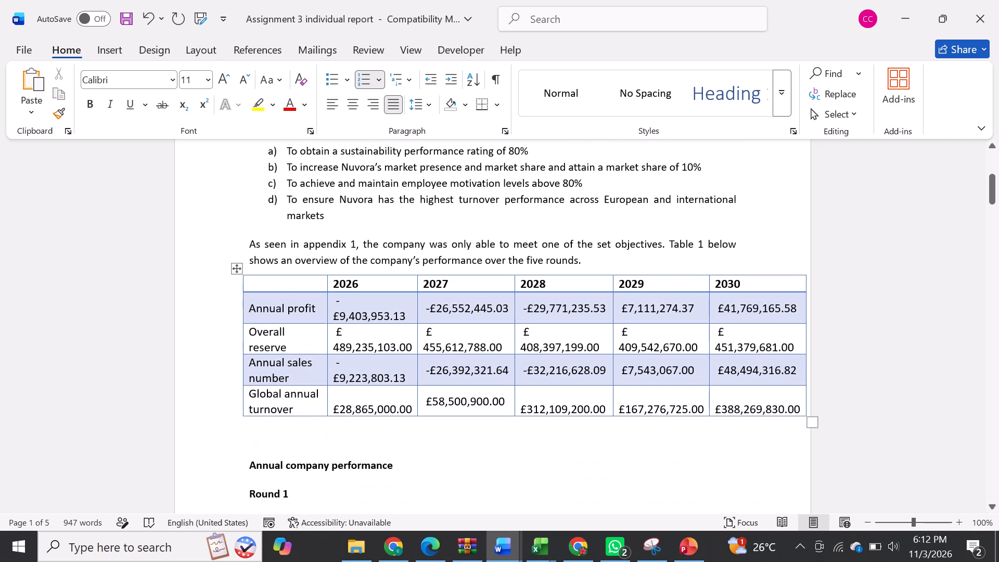
pyautogui.scroll(2, 481, 258)
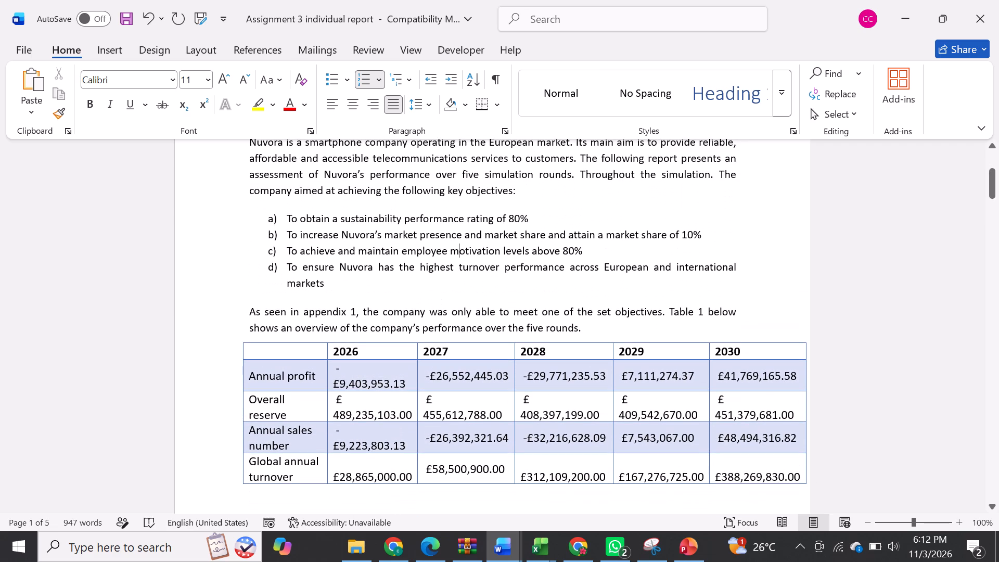
pyautogui.moveTo(588, 327); pyautogui.dragTo(269, 177)
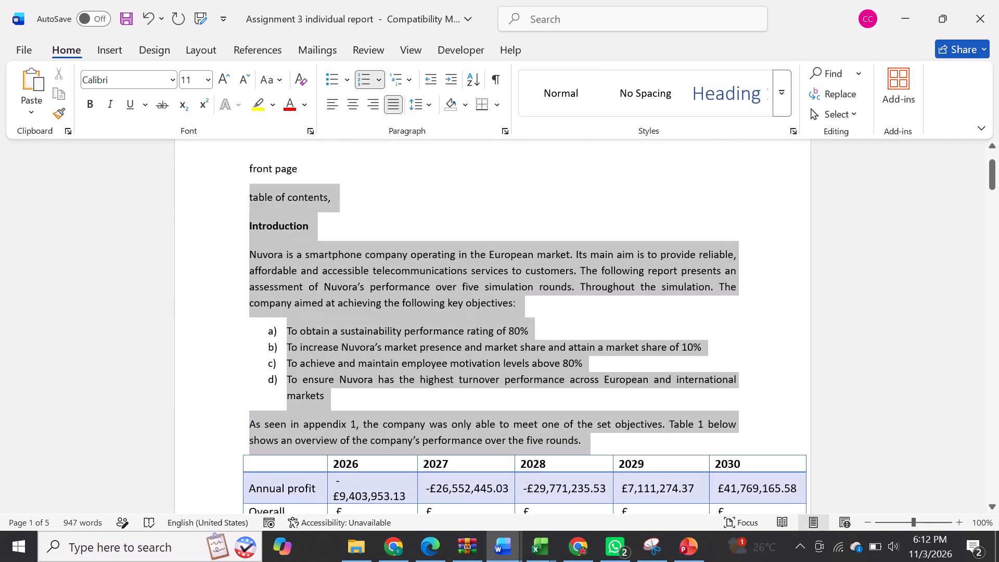
pyautogui.moveTo(269, 177); pyautogui.dragTo(253, 251)
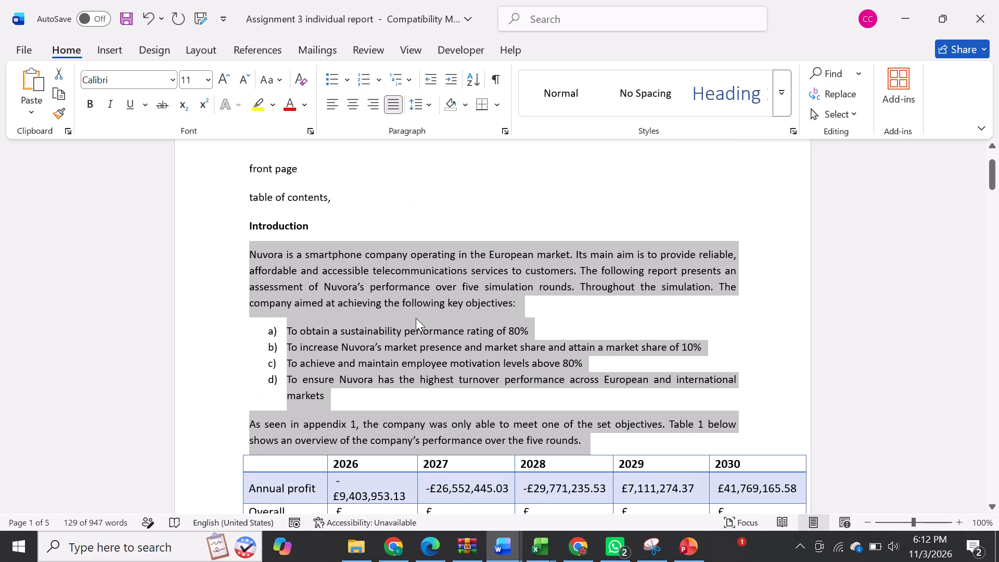
pyautogui.scroll(-4, 422, 343)
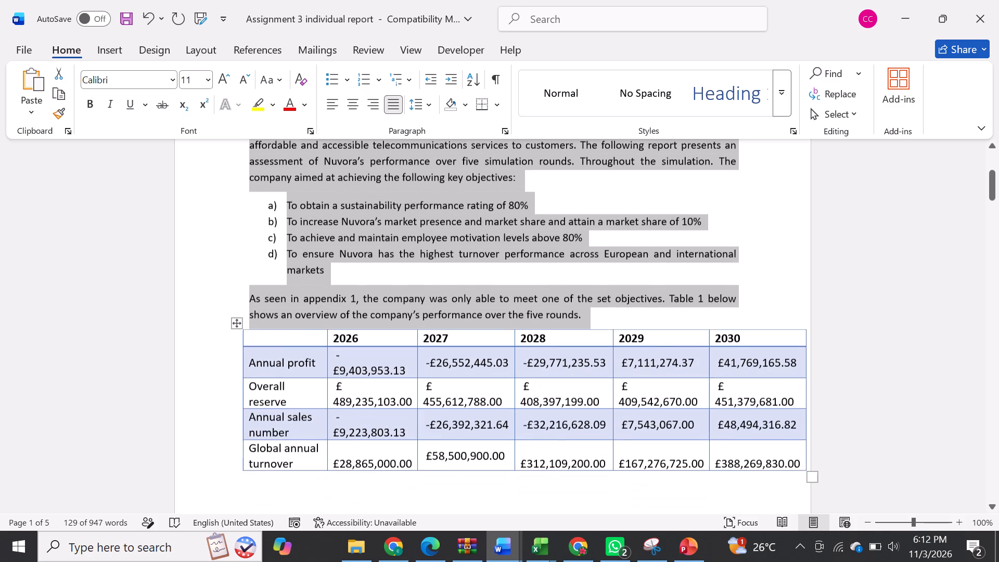
pyautogui.scroll(-1, 422, 343)
pyautogui.click(418, 211)
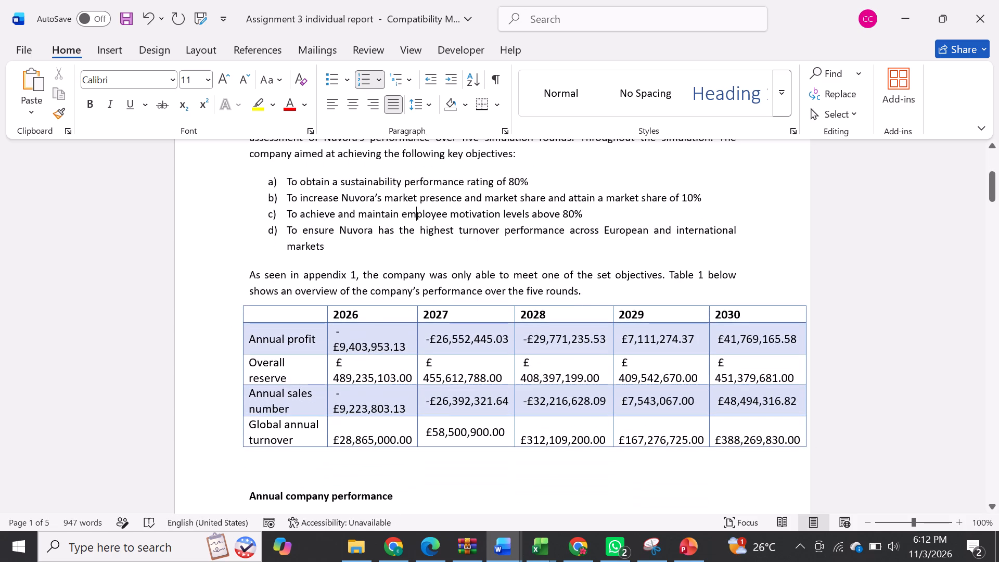
# Cut the Table 1 performance table and paste it back as a picture in the empty paragraph below the introduction text.
pyautogui.click(234, 297)
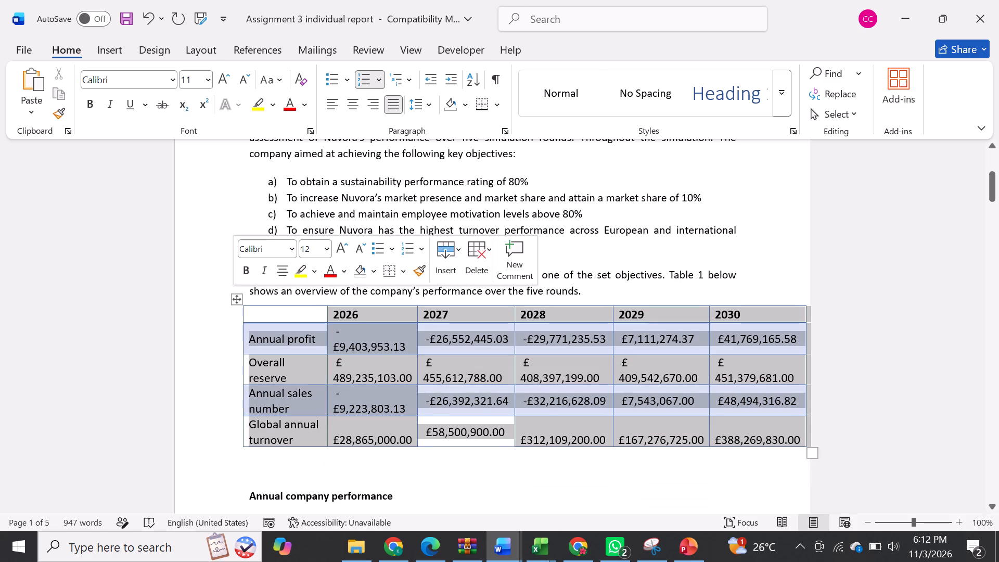
pyautogui.hotkey('ctrl', 'x')
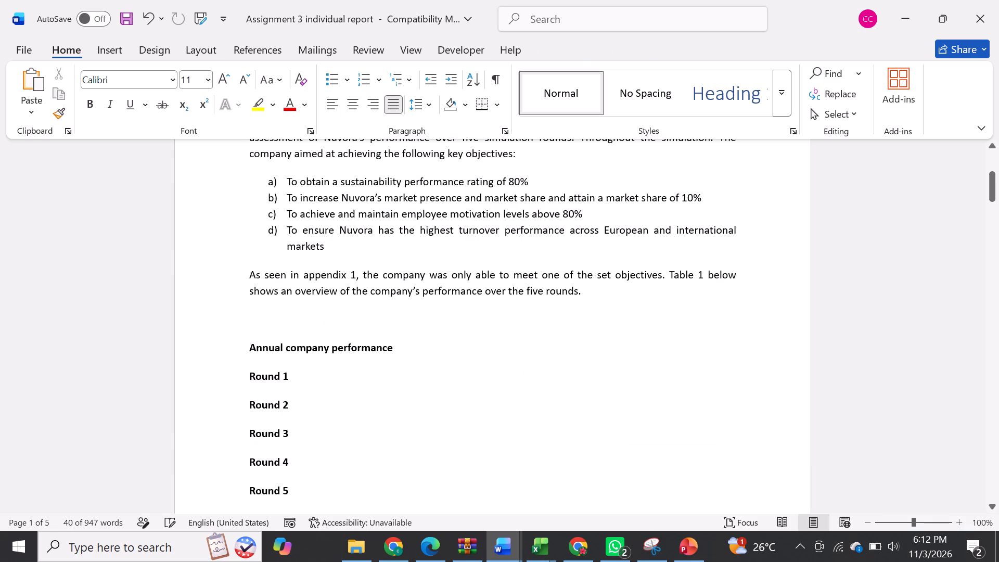
pyautogui.rightClick(263, 311)
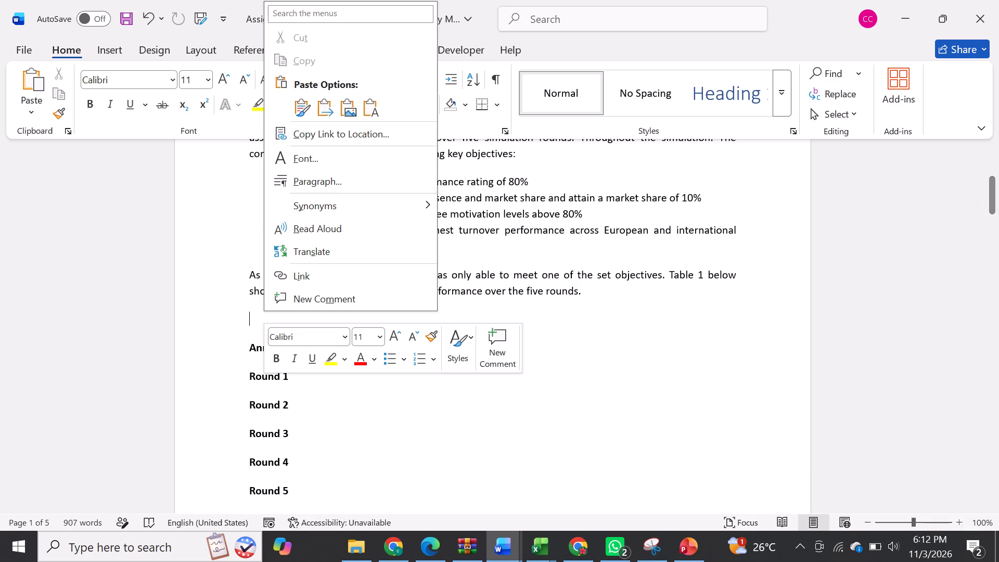
pyautogui.click(350, 107)
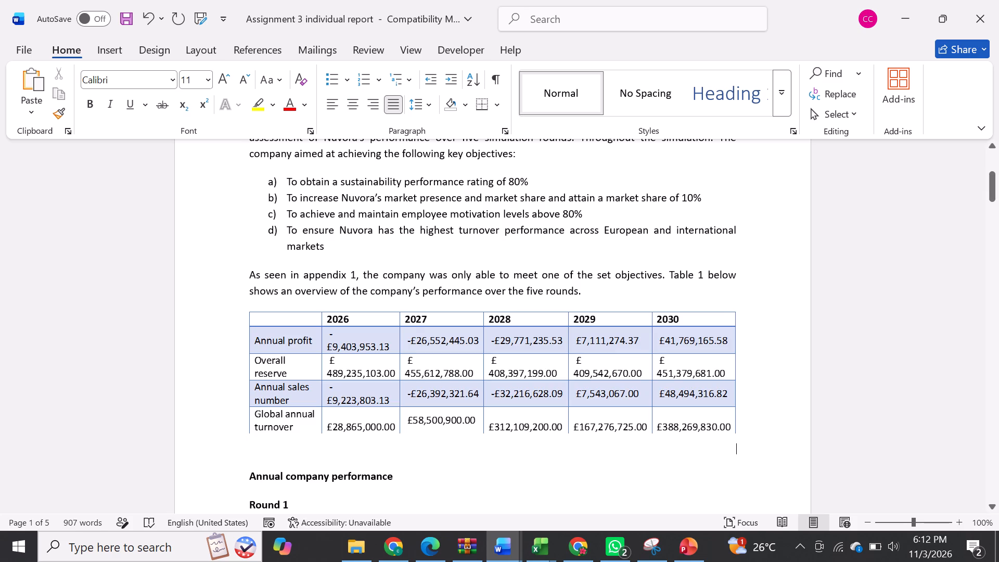
# Stretch the table picture slightly downward to increase its height, keeping its width.
pyautogui.click(482, 346)
pyautogui.moveTo(493, 452); pyautogui.dragTo(493, 465)
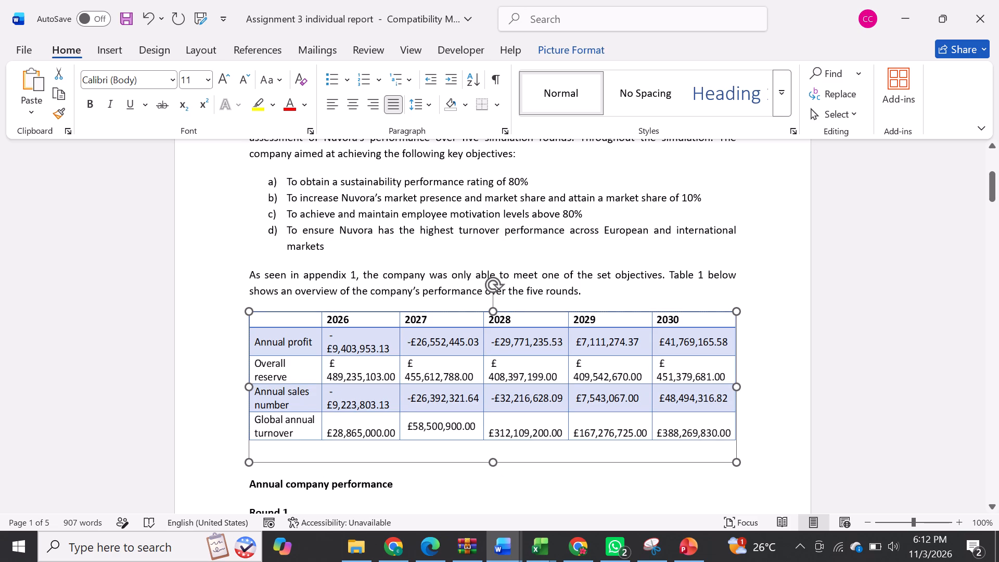
pyautogui.click(550, 260)
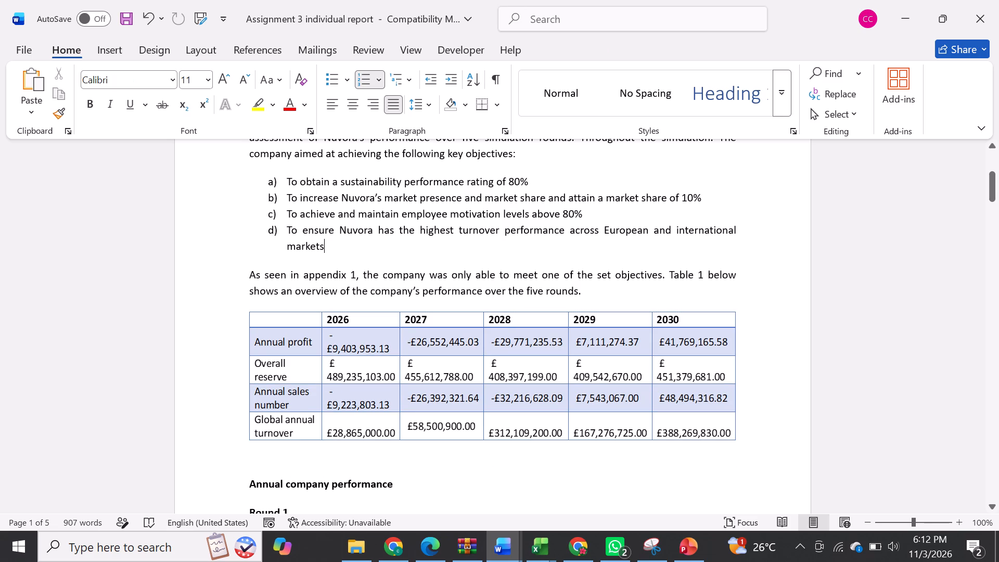
# Remove the paragraph break before the table picture, joining it to the paragraph ending "over the five rounds.".
pyautogui.scroll(2, 400, 247)
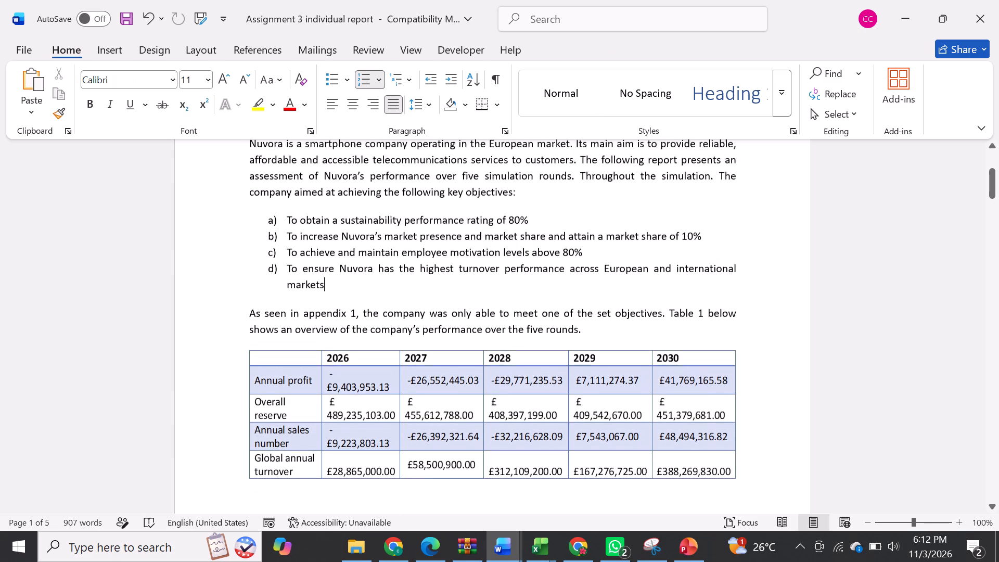
pyautogui.scroll(2, 400, 247)
pyautogui.scroll(-3, 400, 247)
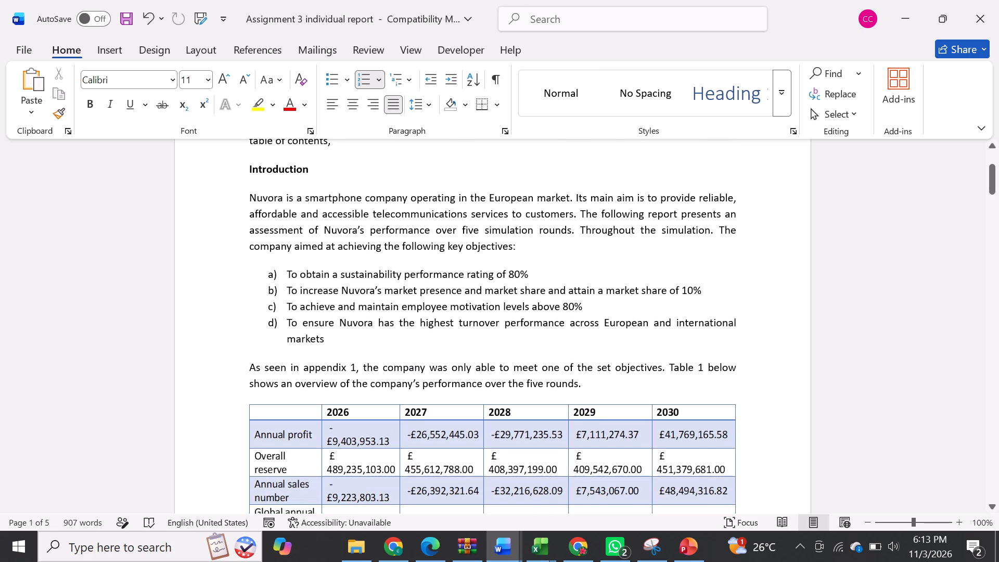
pyautogui.scroll(-8, 400, 247)
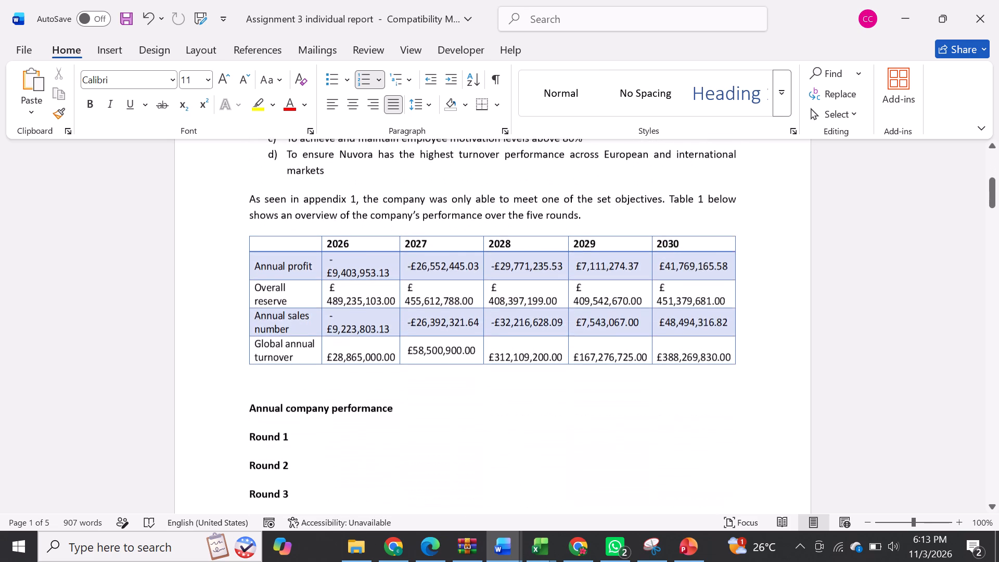
pyautogui.scroll(-1, 400, 247)
pyautogui.click(249, 323)
pyautogui.press('BackSpace')
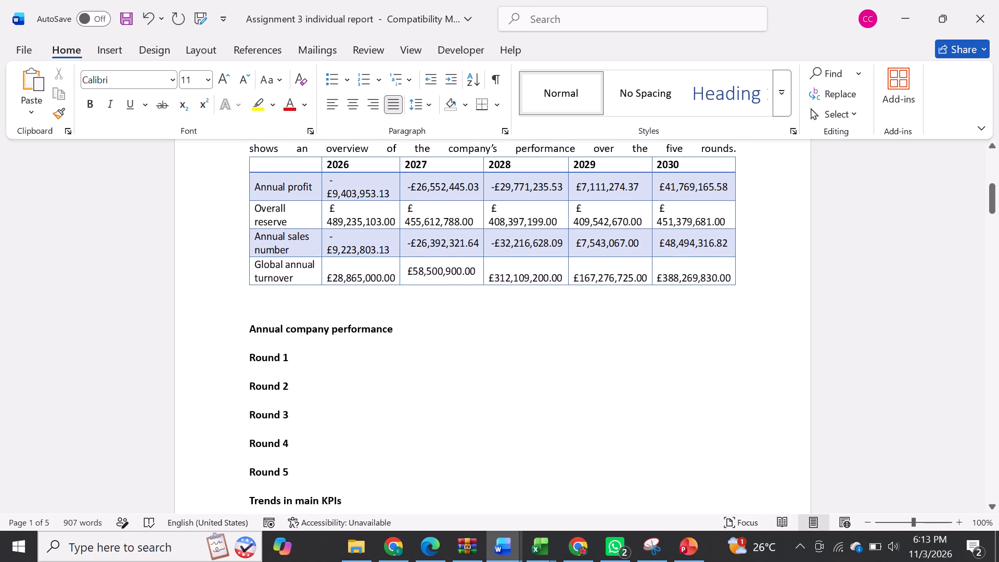
pyautogui.press('Delete')
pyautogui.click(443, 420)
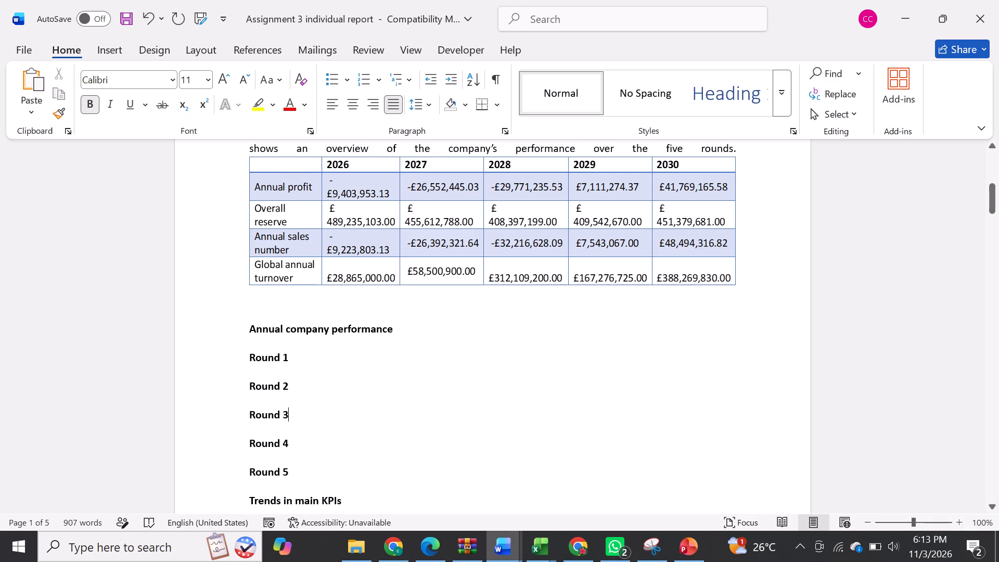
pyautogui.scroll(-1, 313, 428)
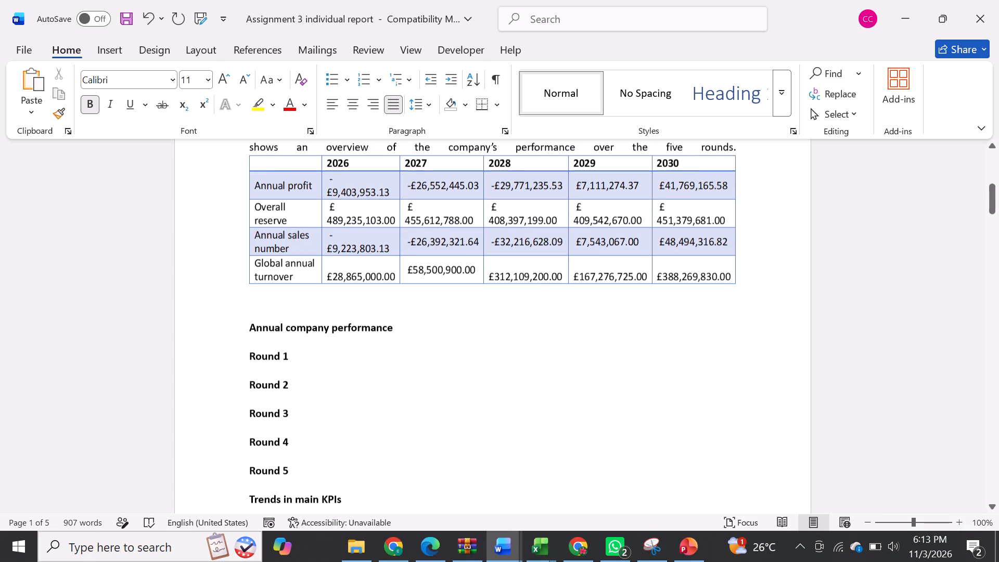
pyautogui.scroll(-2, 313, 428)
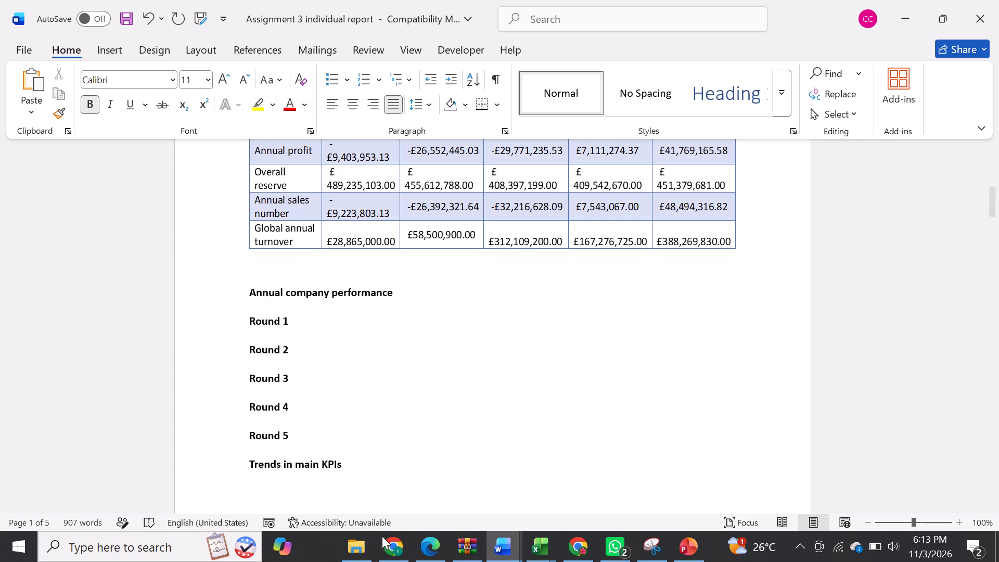